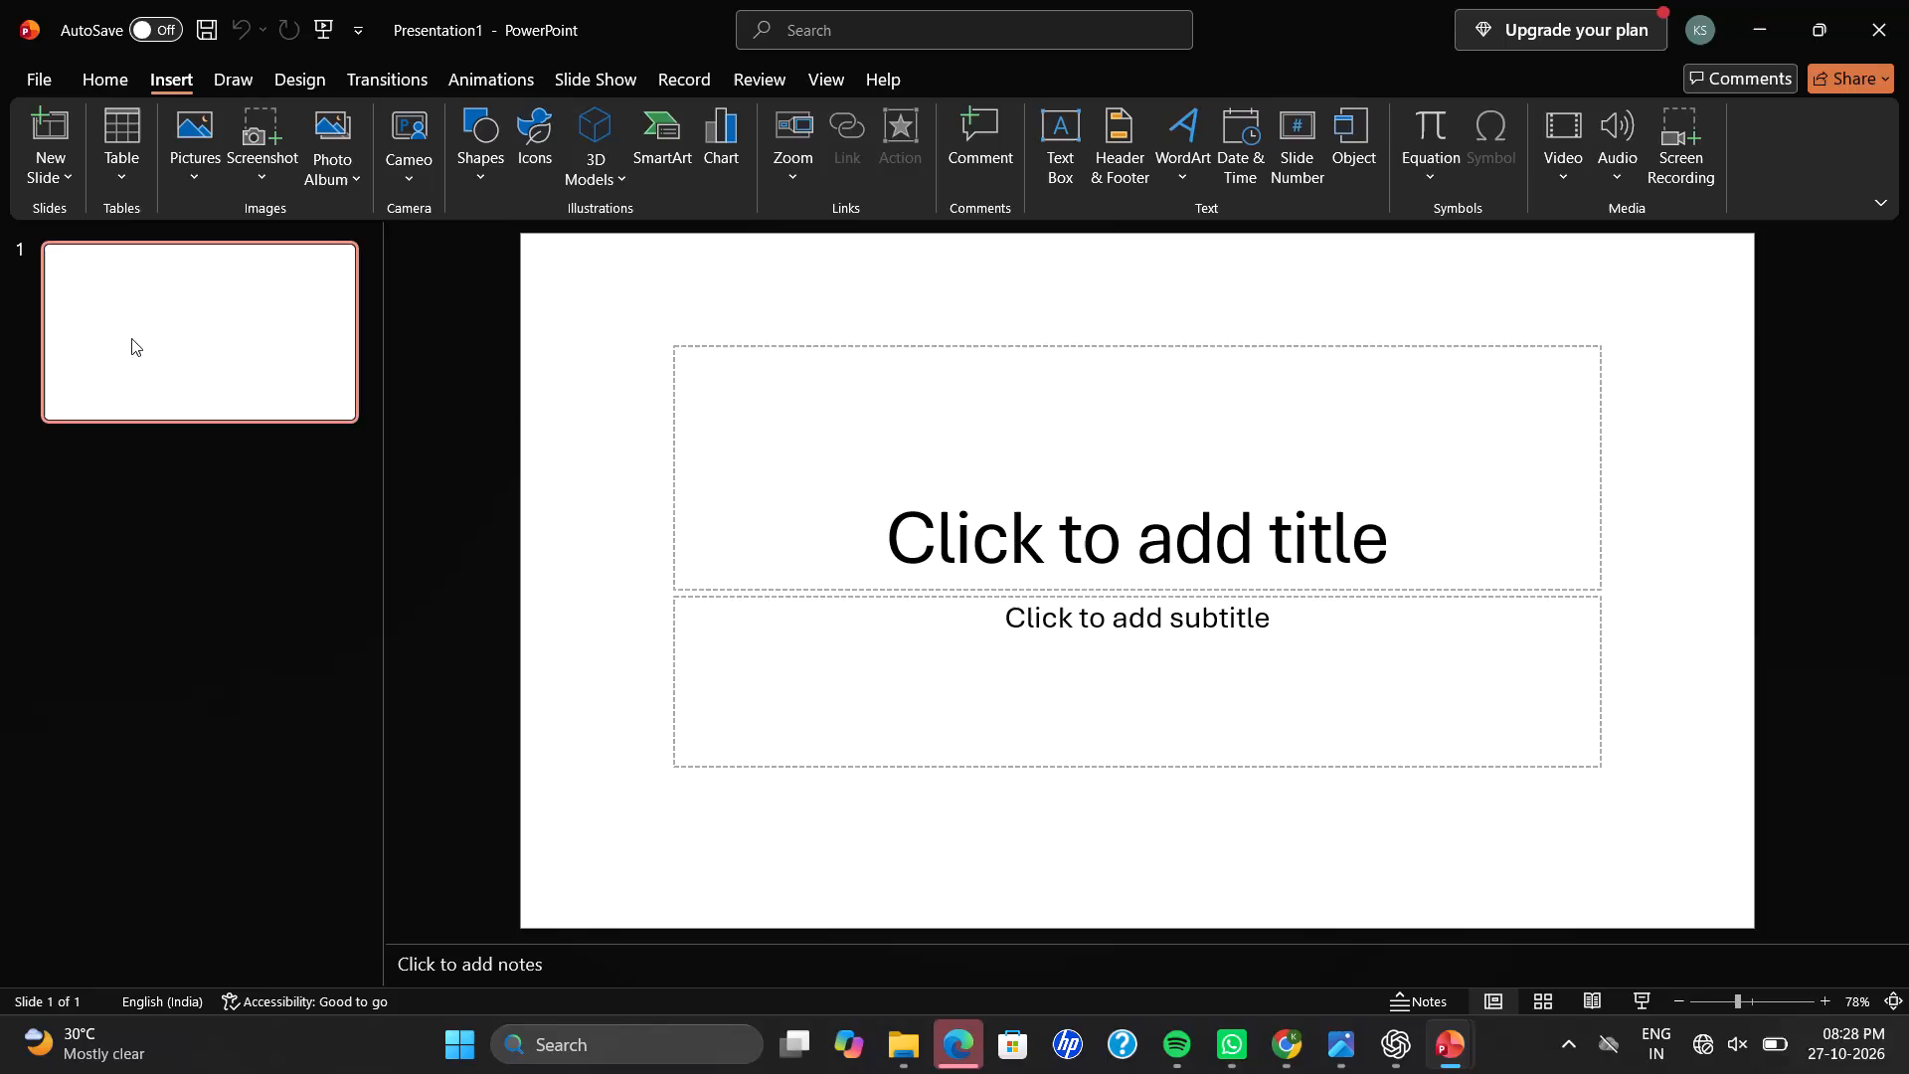
Insert the picture slide 1 .jpeg from this device's recent files onto the first slide.
left_click(194, 143)
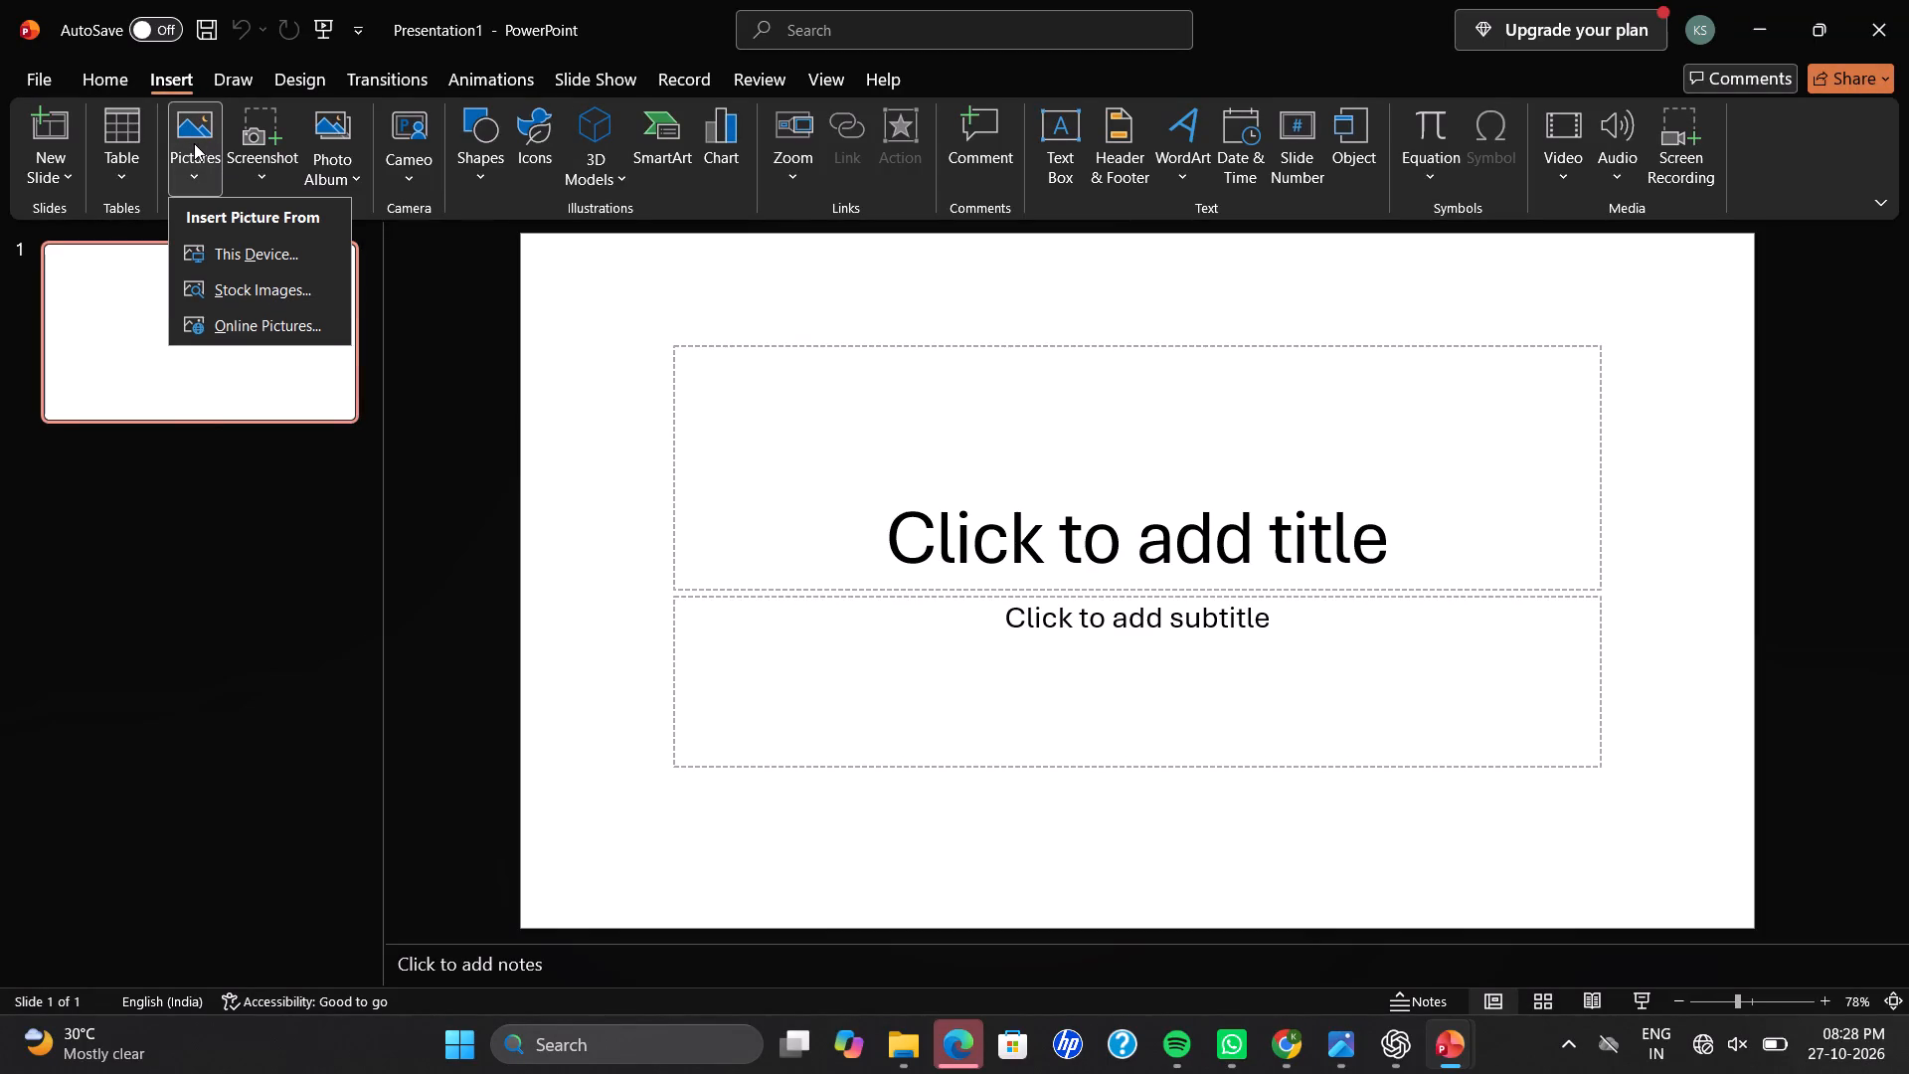
left_click(236, 247)
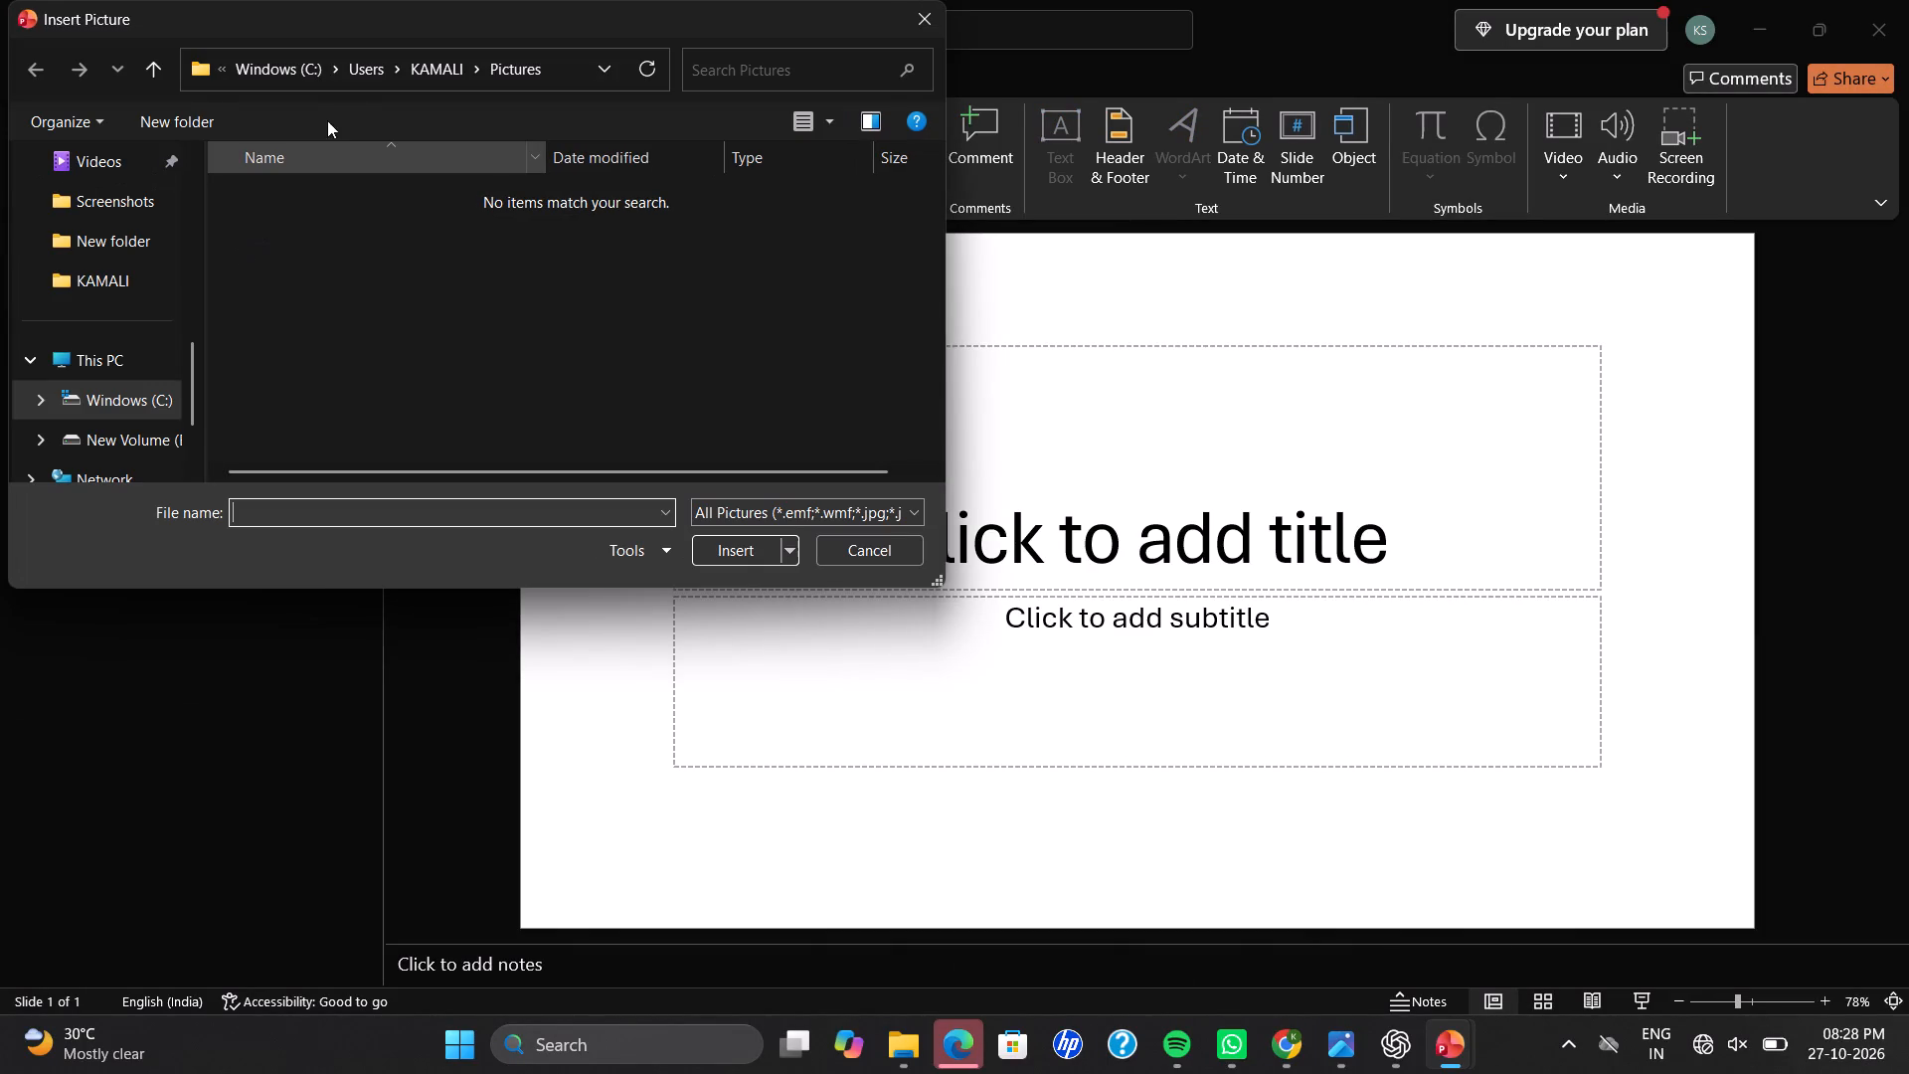
scroll(155, 177, "up", 4)
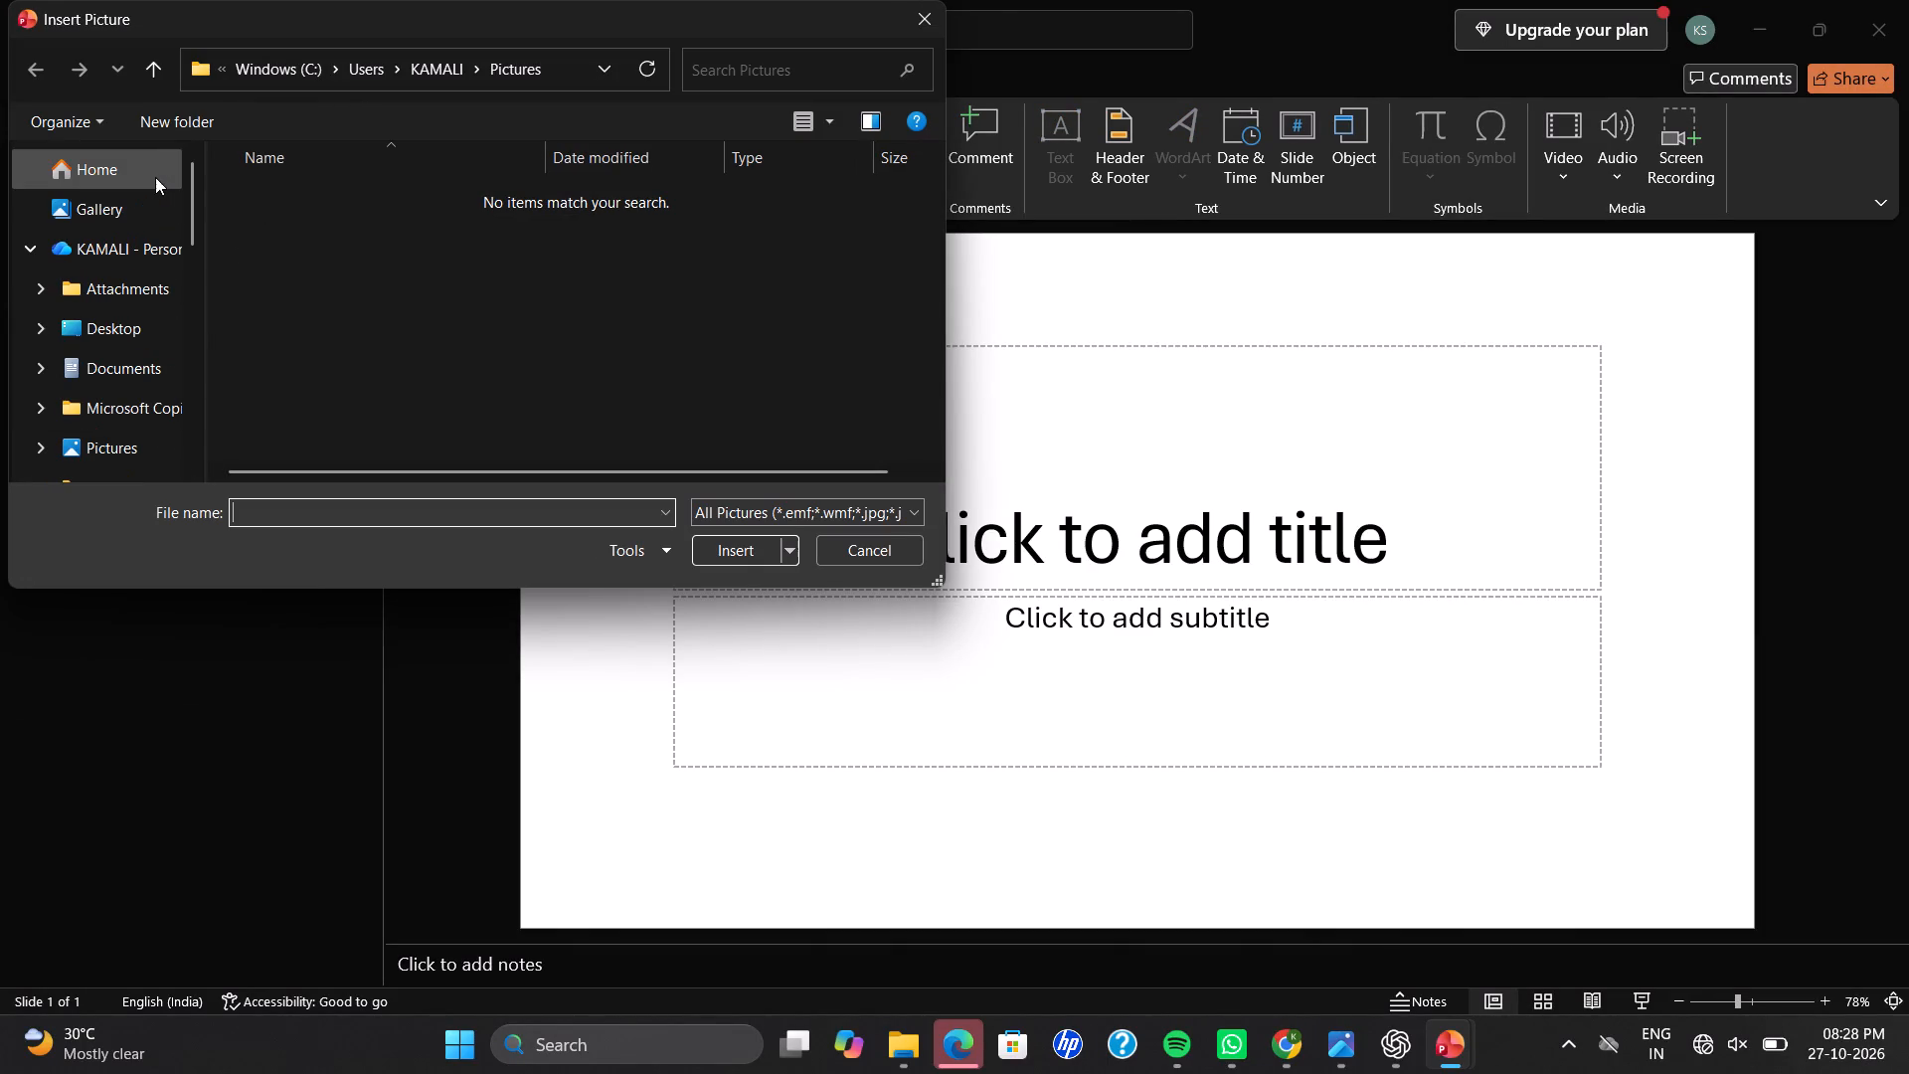
left_click(155, 177)
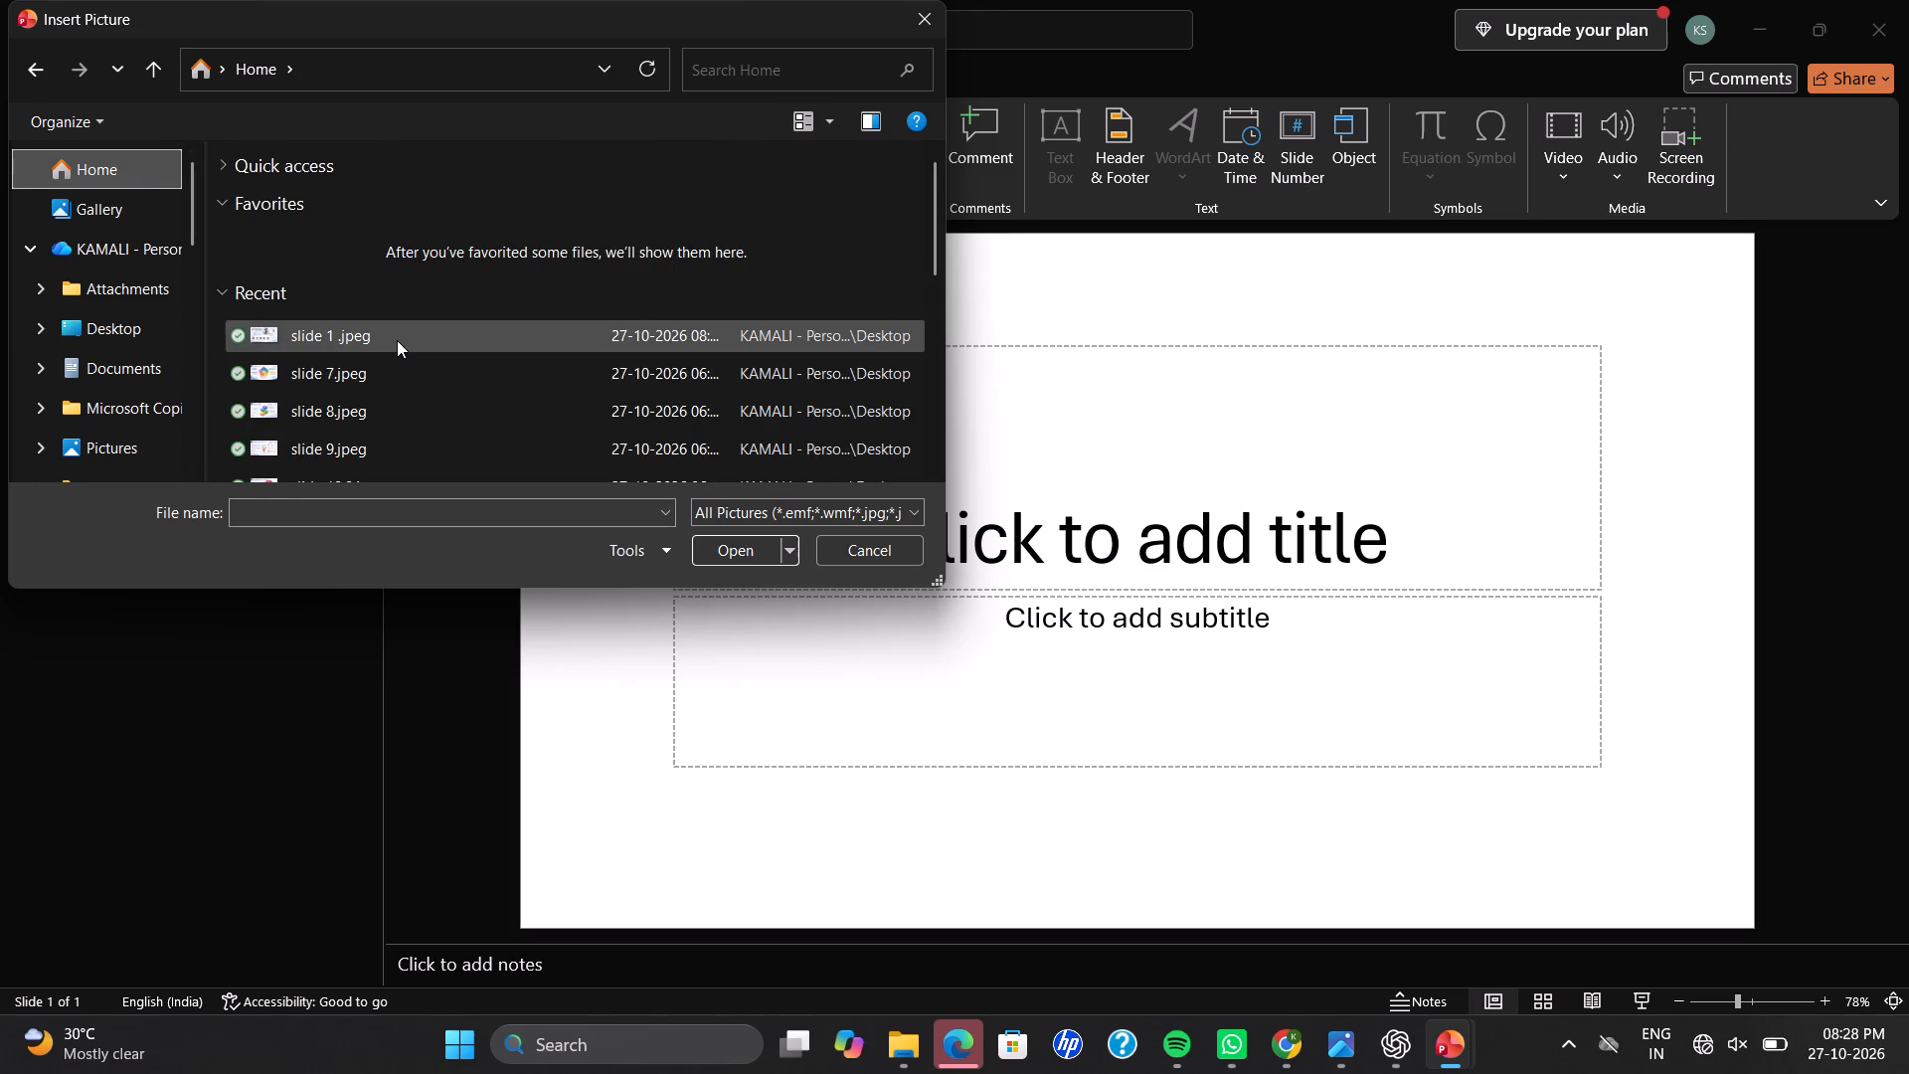
left_click(397, 340)
left_click(747, 550)
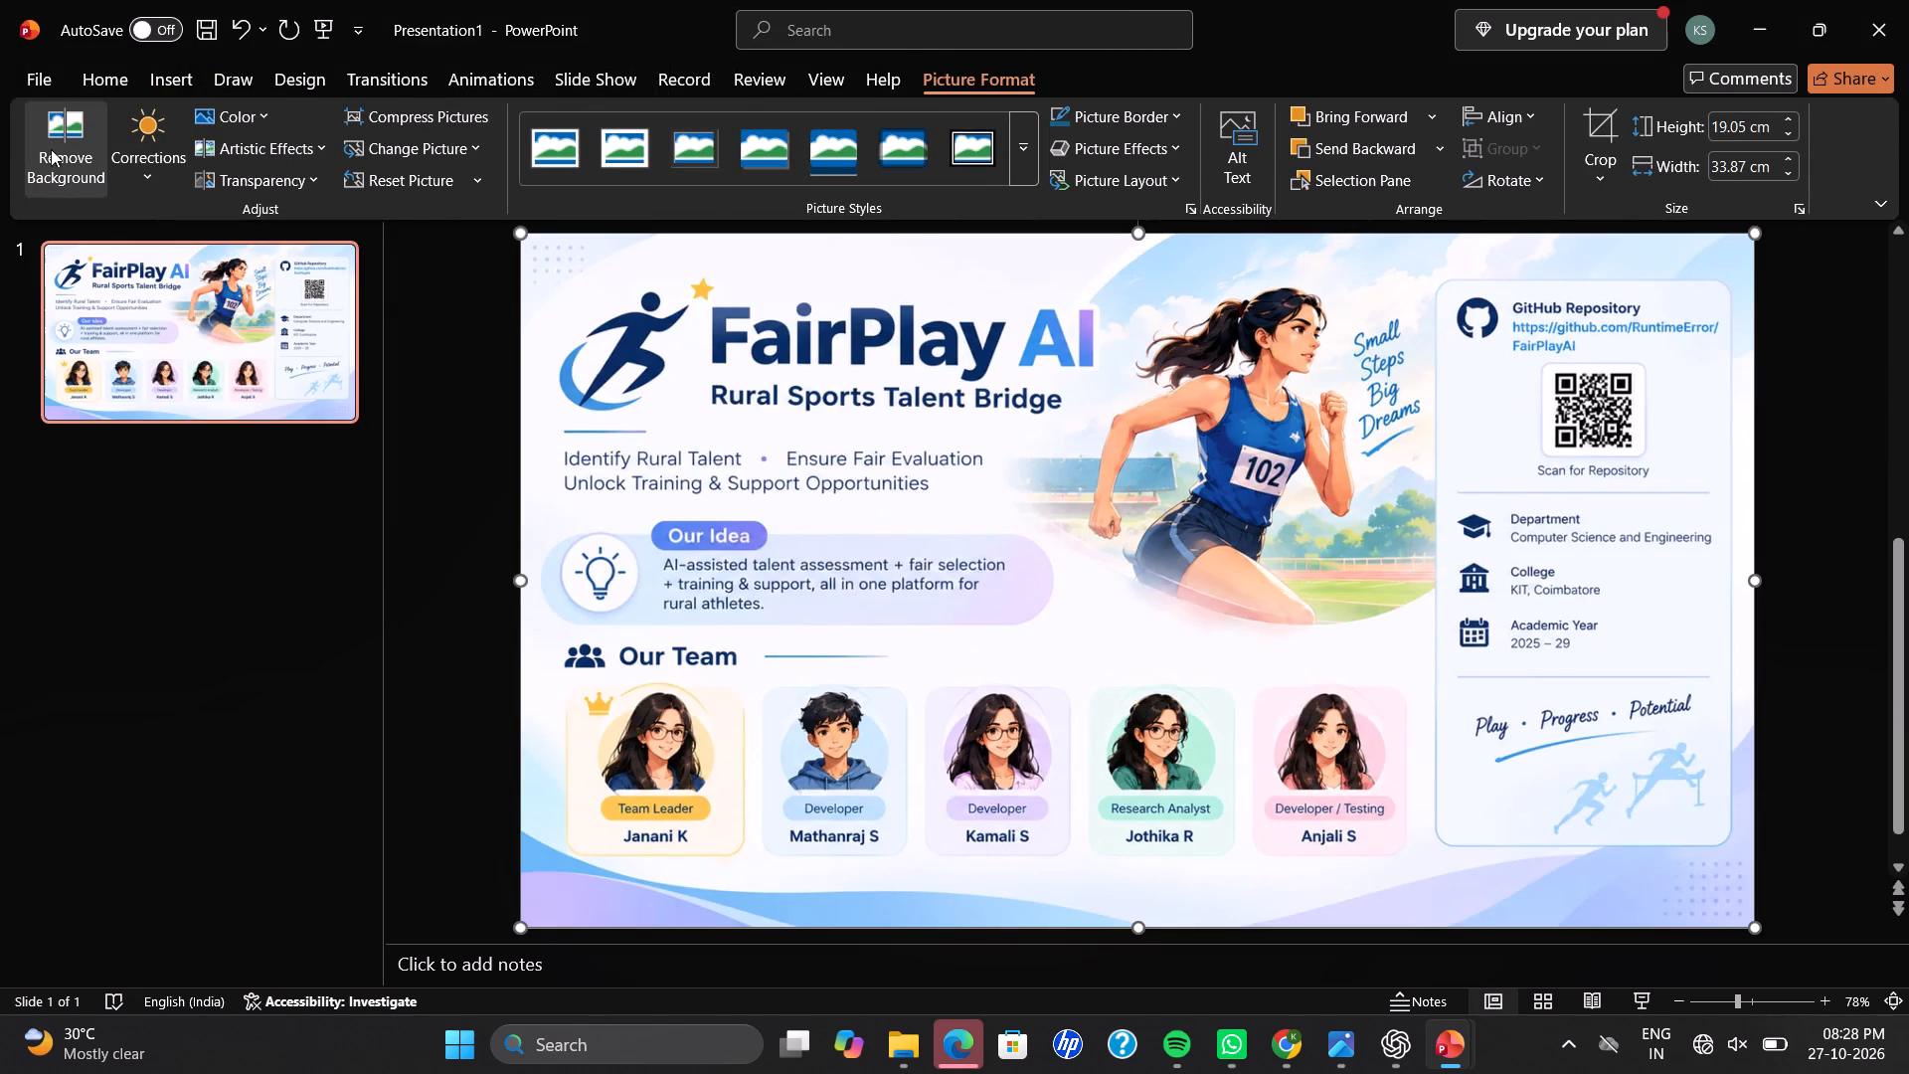
Add a second slide holding the Problem Statement picture slide 2.jpeg.
left_click(104, 87)
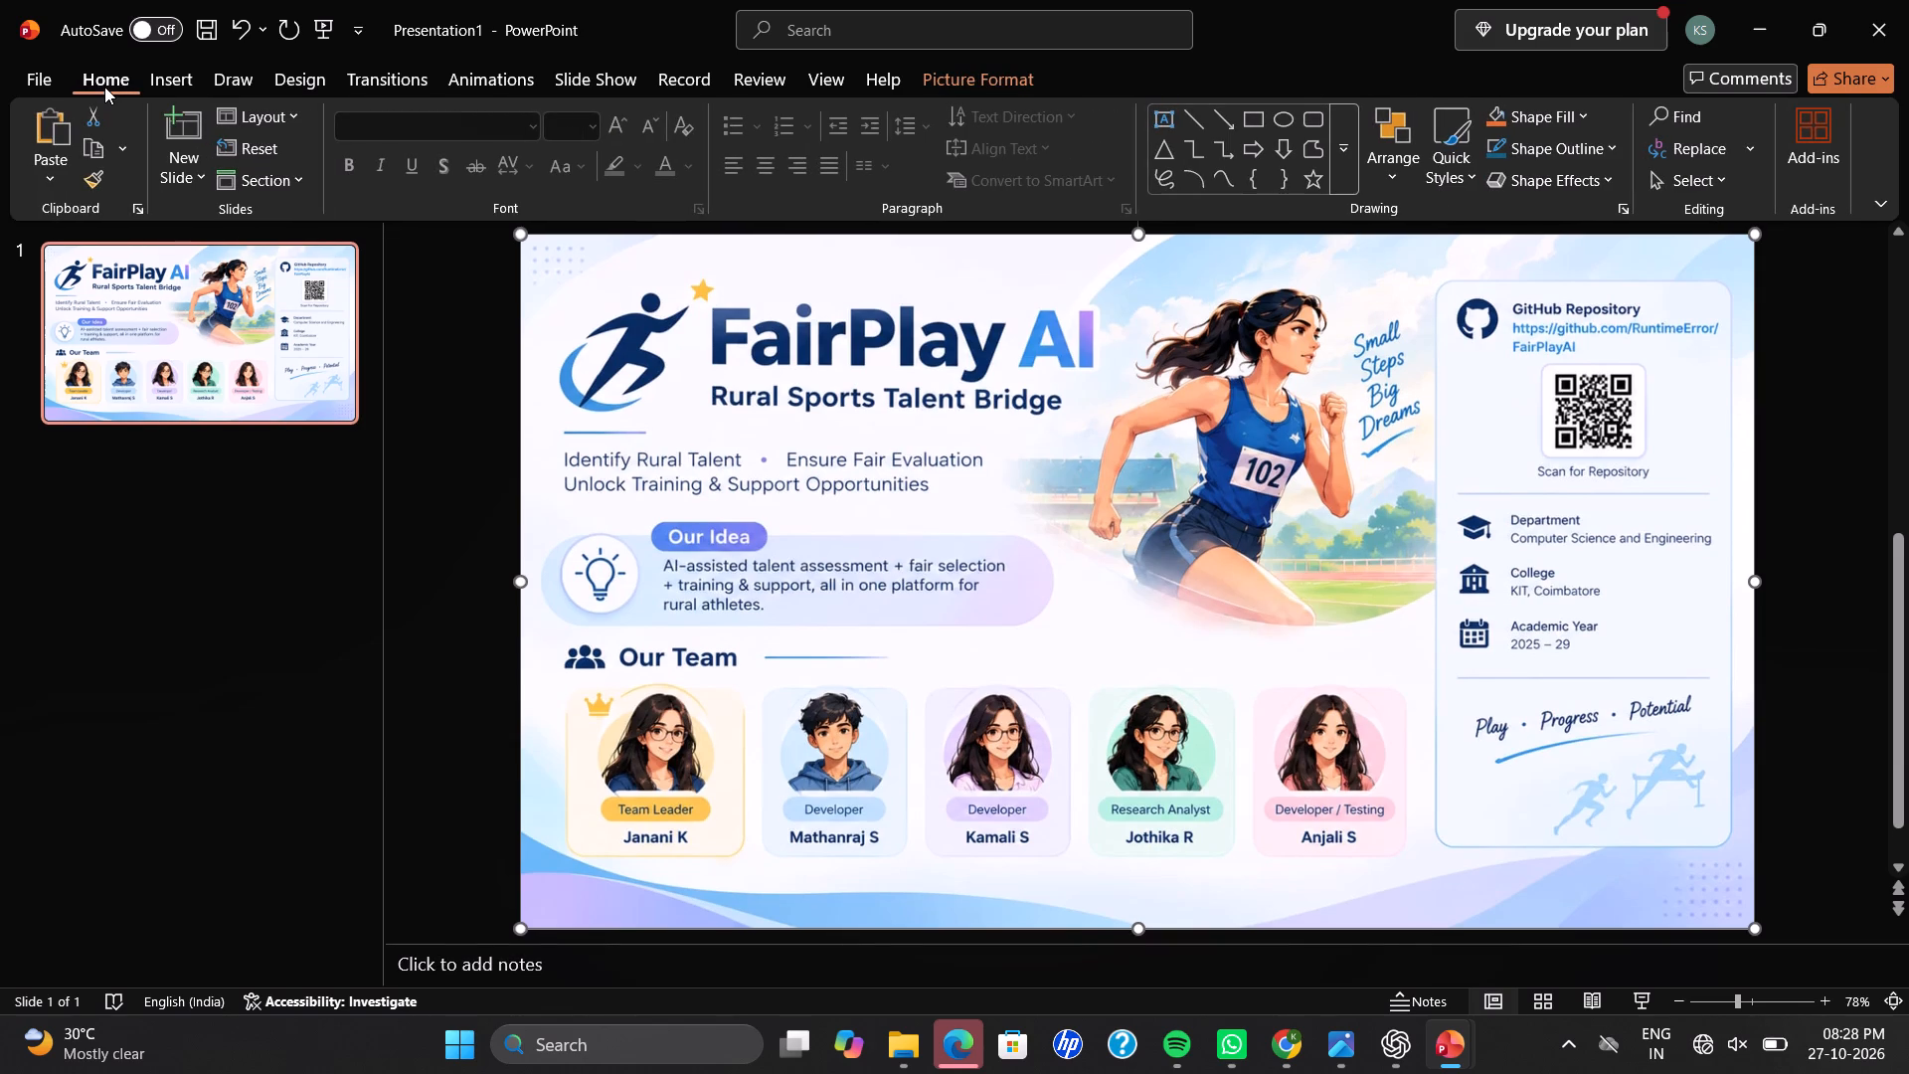
left_click(172, 165)
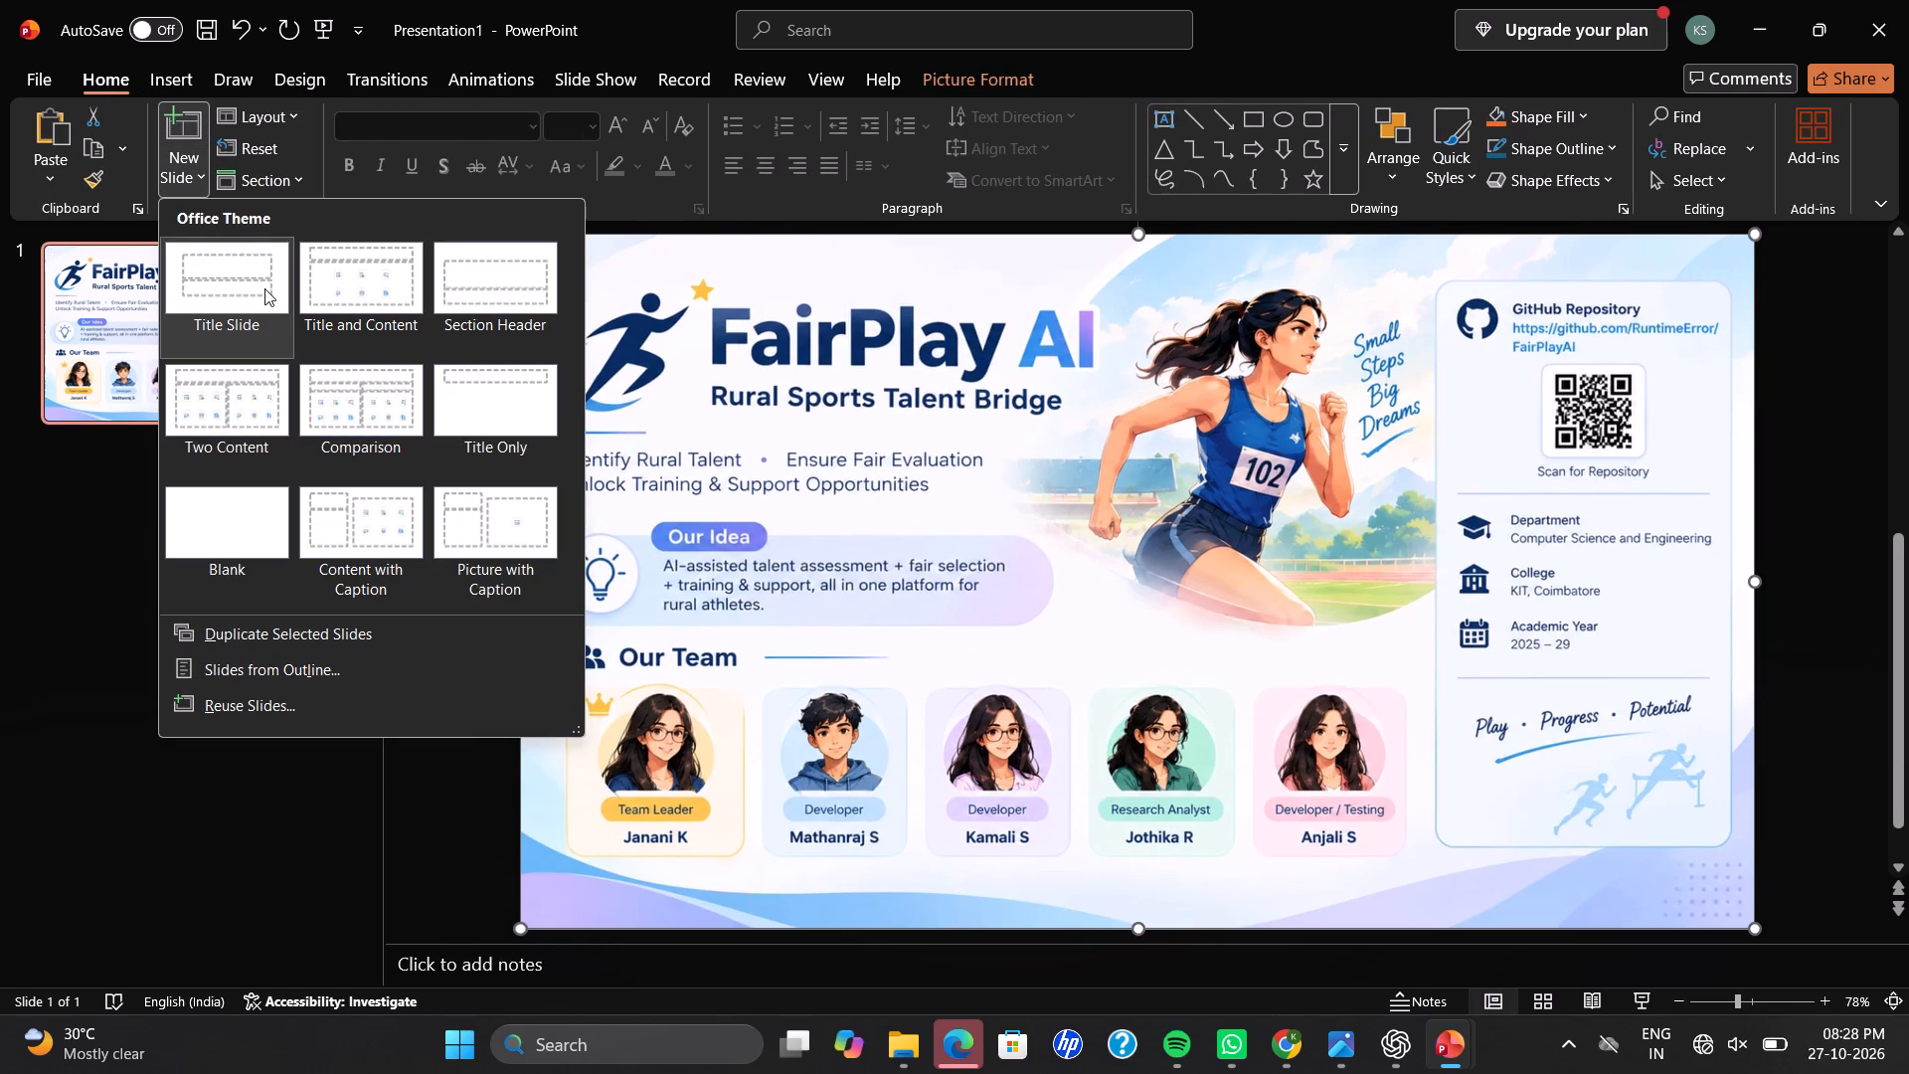
Add a blank second slide and insert the picture slide 2.jpeg from this device's recent files onto it.
left_click(270, 524)
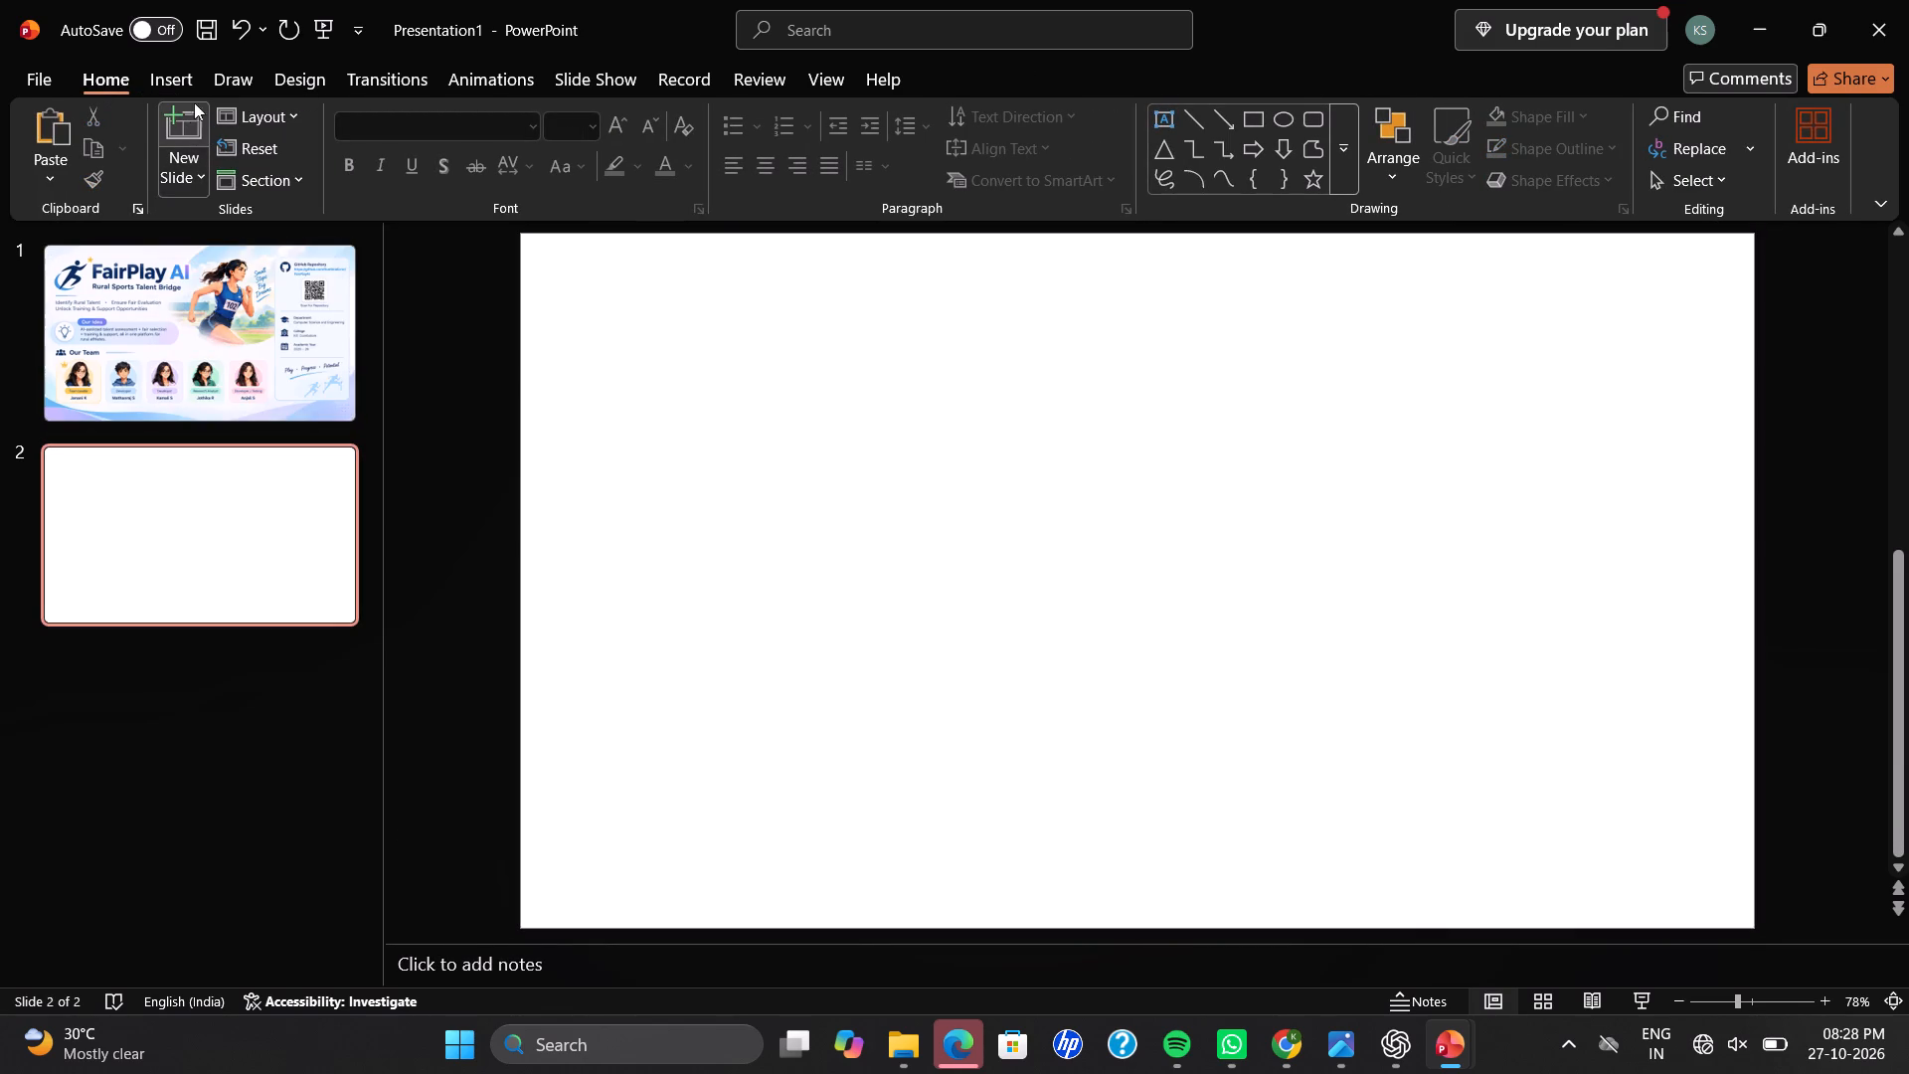
left_click(197, 69)
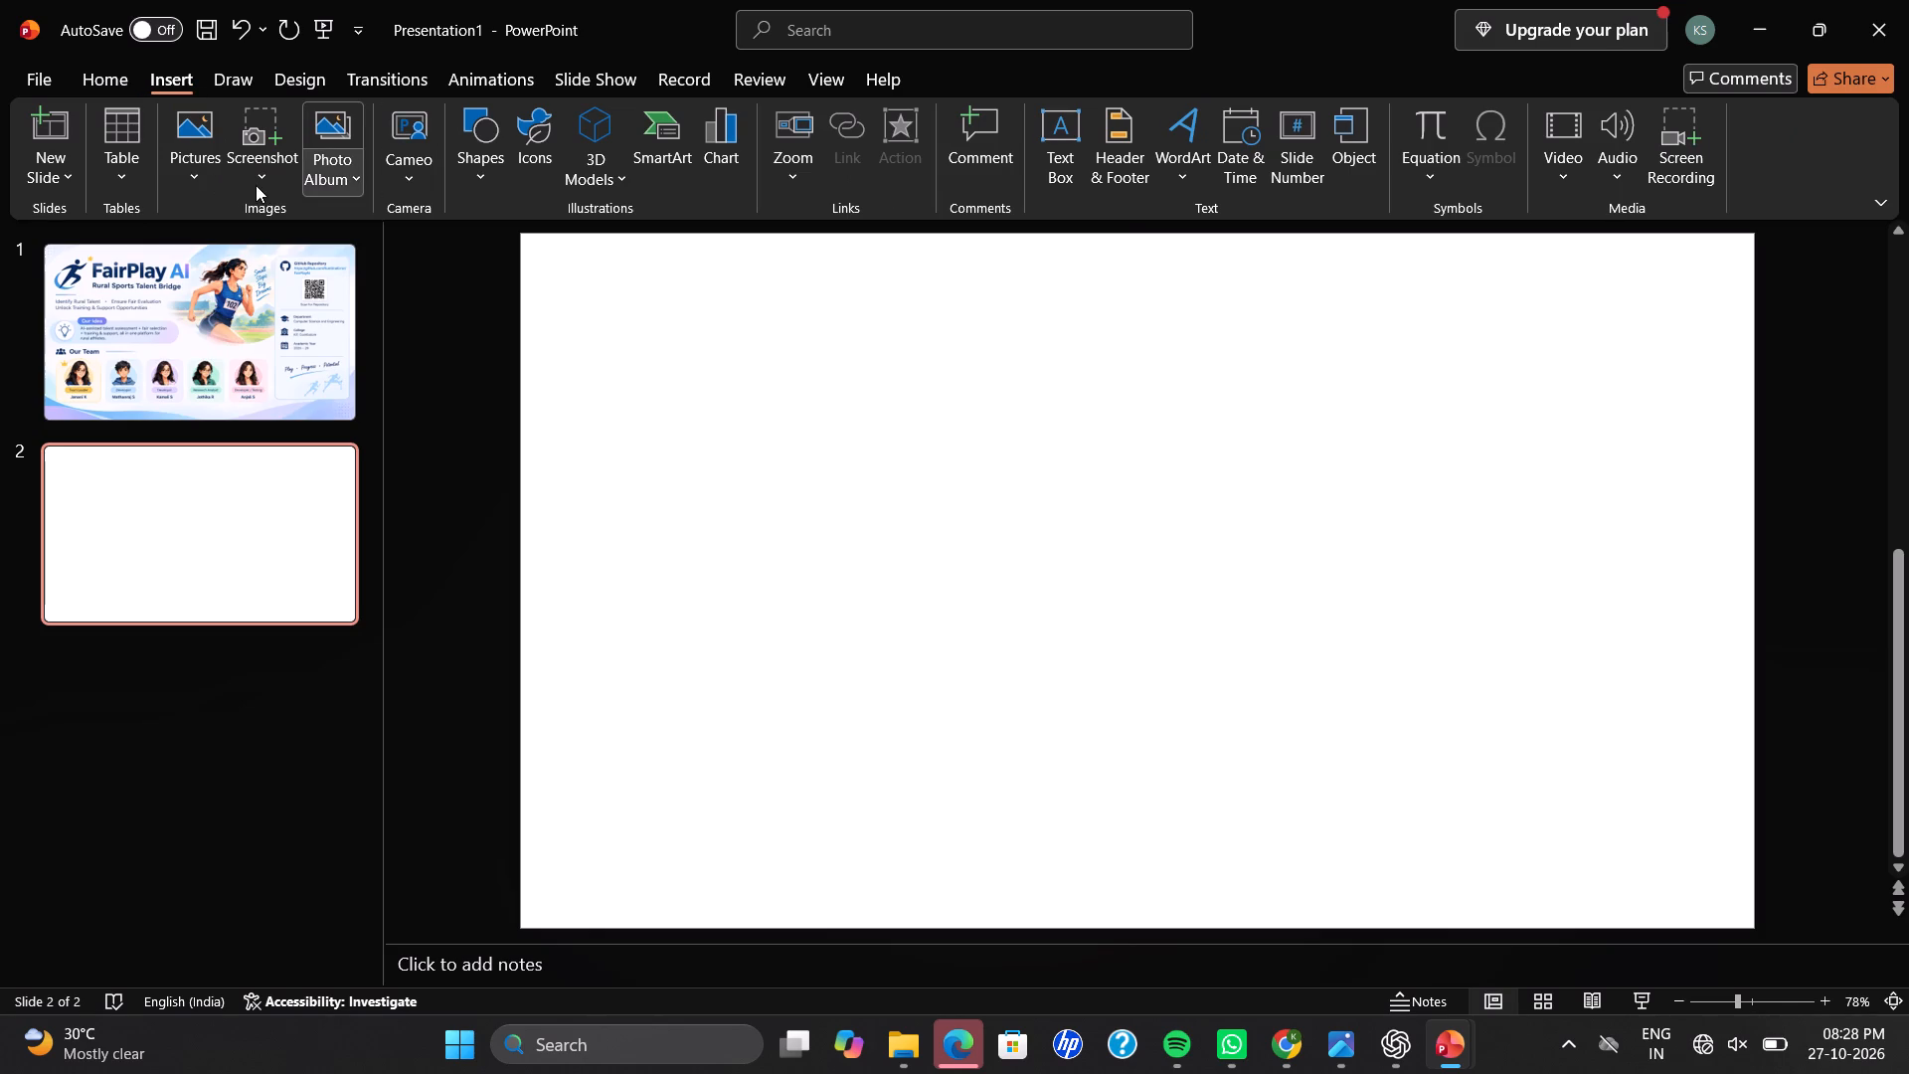
left_click(182, 184)
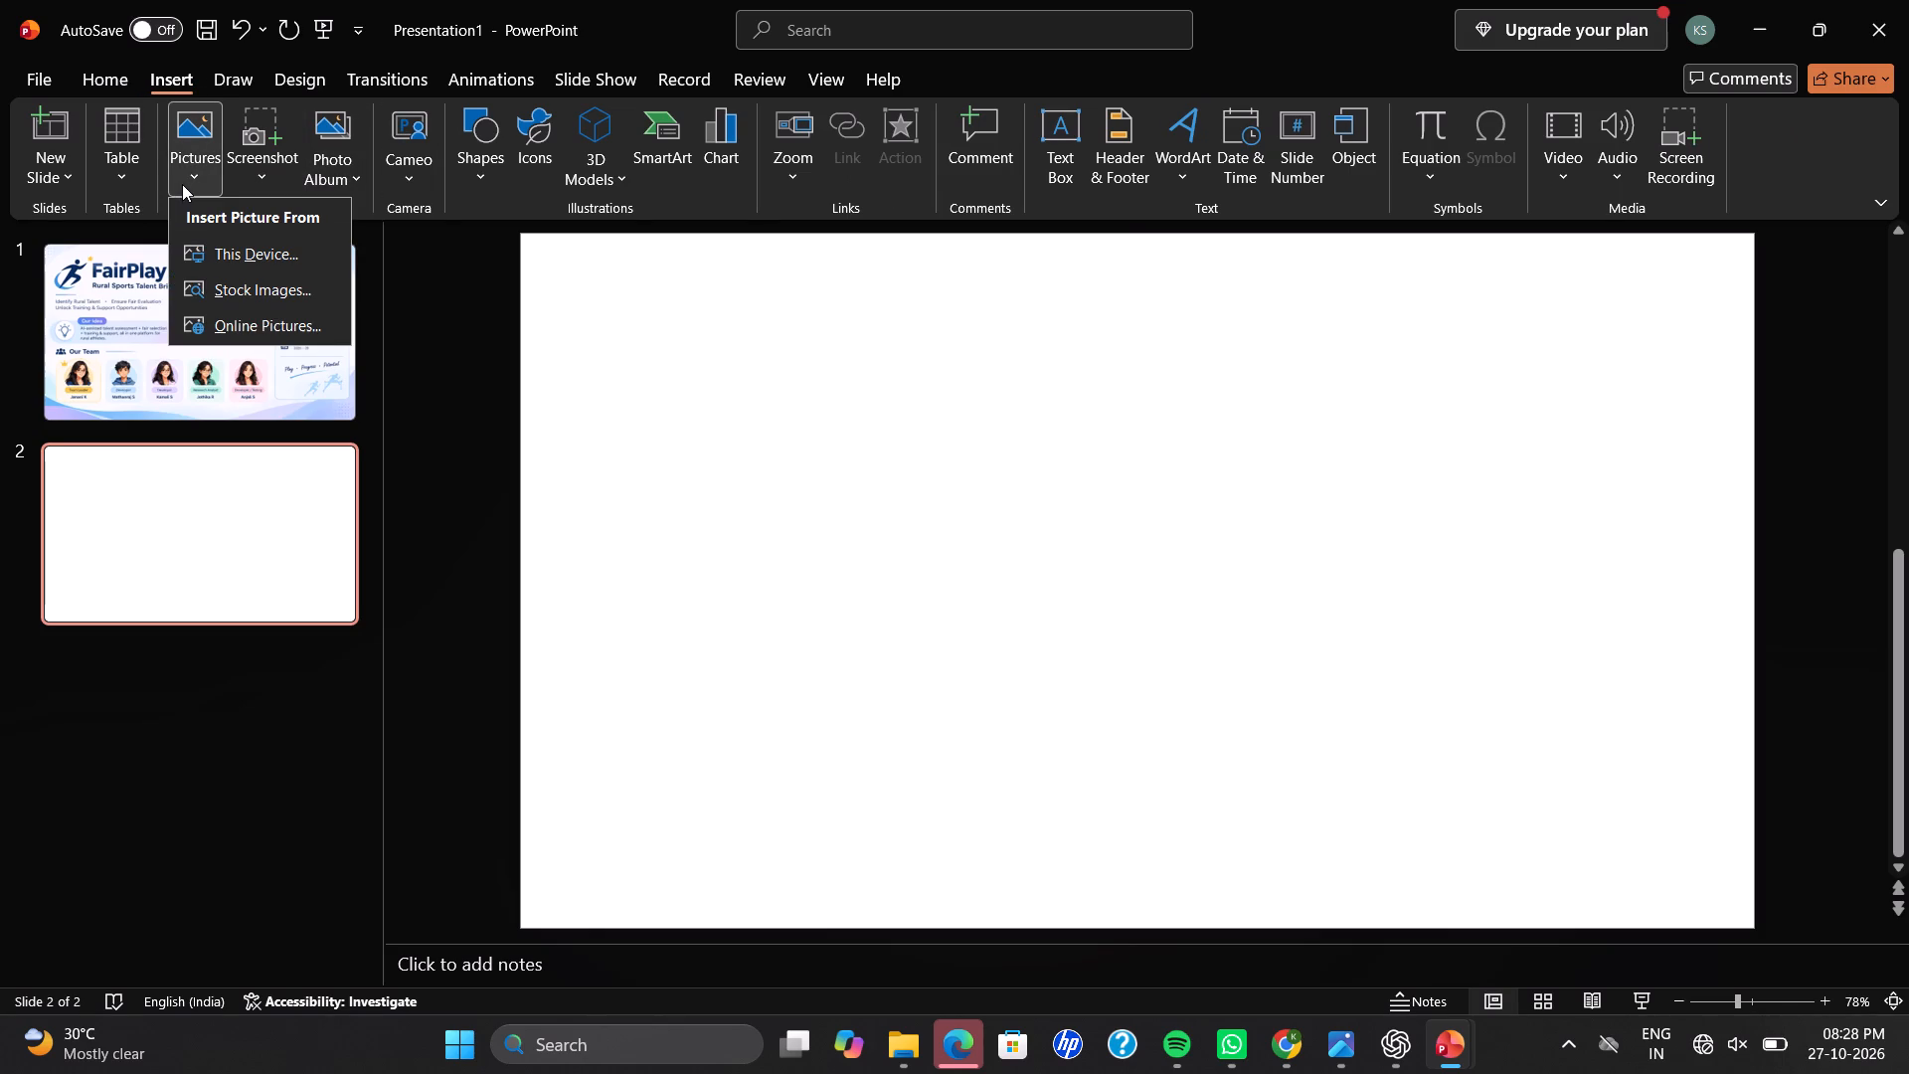
left_click(259, 268)
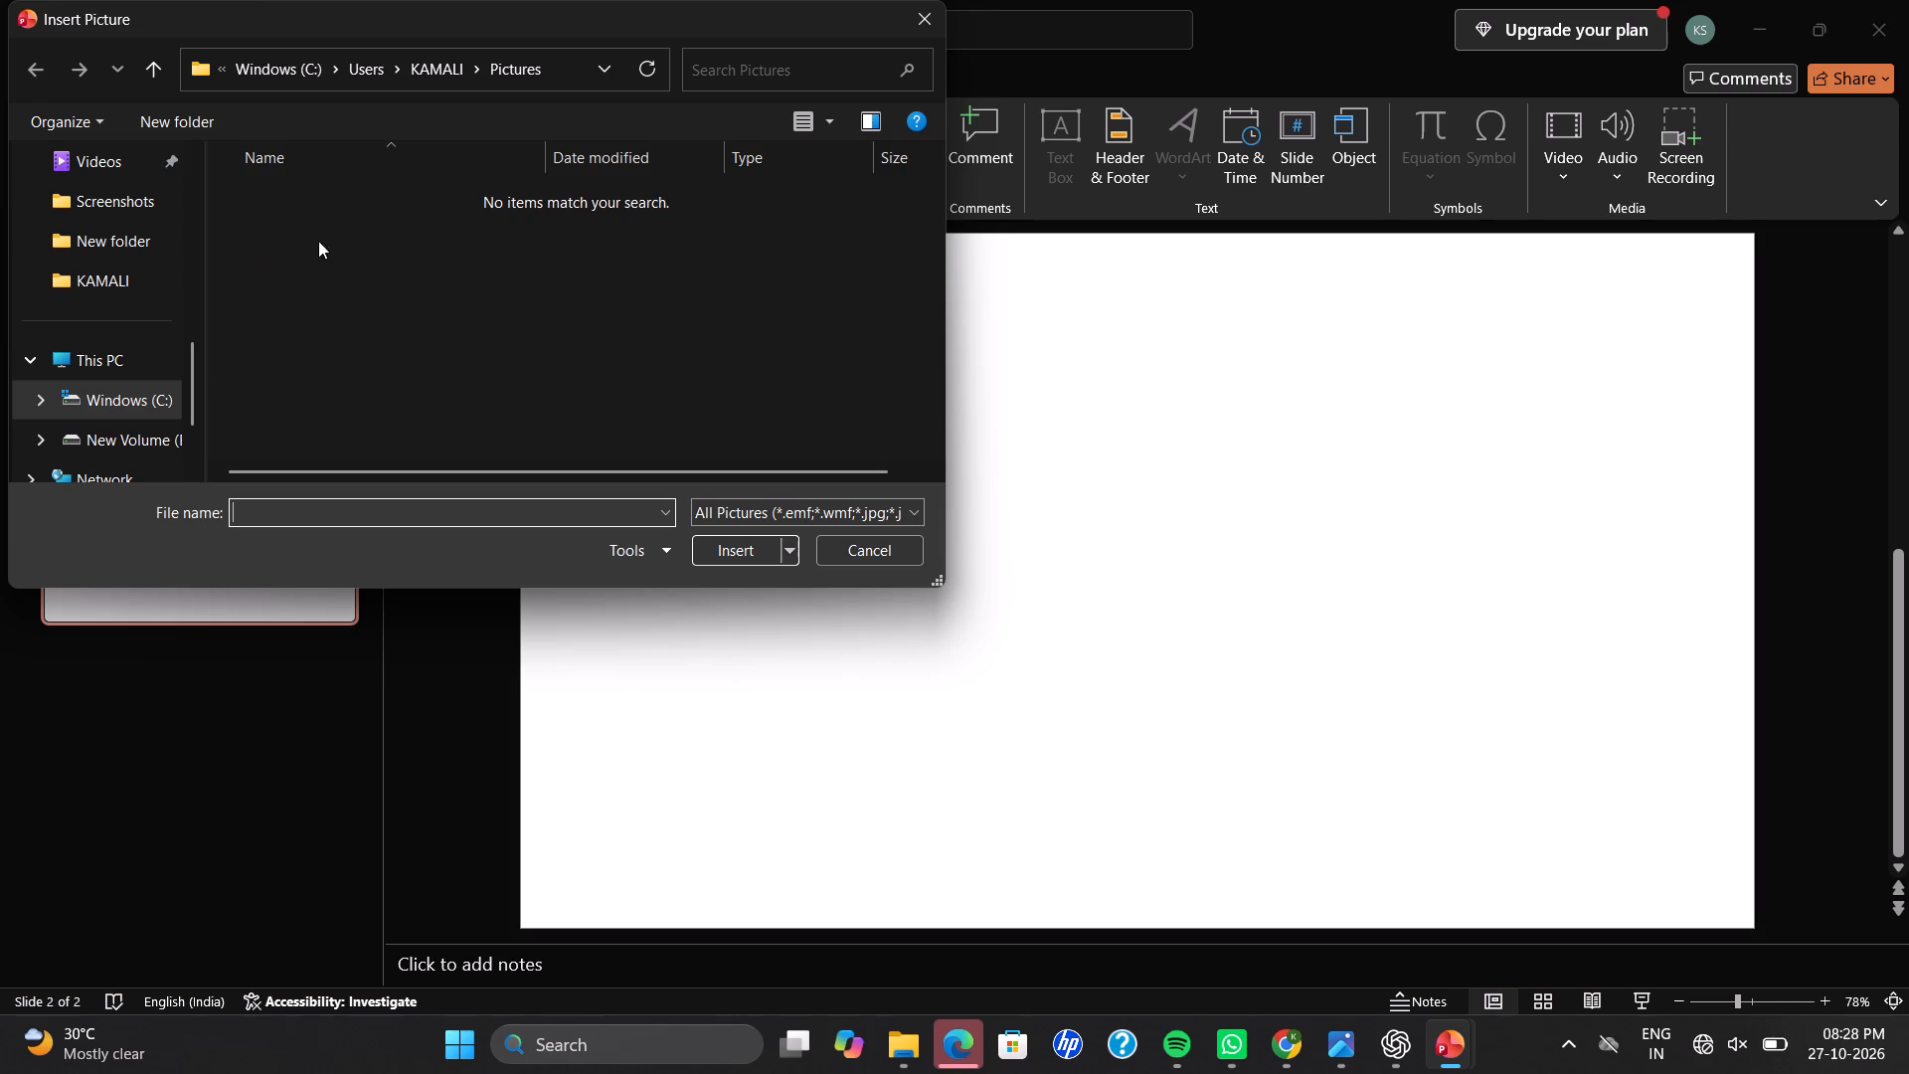
scroll(103, 311, "up", 6)
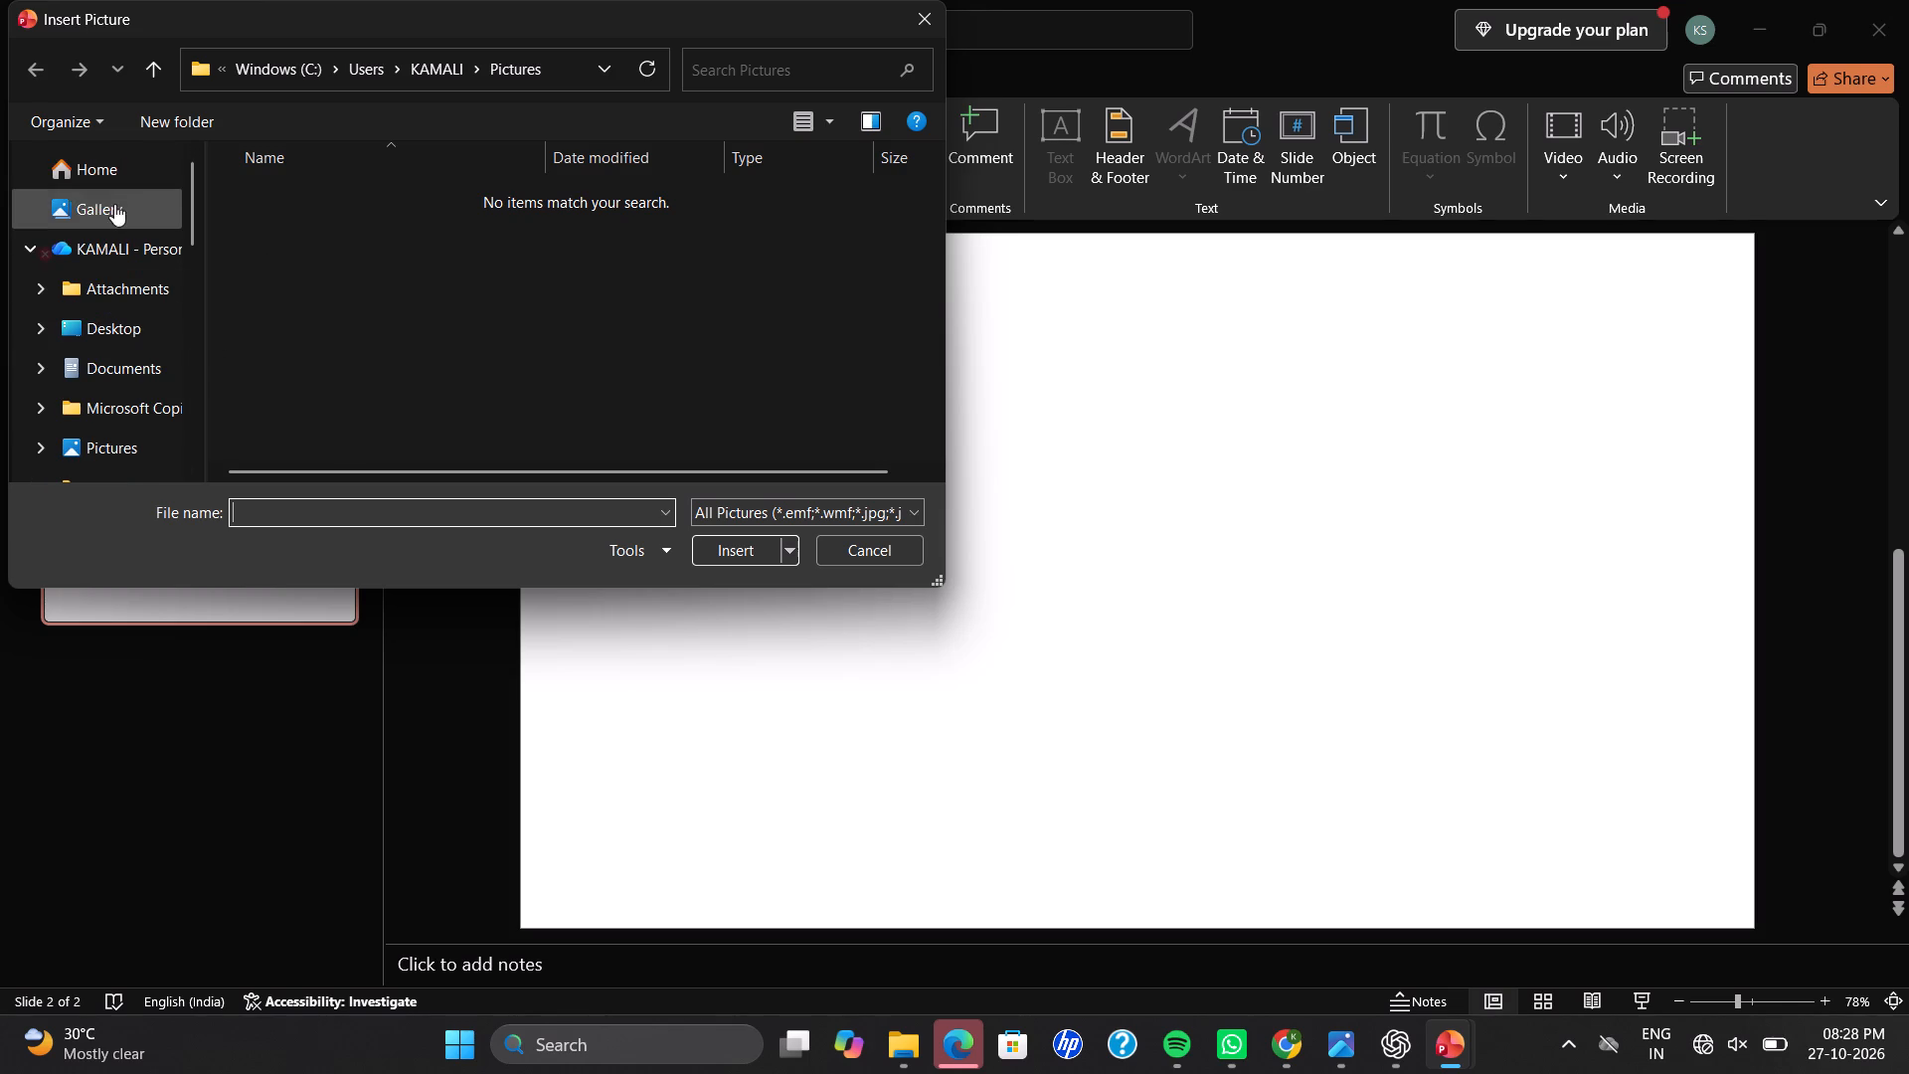
left_click(123, 169)
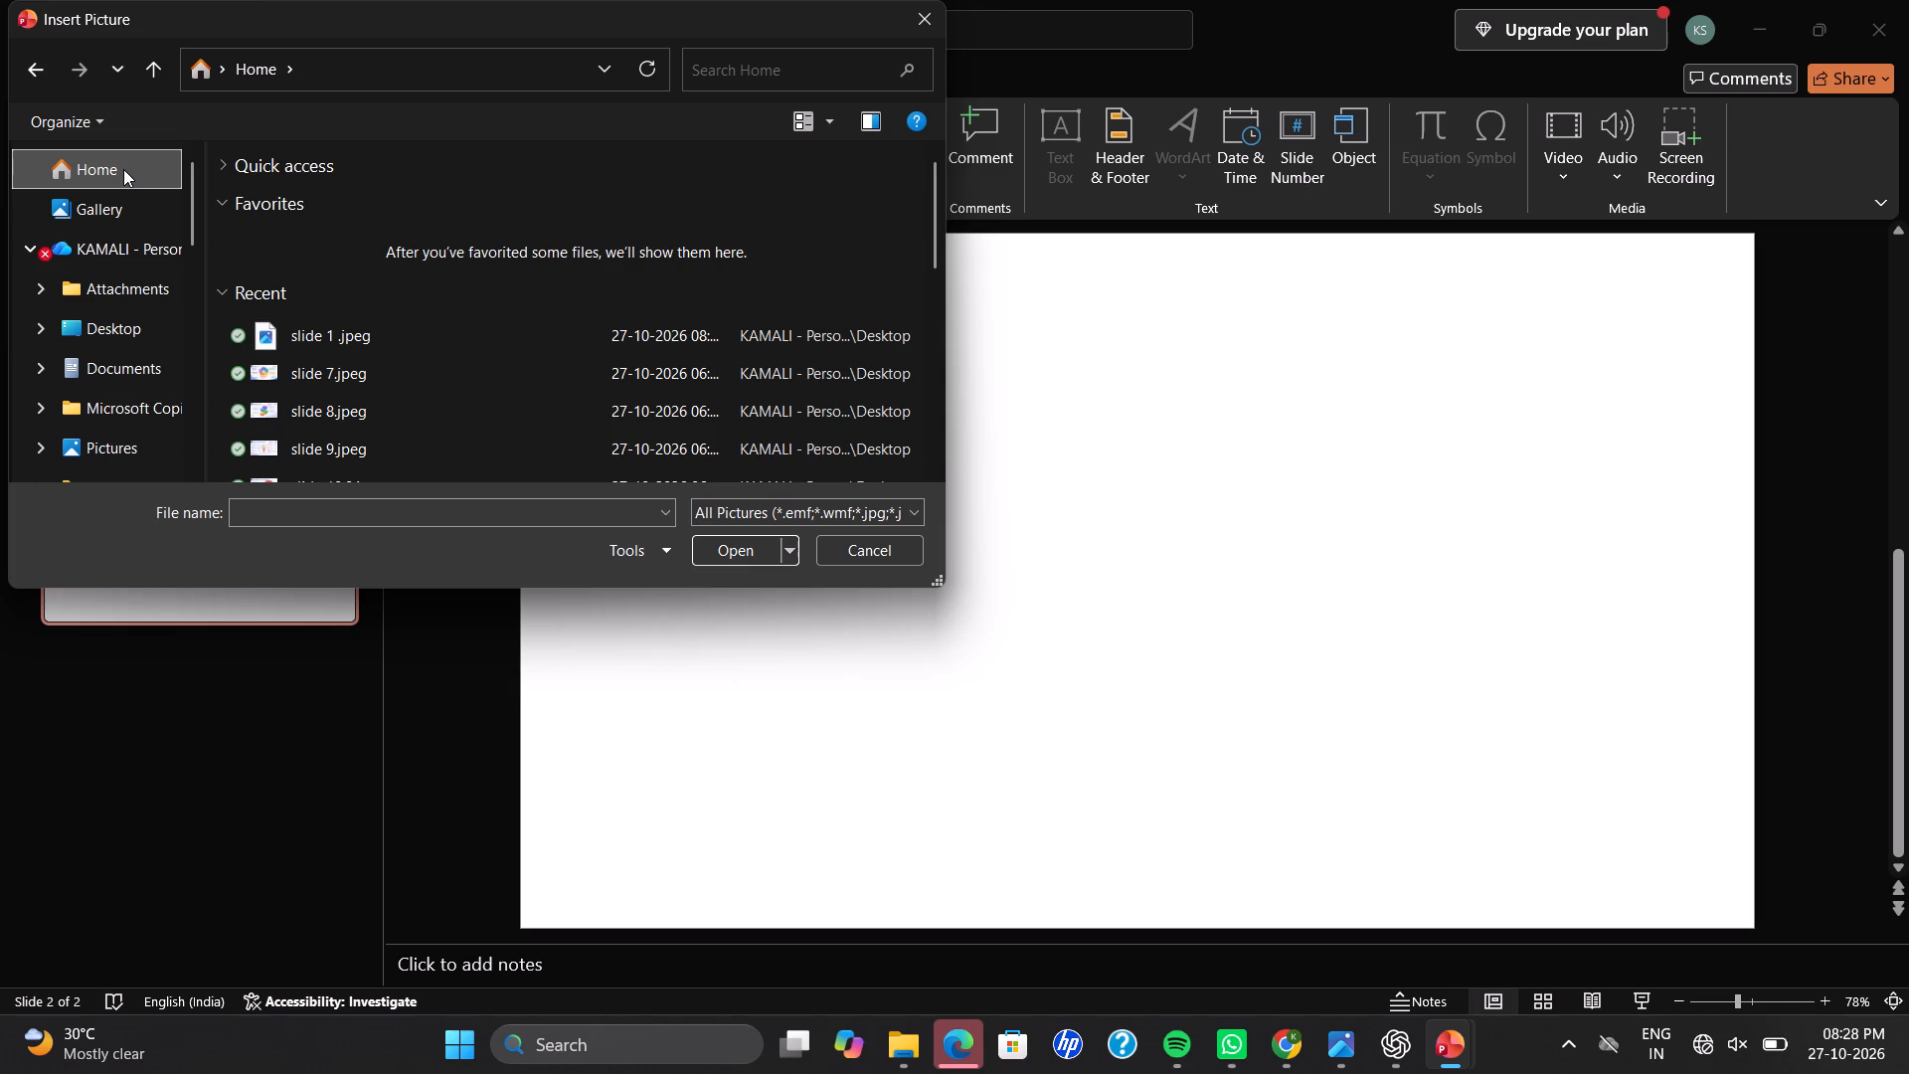
scroll(374, 359, "down", 1)
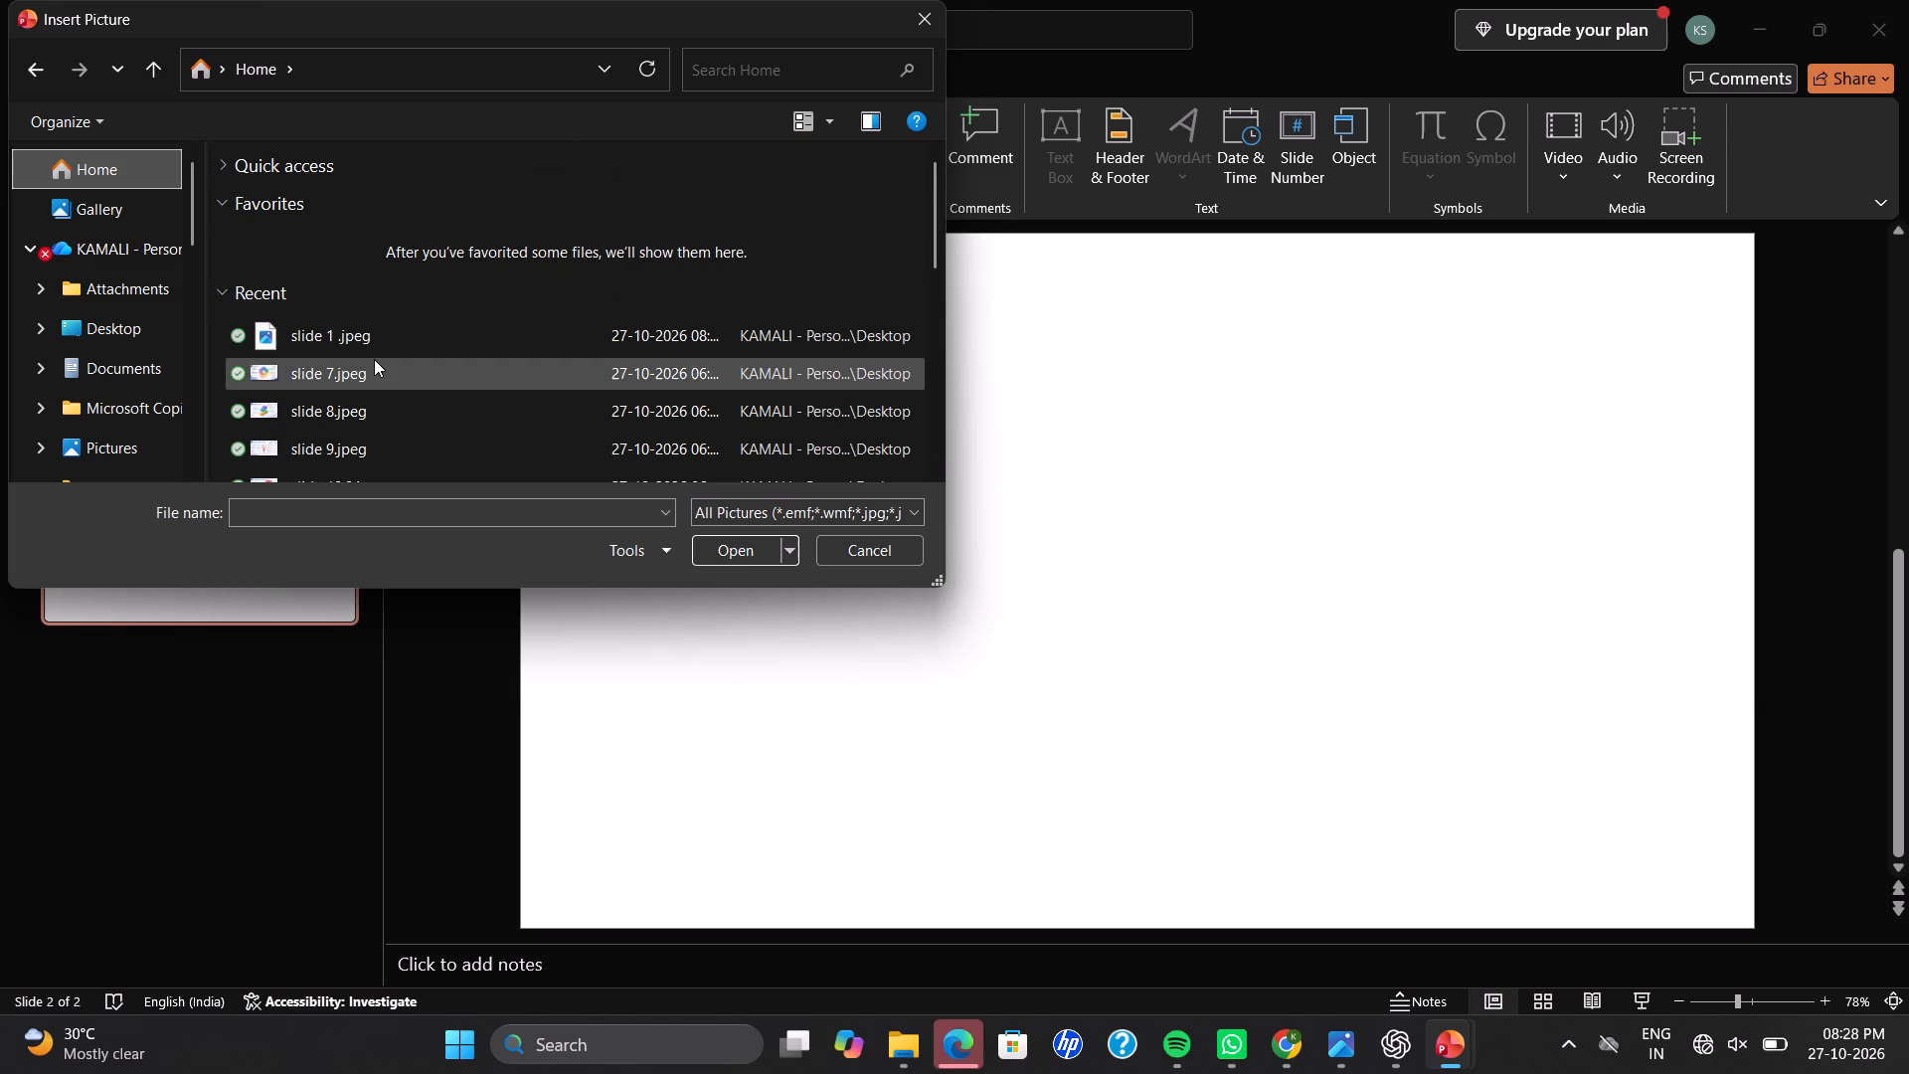
scroll(374, 359, "down", 1)
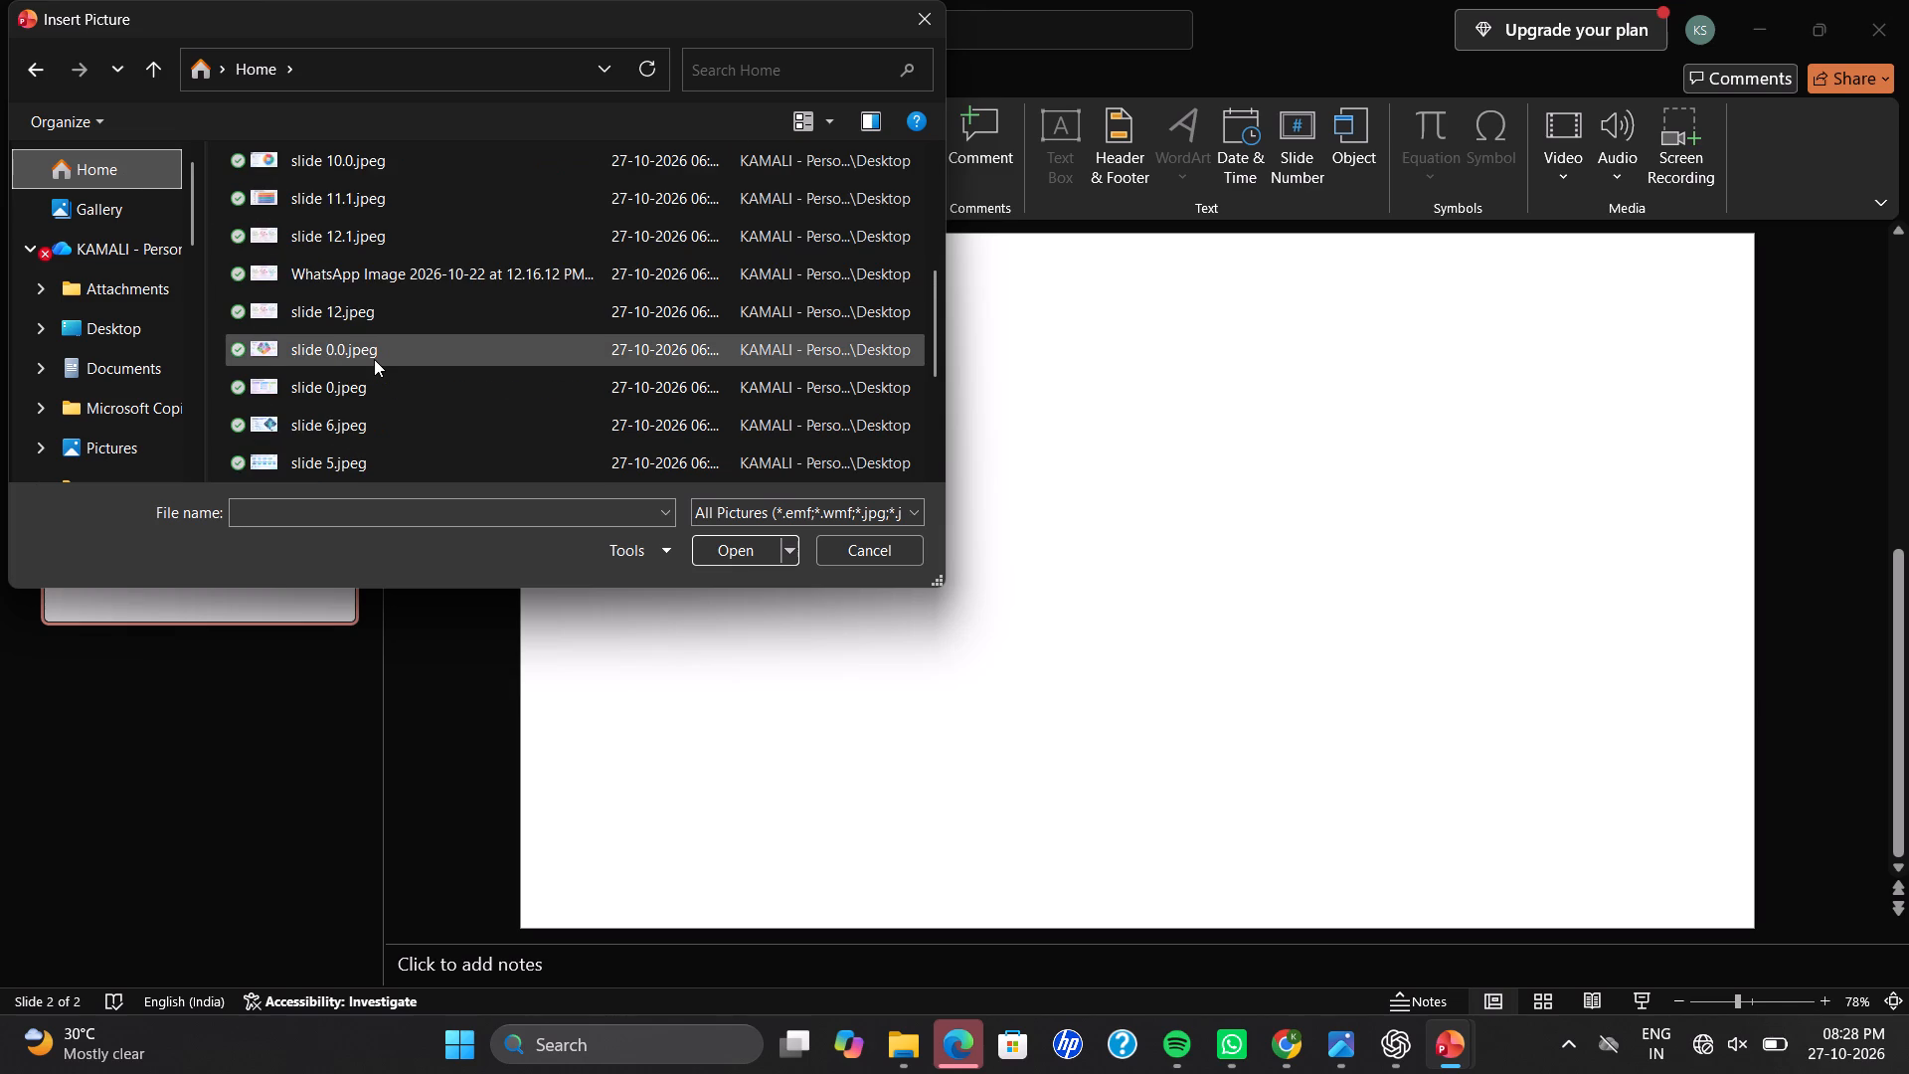
scroll(368, 411, "down", 1)
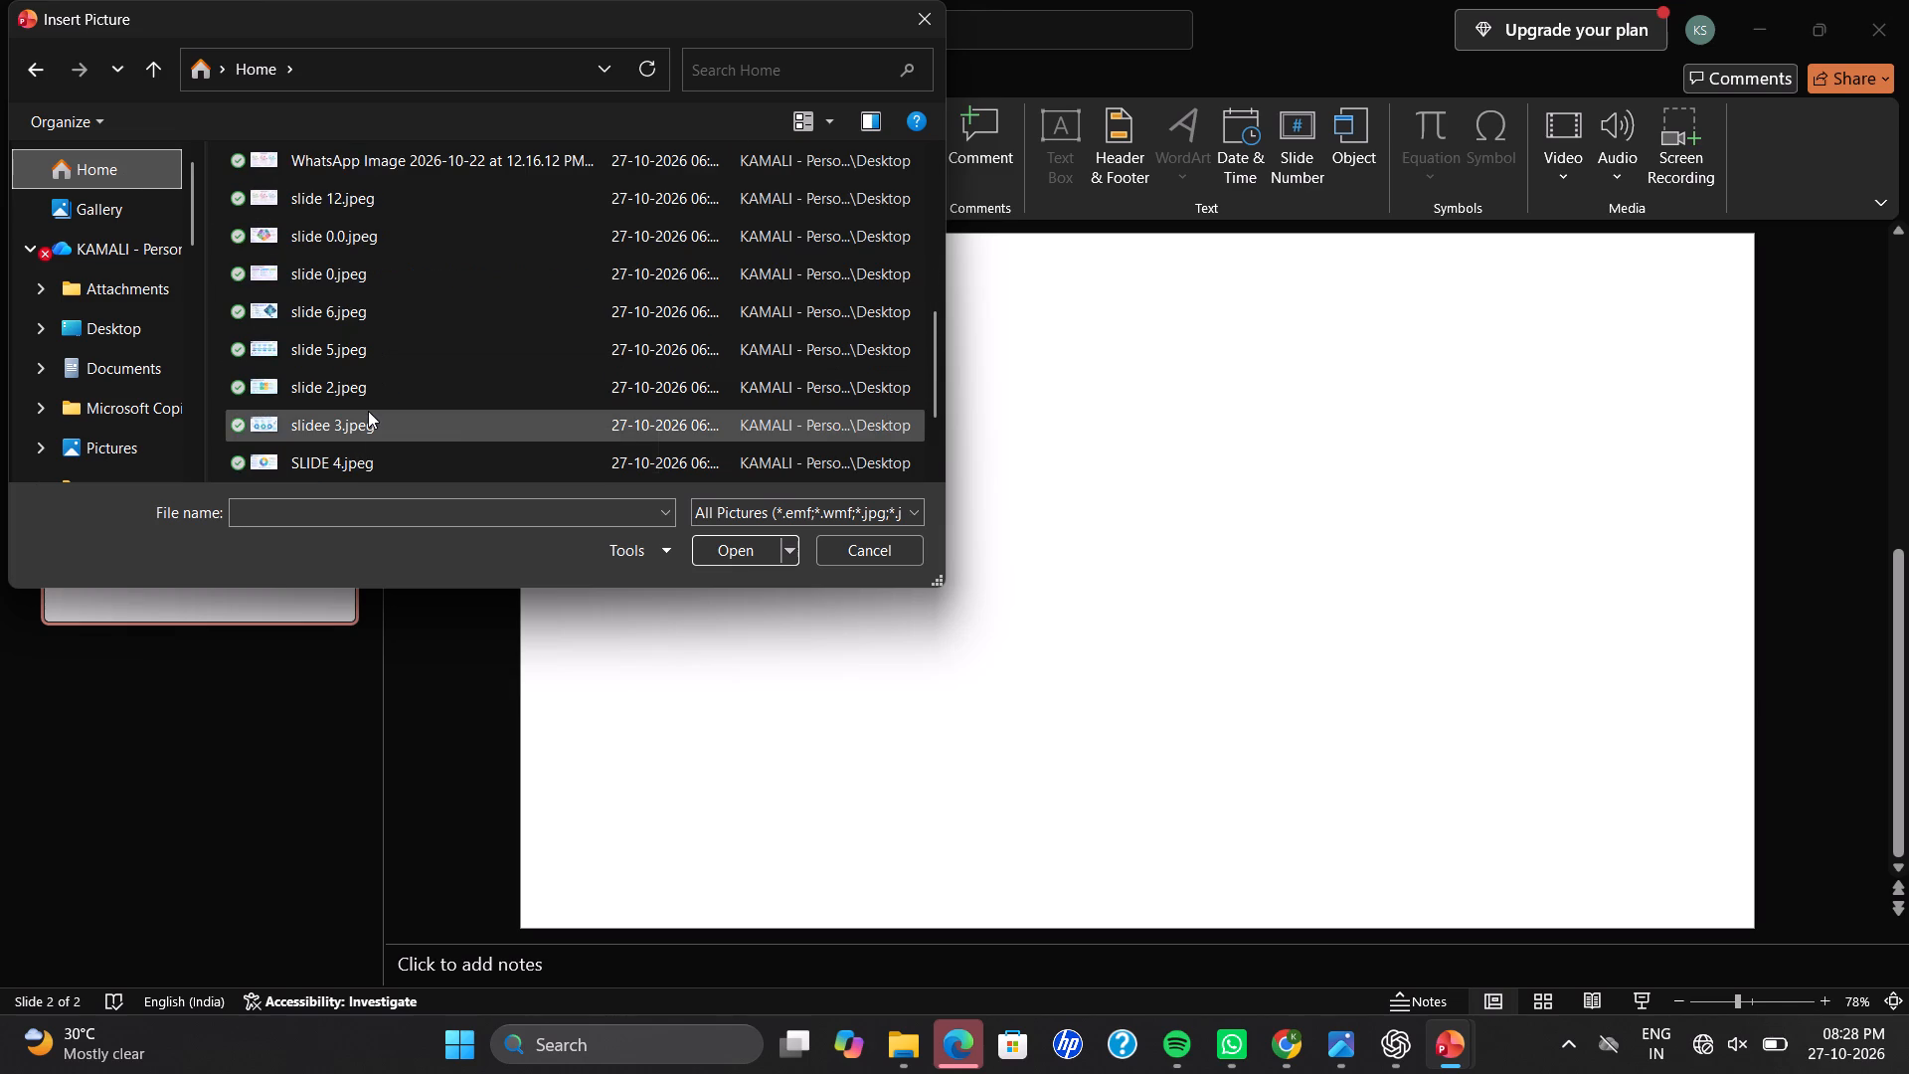
left_click(373, 390)
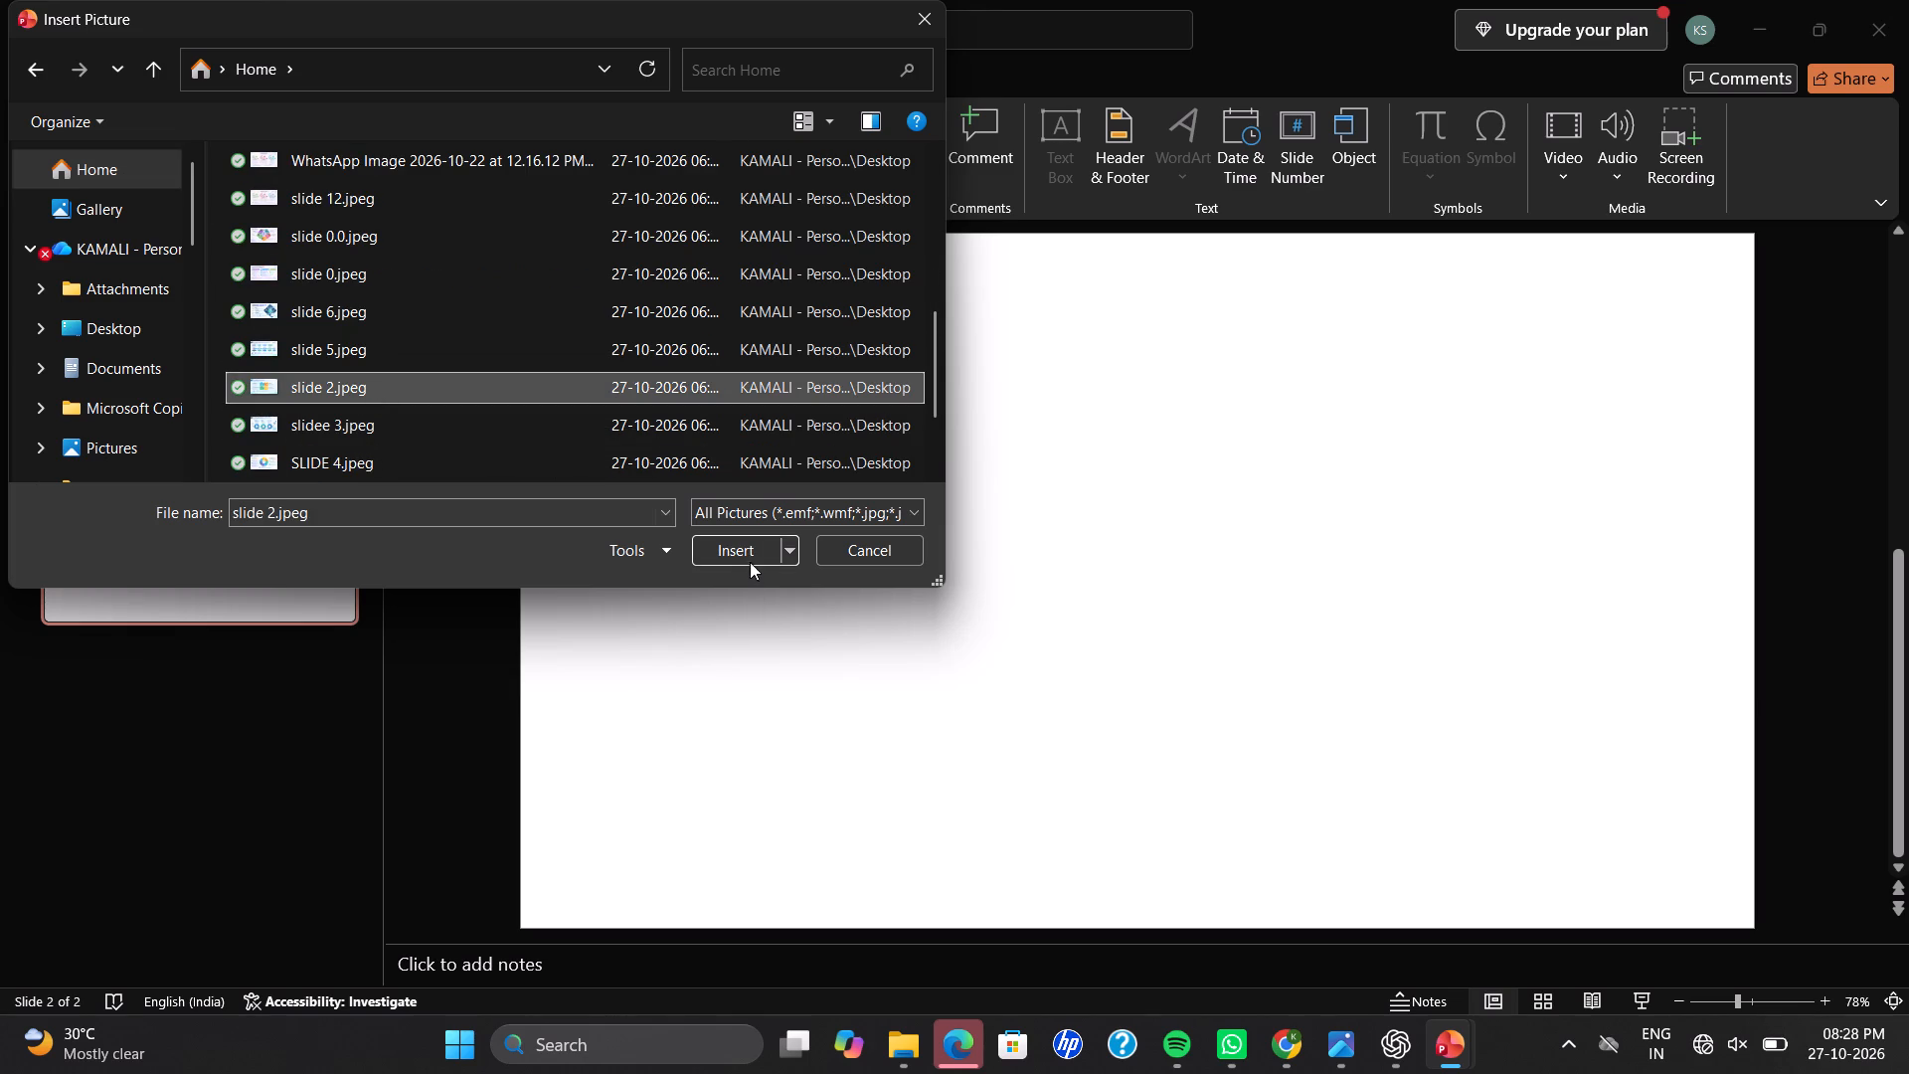
left_click(750, 561)
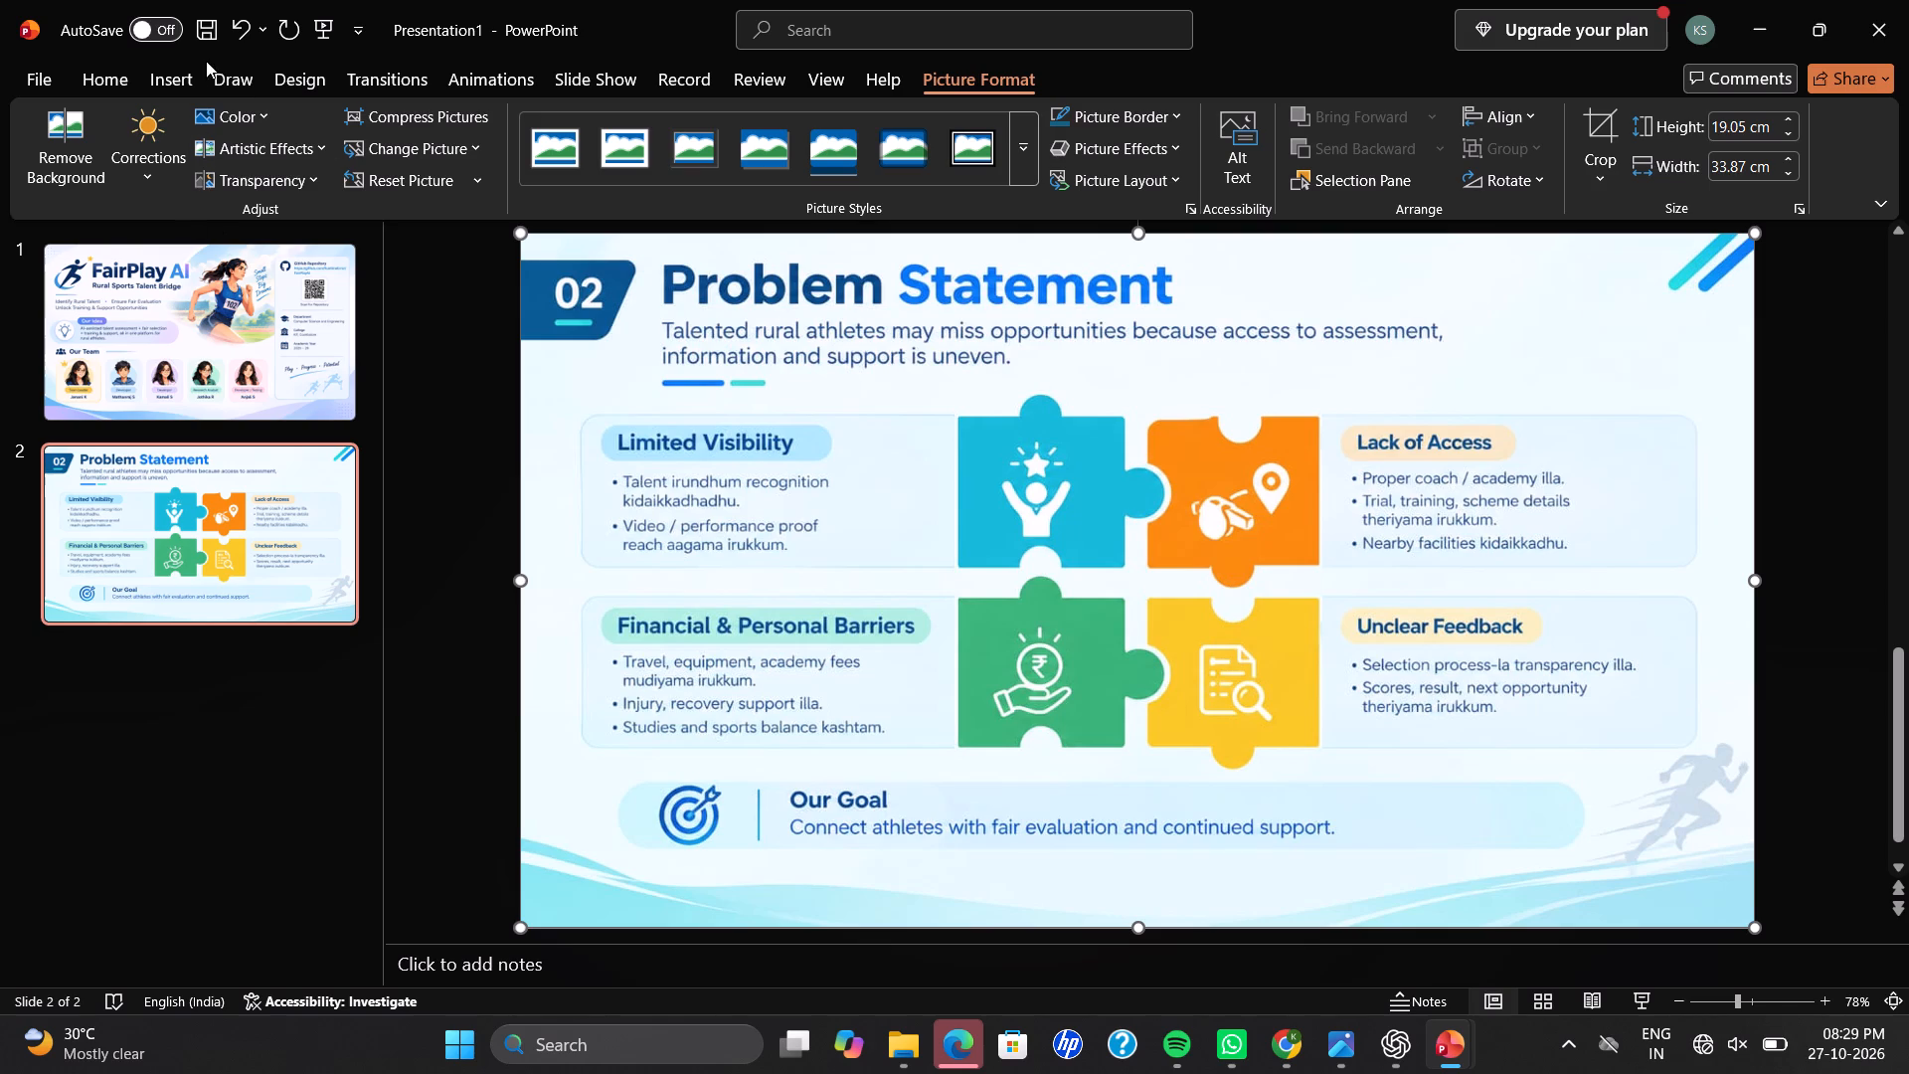
Add thirteen slides with the Blank layout after the Problem Statement slide, up to slide 15.
left_click(180, 76)
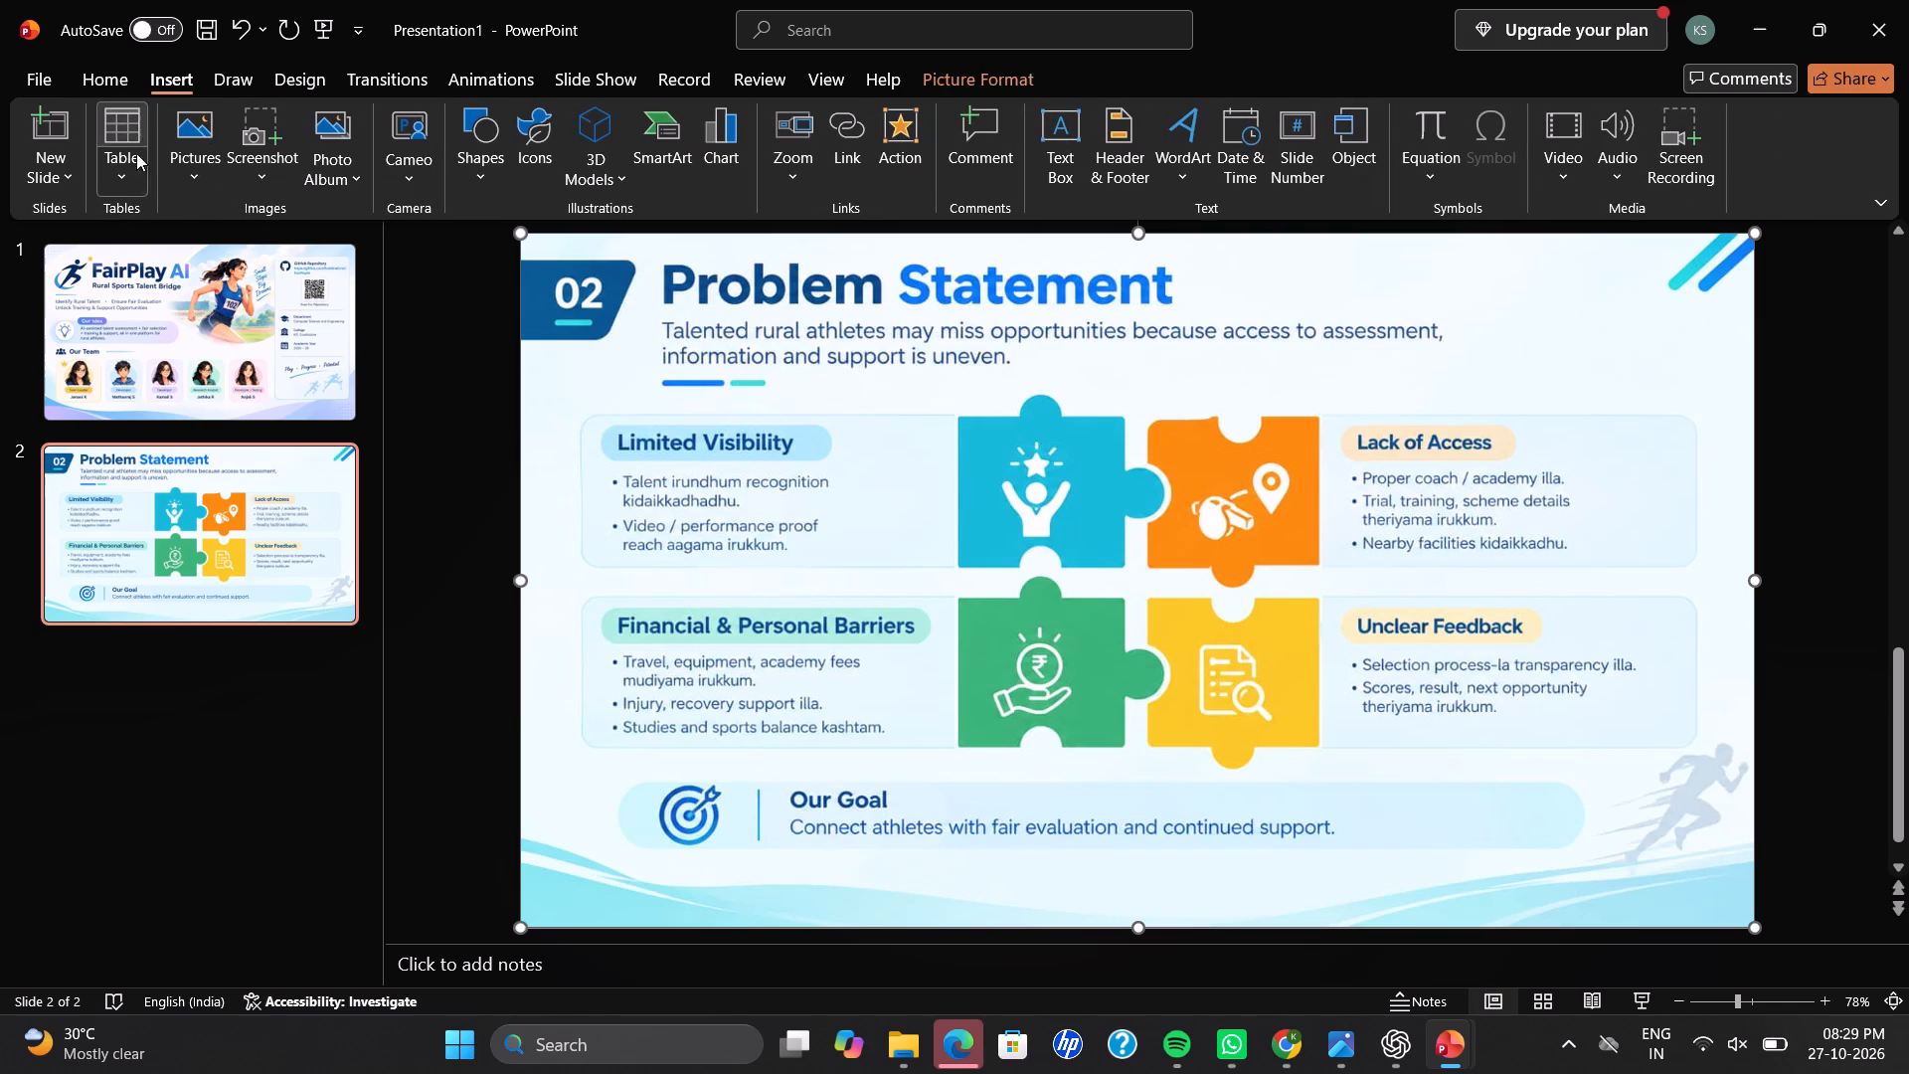
left_click(29, 167)
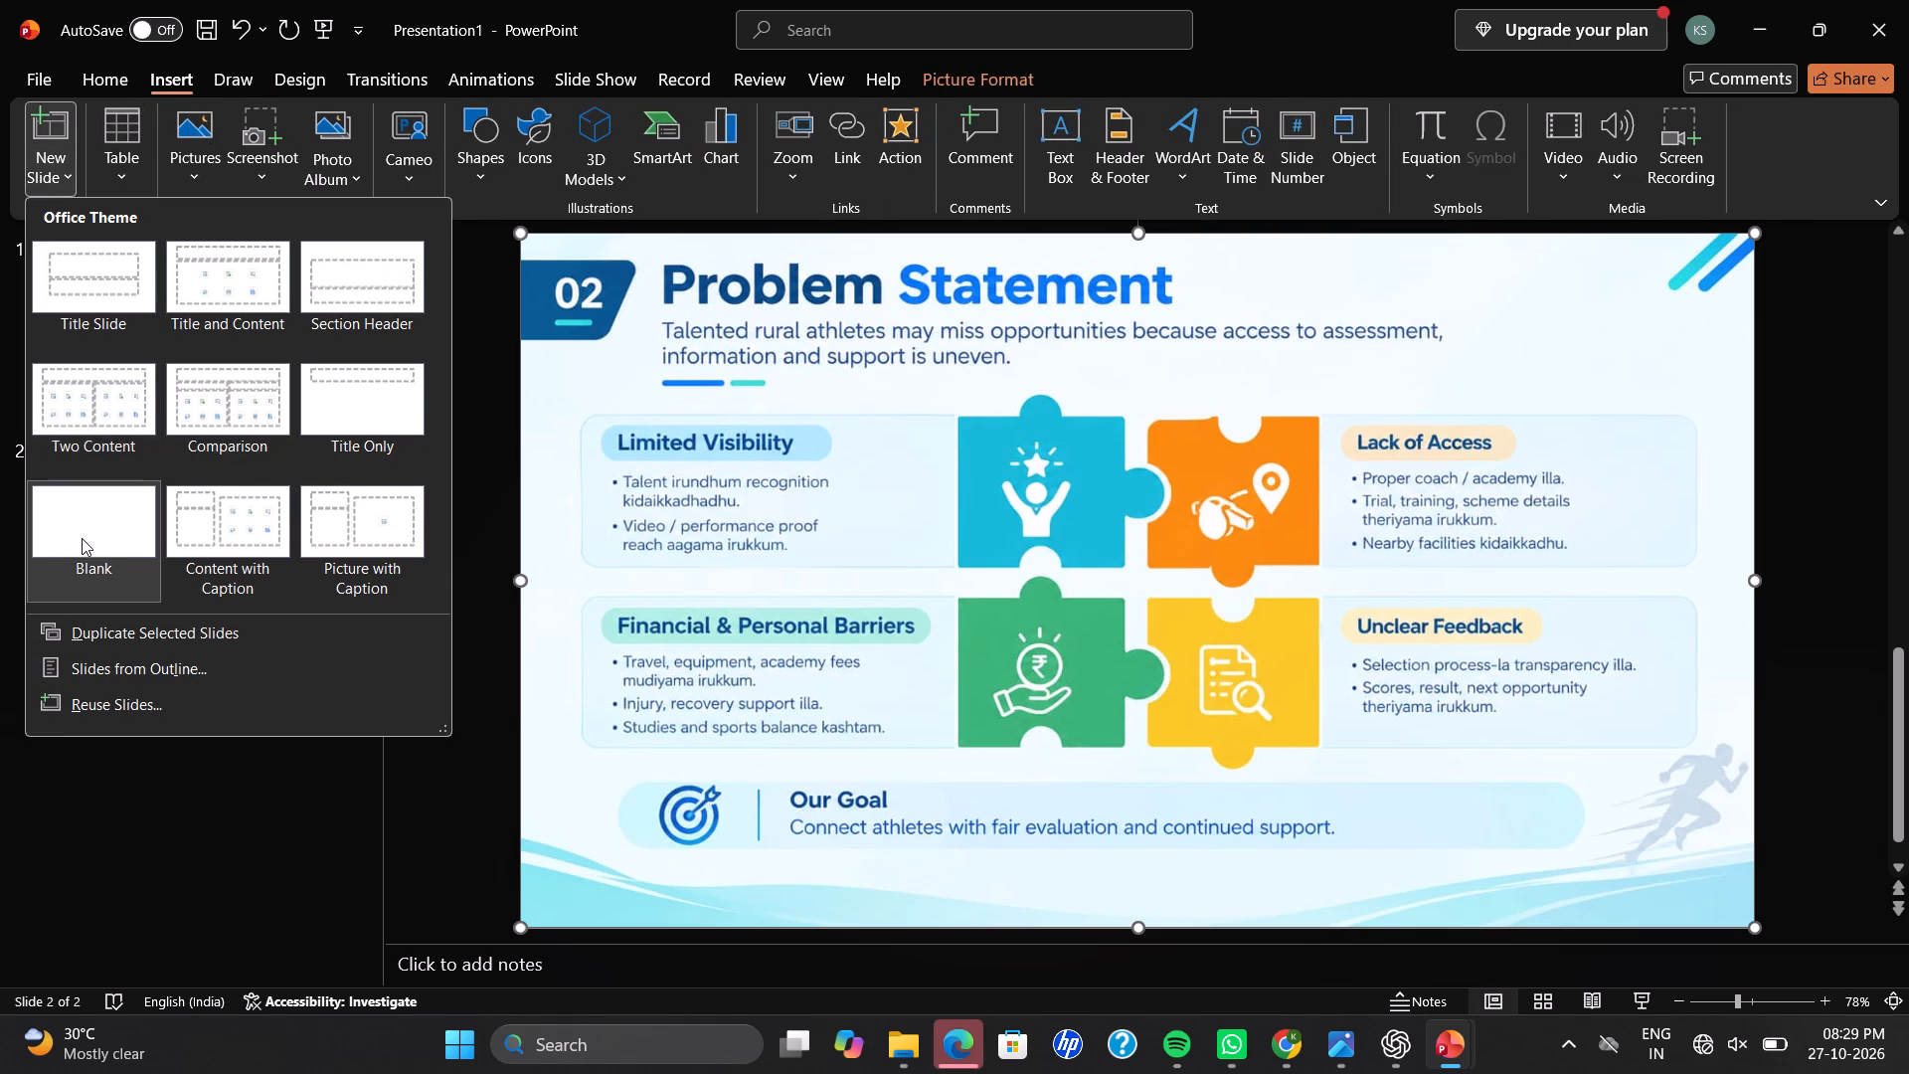
left_click(82, 538)
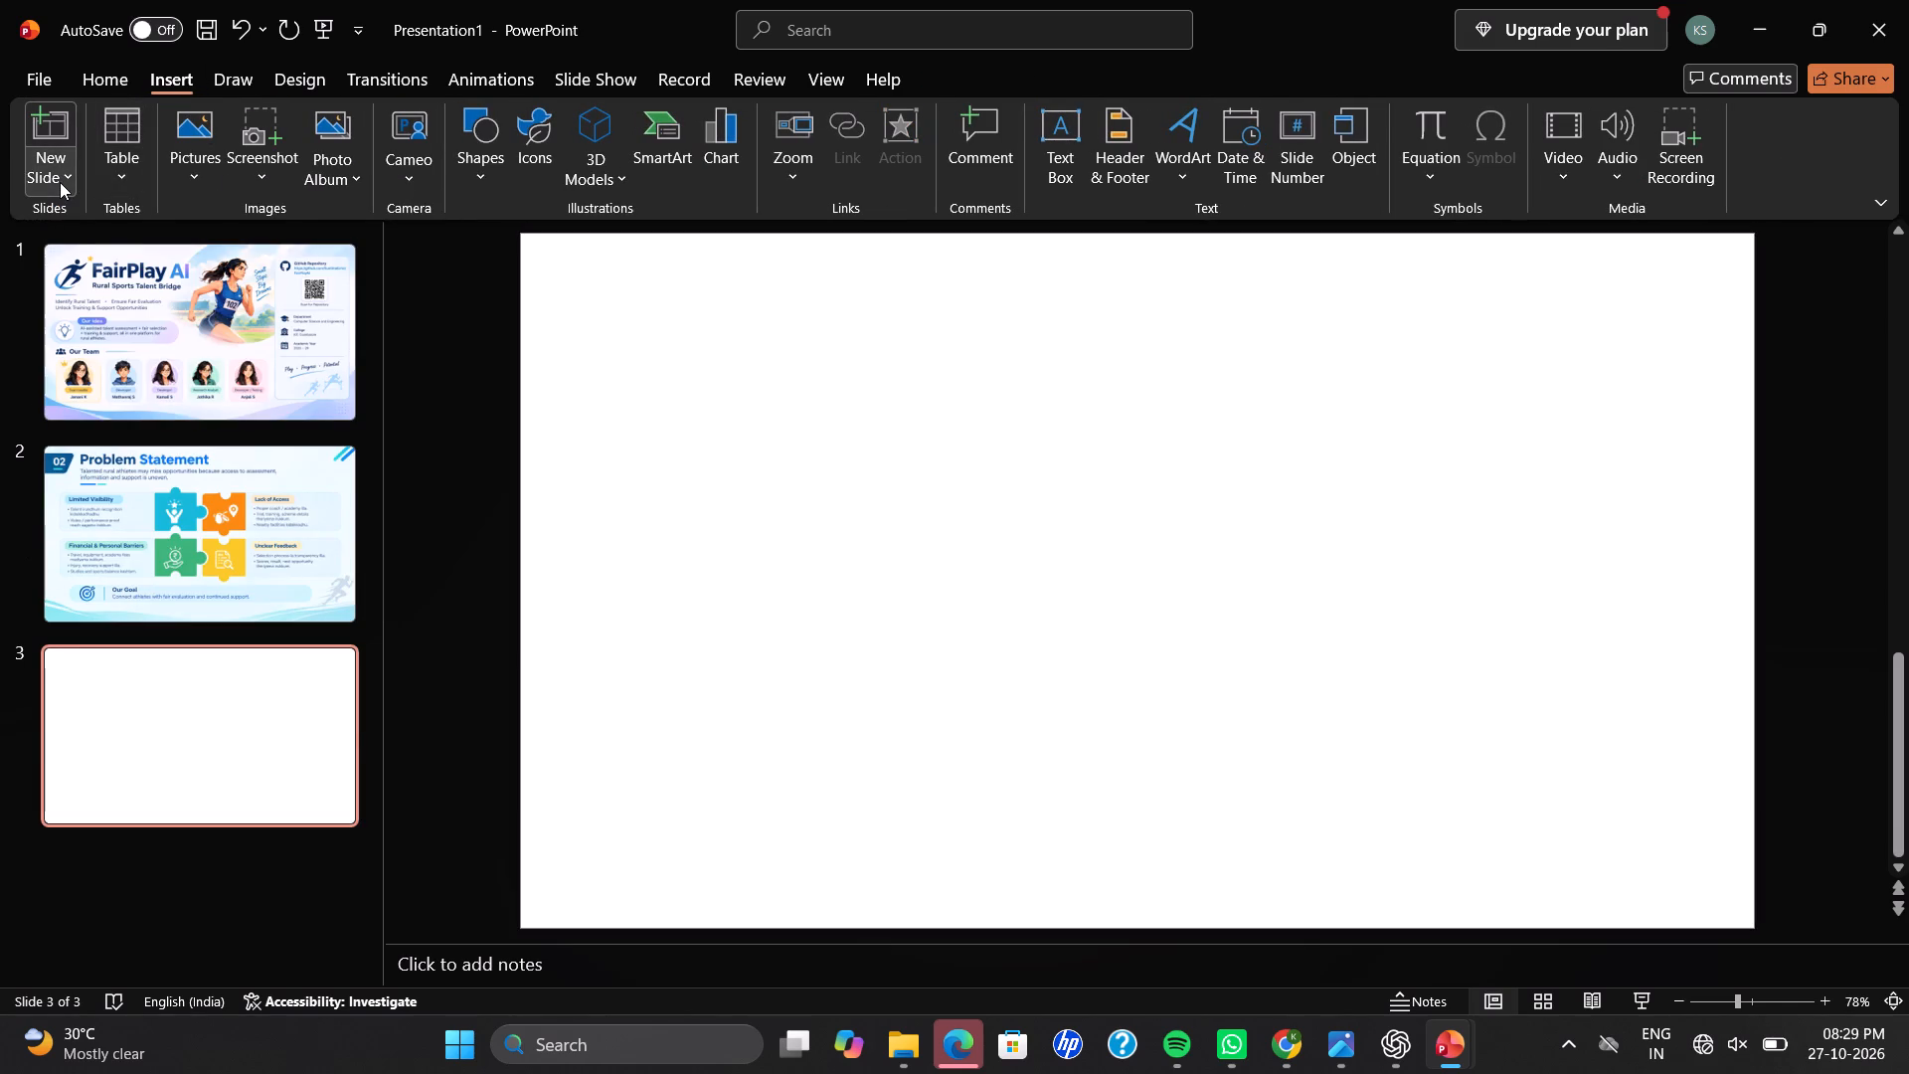
left_click(60, 182)
left_click(69, 502)
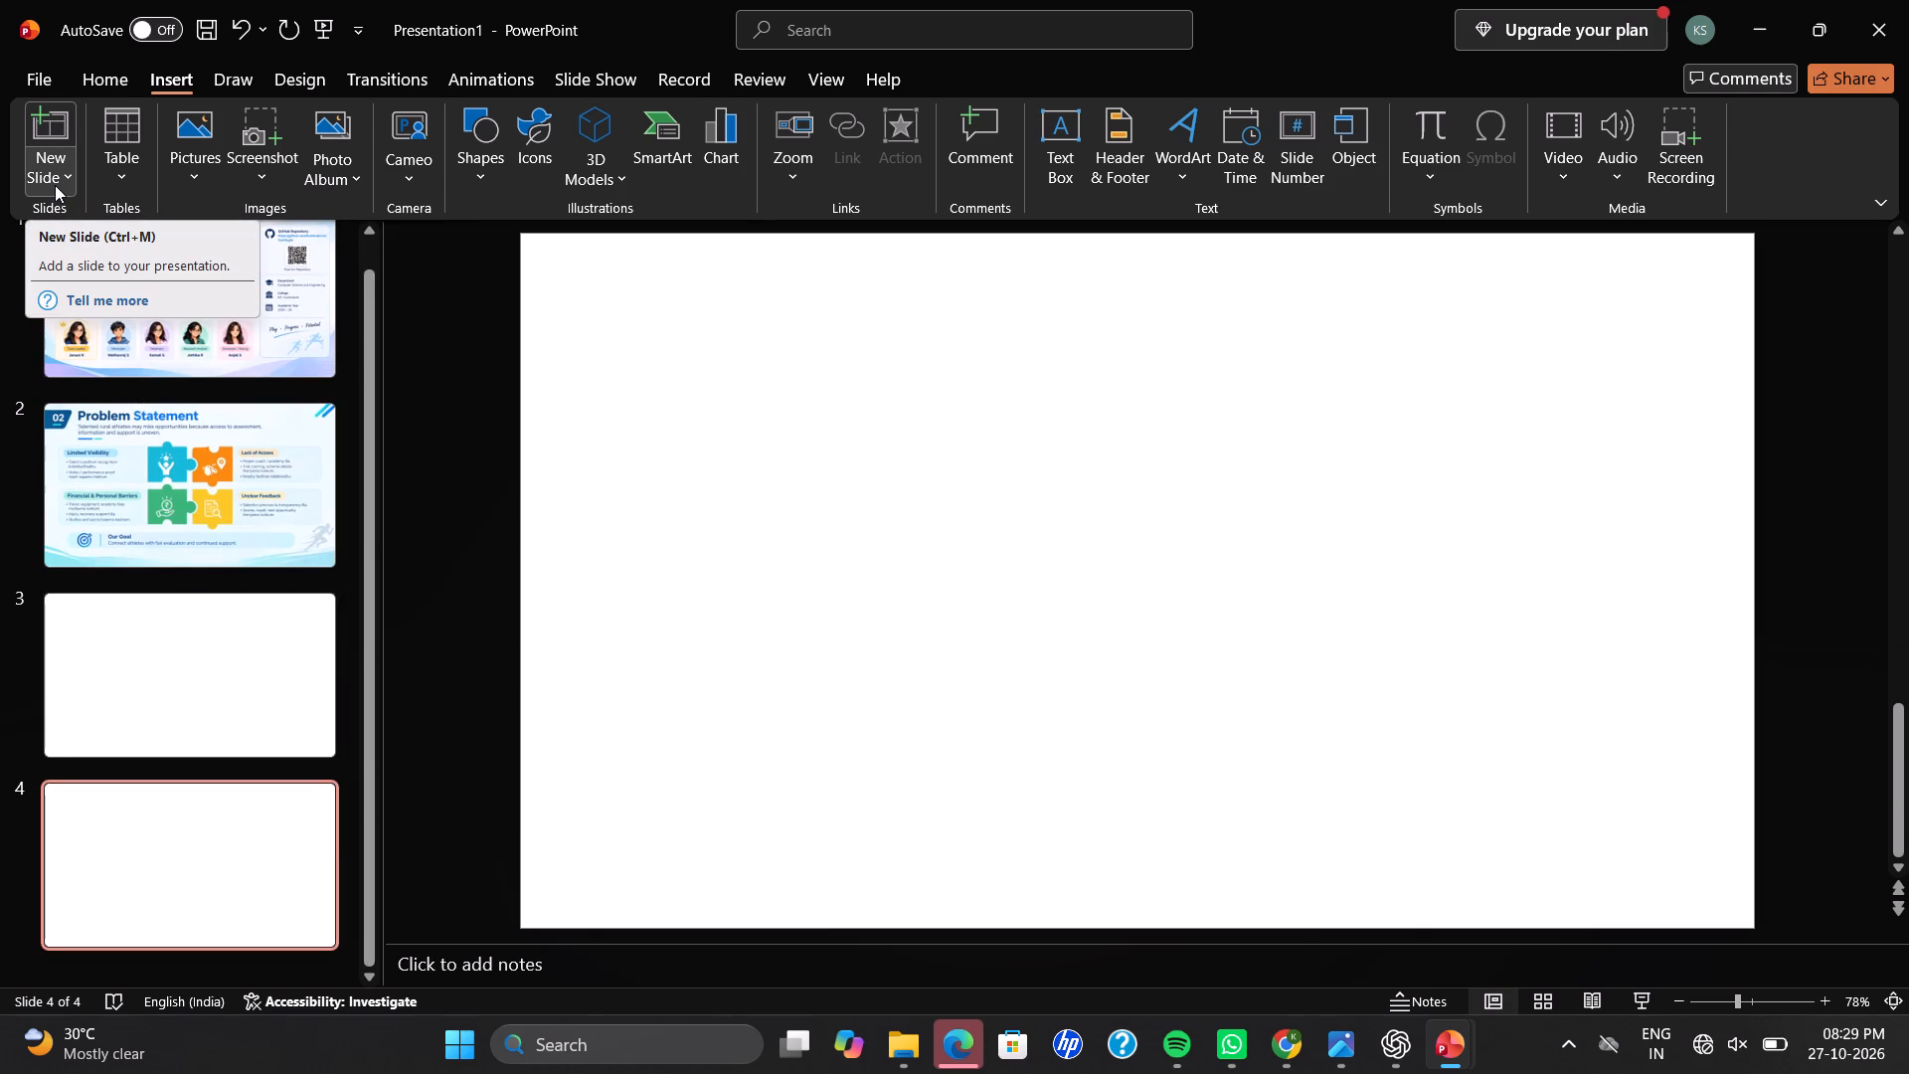
key("ctrl+m")
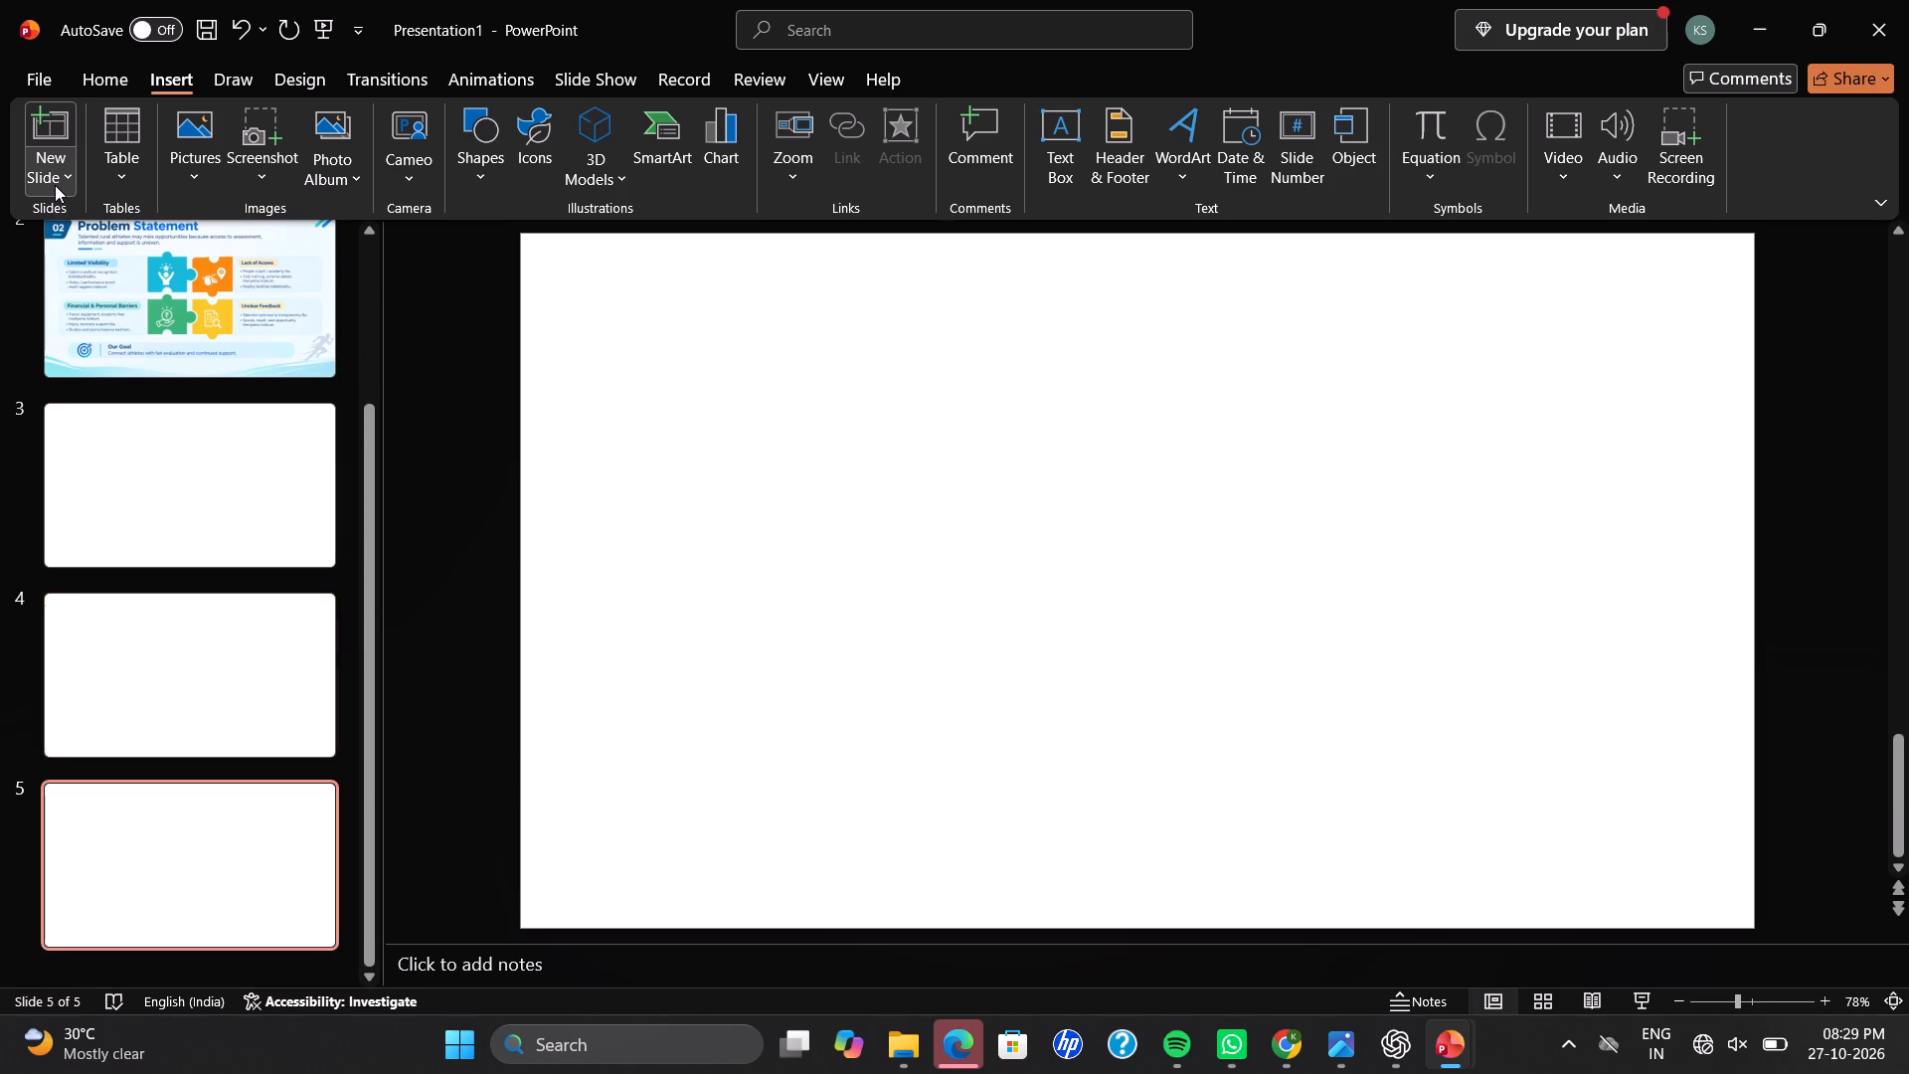
key("ctrl+m")
key("ctrl+m")
key("ctrl+m")
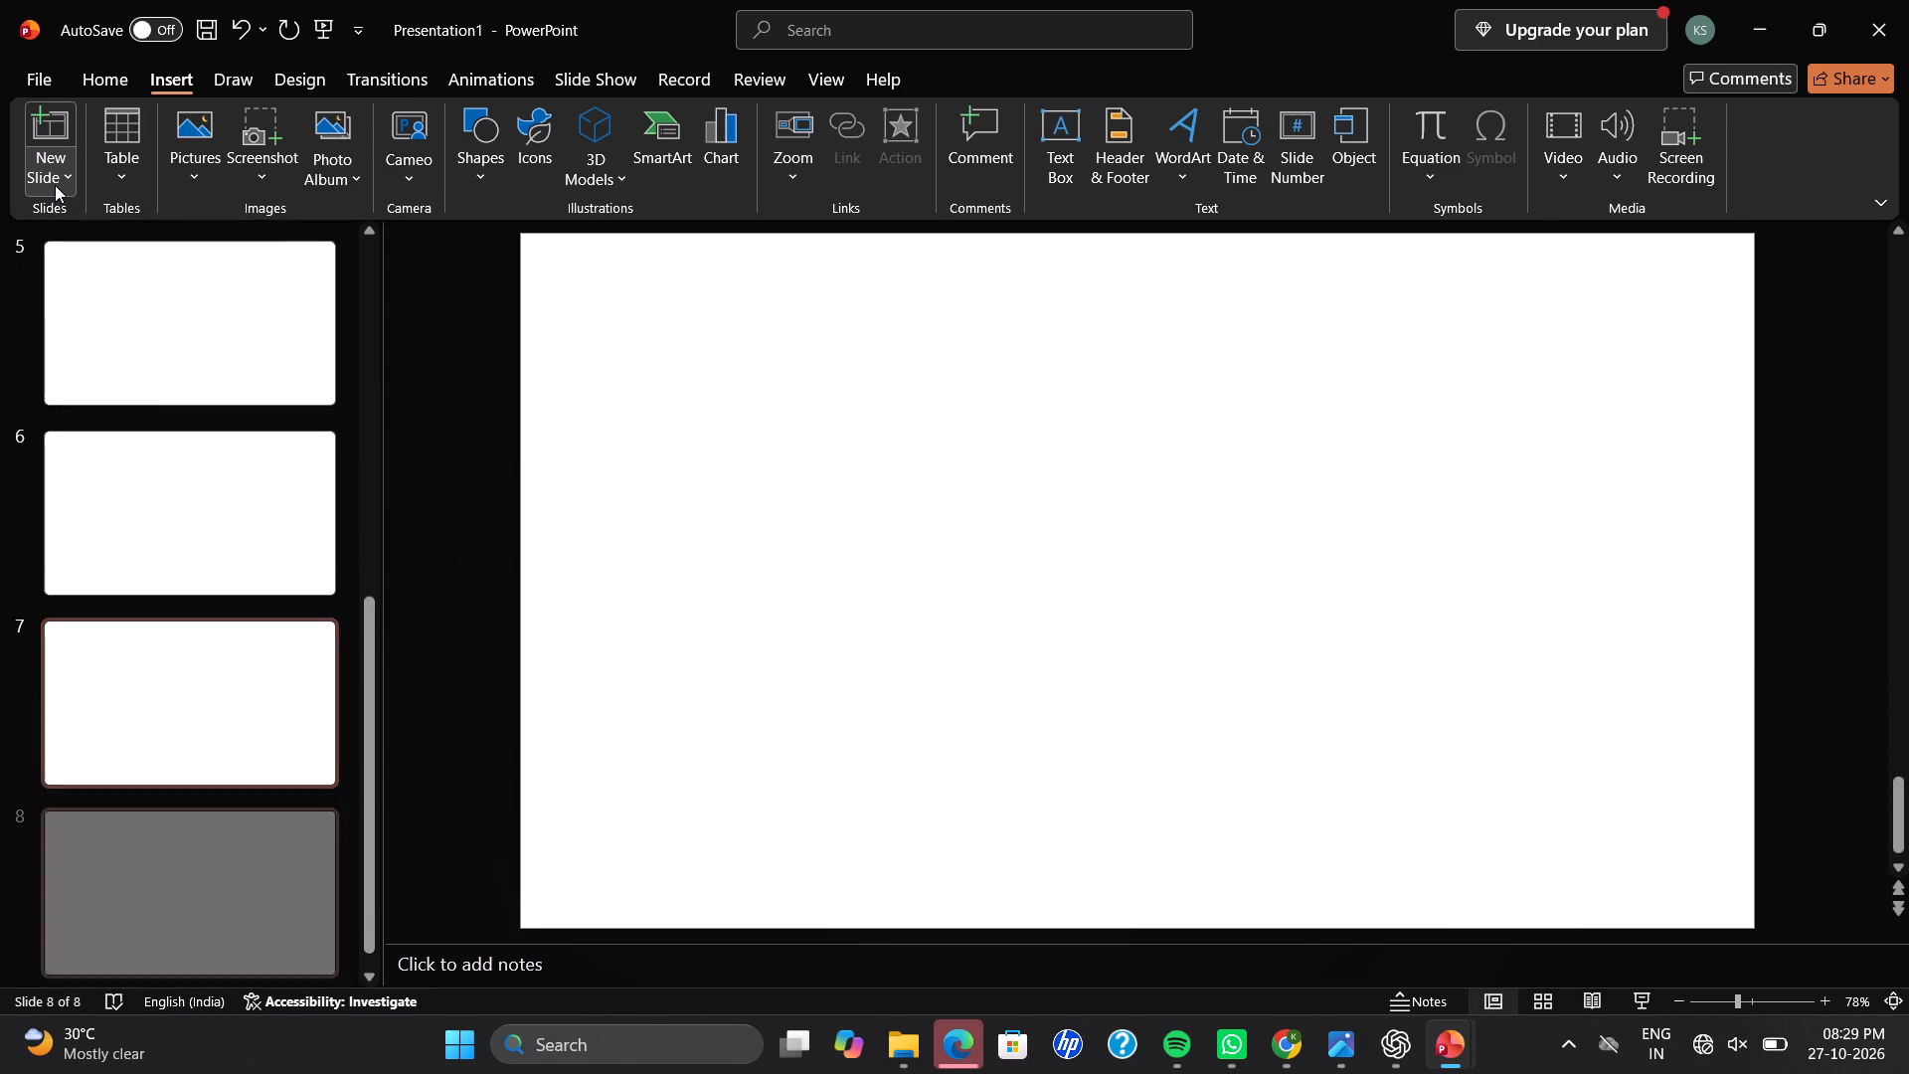
key("ctrl+m")
key("ctrl+m")
key("ctrl+m")
key("ctrl+m")
key("ctrl+m")
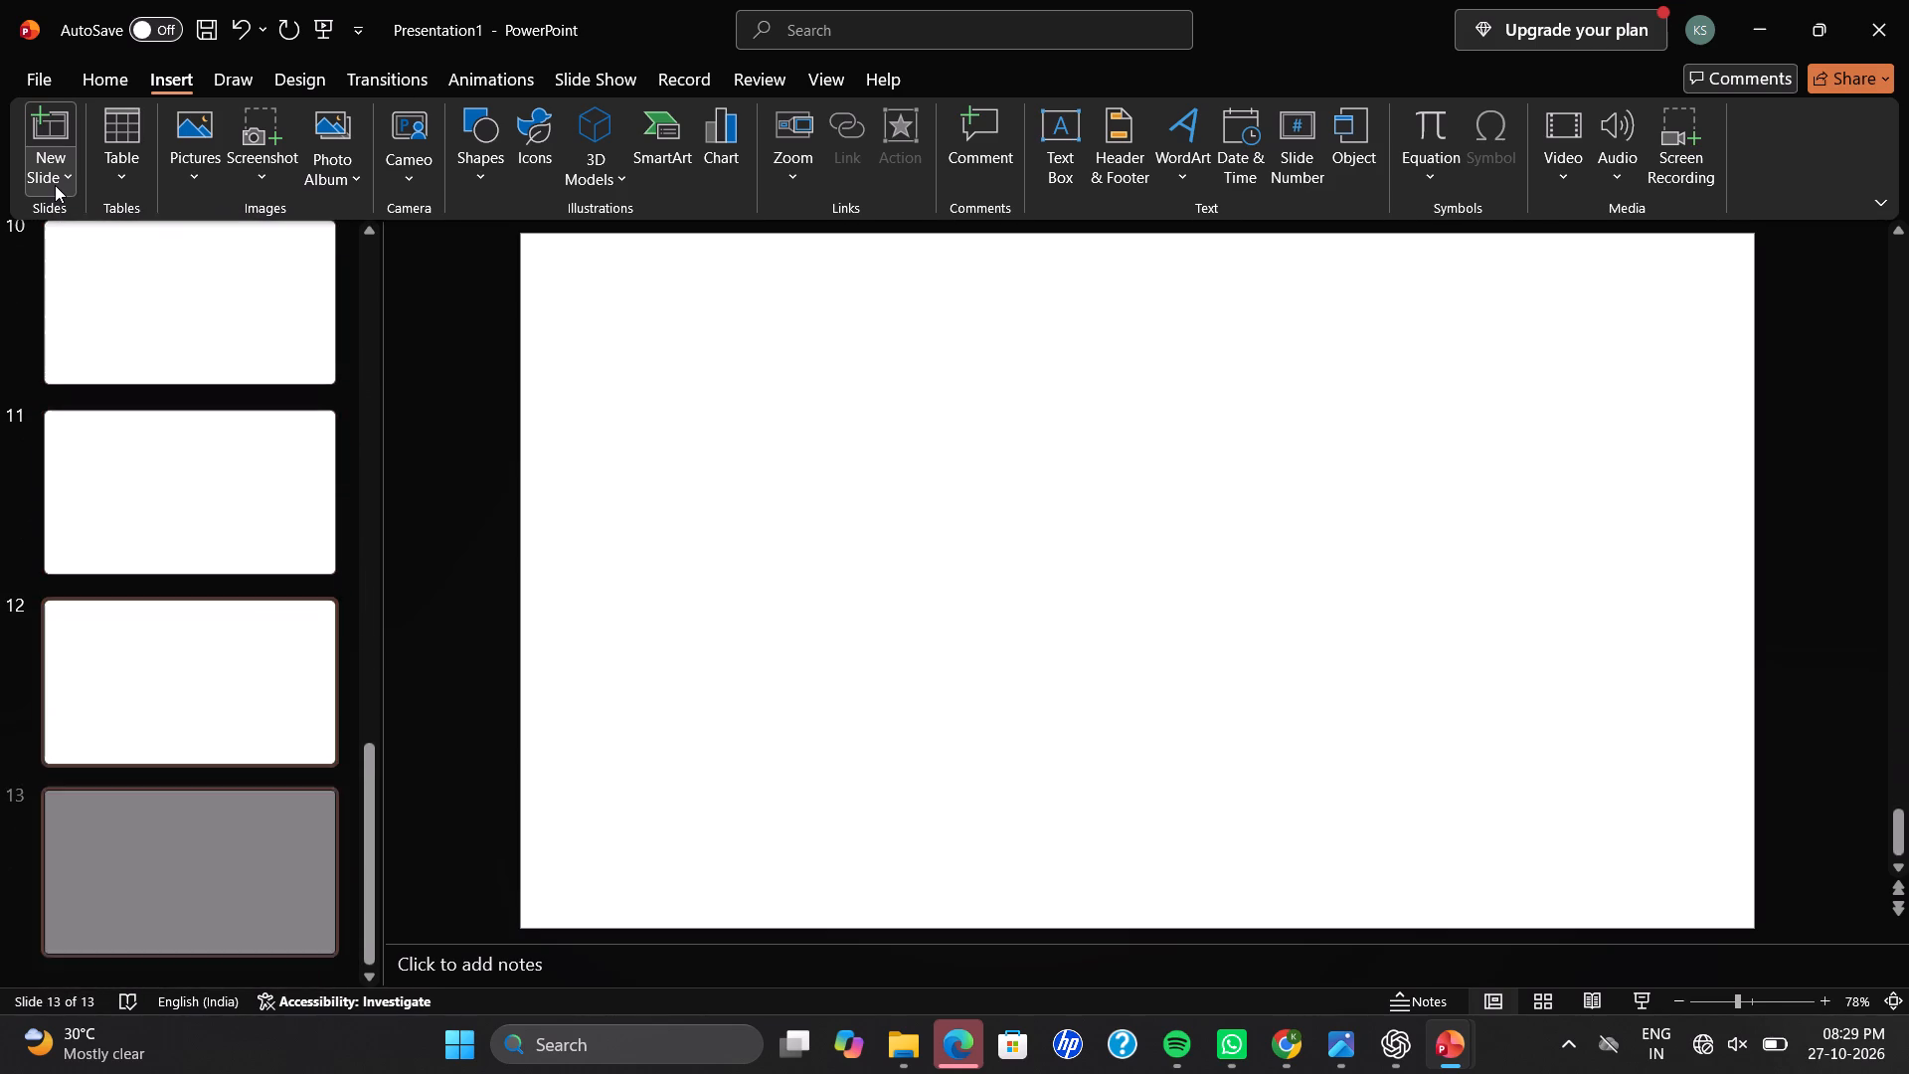
key("ctrl+m")
key("ctrl+m")
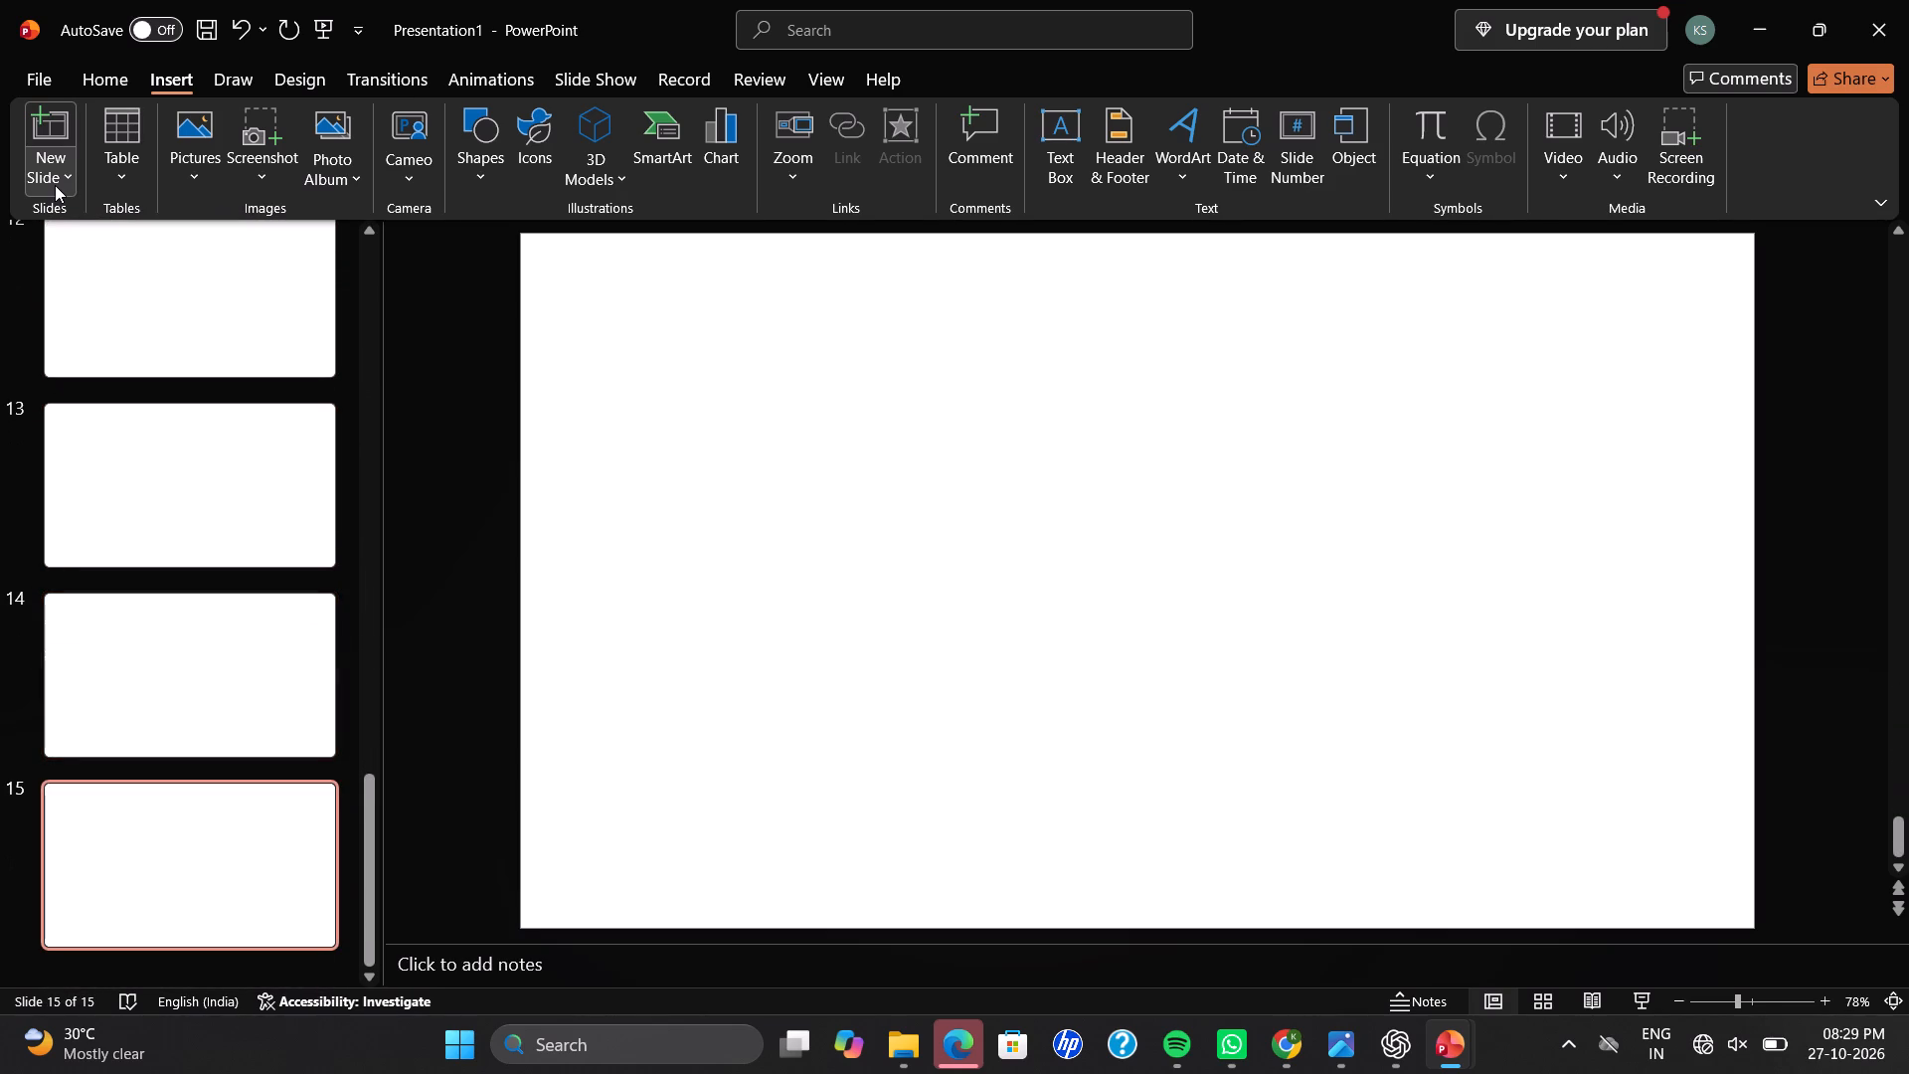
Delete the surplus blank slide 14.
key("BackSpace")
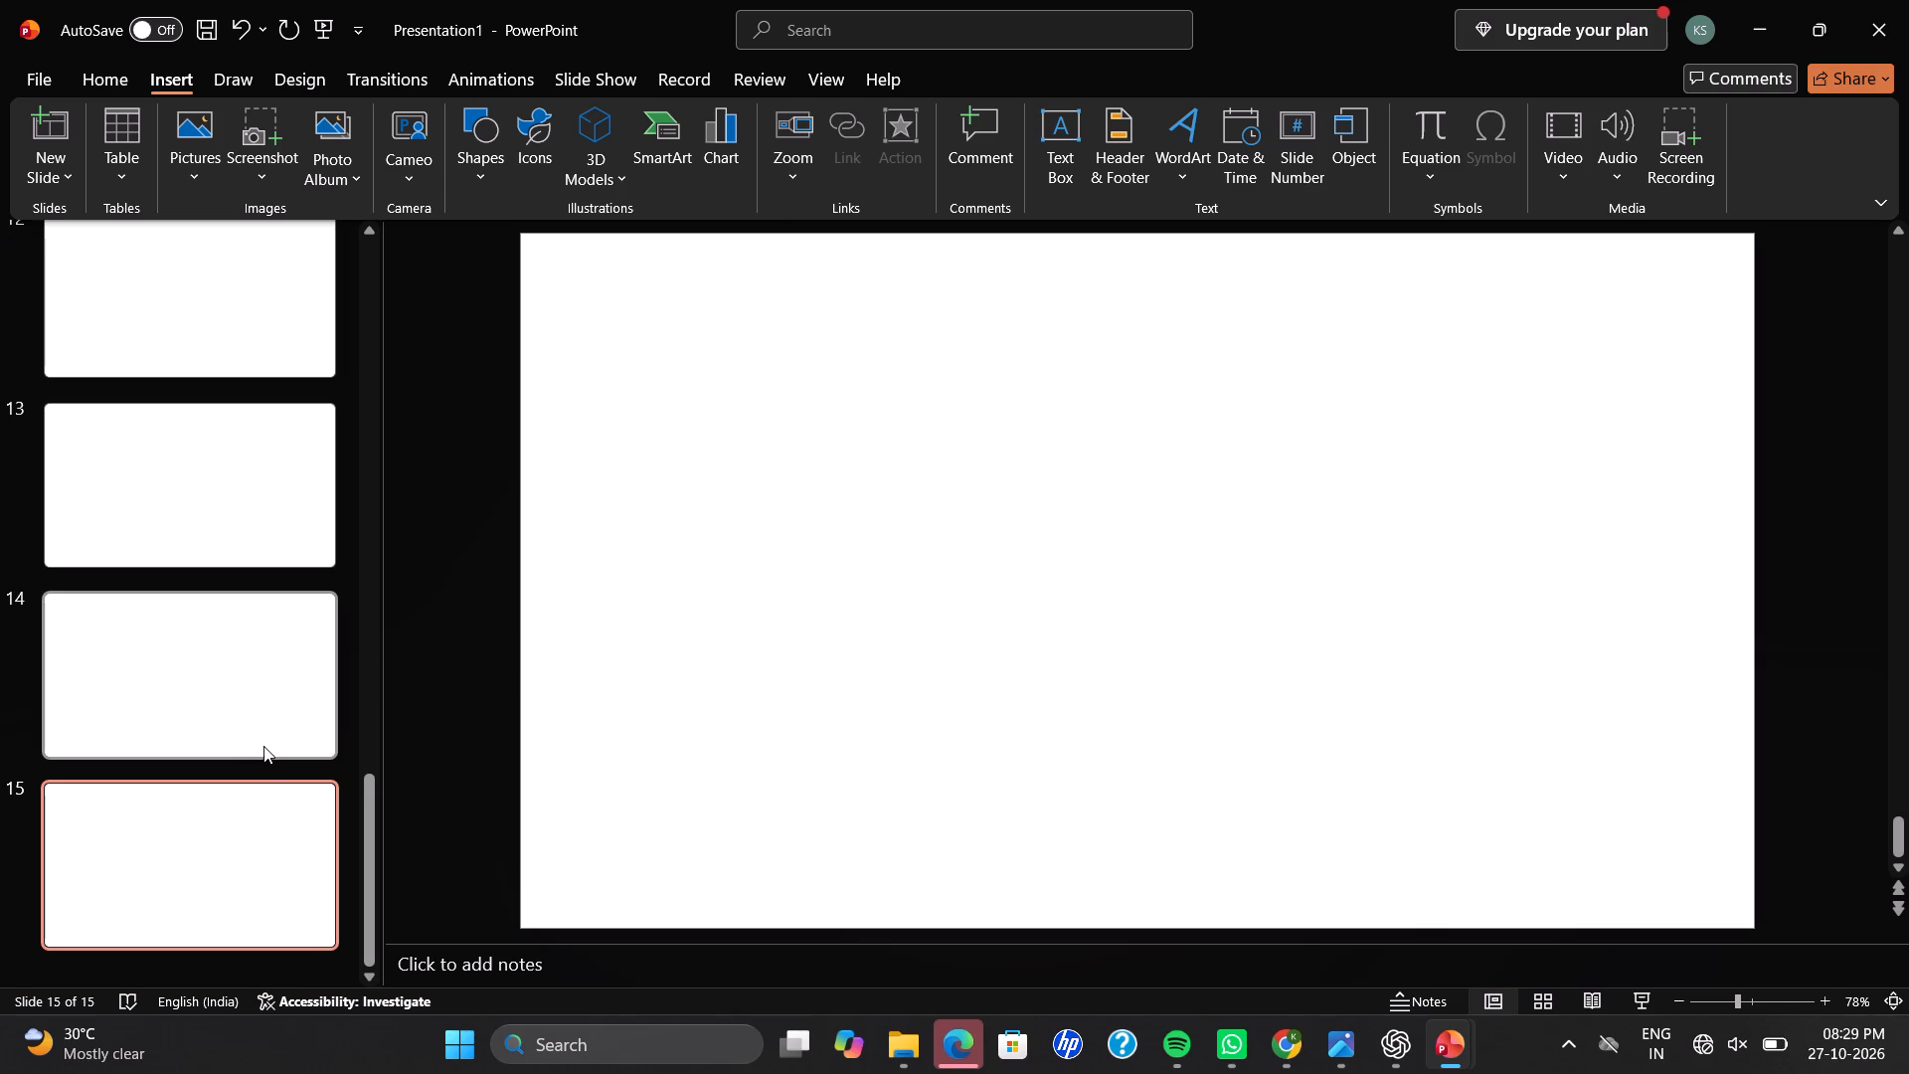
left_click(262, 743)
key("BackSpace")
Insert the picture slidee 3.jpeg from this device's recent files onto blank slide 3.
scroll(262, 743, "up", 4)
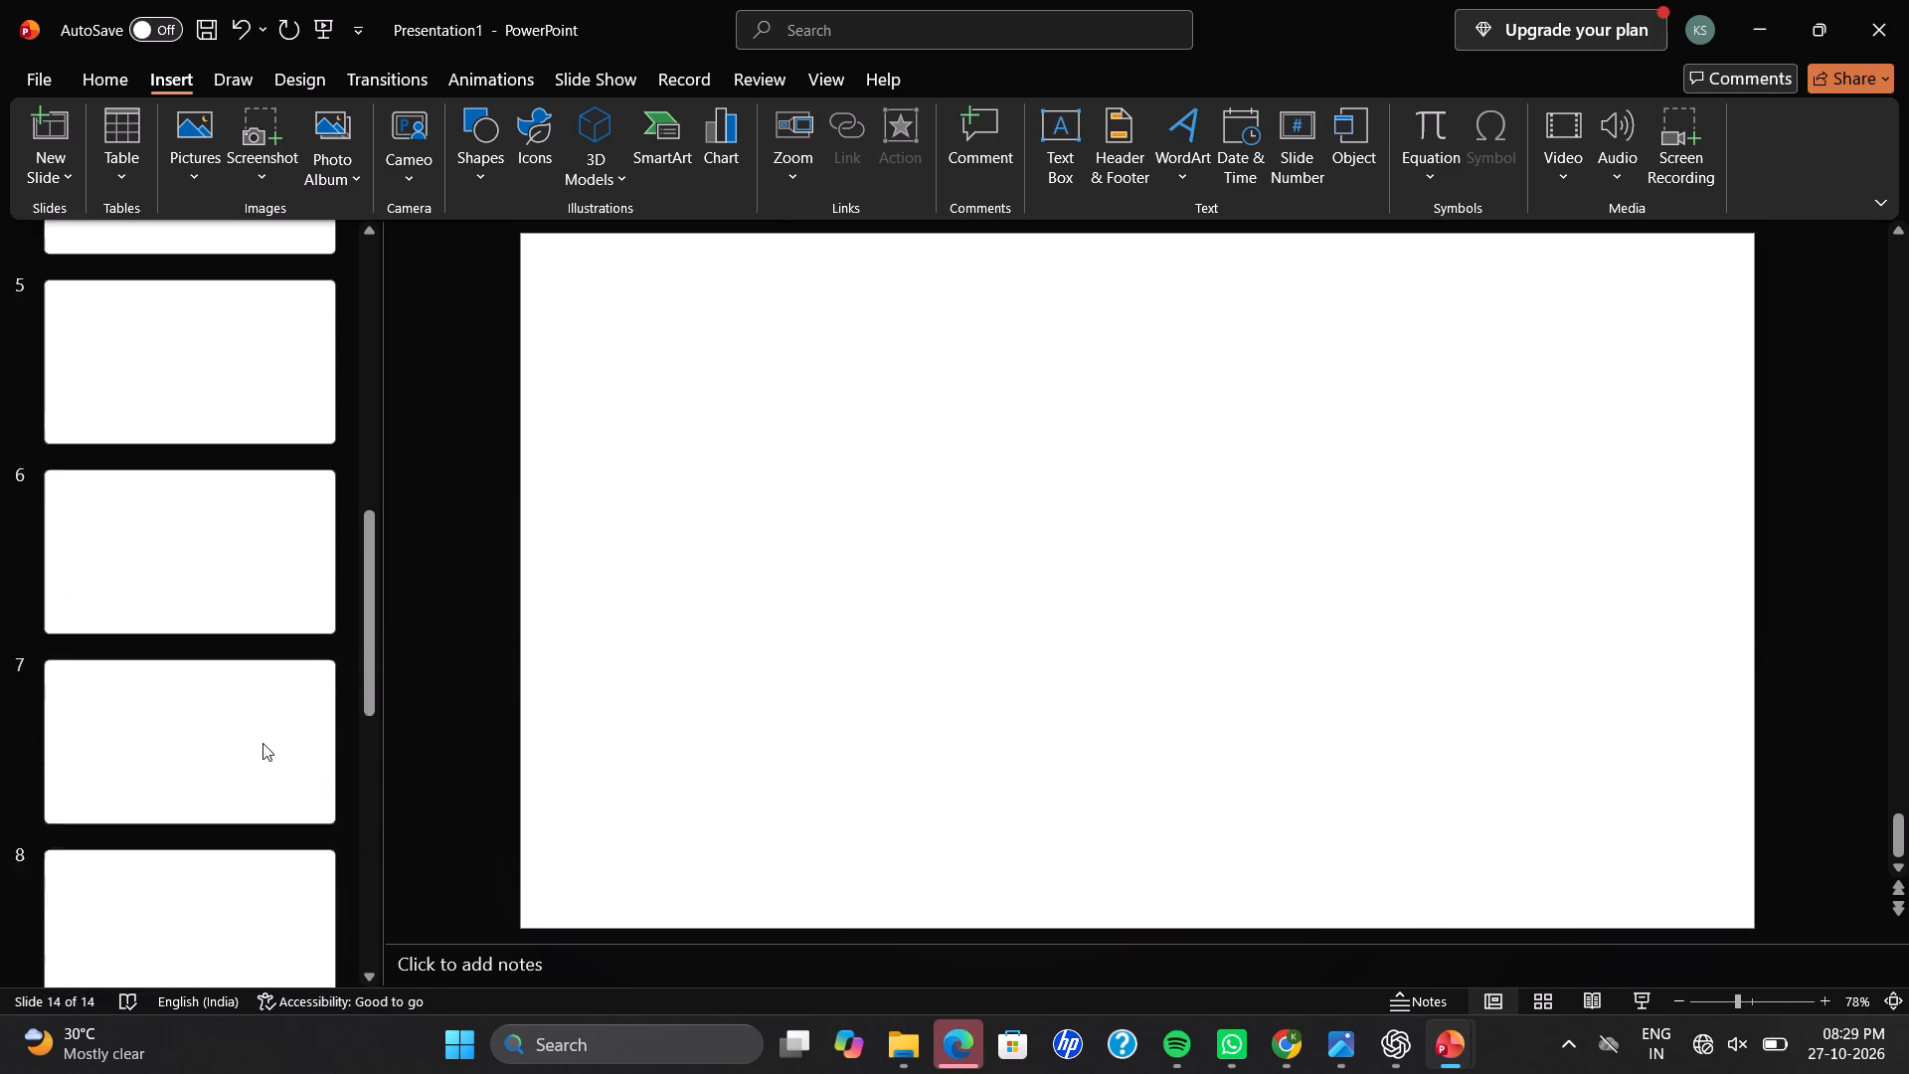
scroll(262, 743, "up", 6)
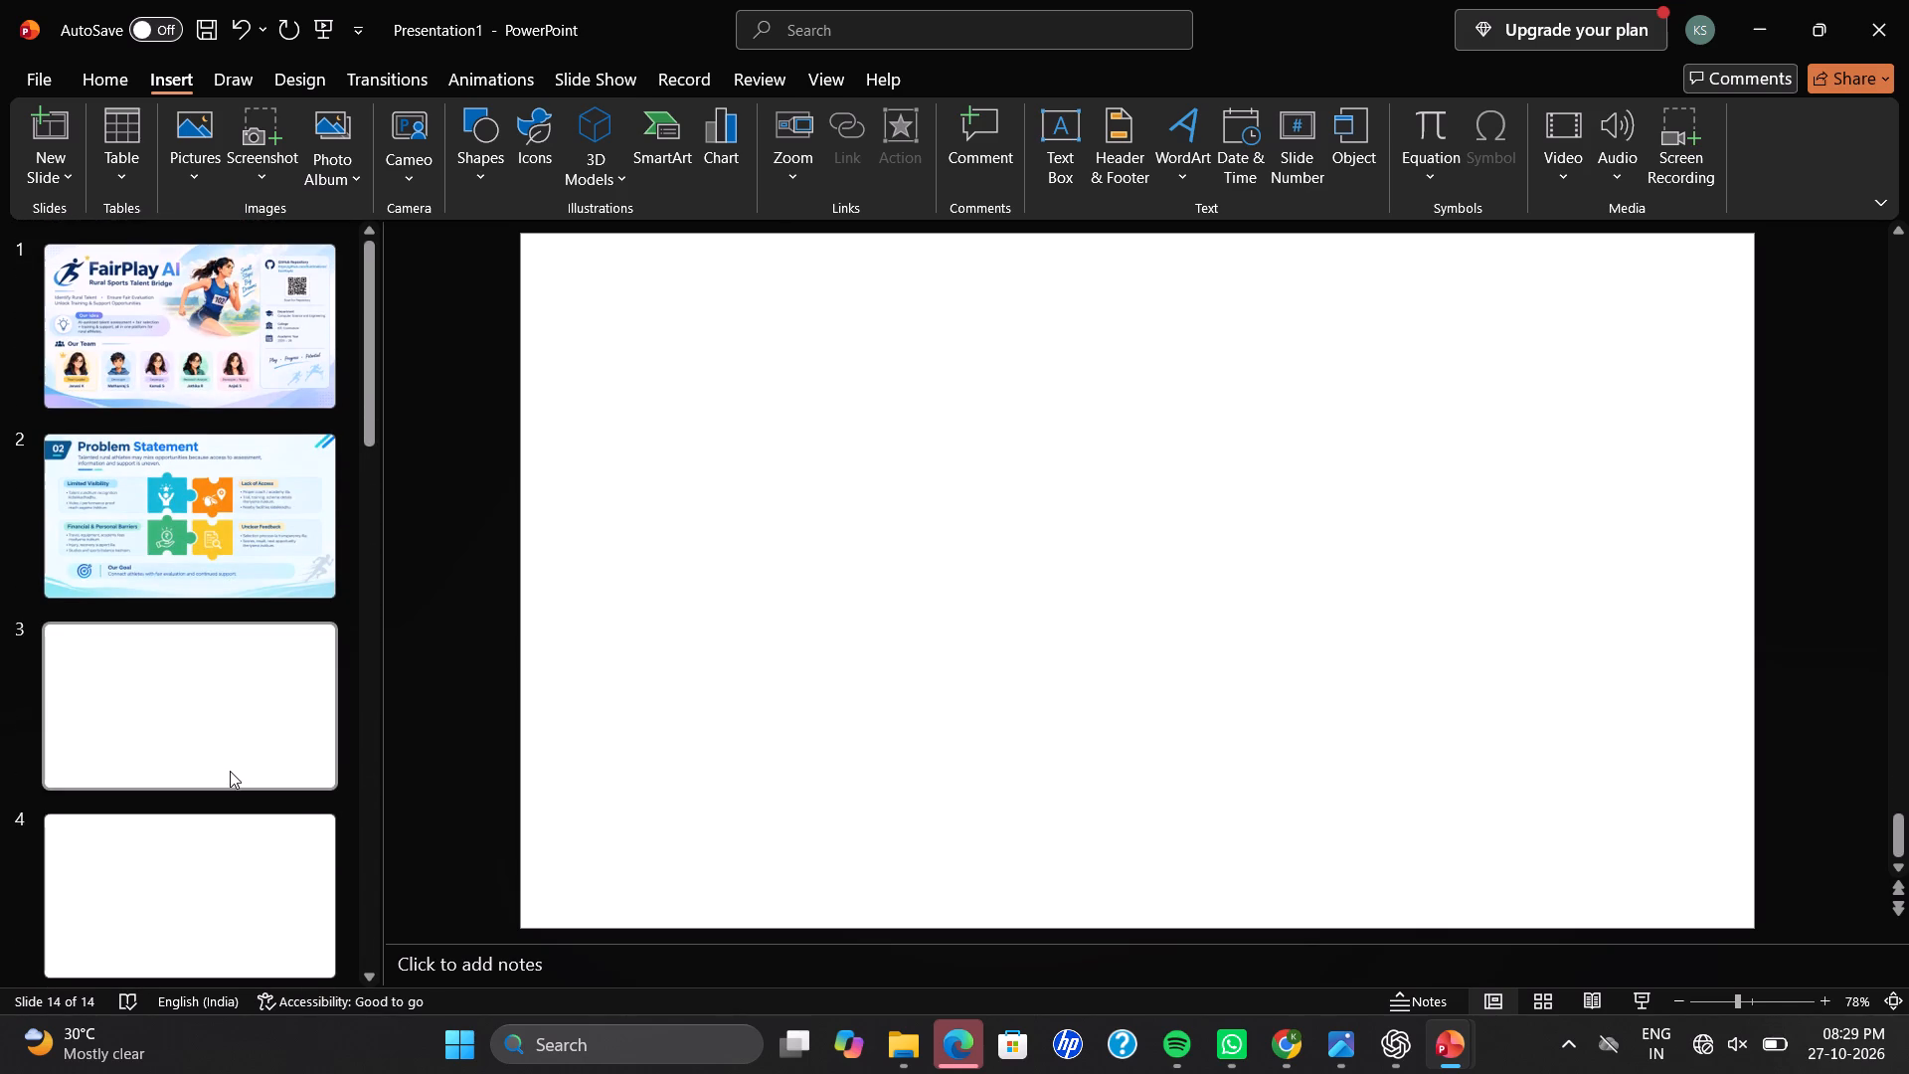
left_click(230, 771)
left_click(206, 176)
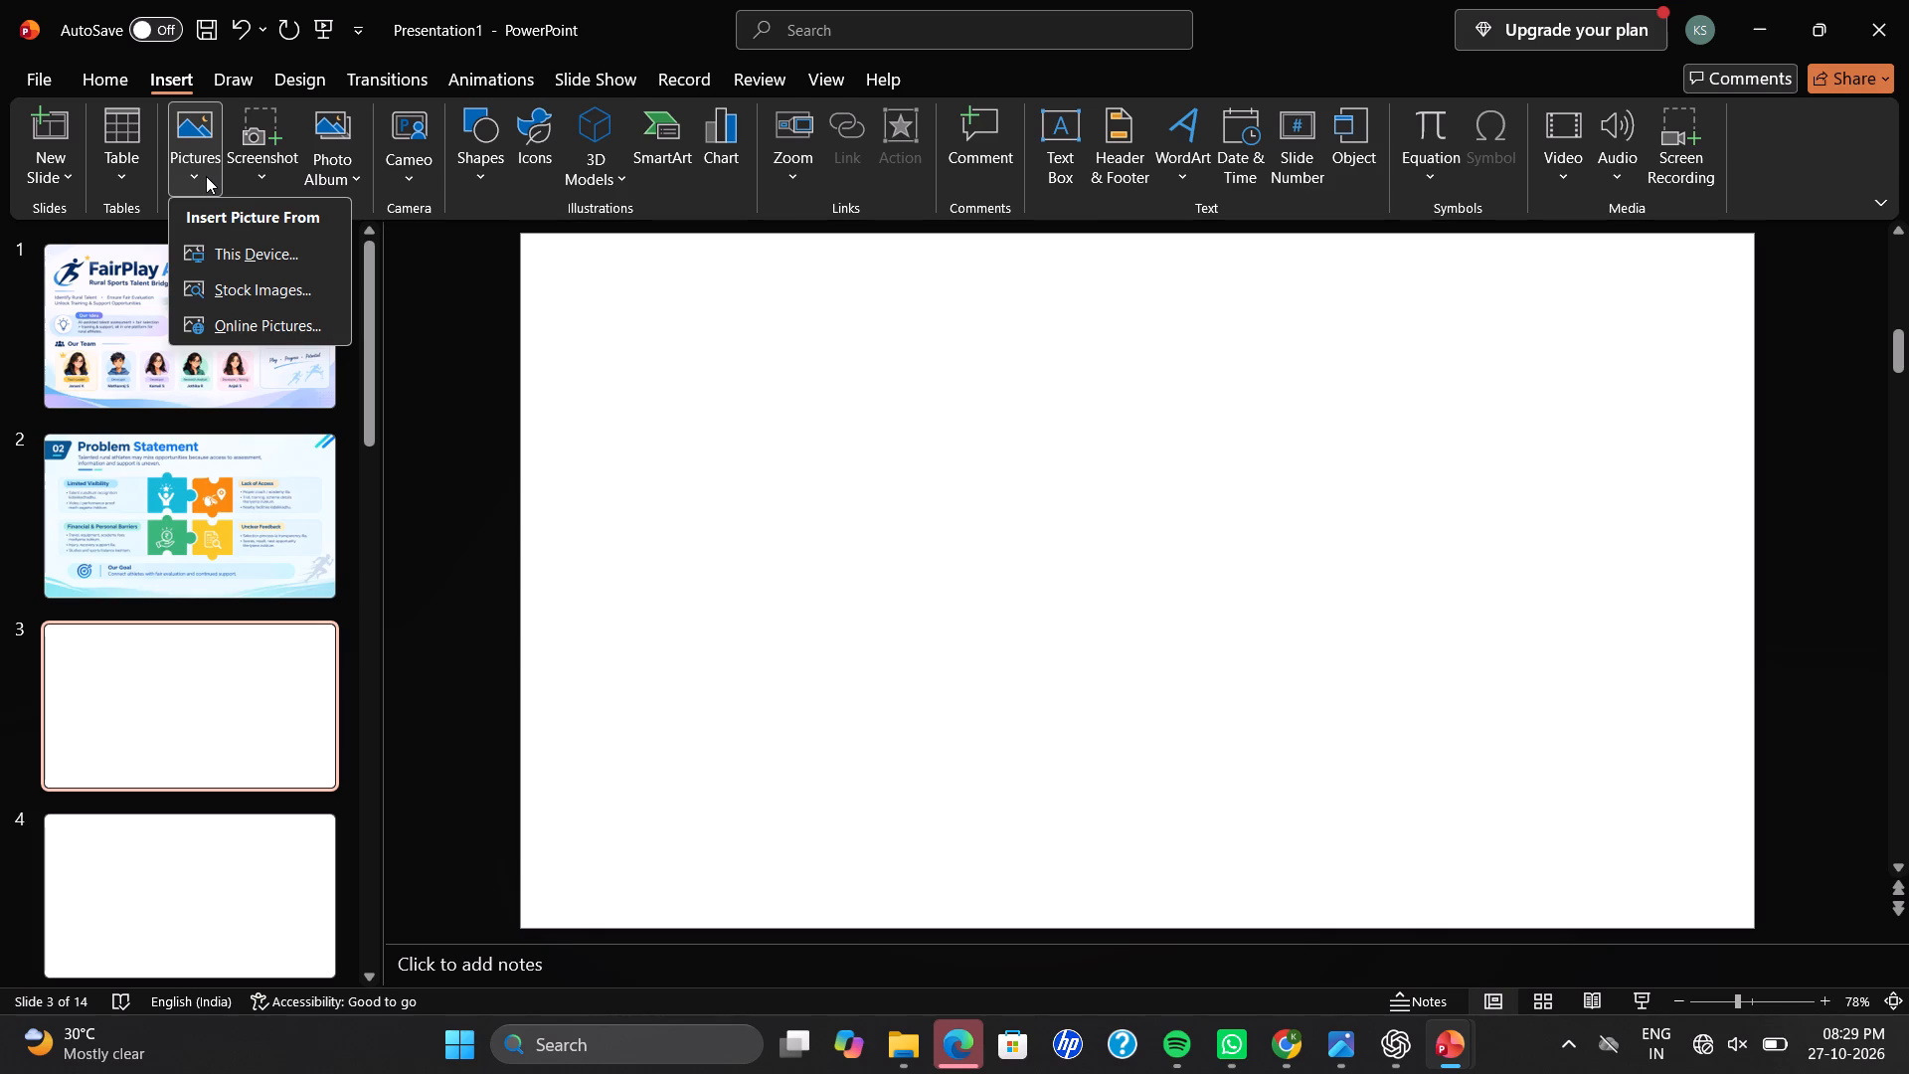
left_click(260, 248)
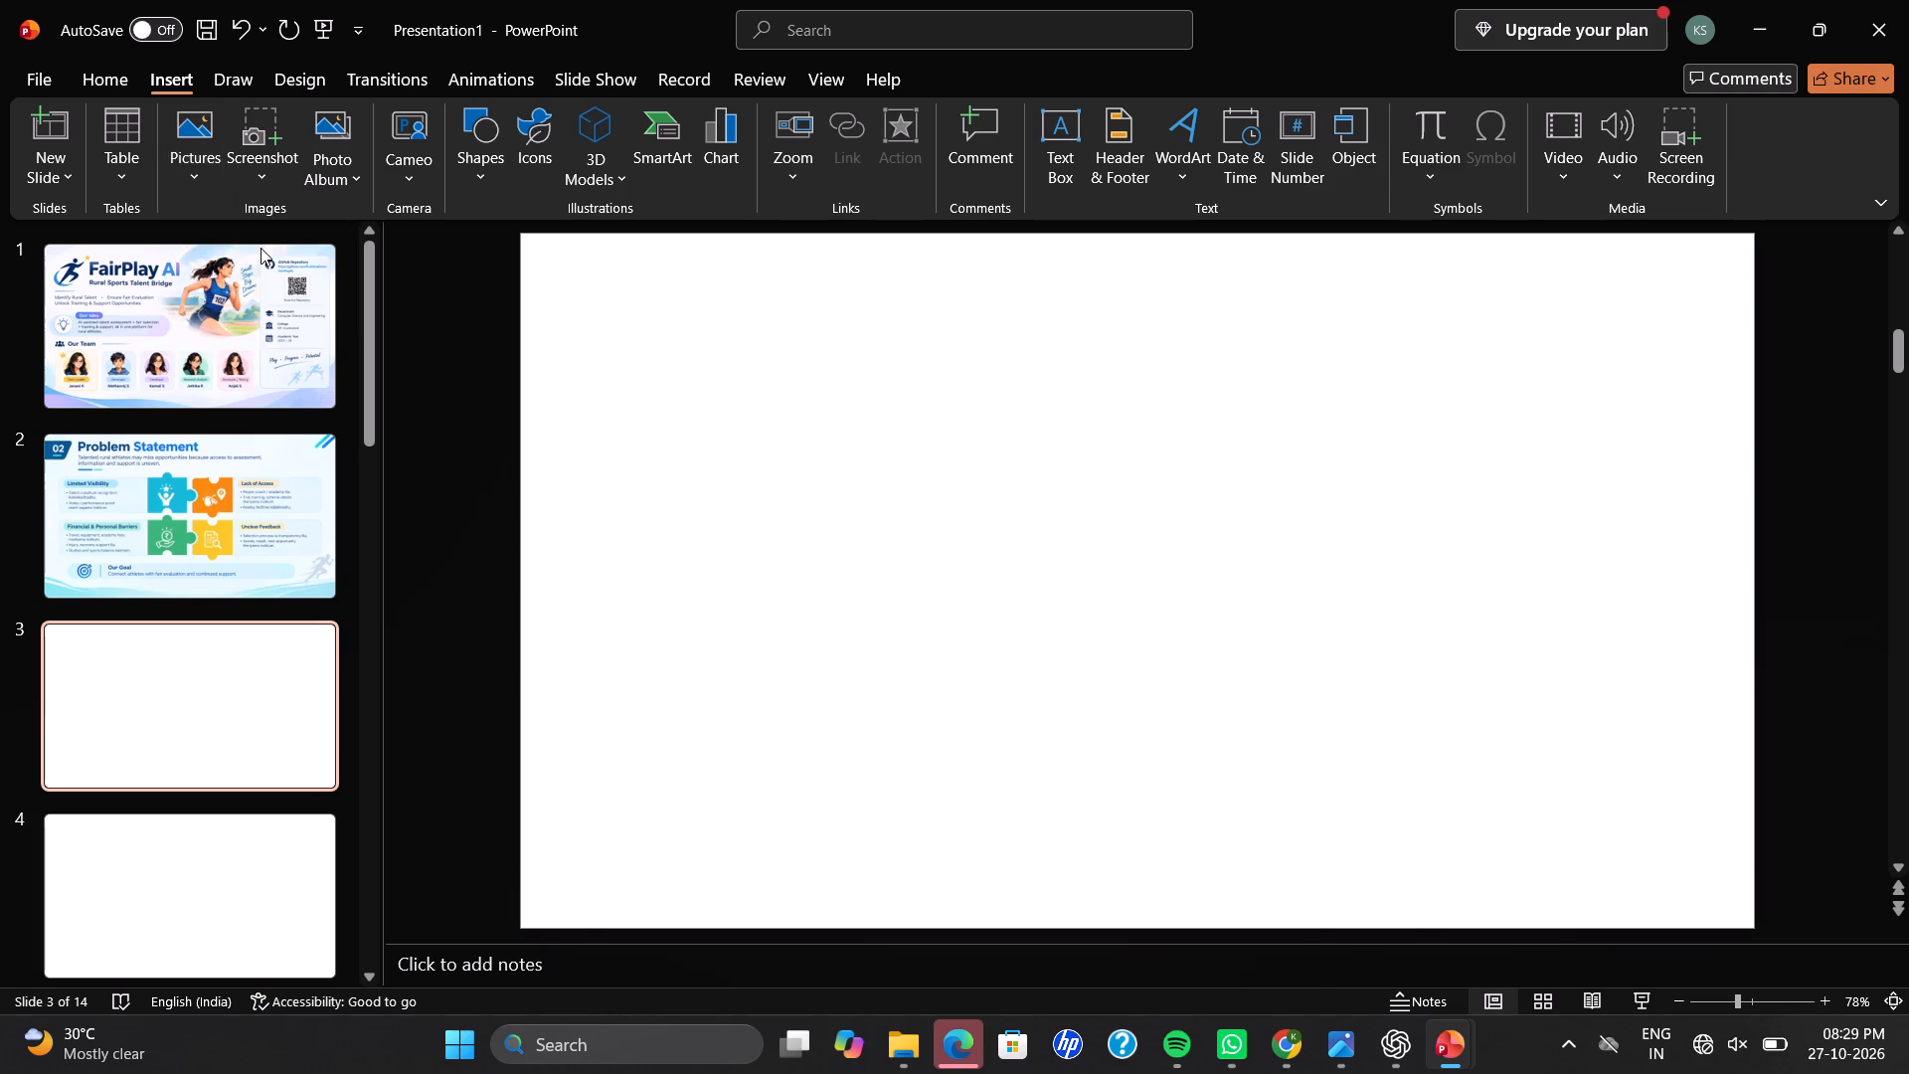
scroll(295, 402, "up", 3)
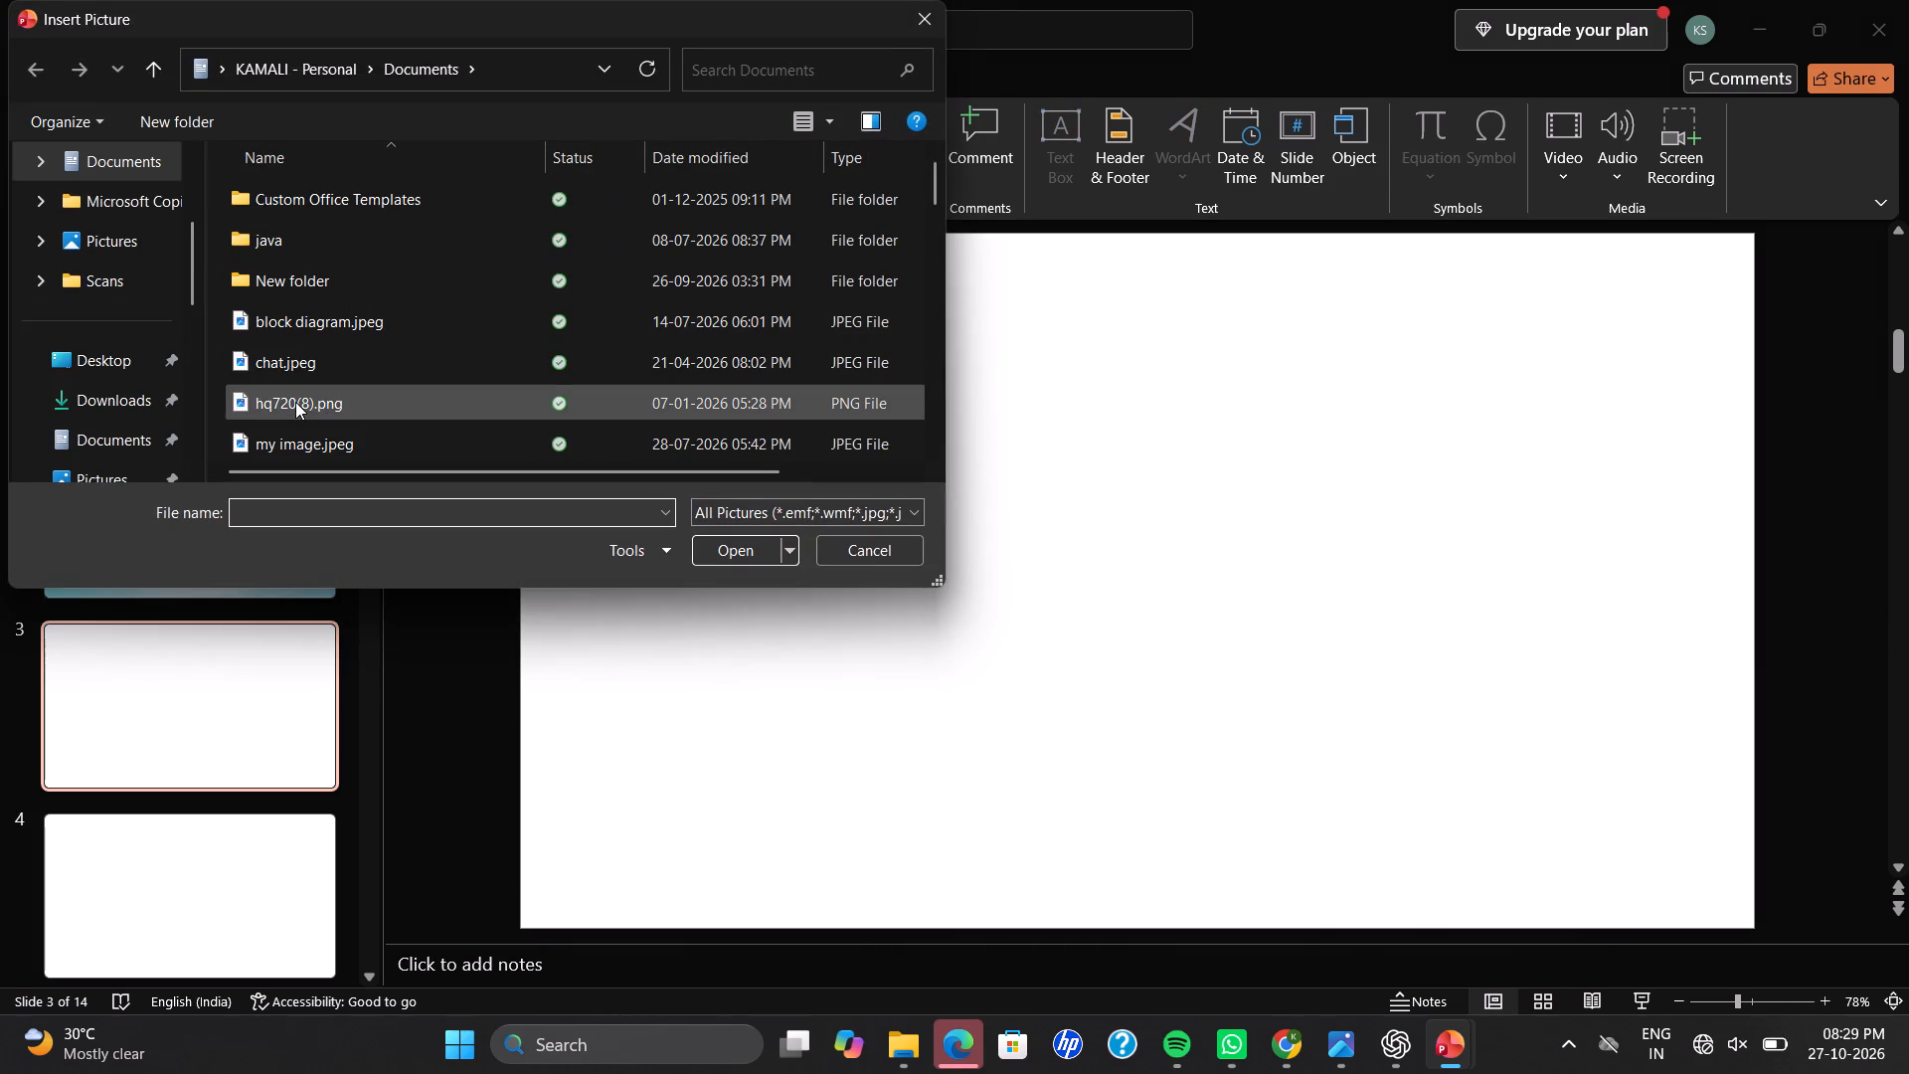
scroll(131, 246, "up", 9)
left_click(122, 179)
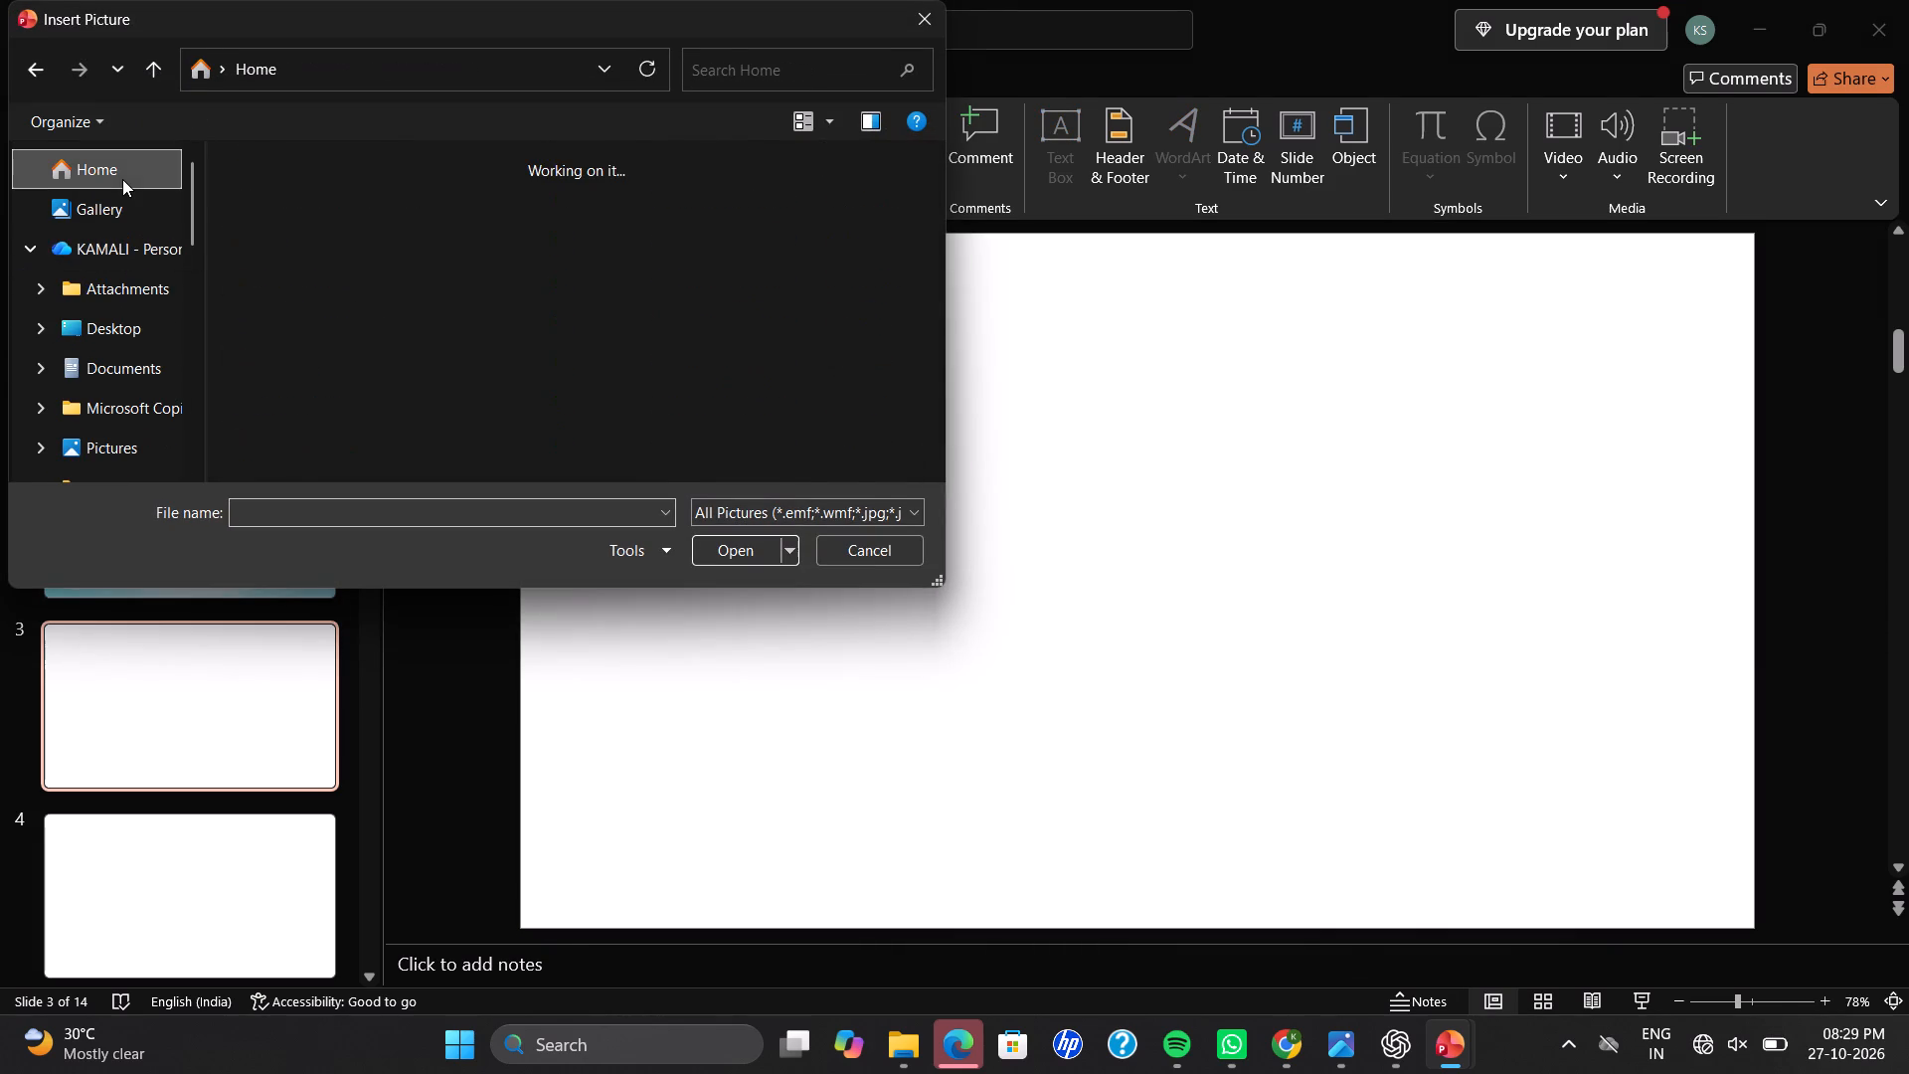
scroll(409, 352, "down", 1)
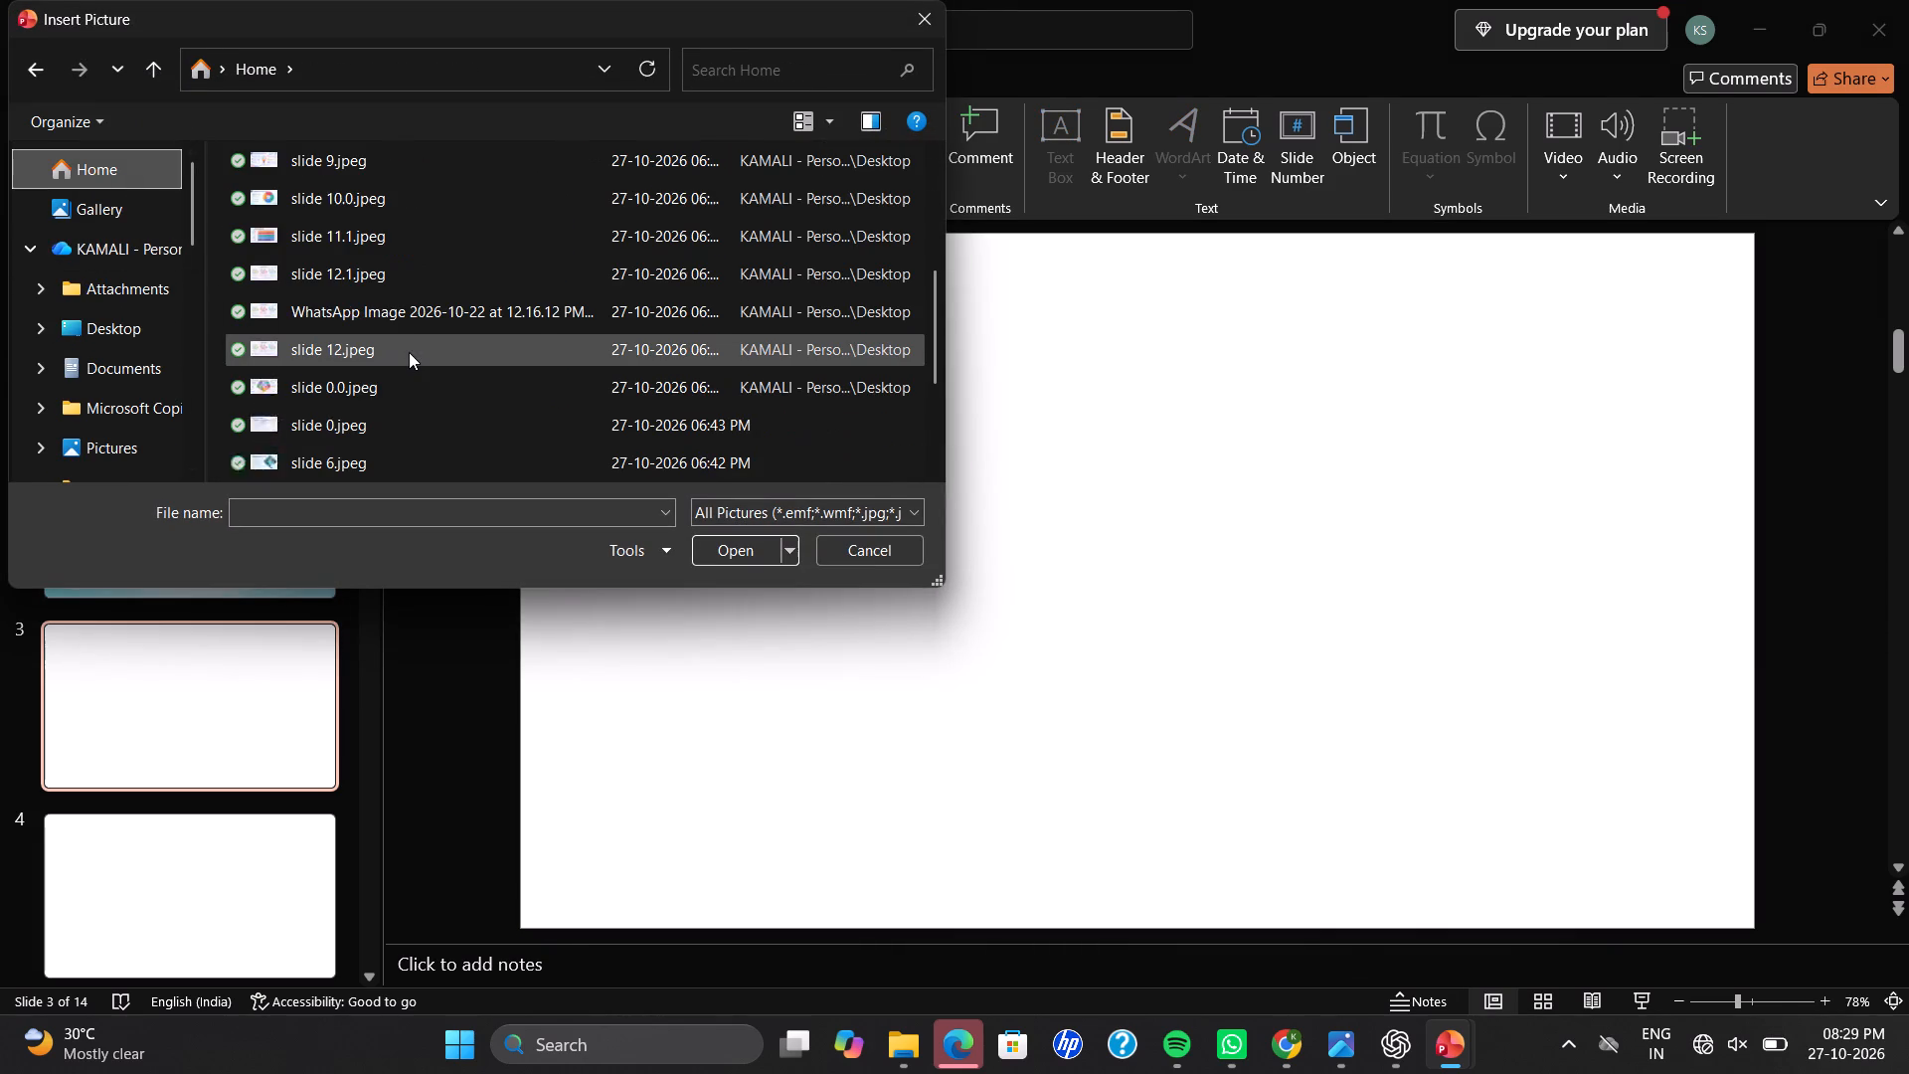
scroll(409, 352, "down", 2)
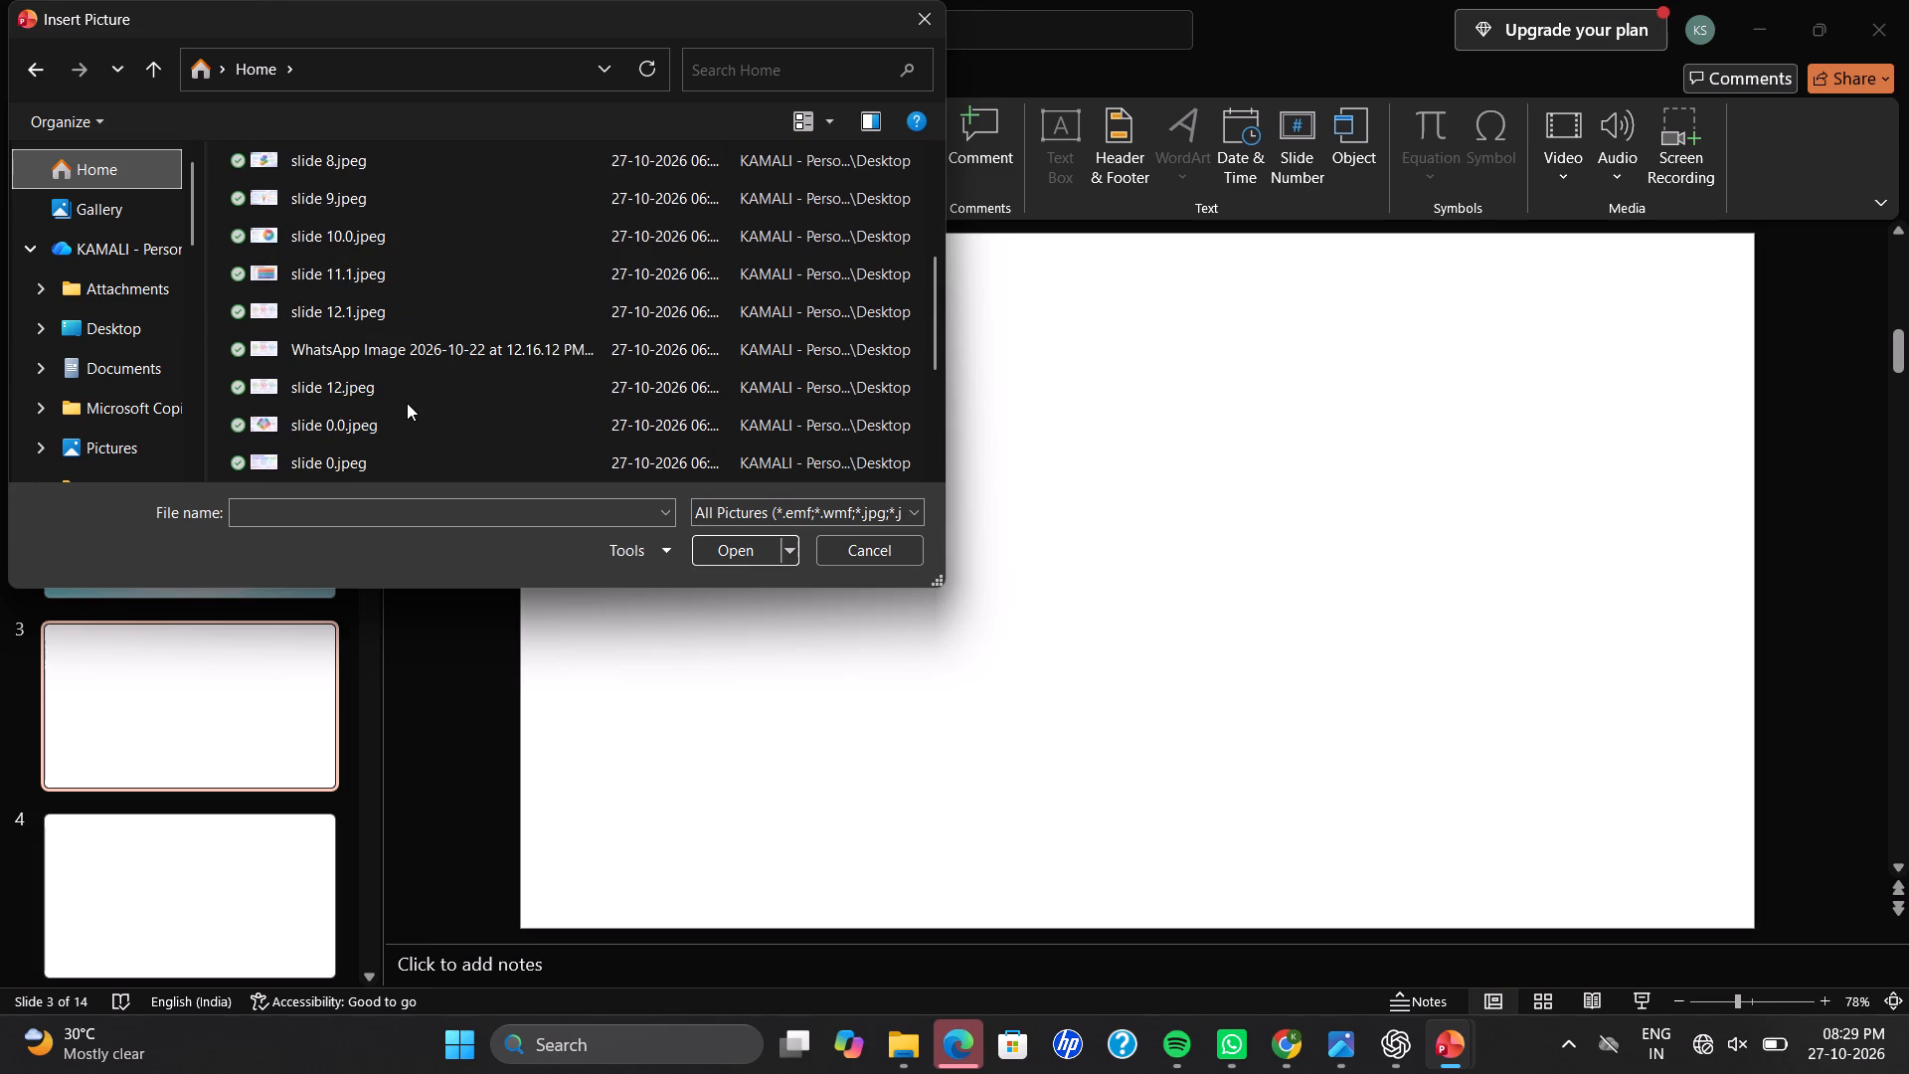
scroll(407, 403, "down", 1)
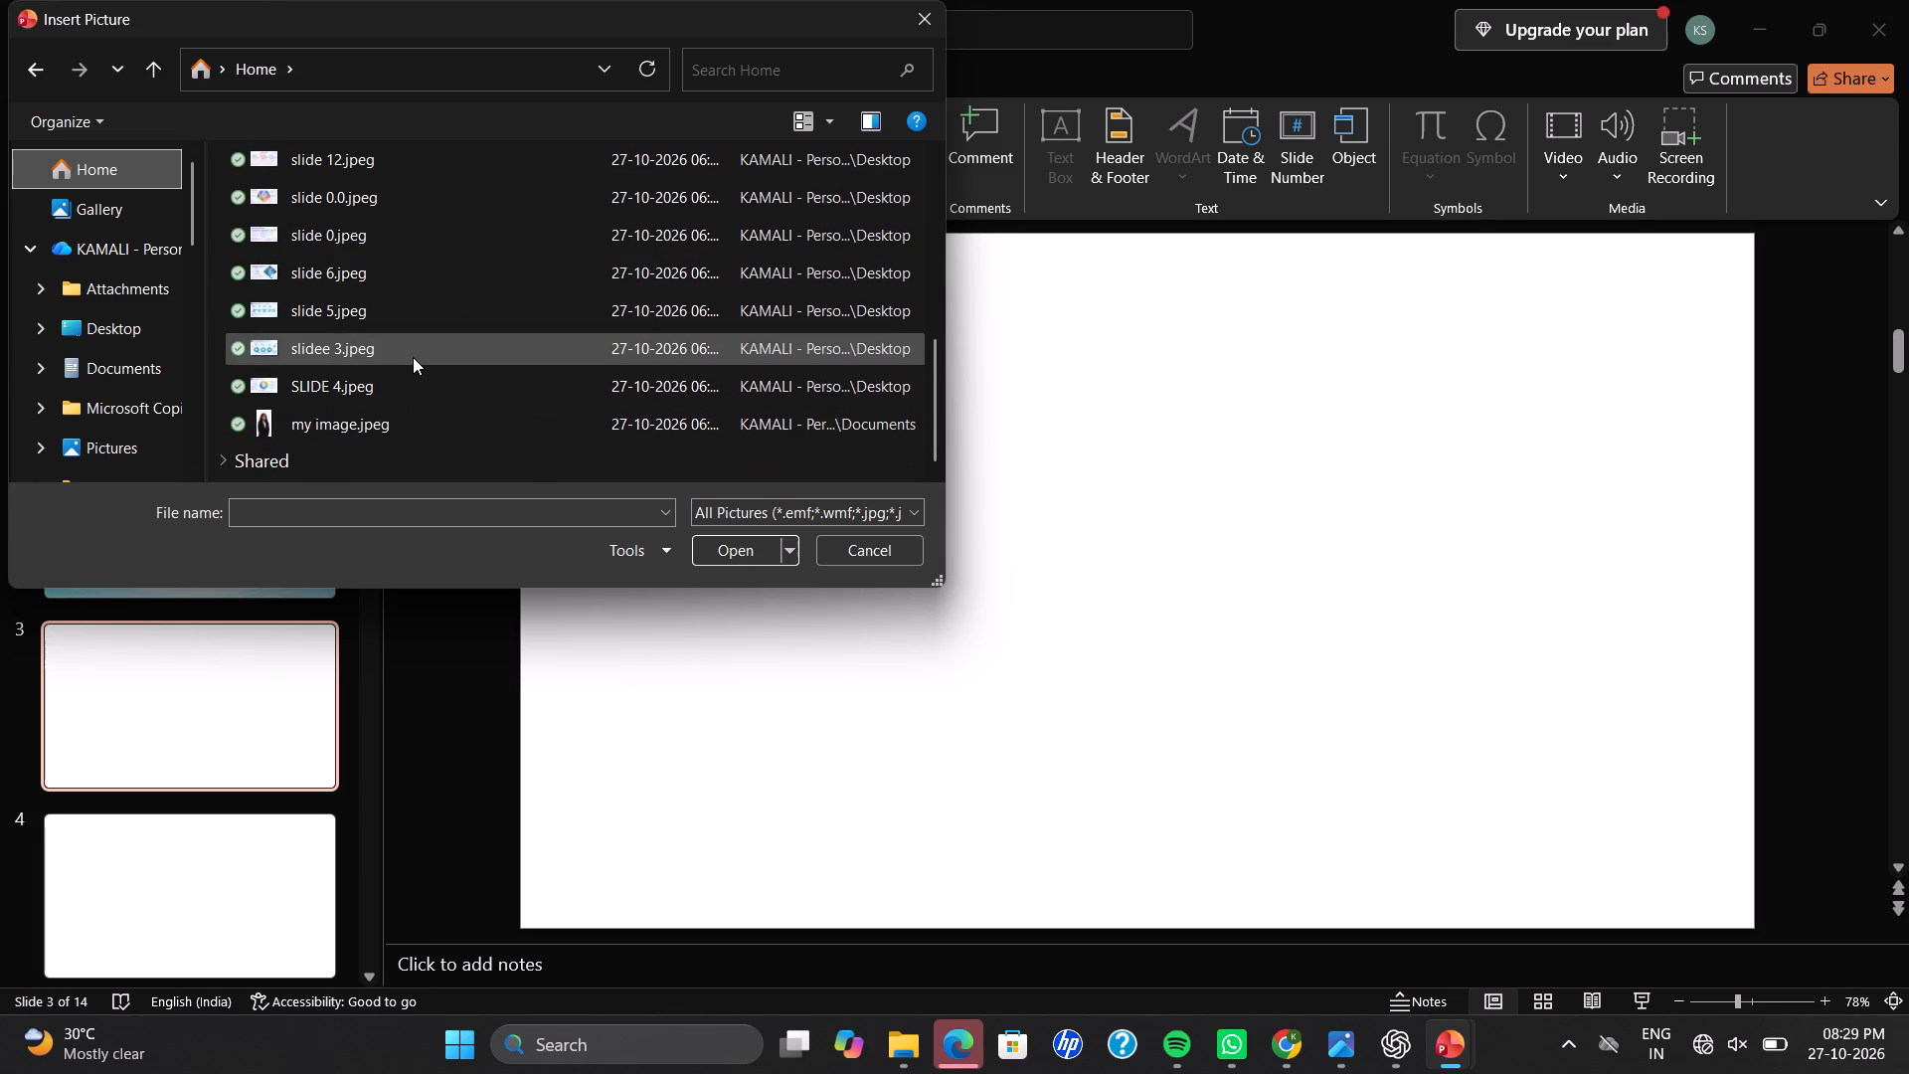
left_click(413, 357)
left_click(722, 552)
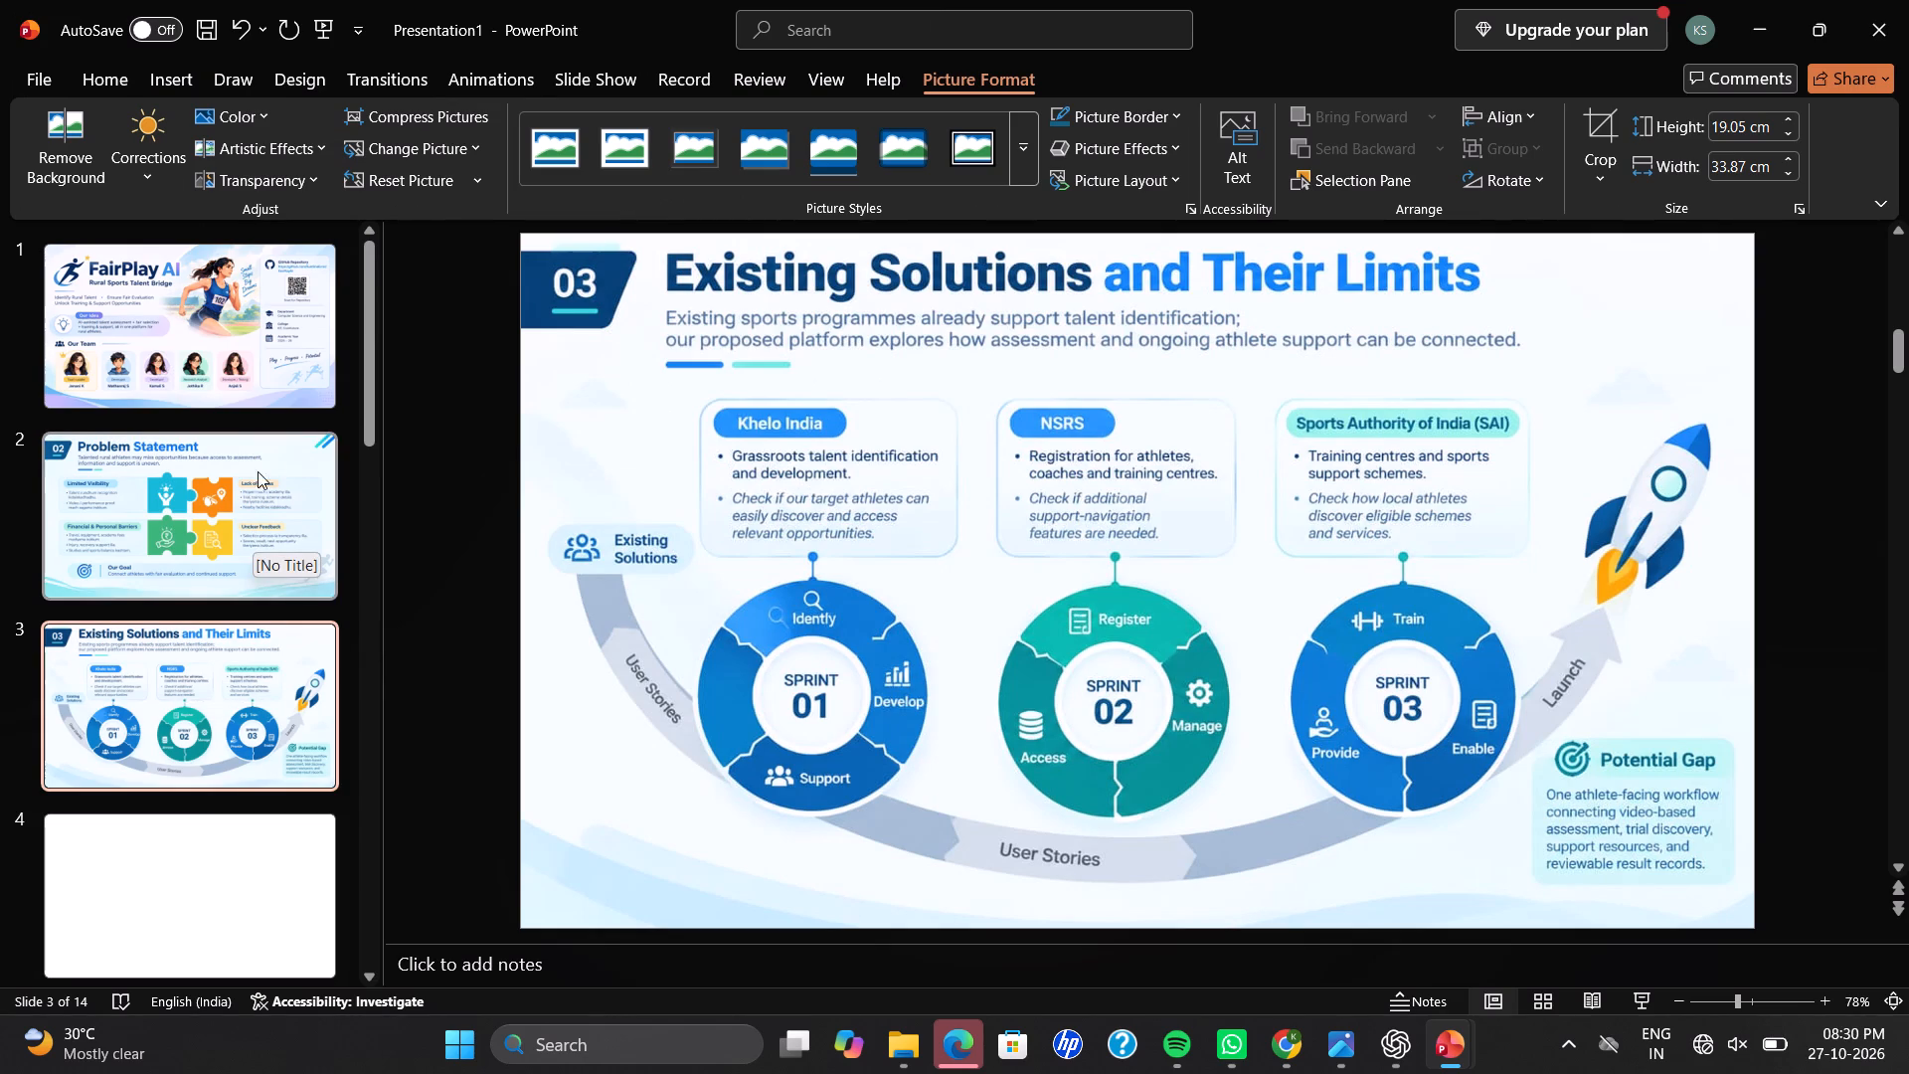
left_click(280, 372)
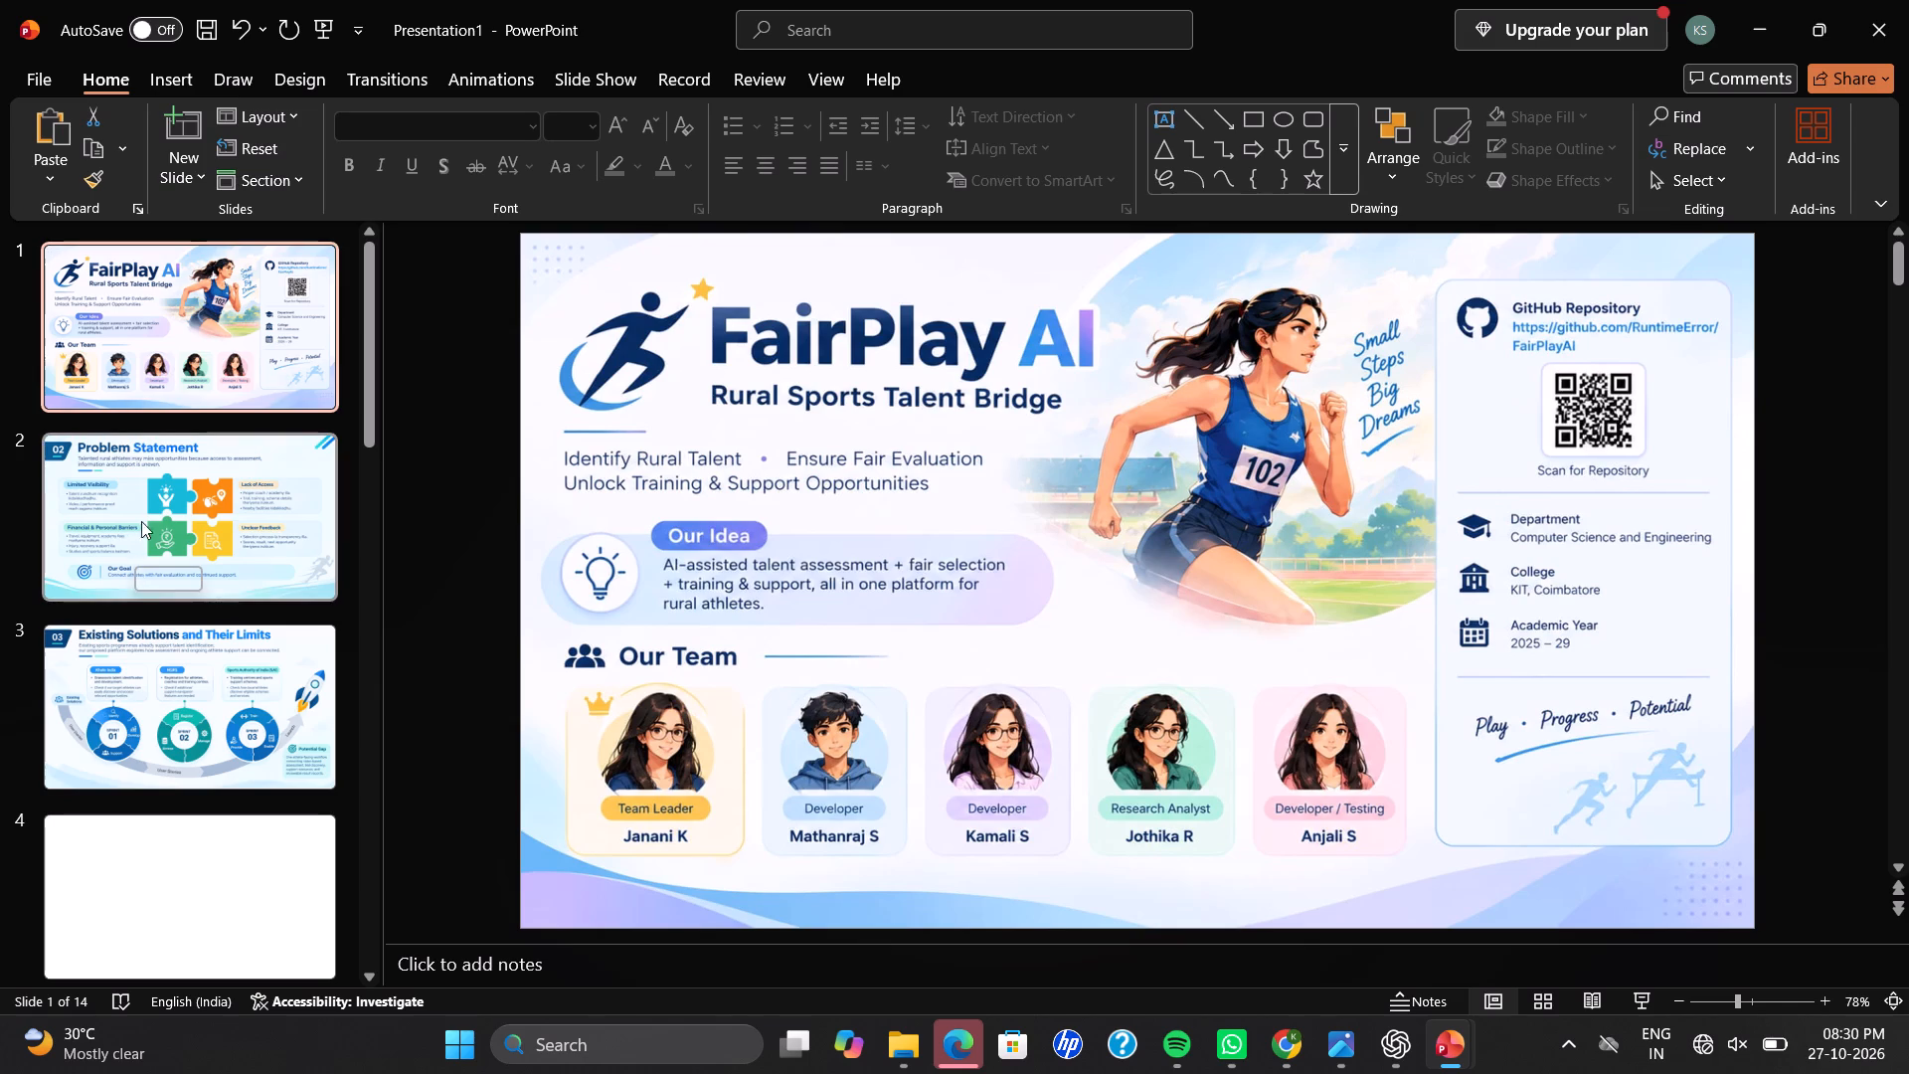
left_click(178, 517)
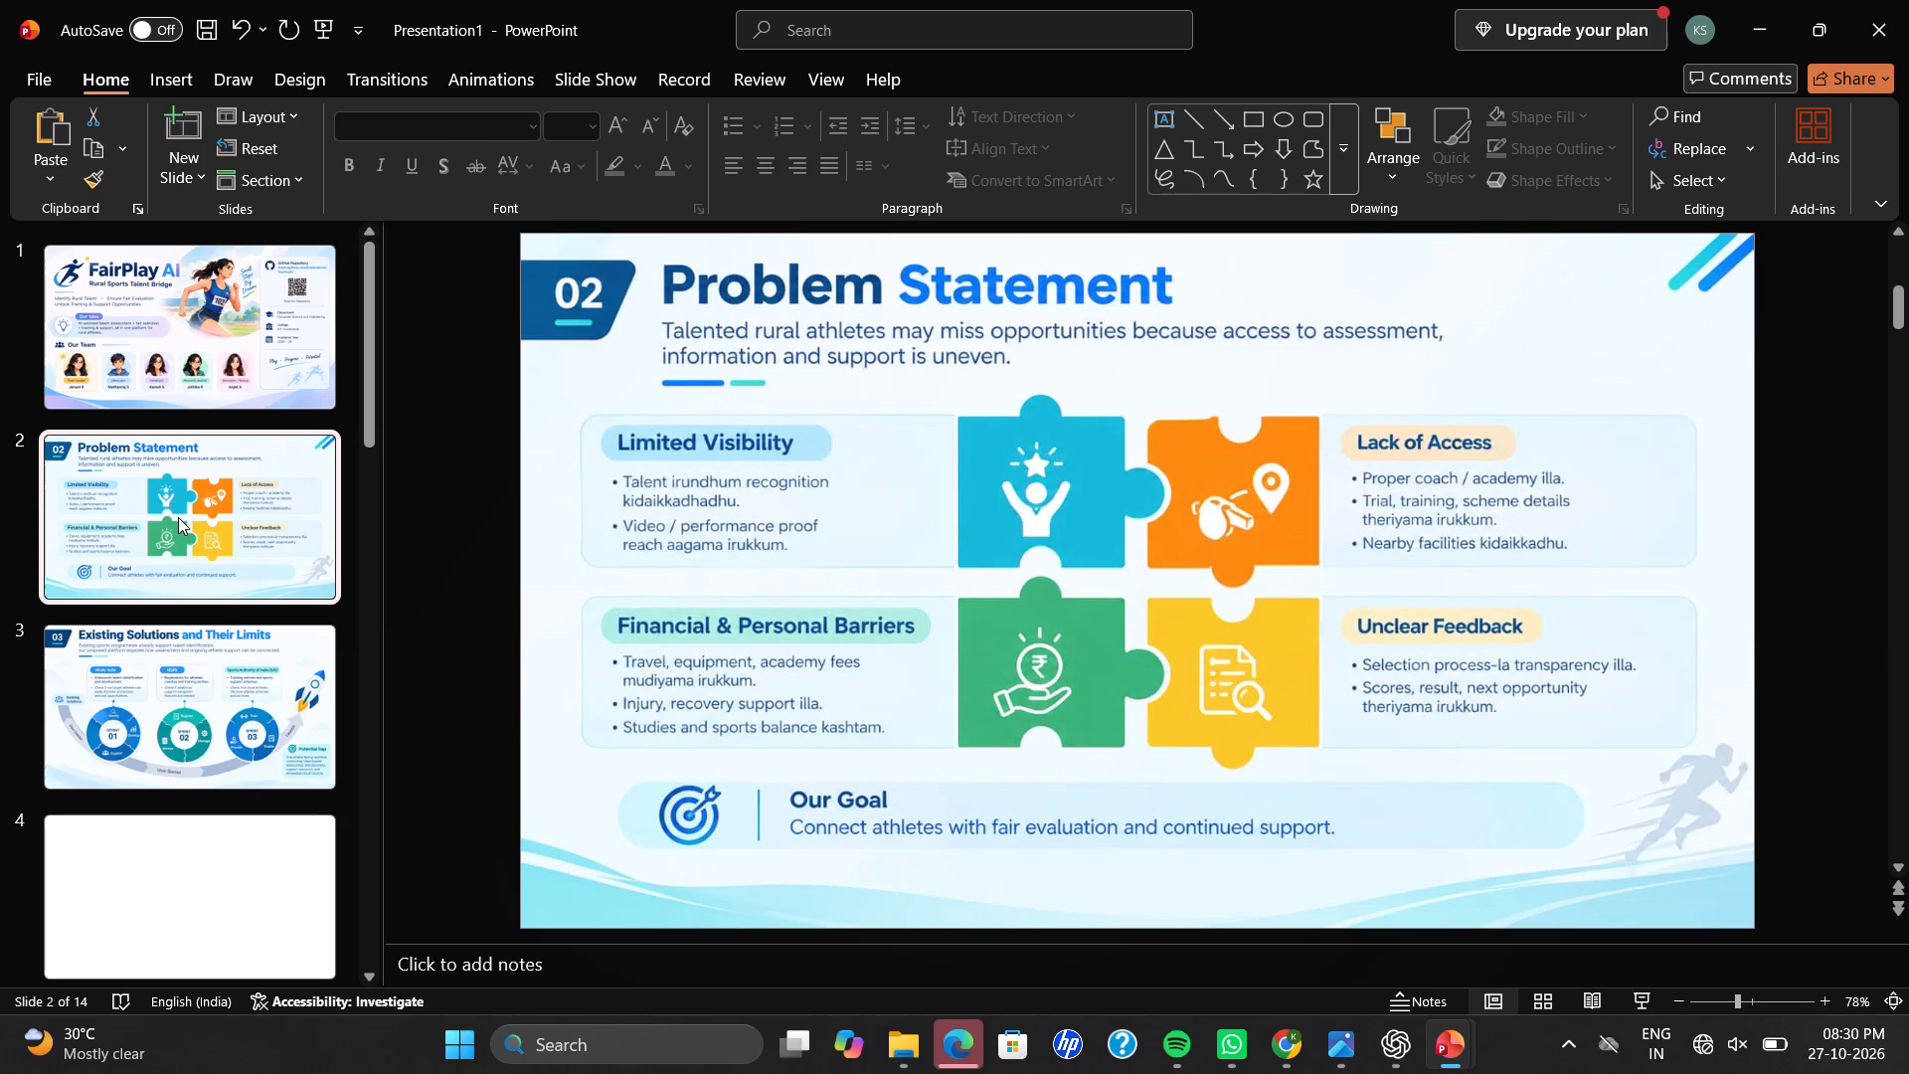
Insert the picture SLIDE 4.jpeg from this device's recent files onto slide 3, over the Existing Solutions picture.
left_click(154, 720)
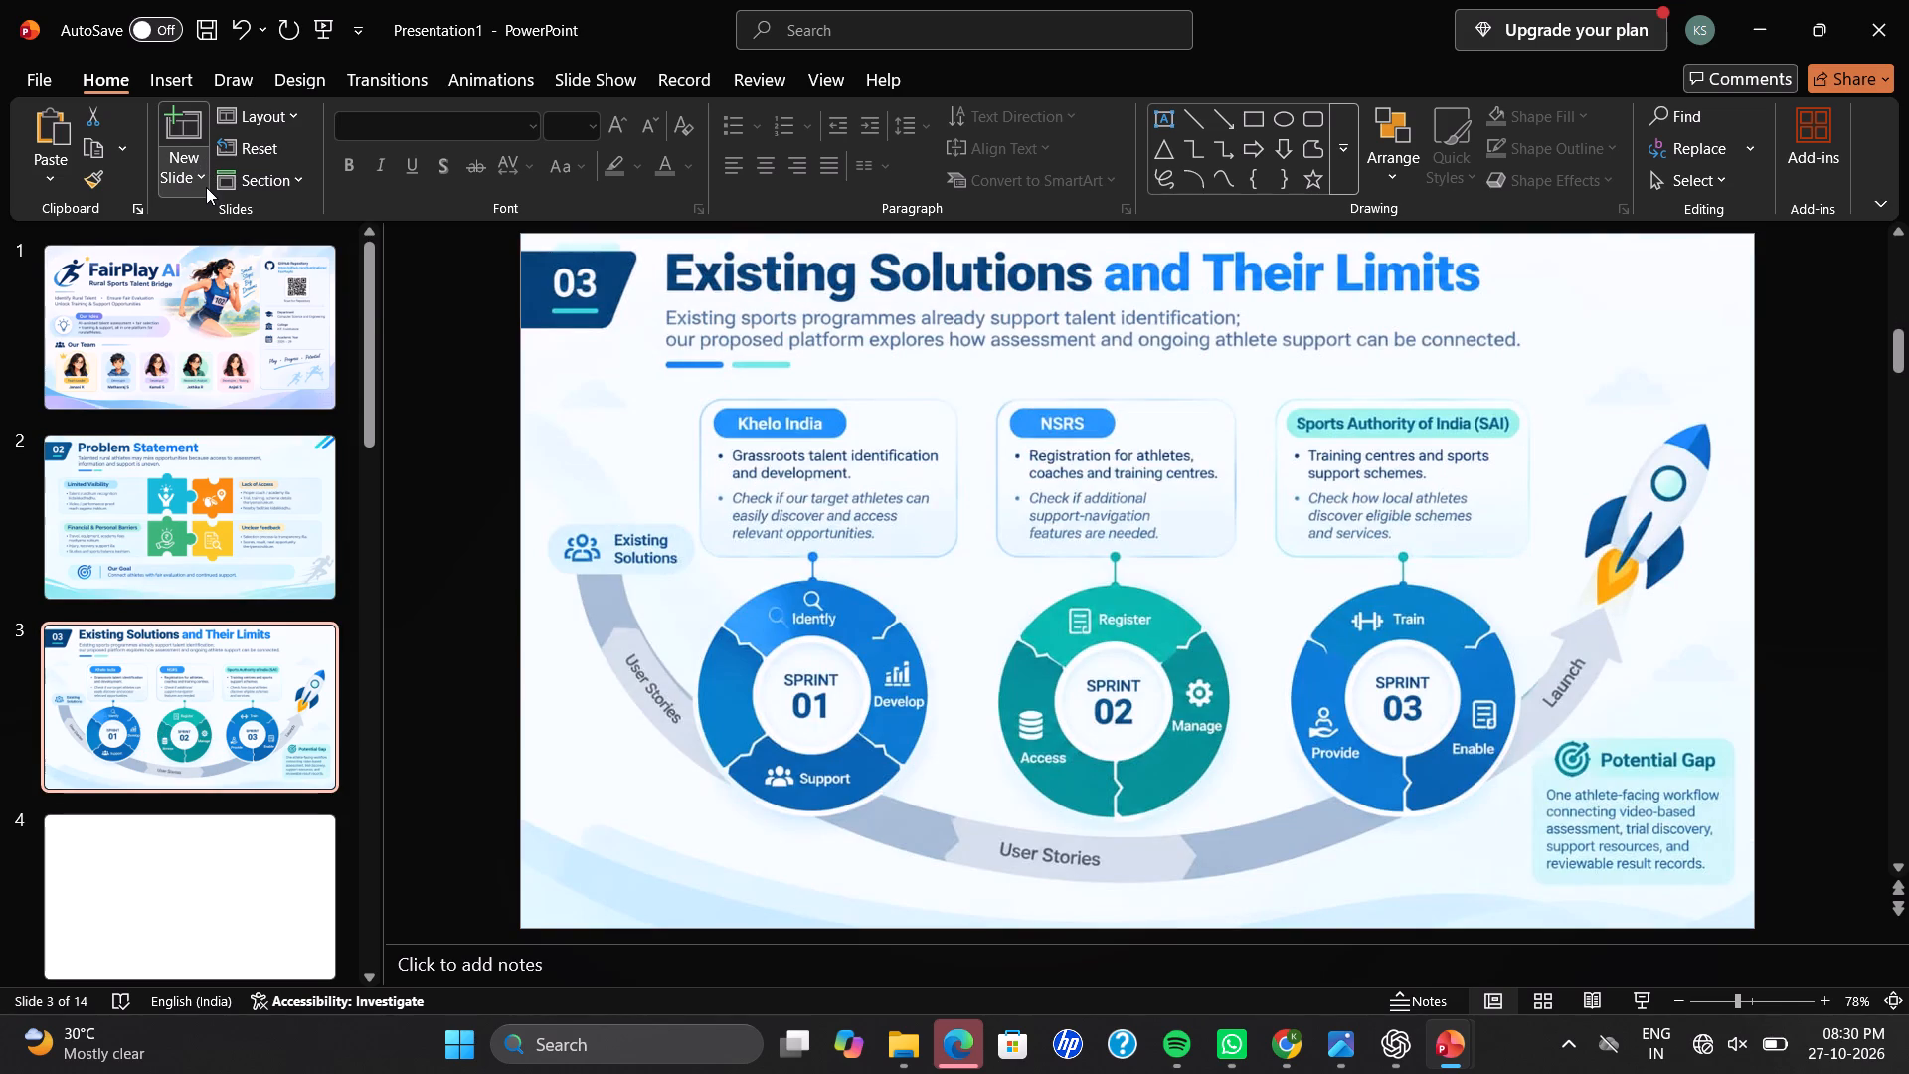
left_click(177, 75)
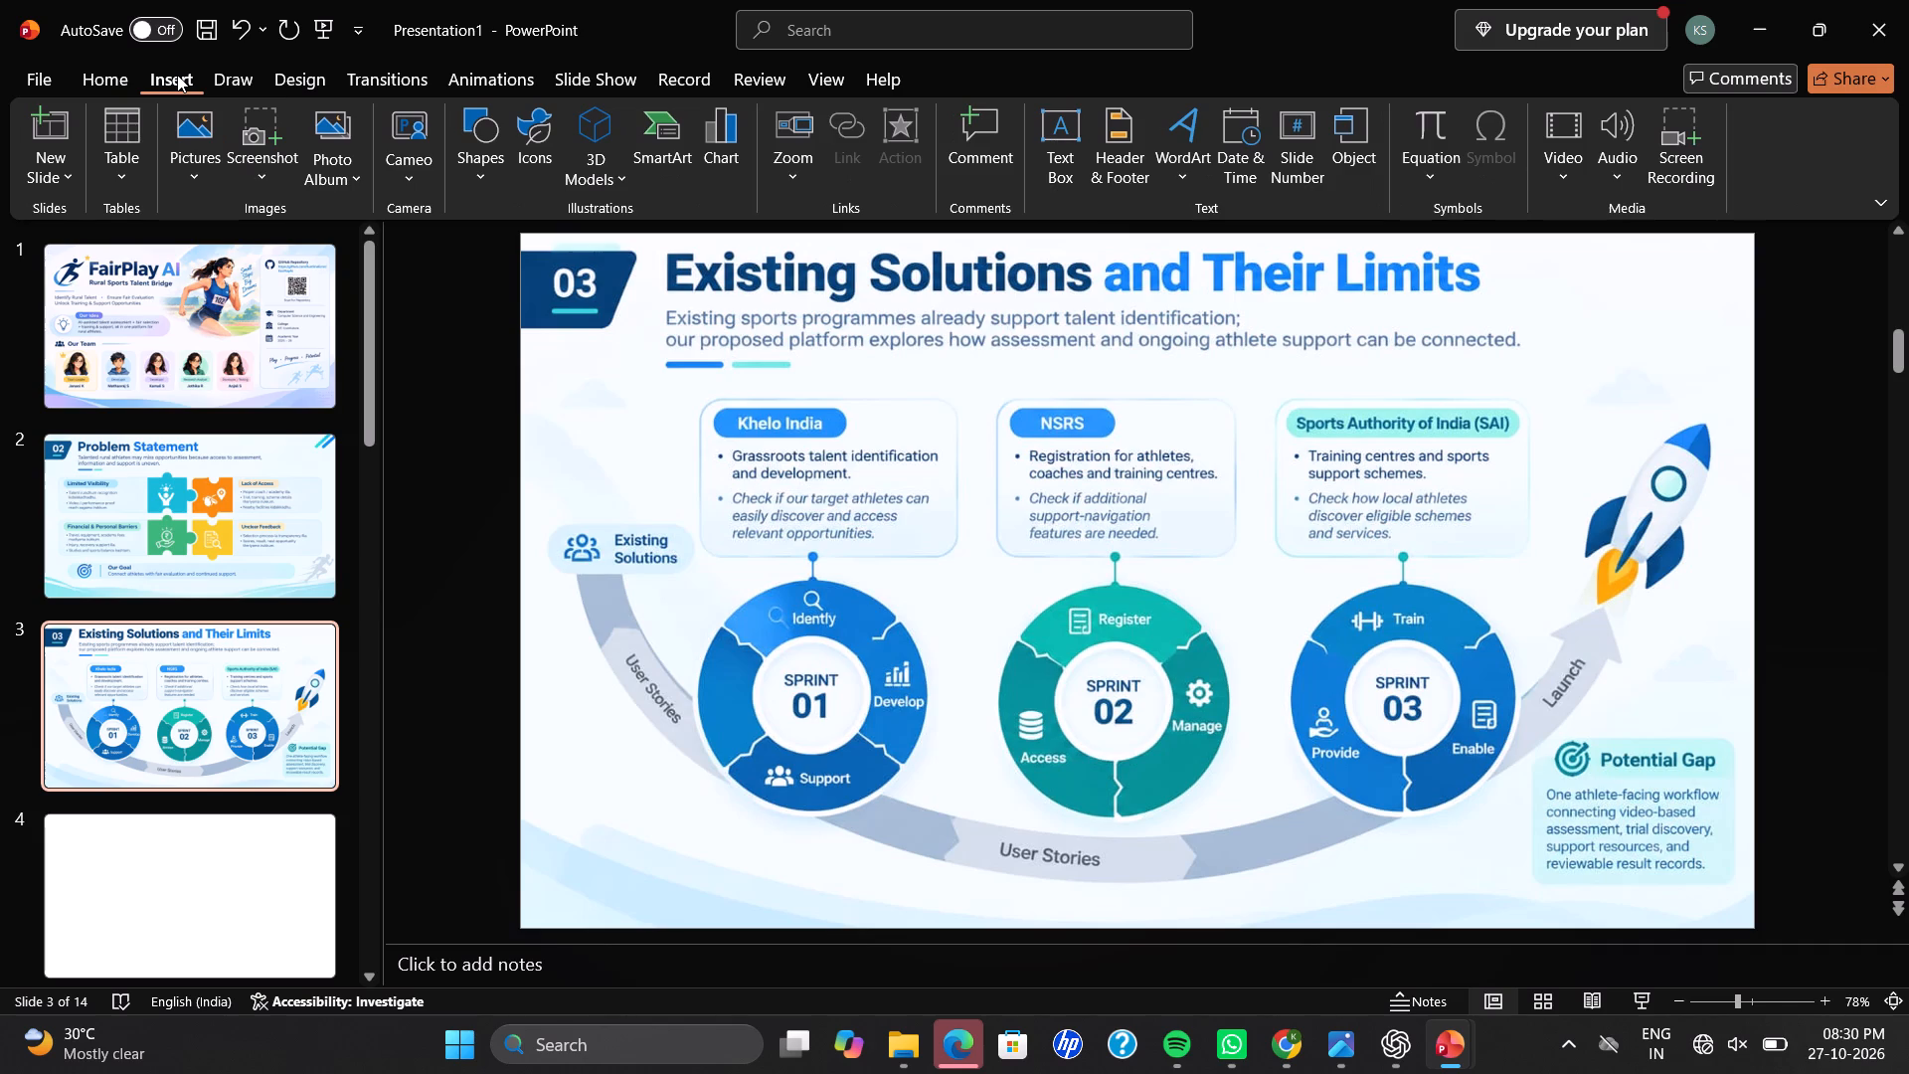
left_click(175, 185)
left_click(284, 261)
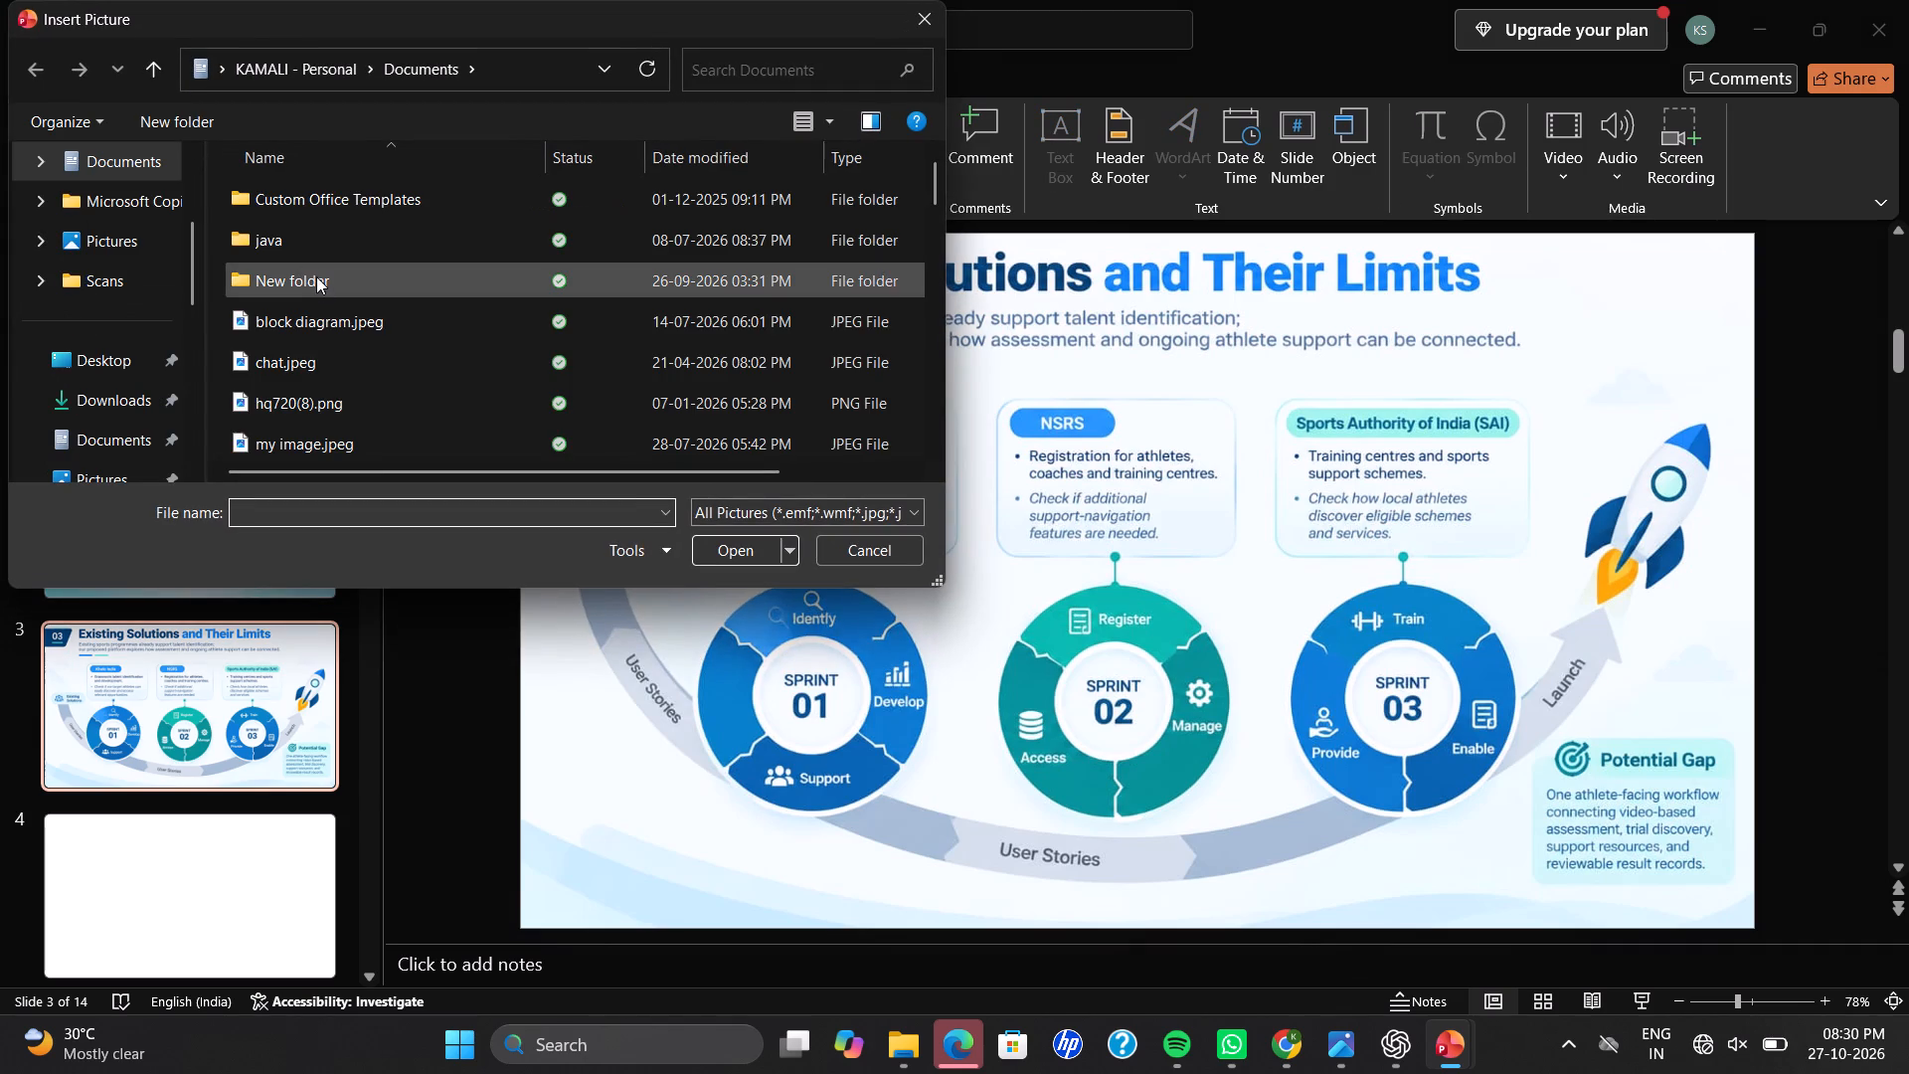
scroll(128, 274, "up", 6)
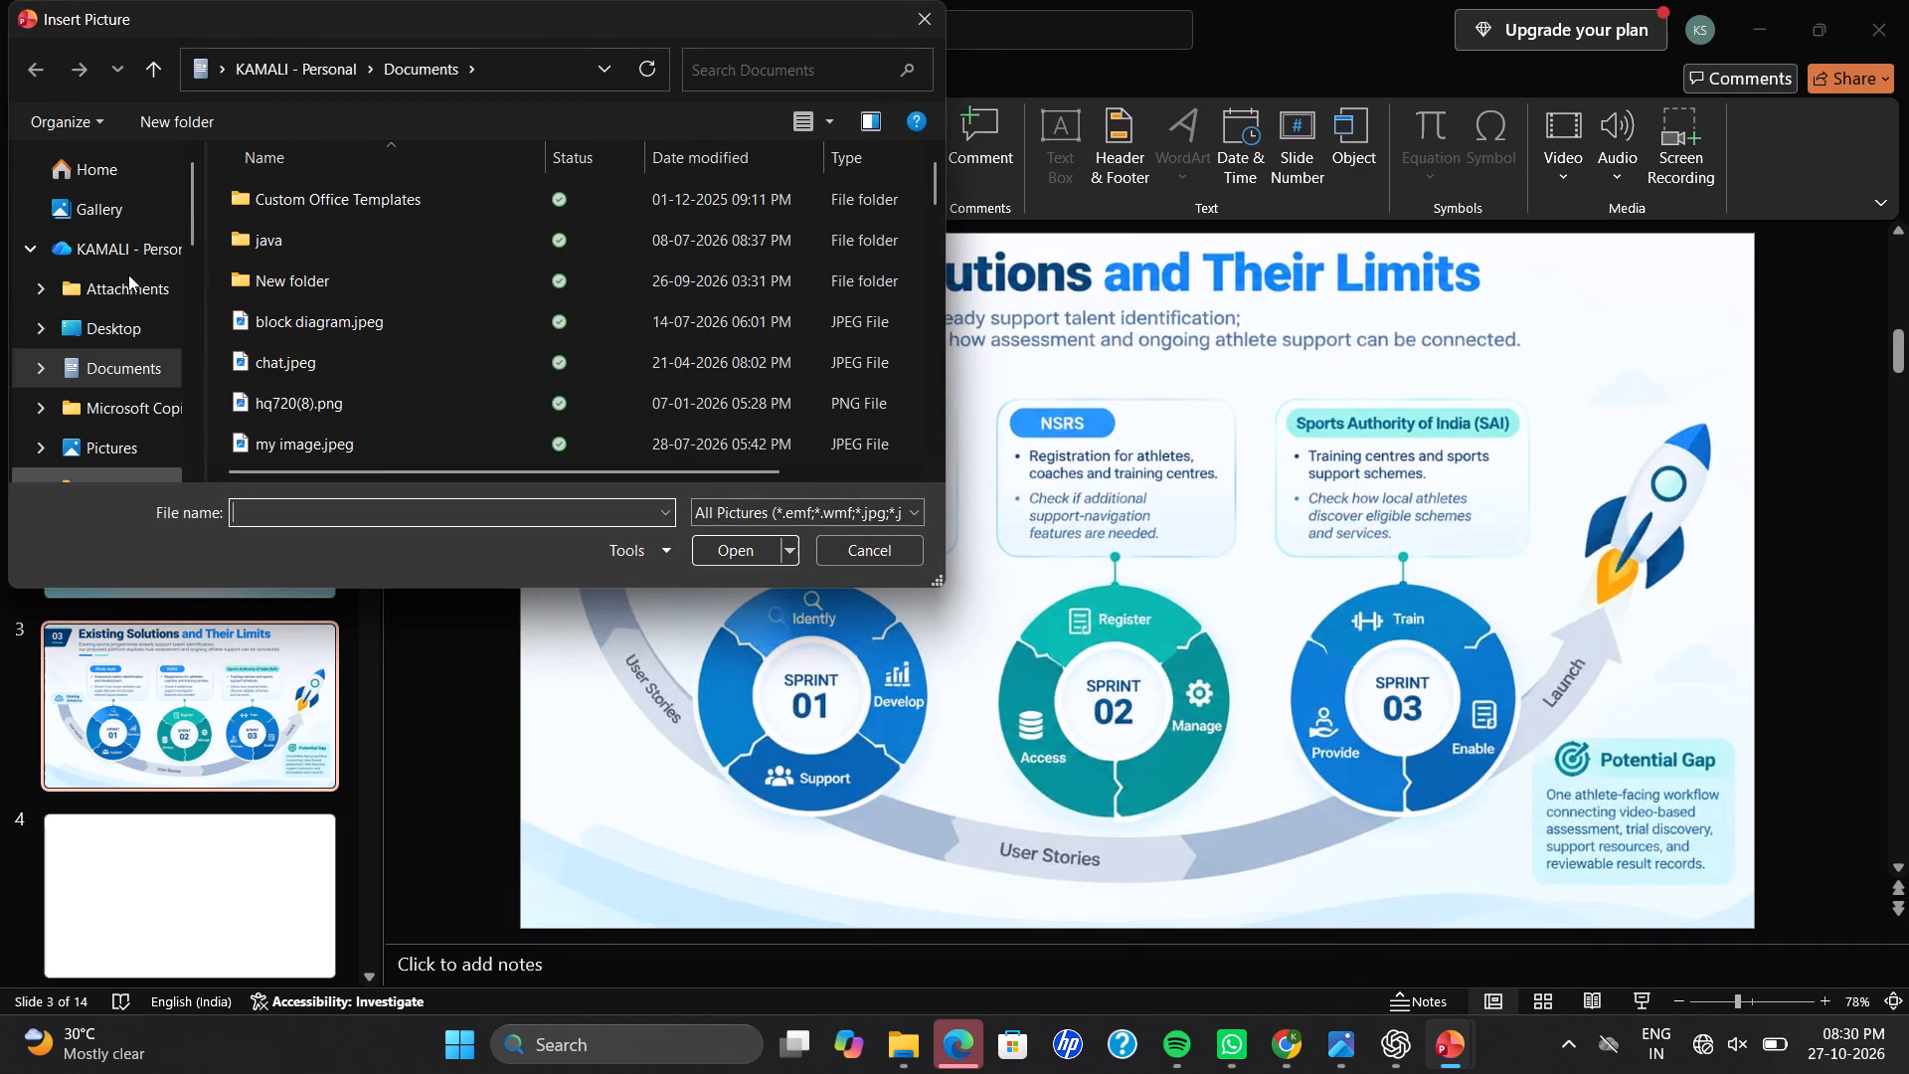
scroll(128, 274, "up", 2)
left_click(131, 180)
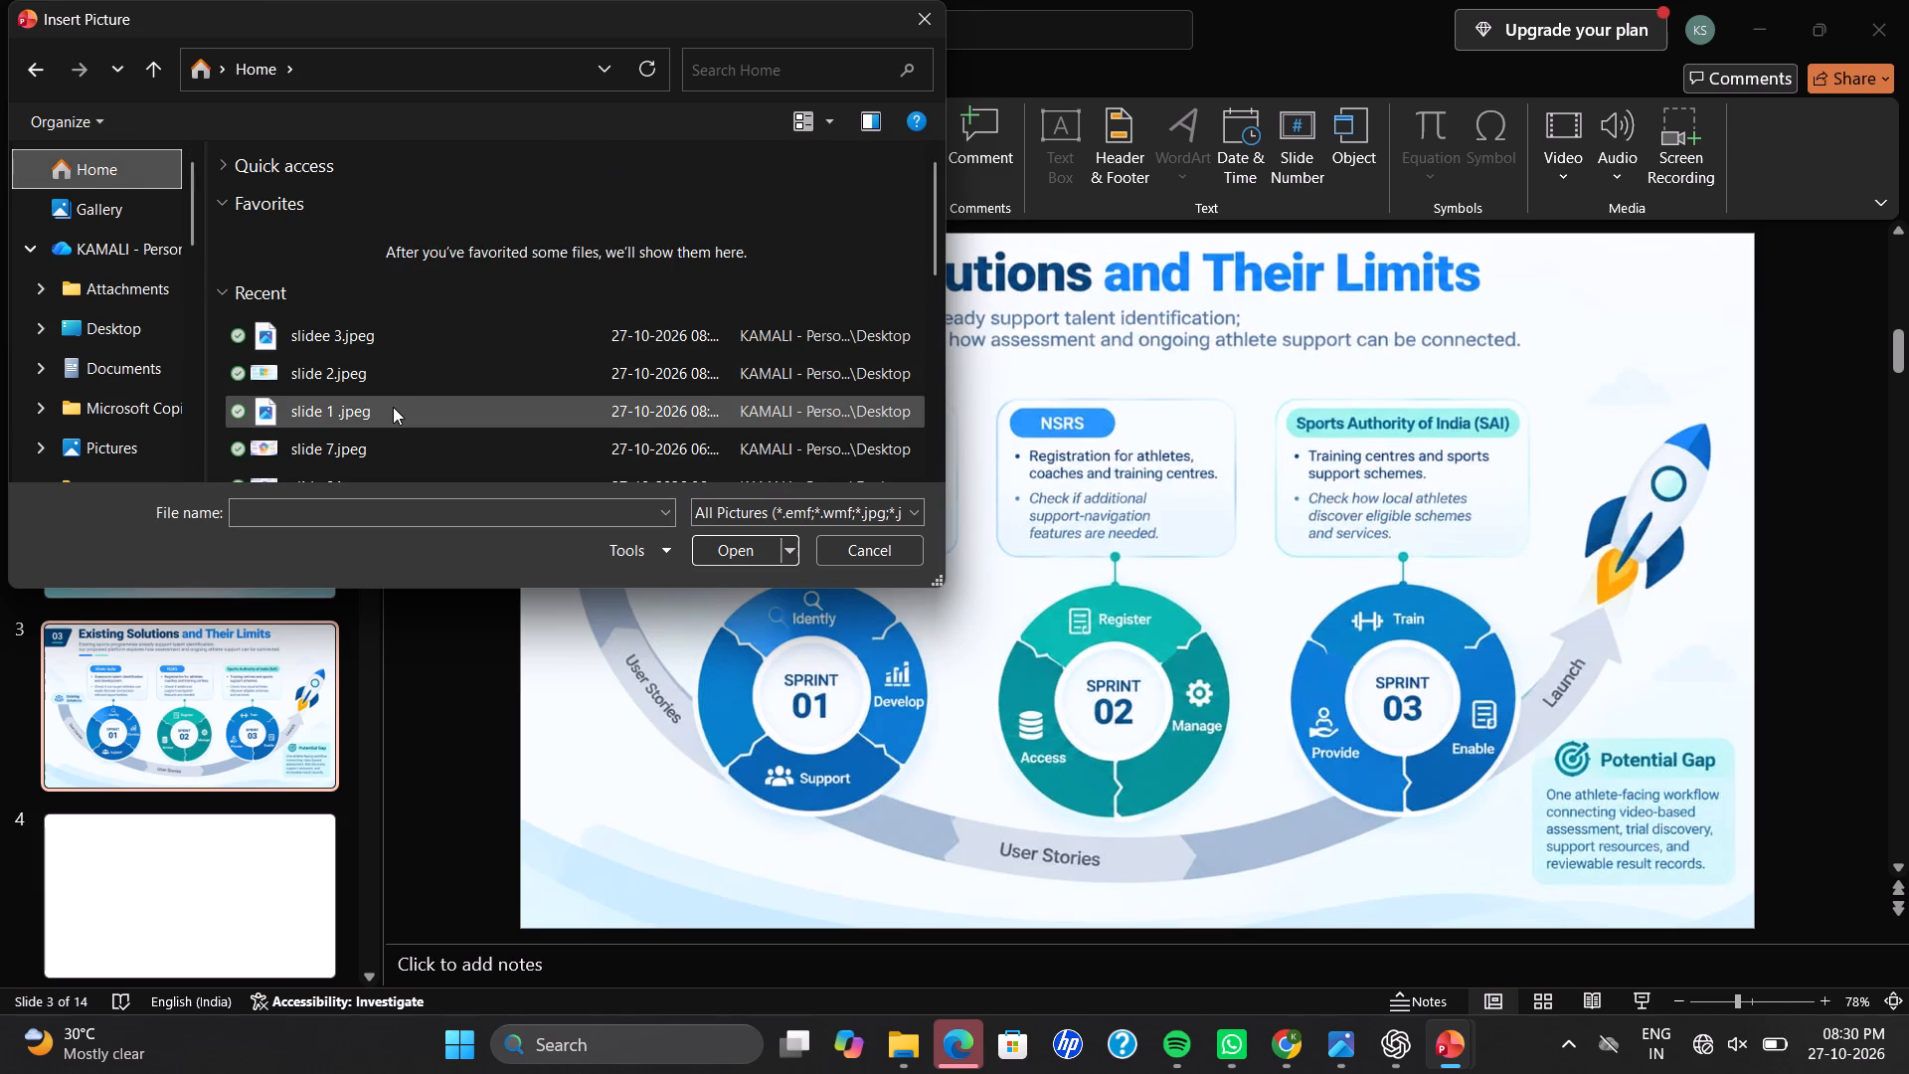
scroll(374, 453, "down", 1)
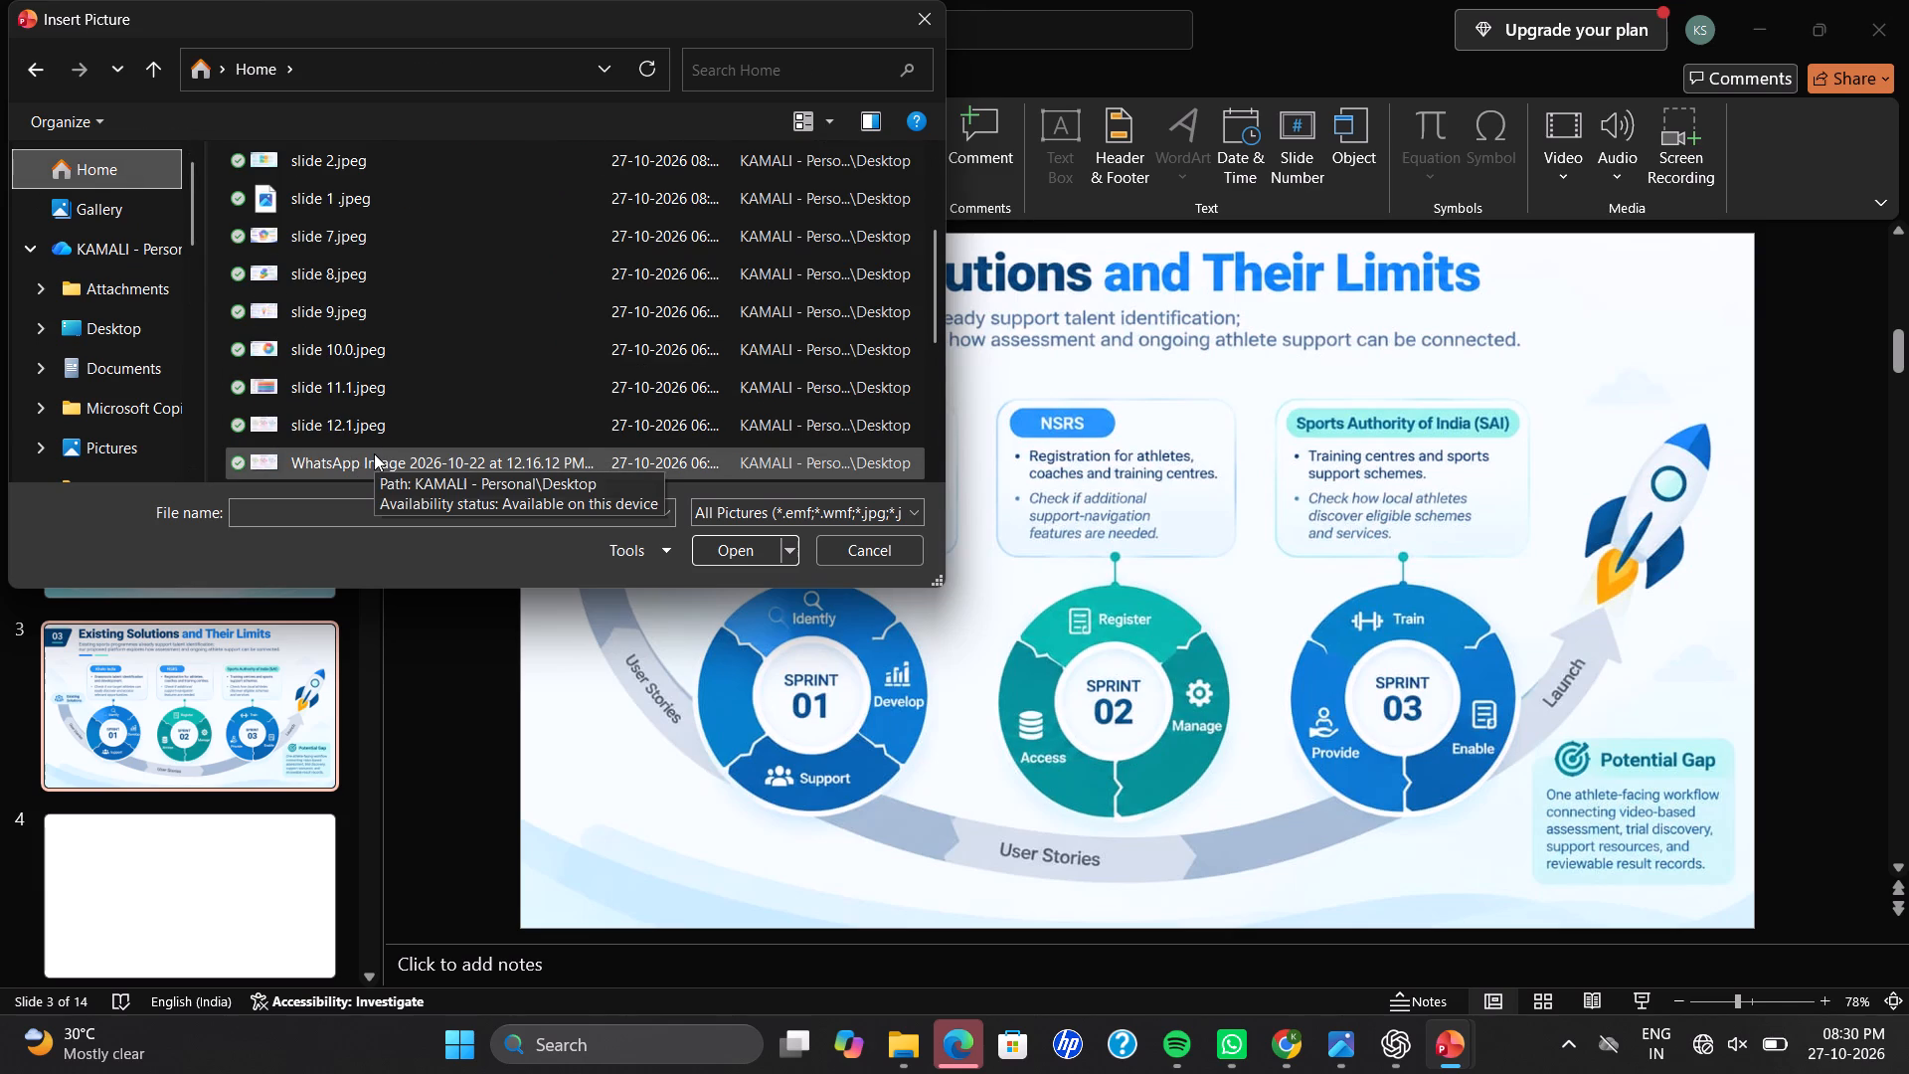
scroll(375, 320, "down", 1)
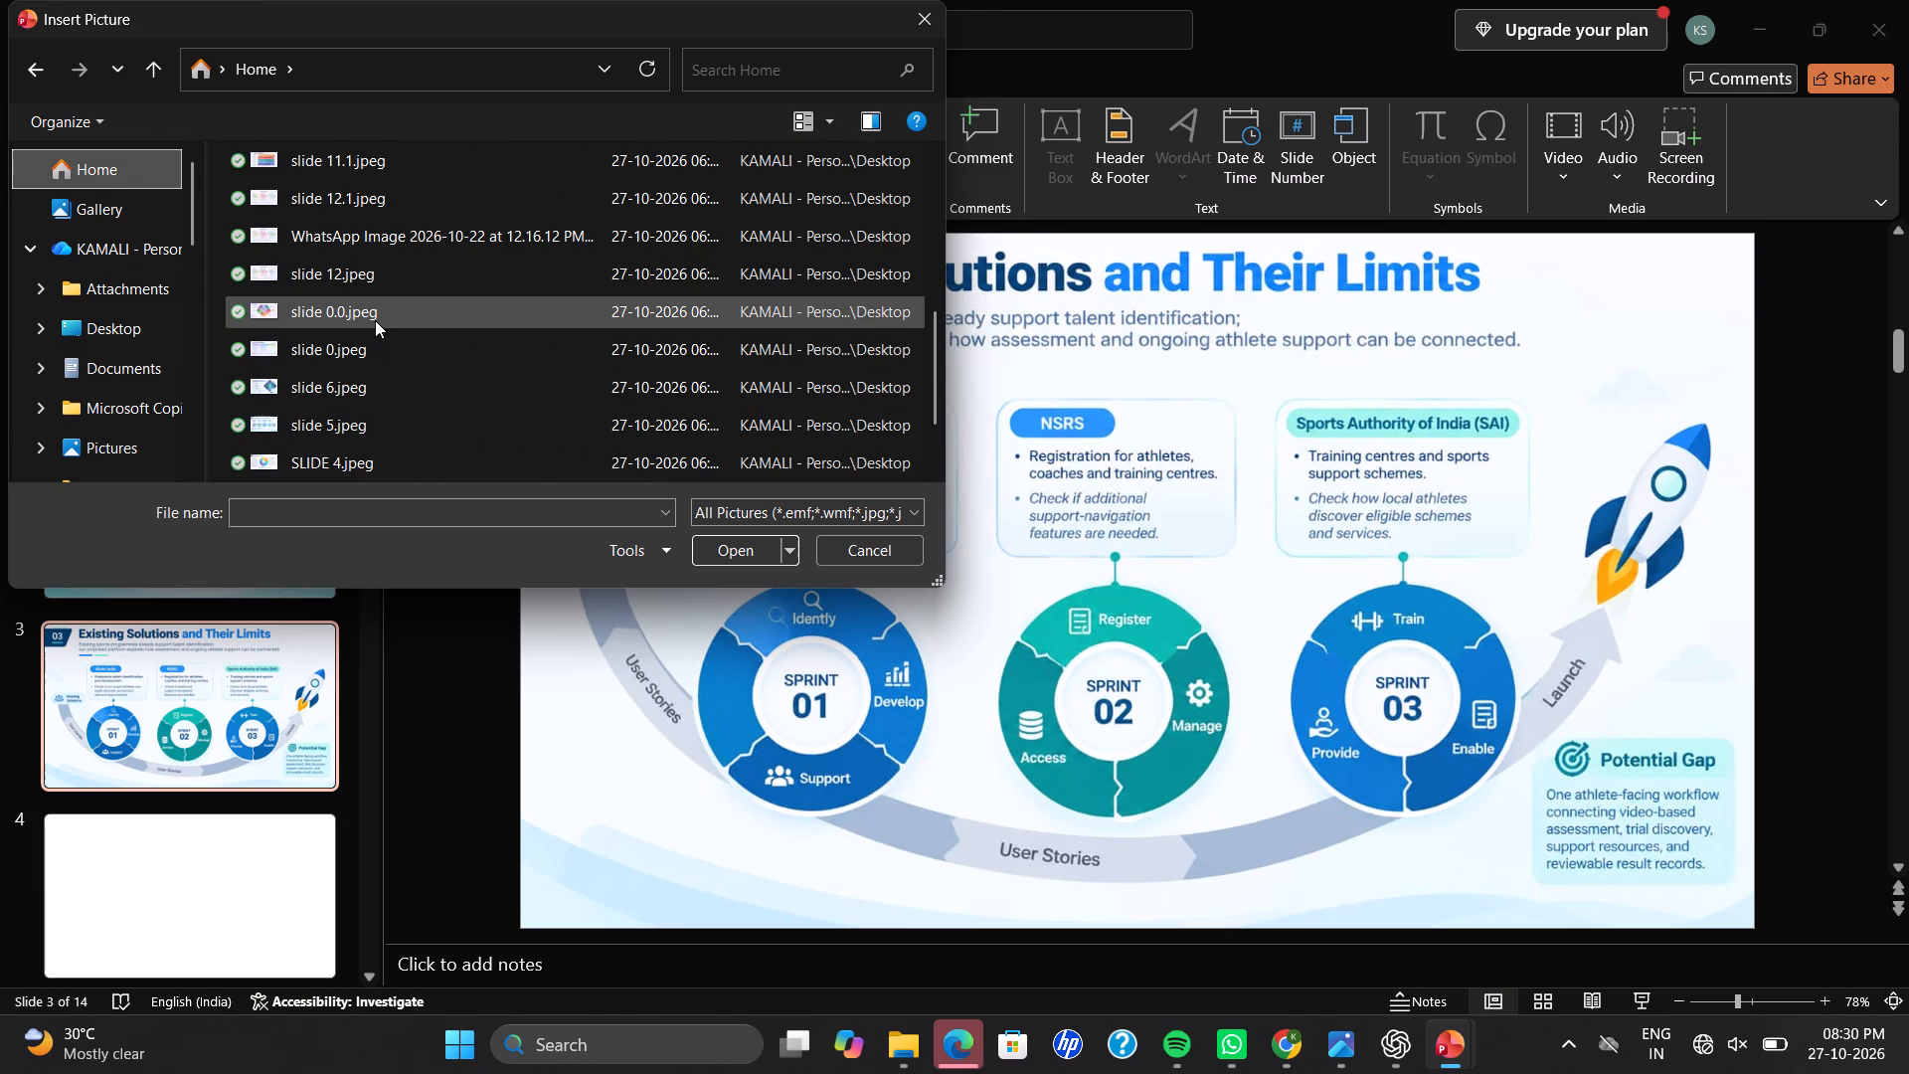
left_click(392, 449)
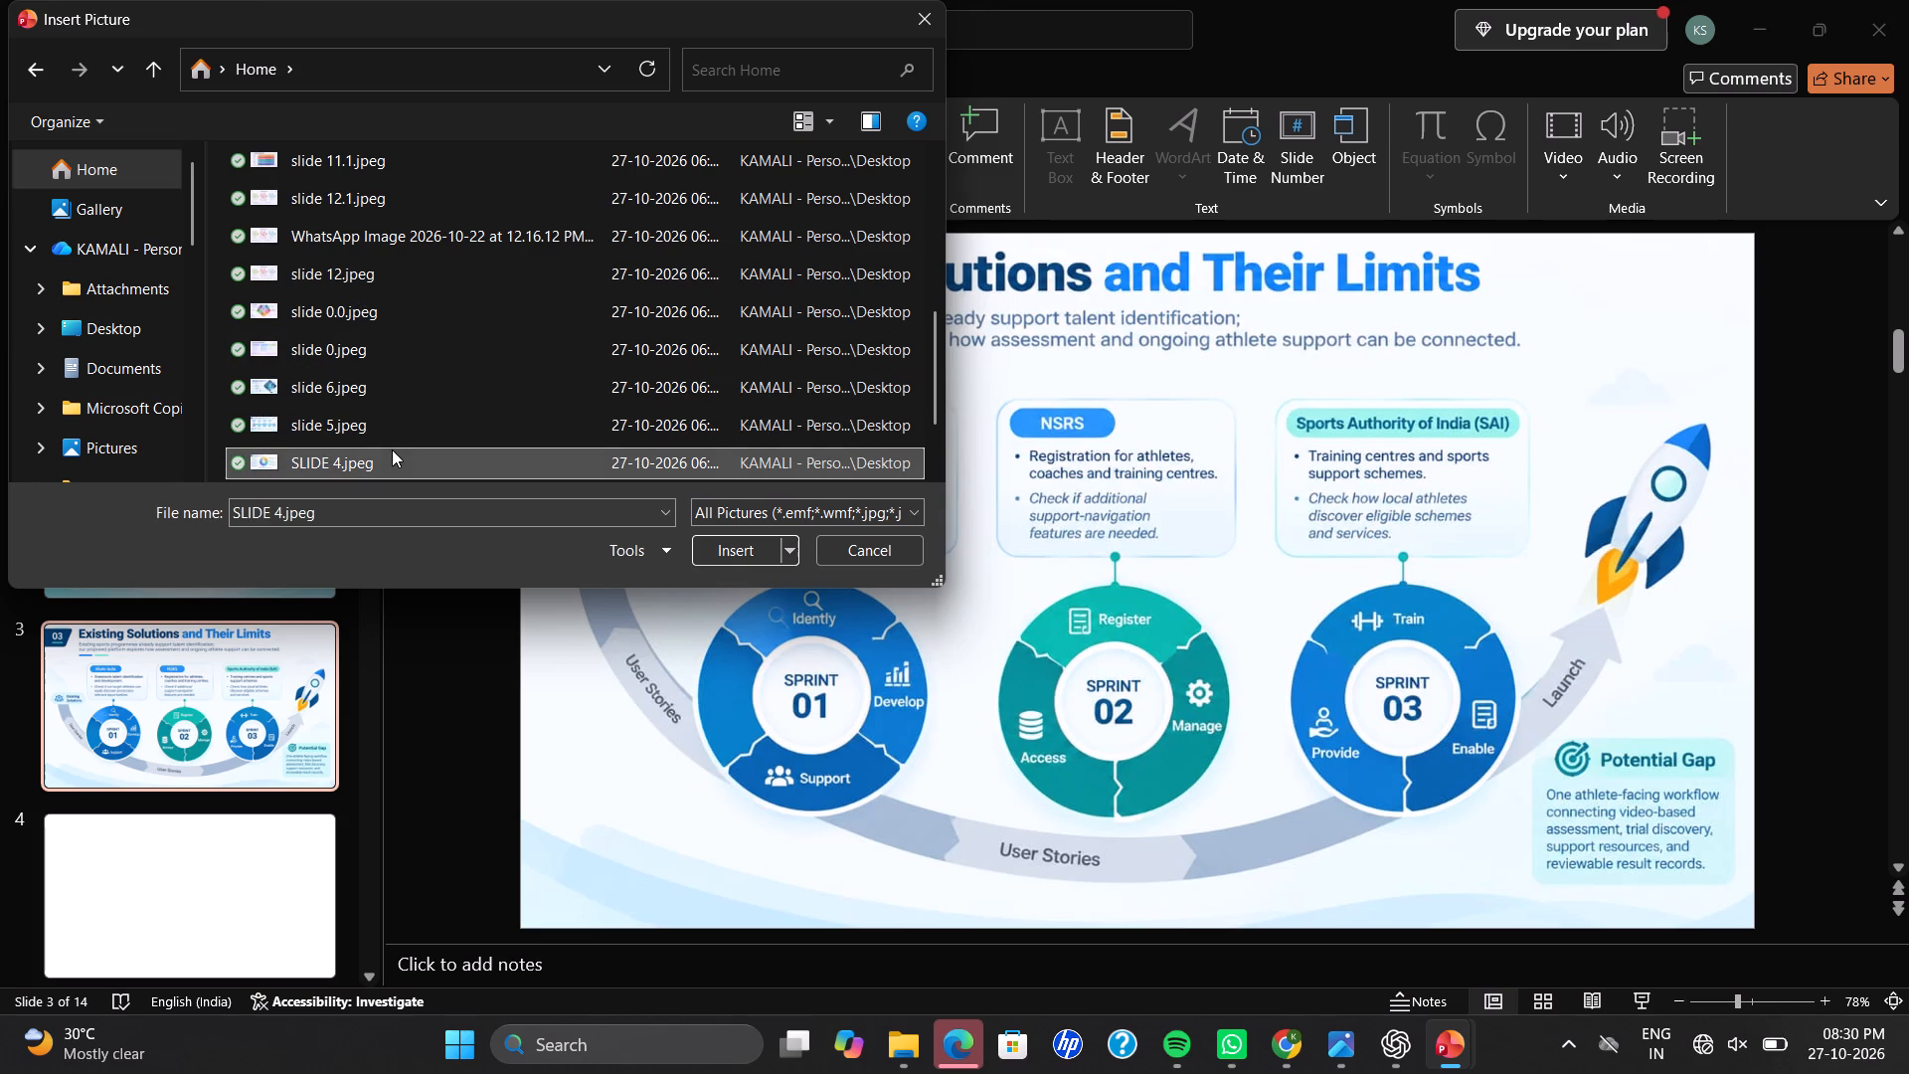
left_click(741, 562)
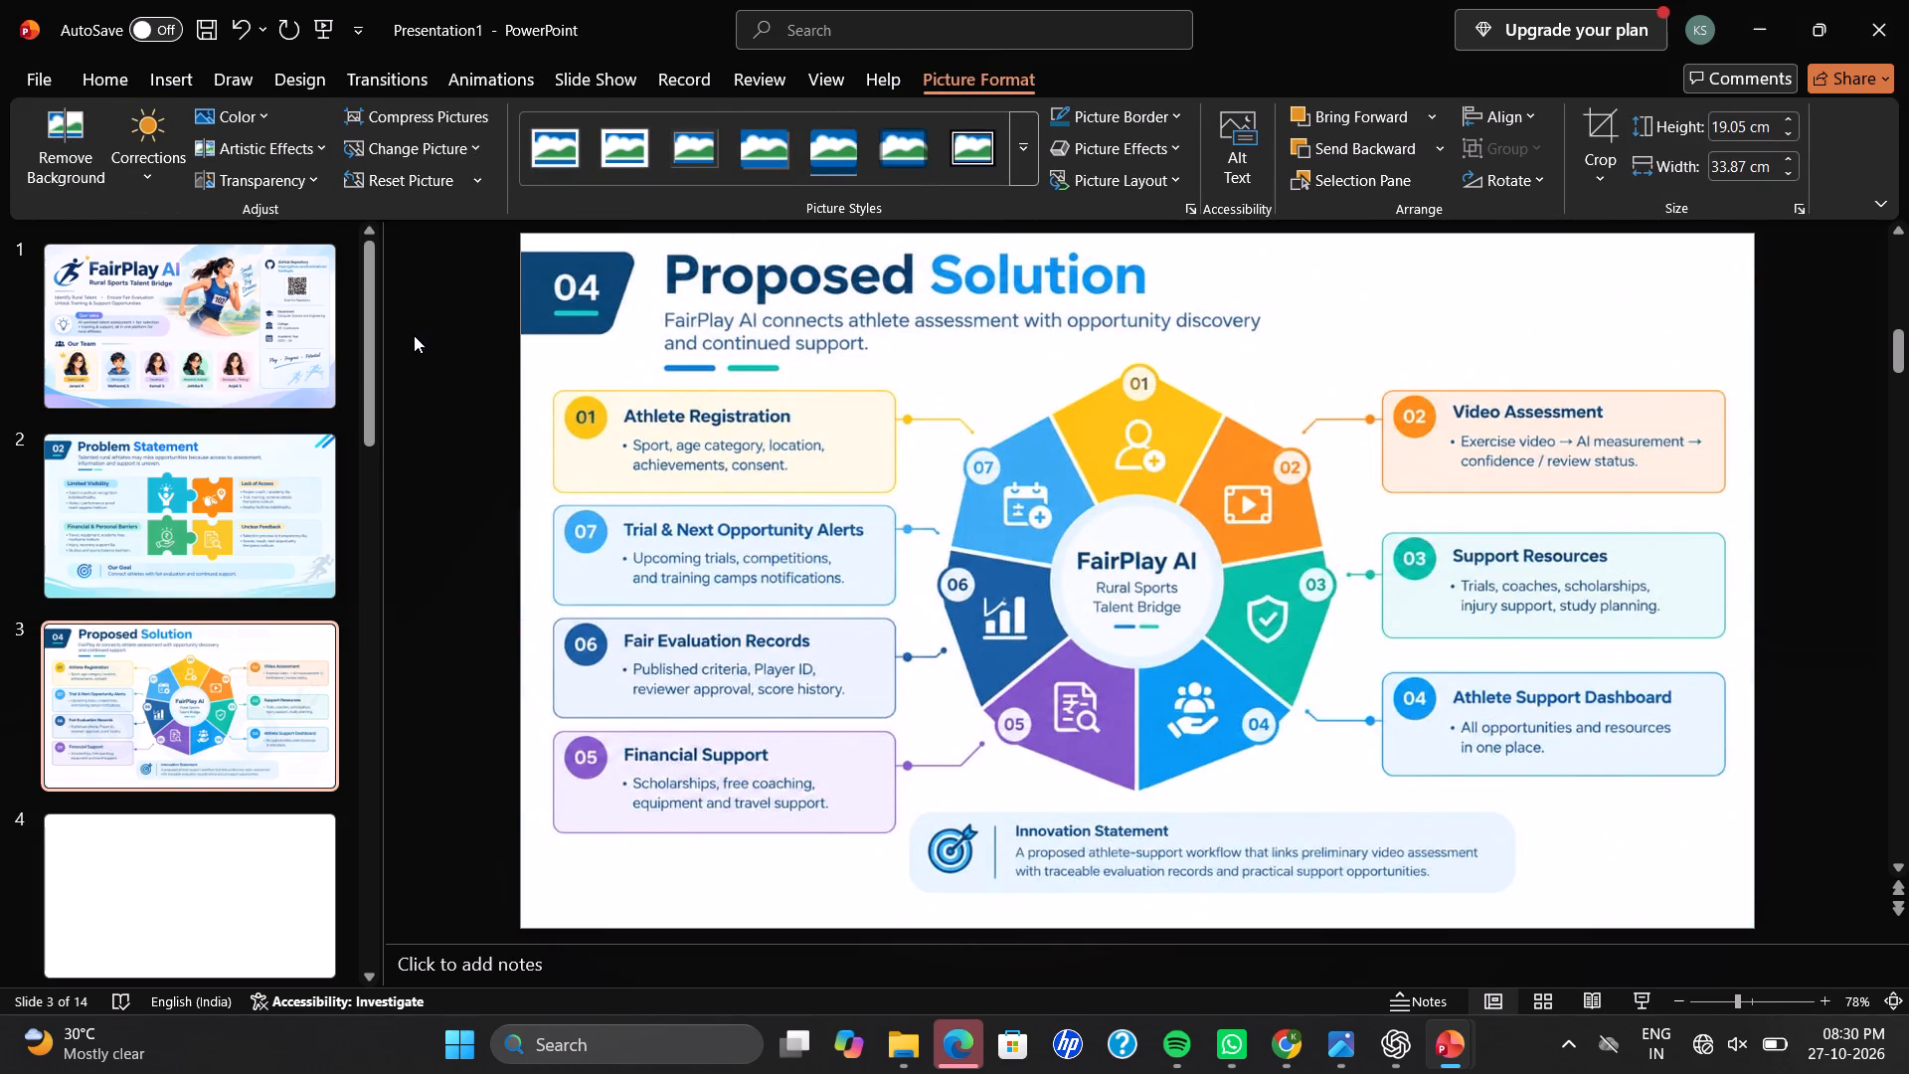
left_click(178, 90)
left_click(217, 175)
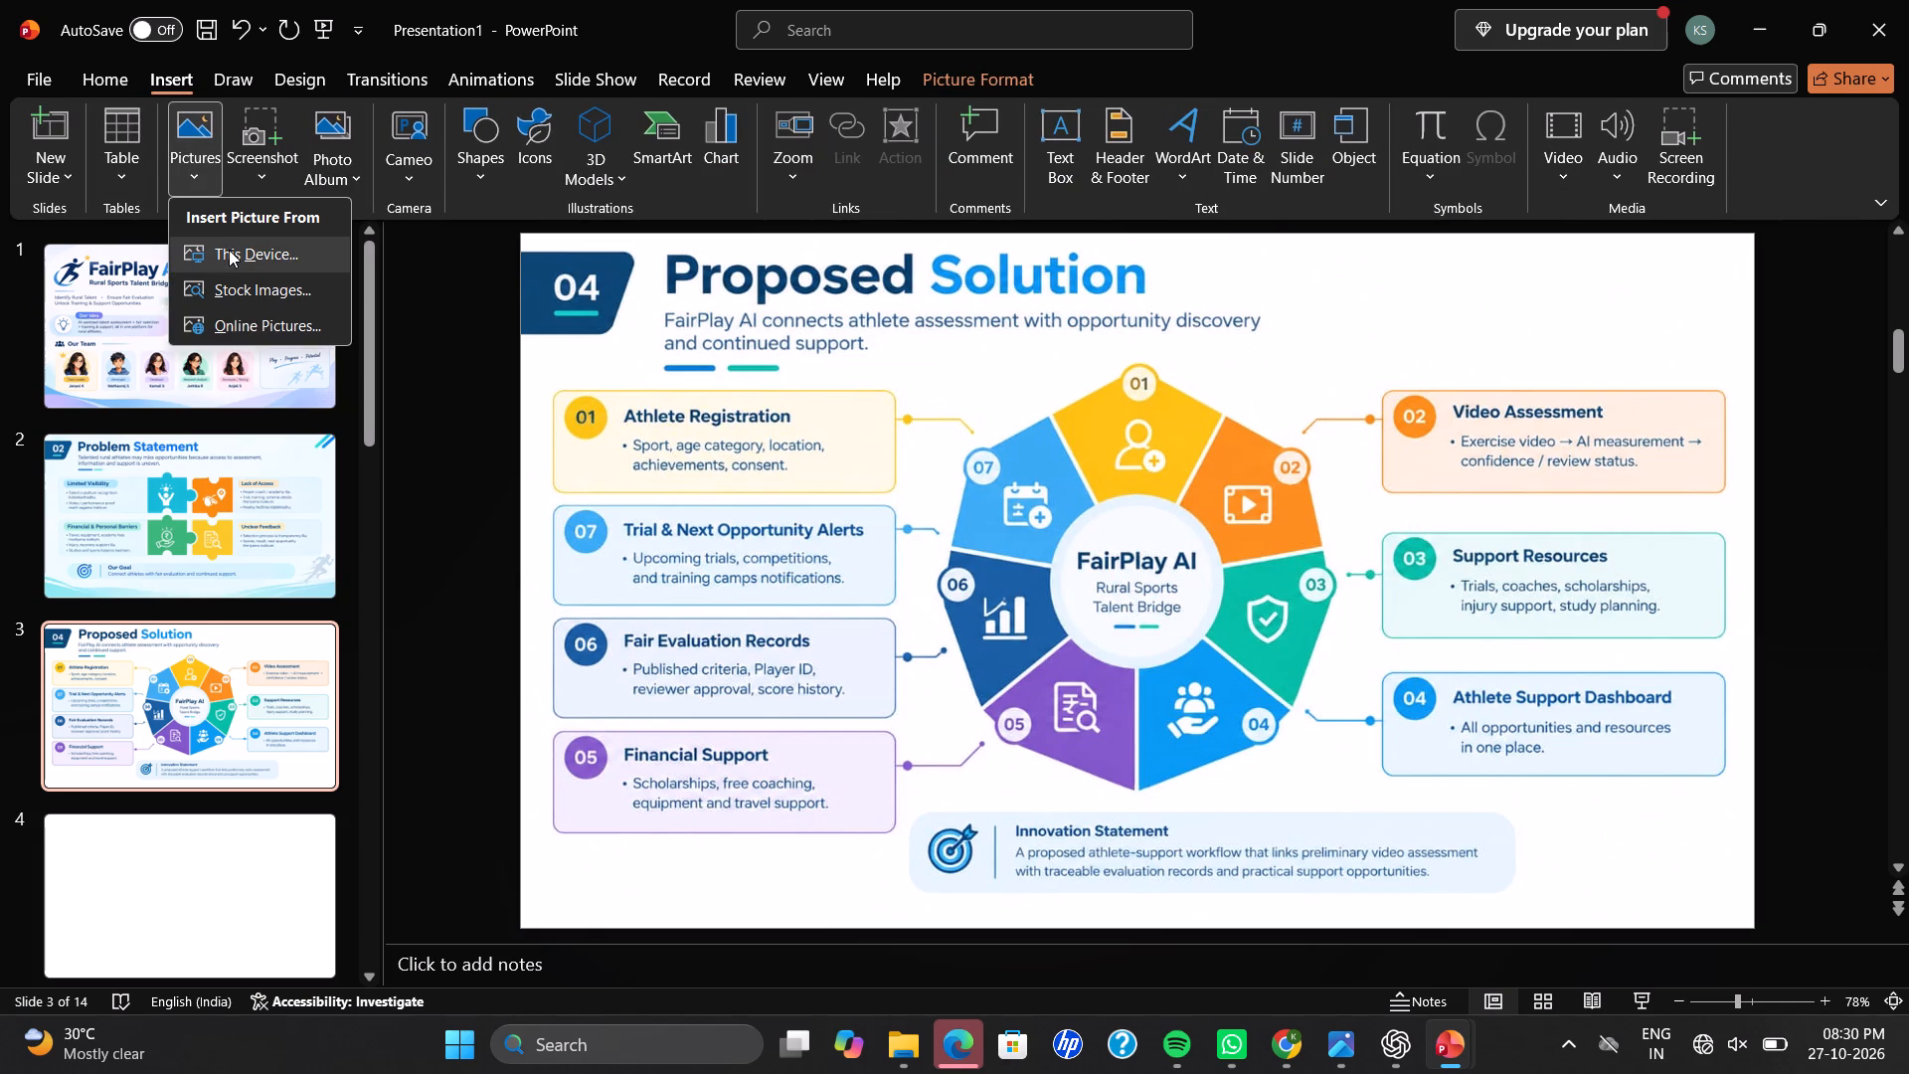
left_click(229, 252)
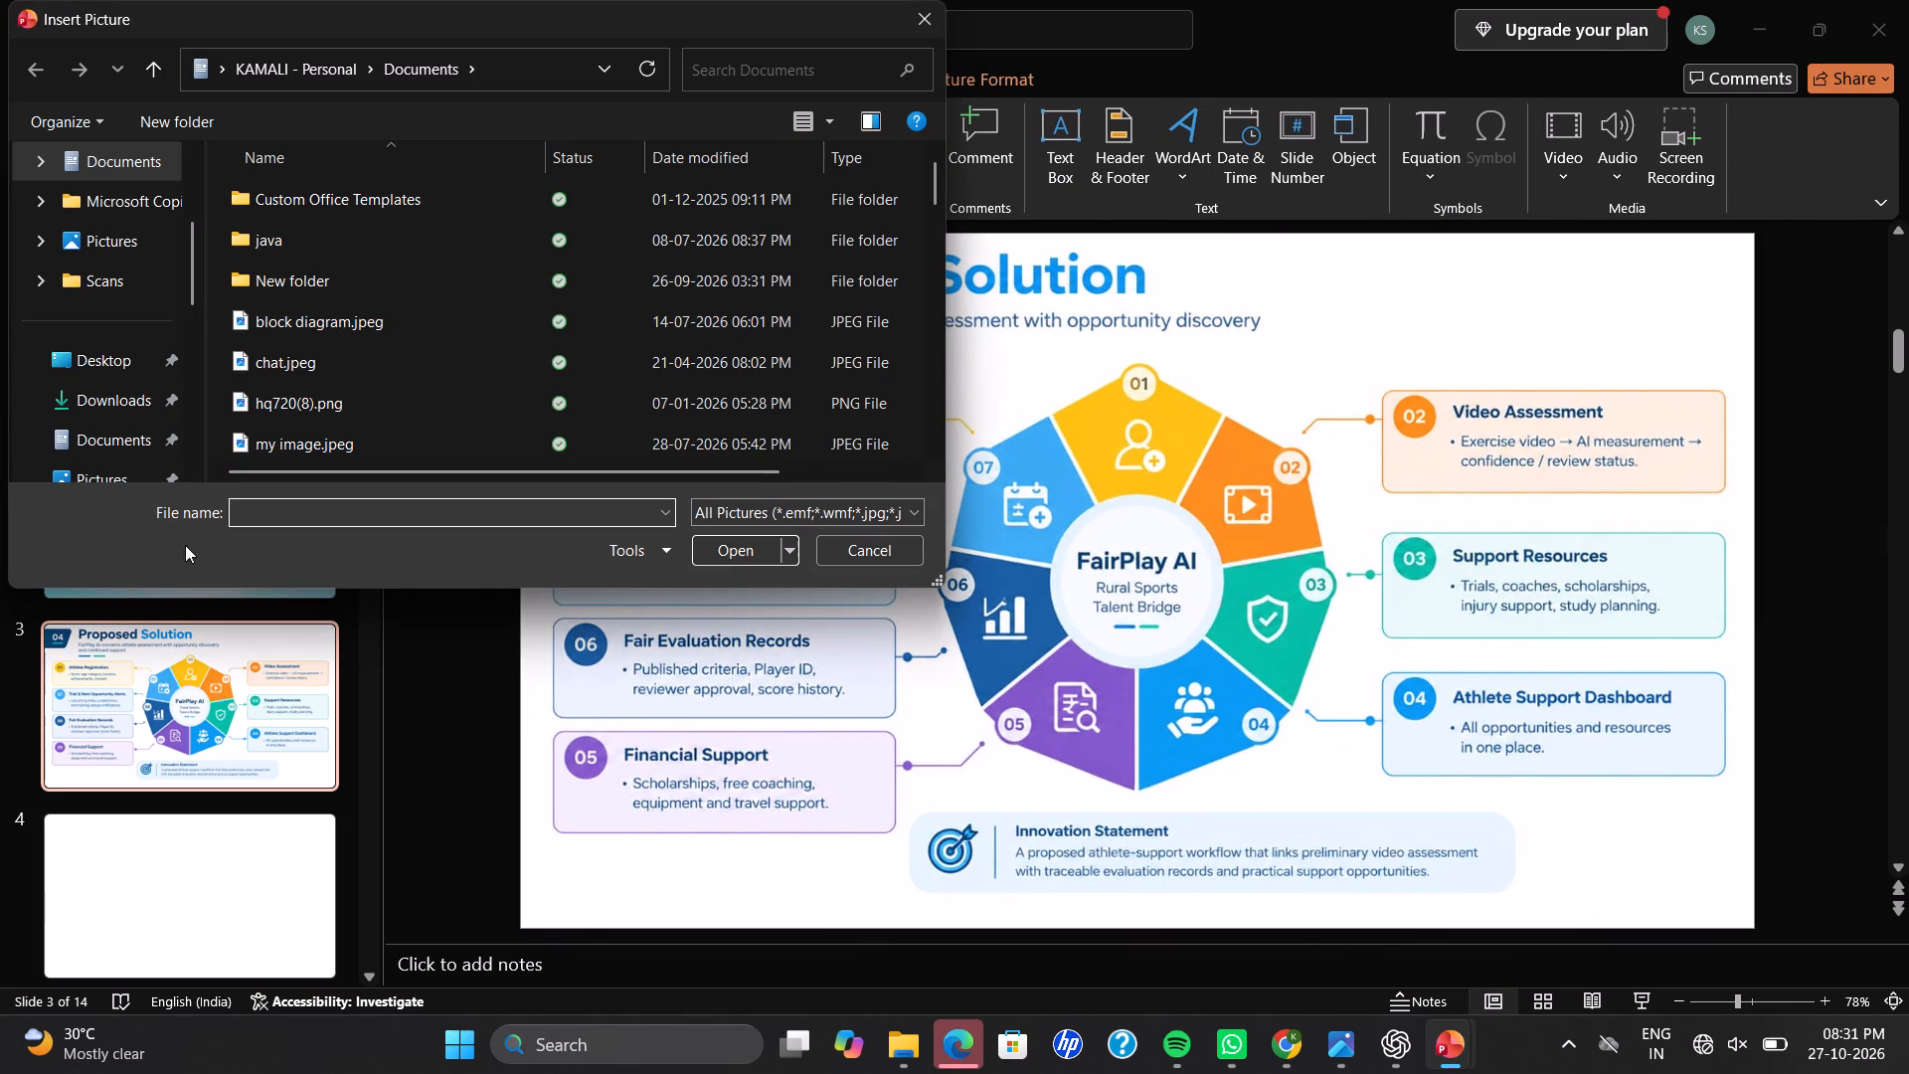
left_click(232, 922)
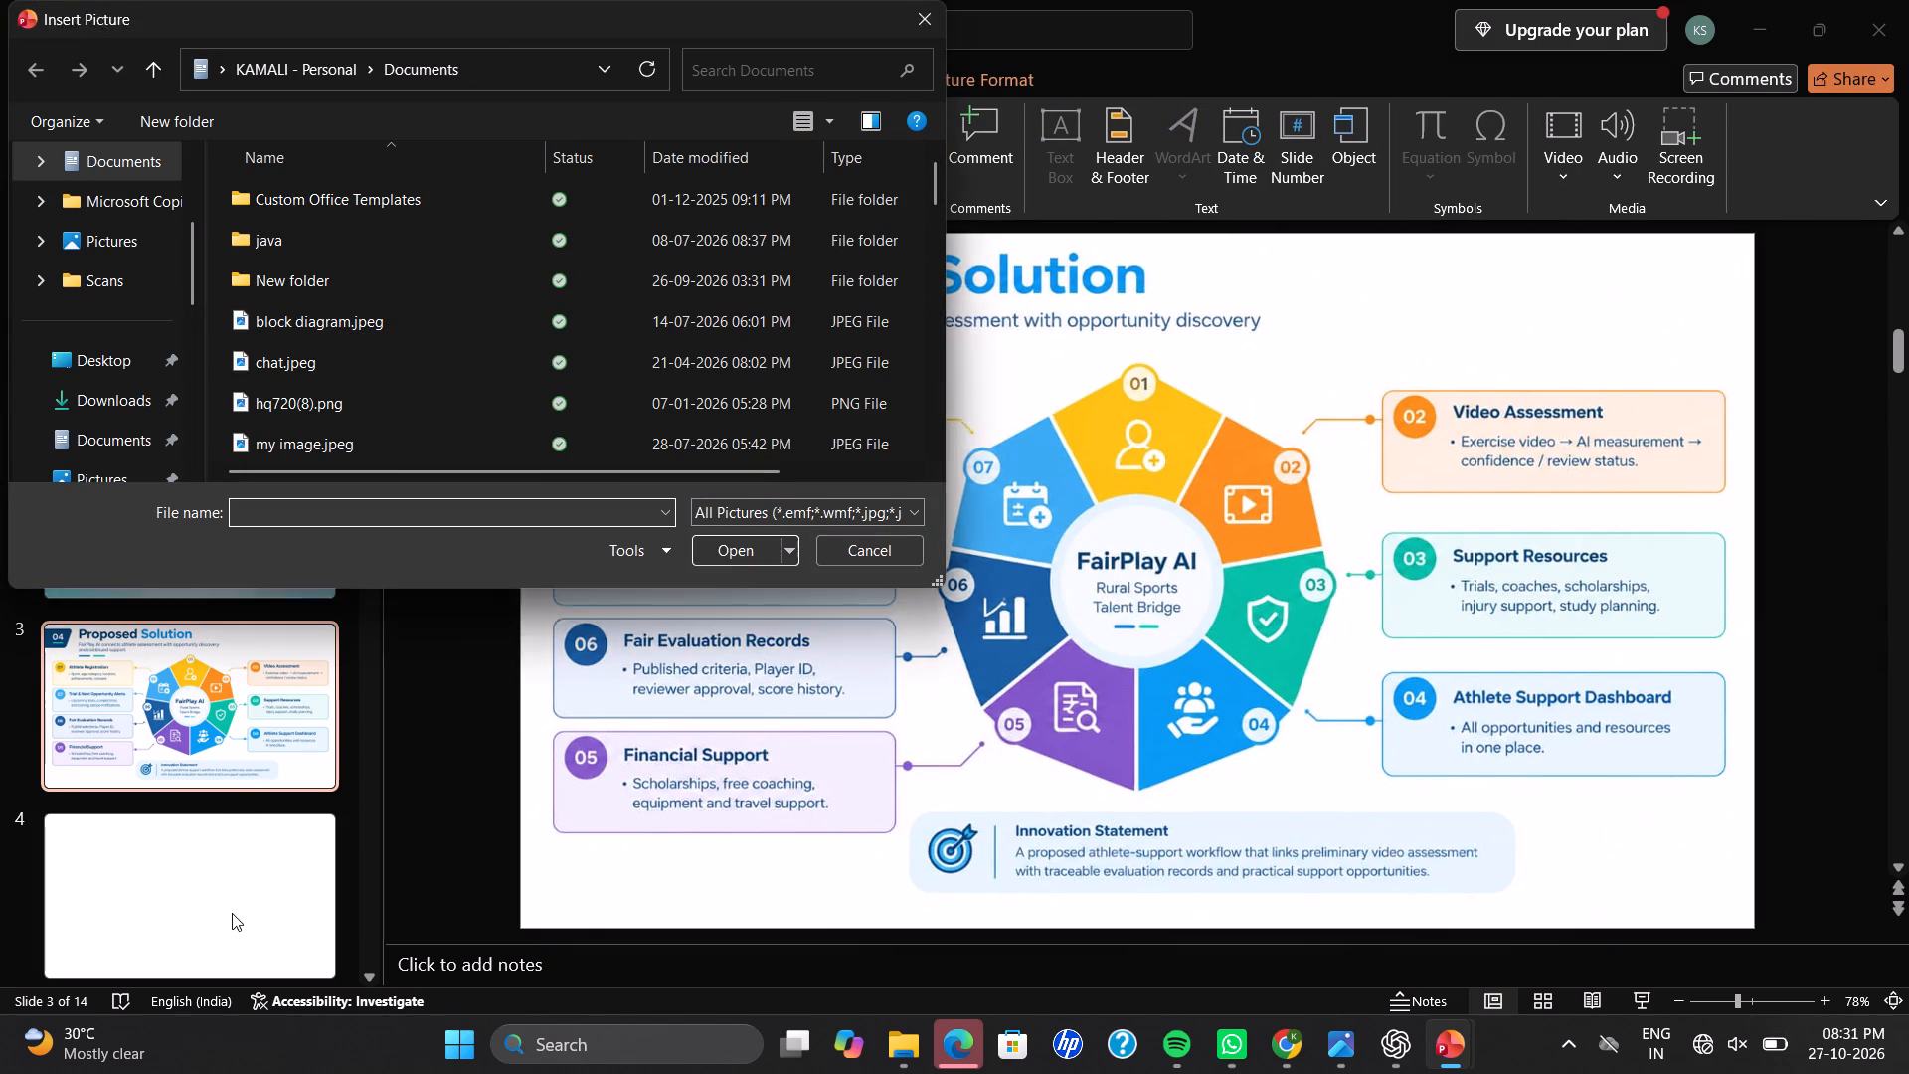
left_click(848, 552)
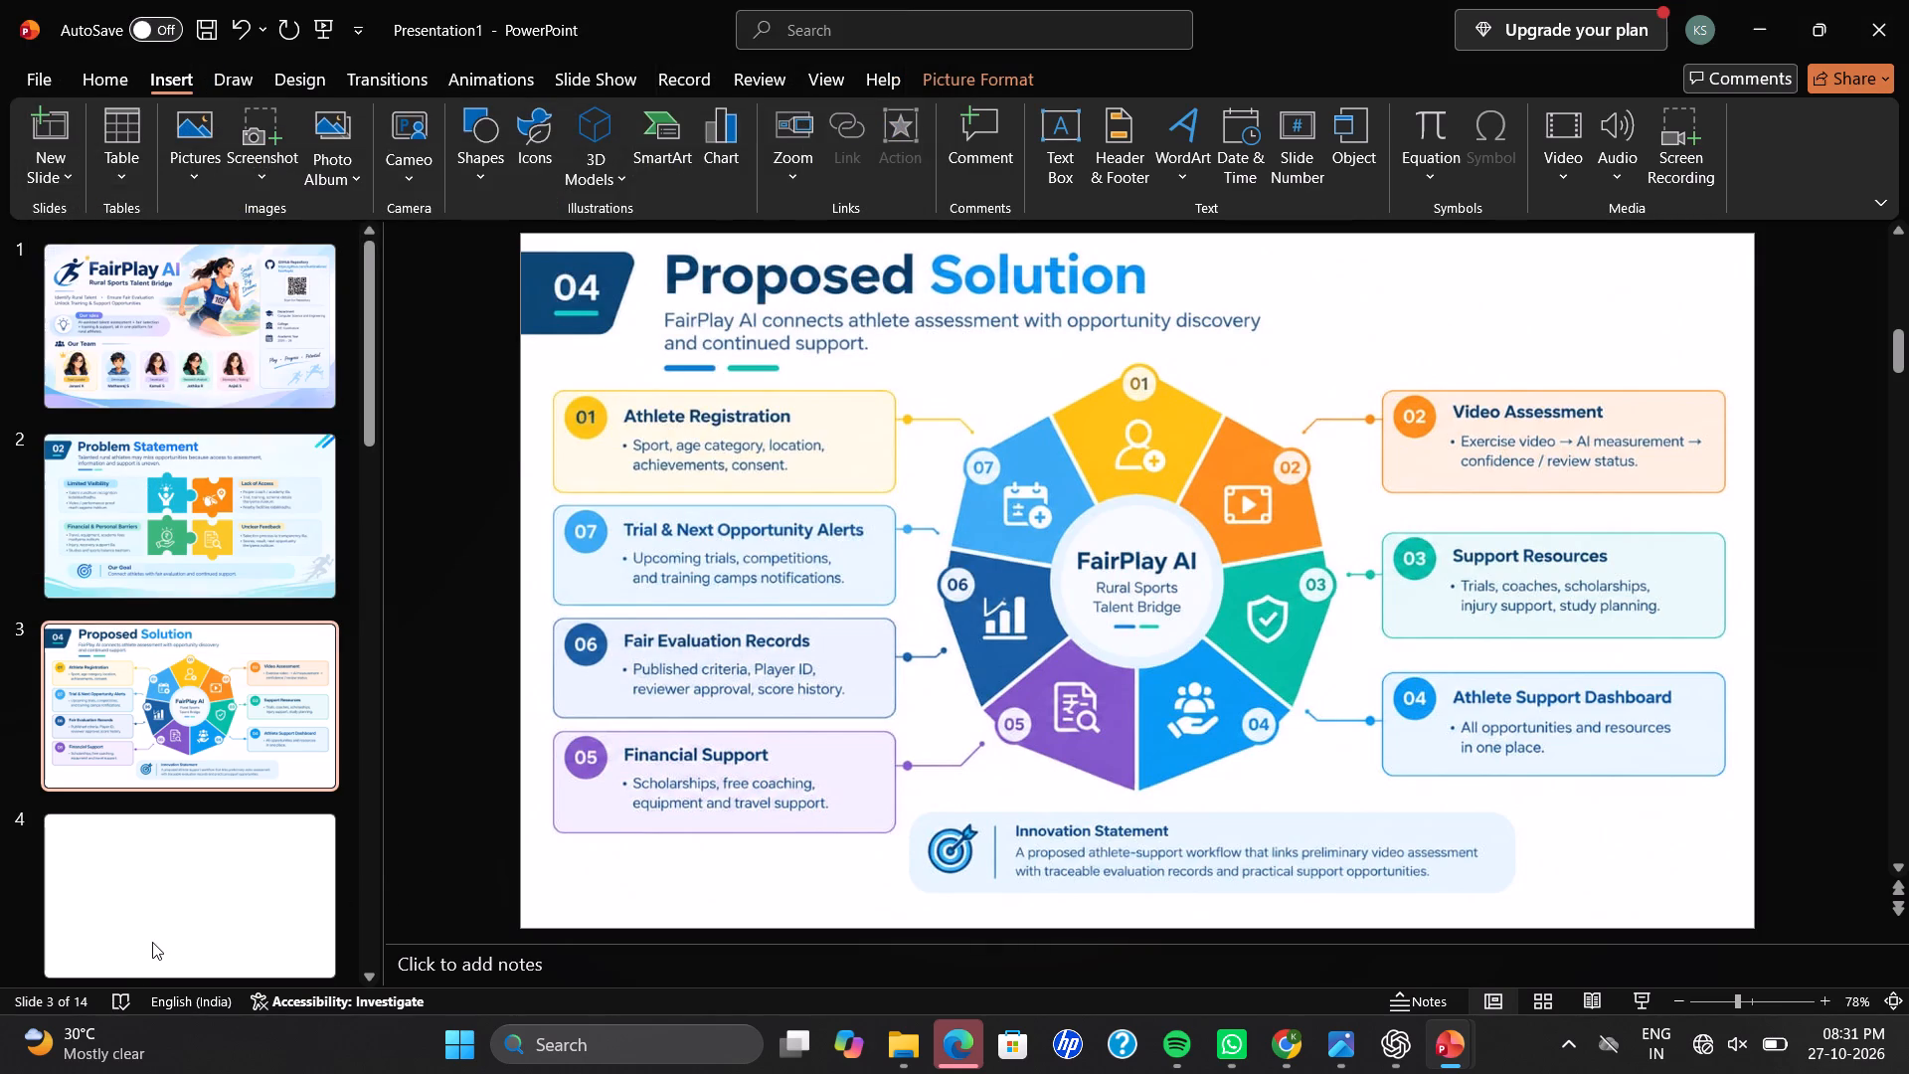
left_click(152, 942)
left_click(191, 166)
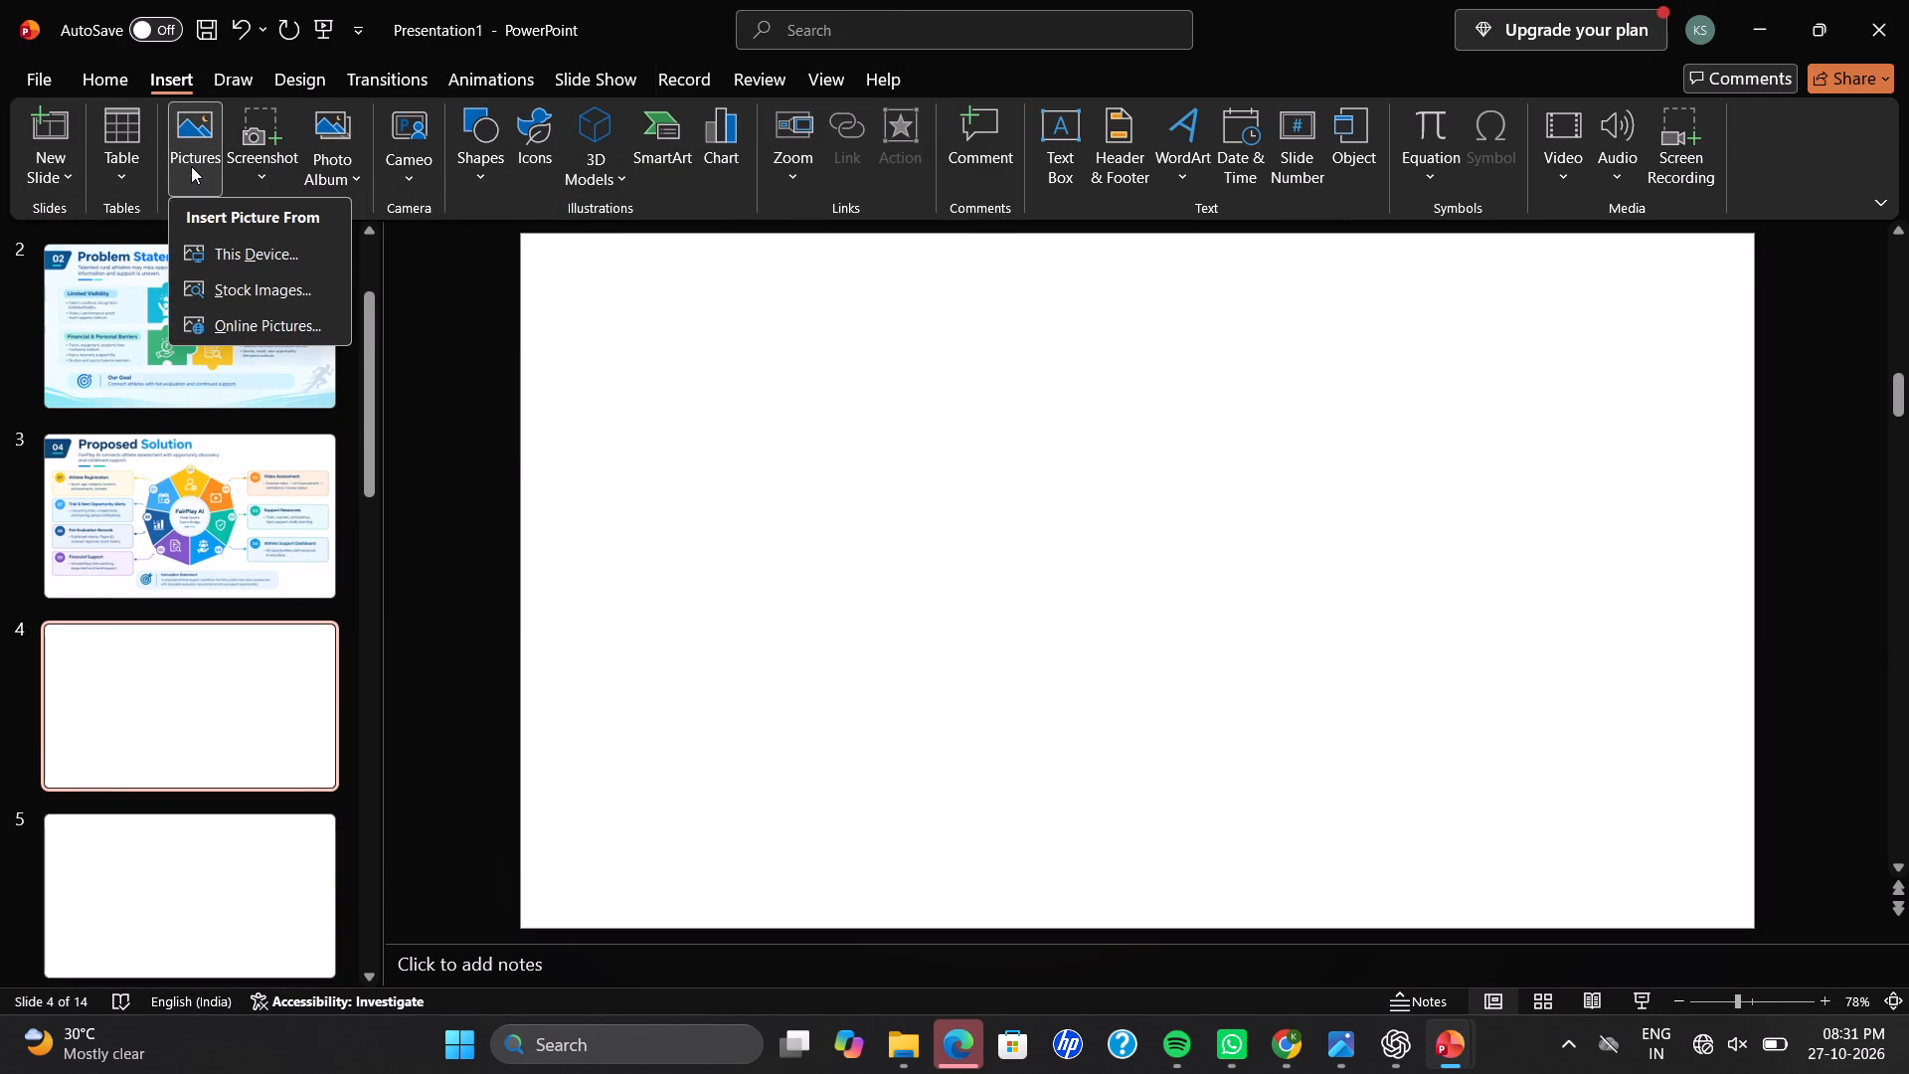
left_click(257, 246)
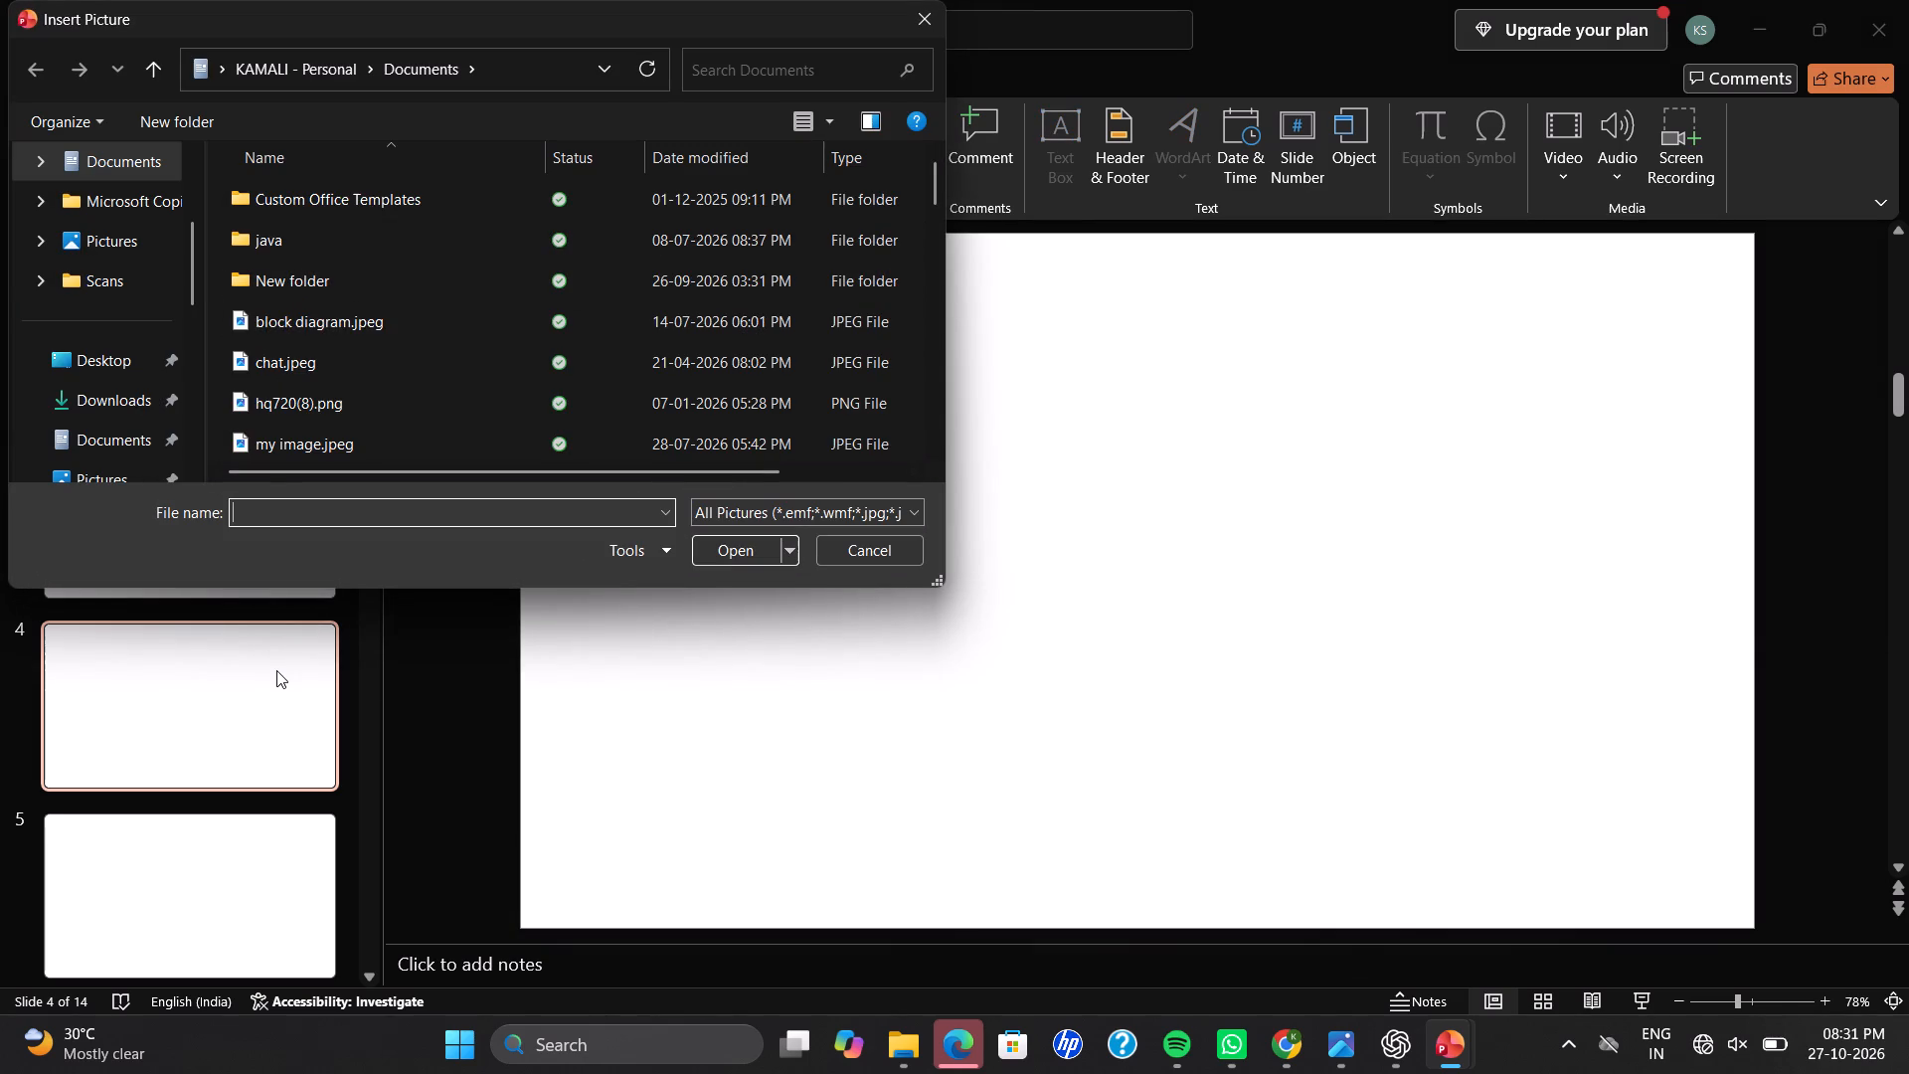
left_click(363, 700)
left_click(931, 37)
Delete slide 3, which holds the Proposed Solution picture.
scroll(267, 484, "up", 1)
scroll(267, 484, "down", 1, "ctrl")
scroll(267, 484, "up", 1, "ctrl")
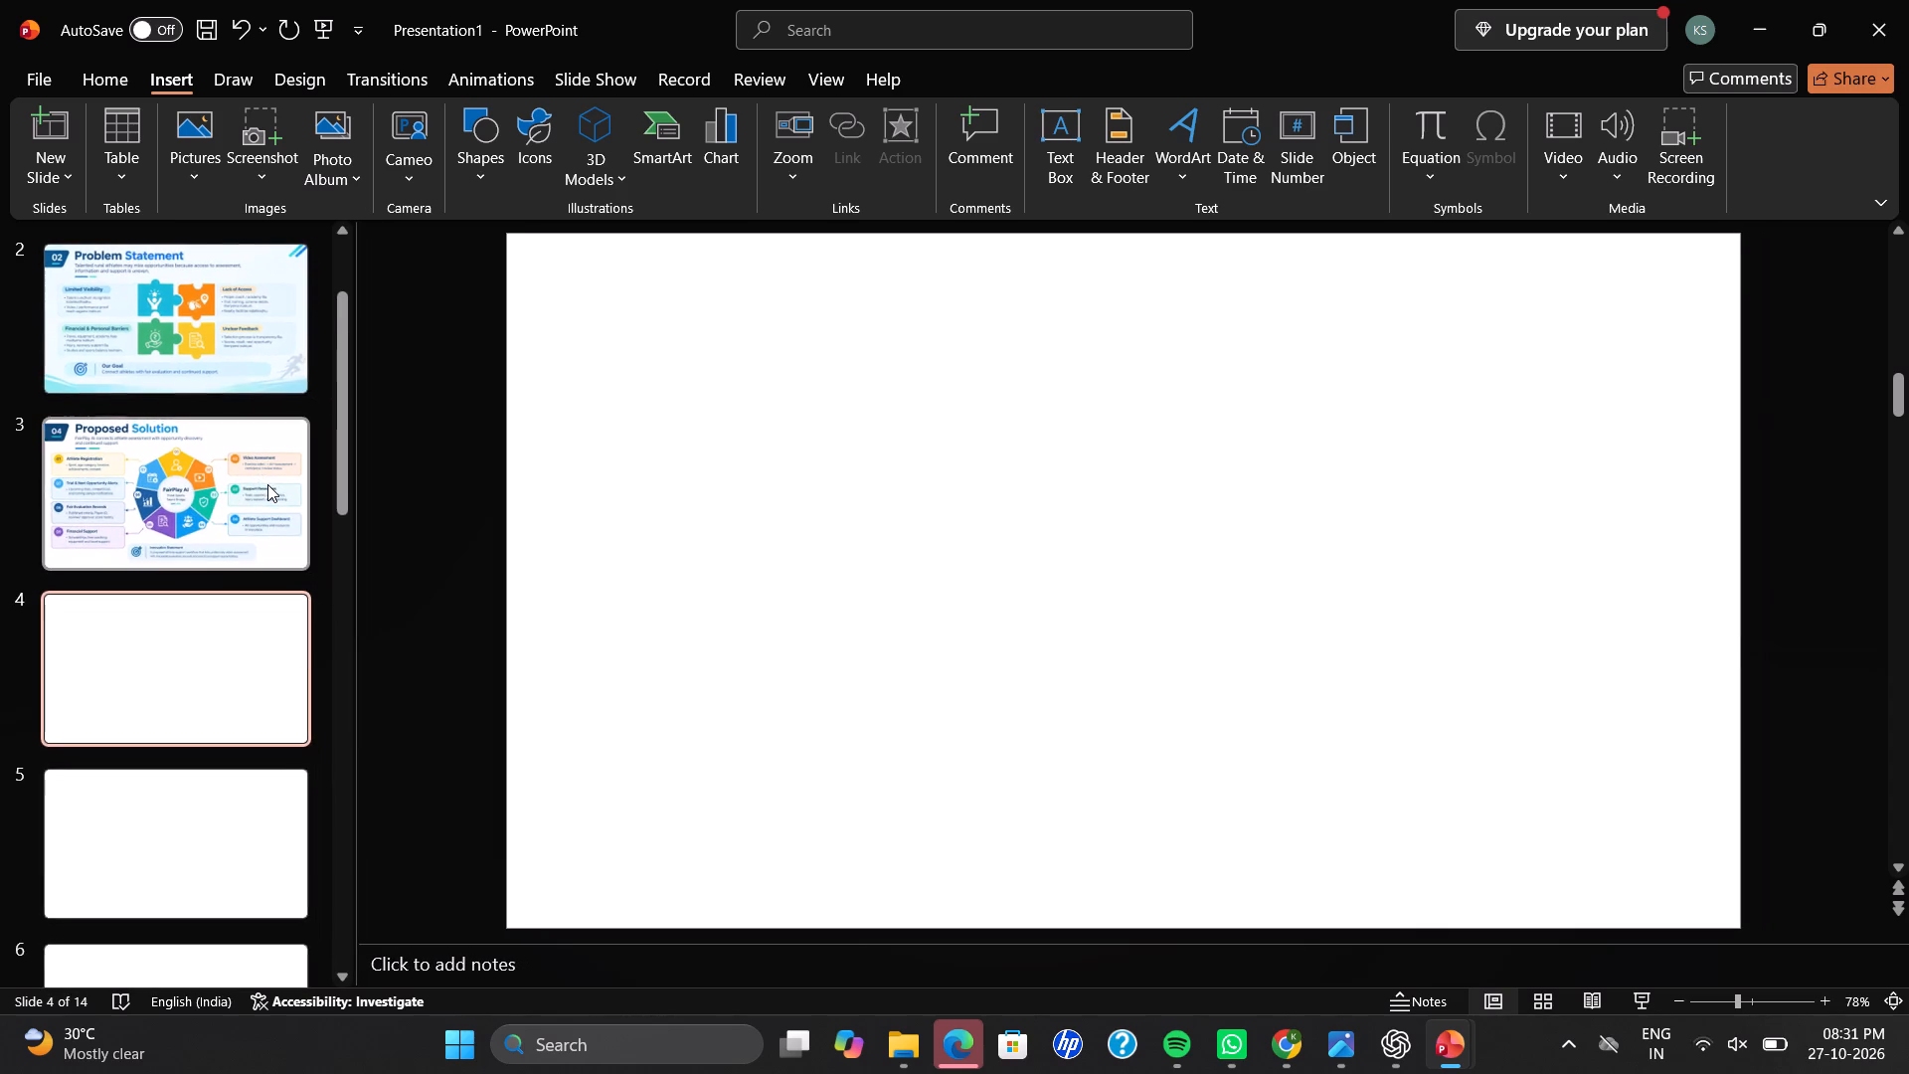
scroll(267, 484, "down", 1)
scroll(267, 484, "up", 7)
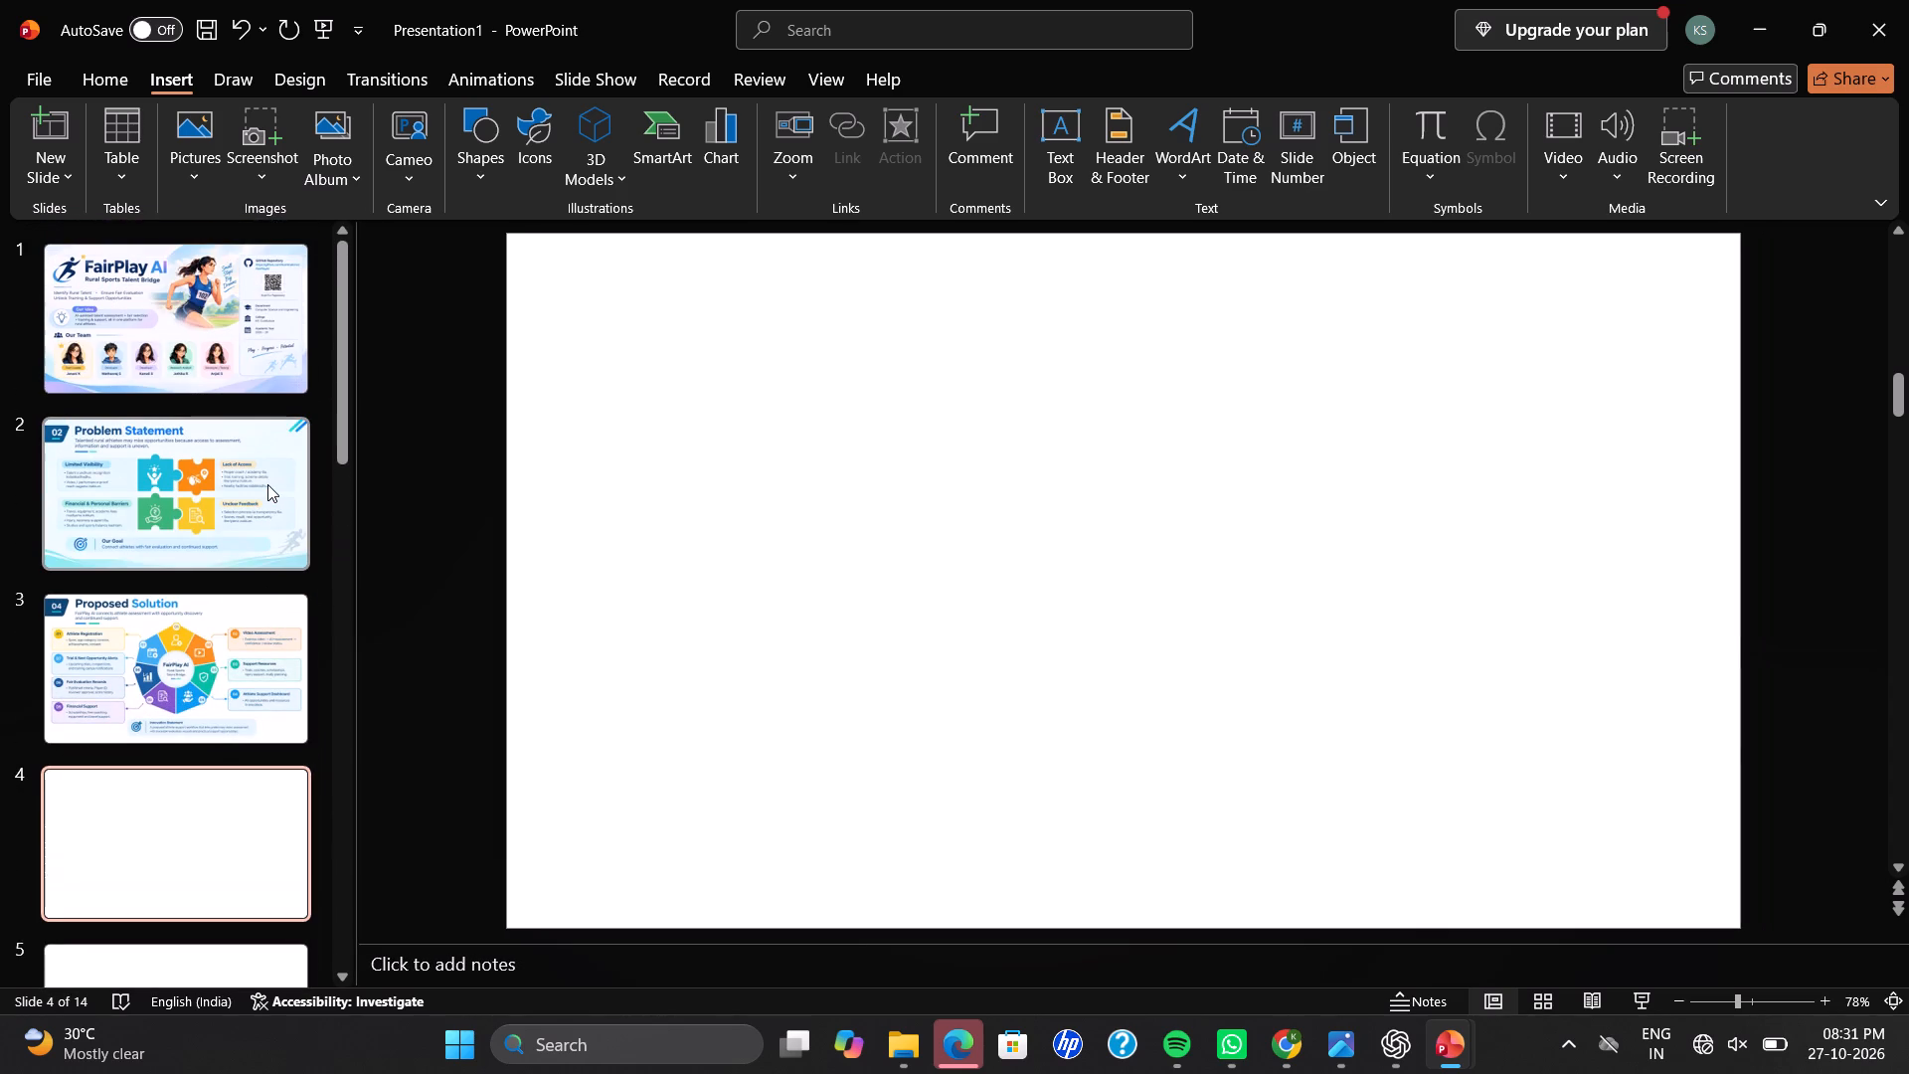
left_click(179, 696)
key("BackSpace")
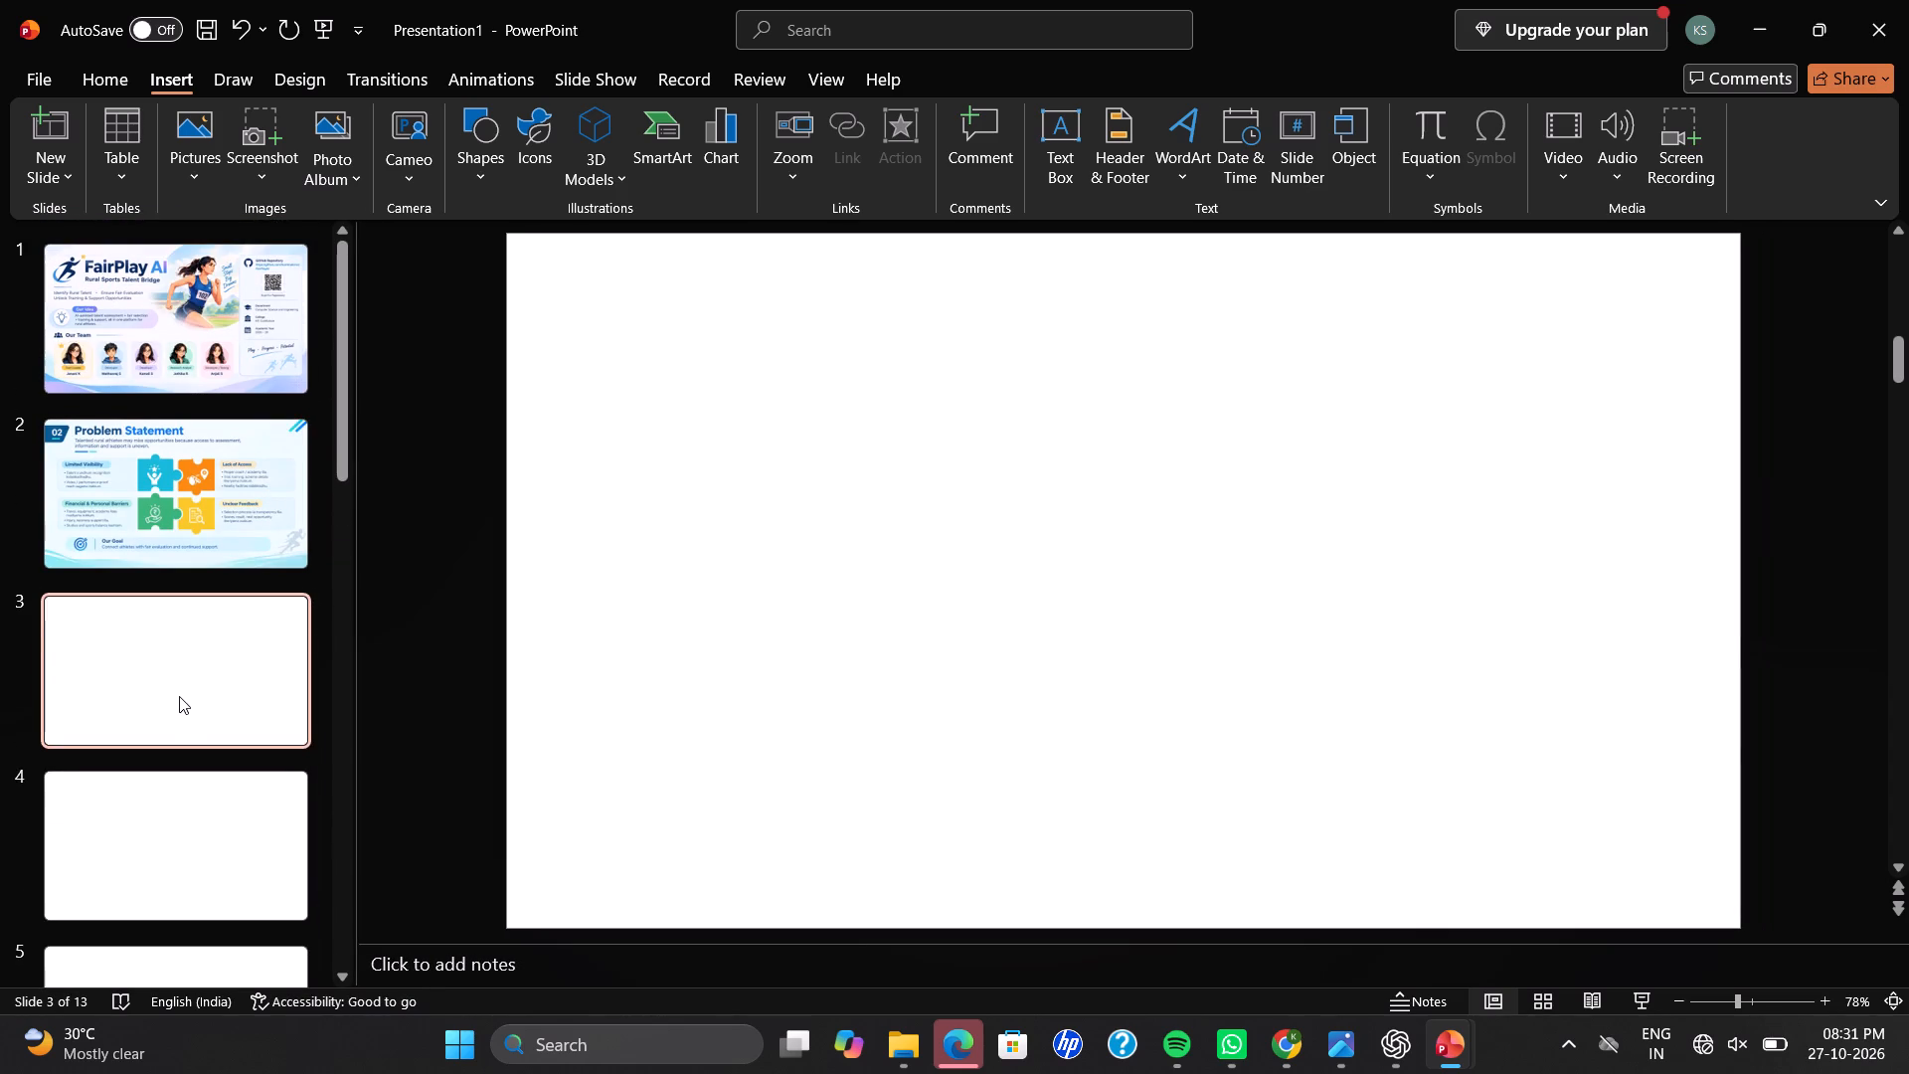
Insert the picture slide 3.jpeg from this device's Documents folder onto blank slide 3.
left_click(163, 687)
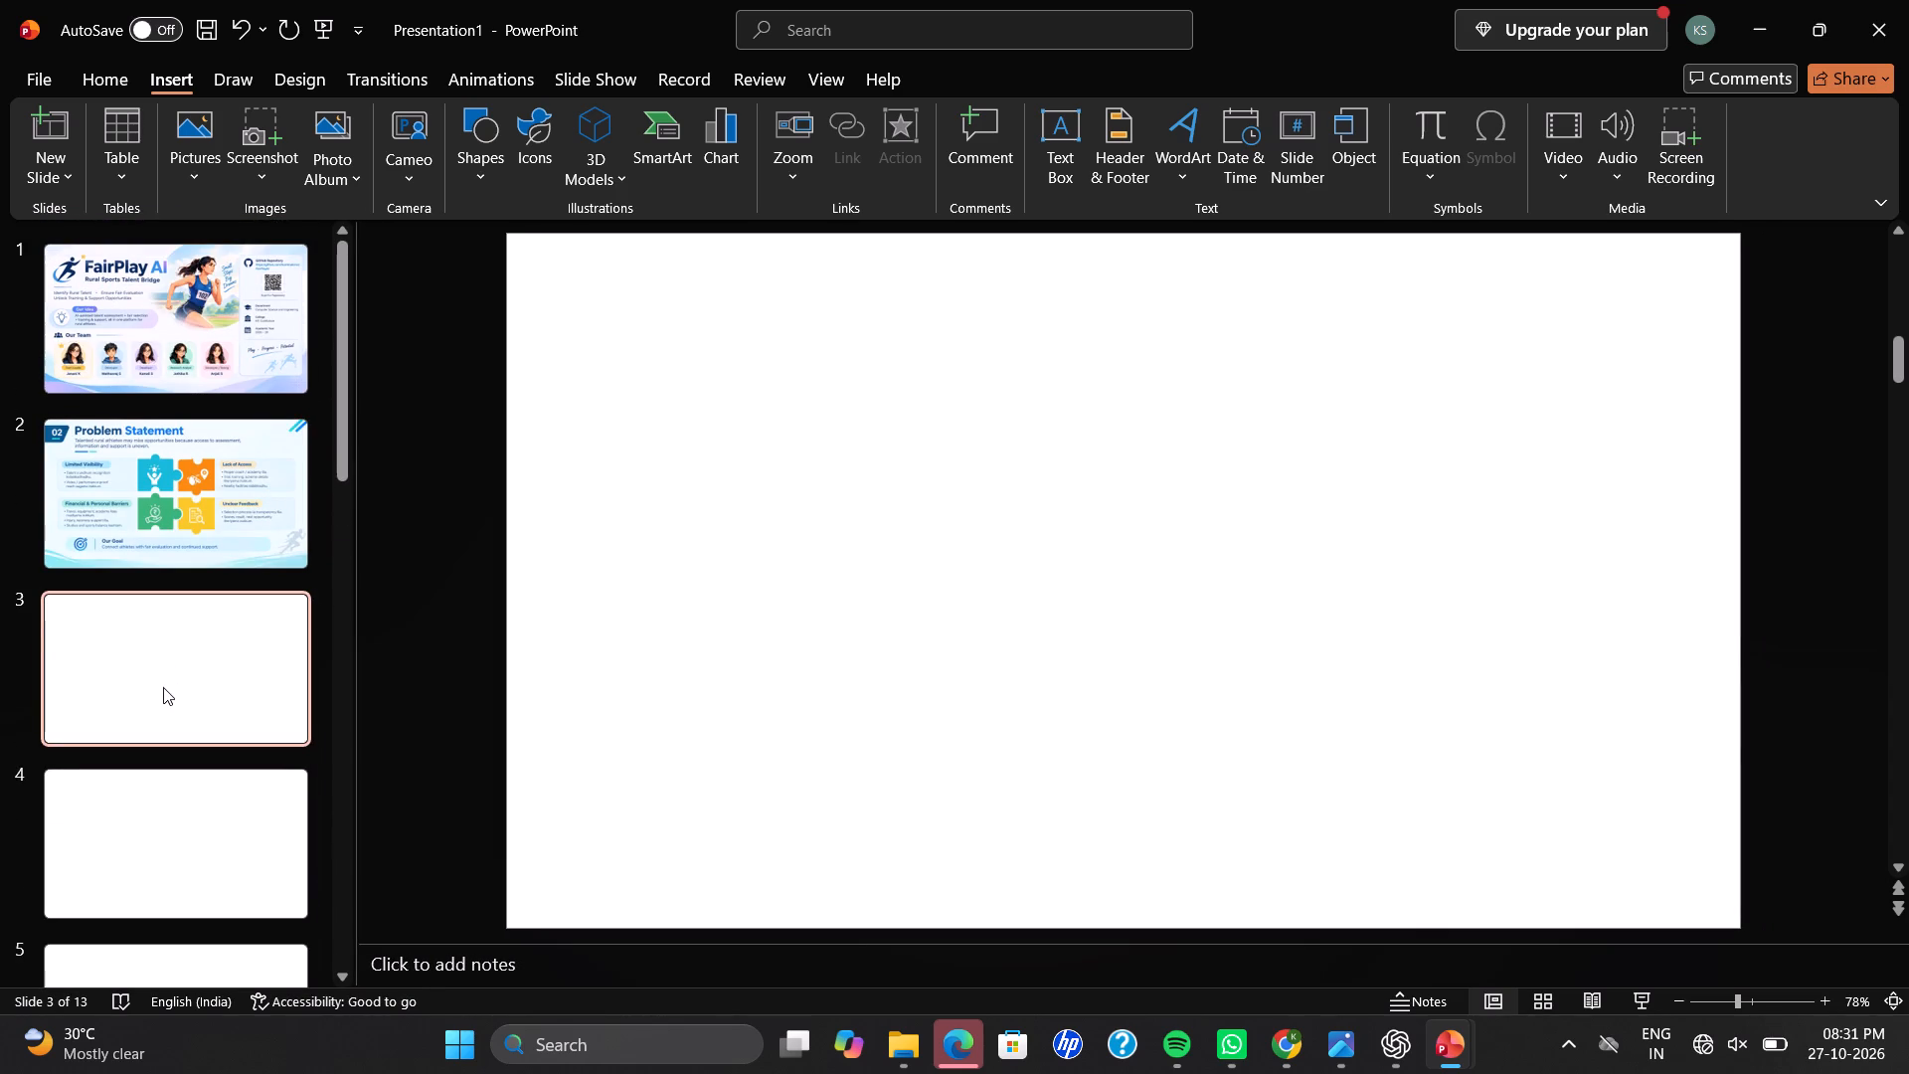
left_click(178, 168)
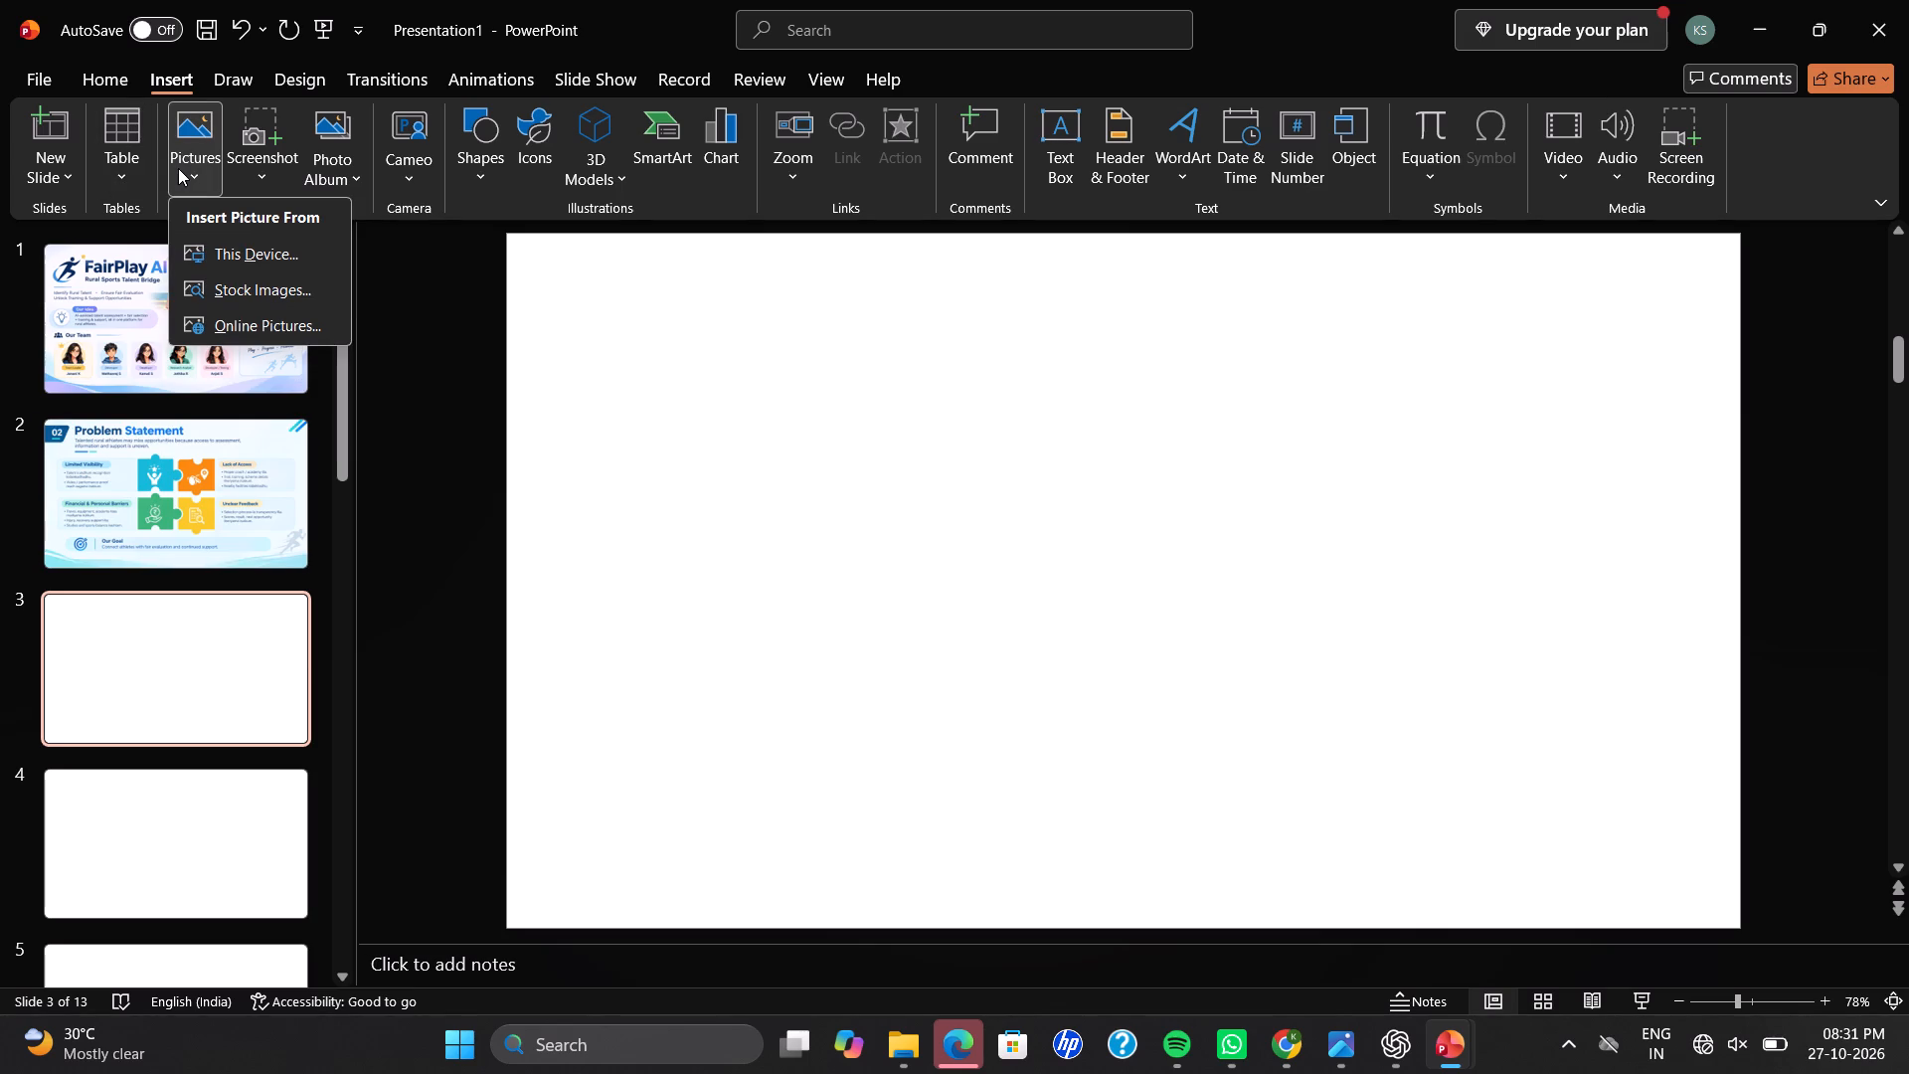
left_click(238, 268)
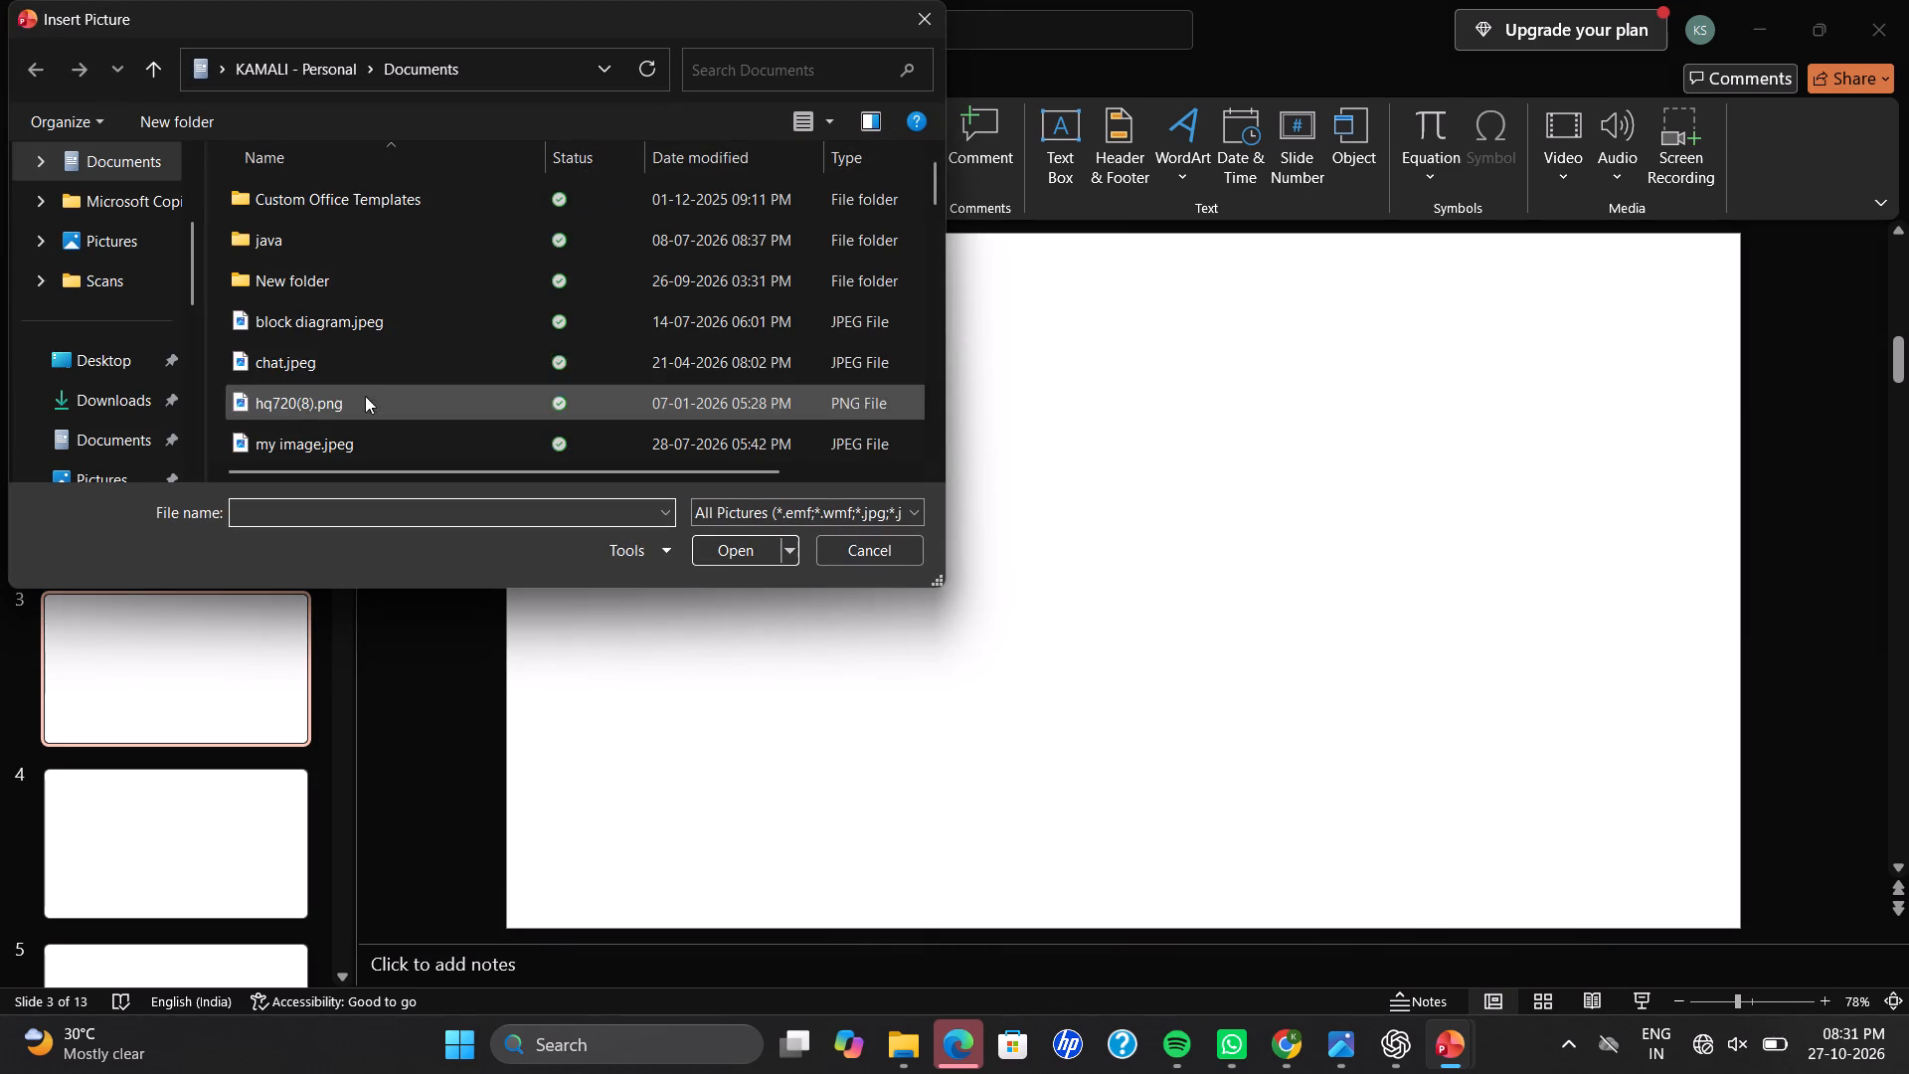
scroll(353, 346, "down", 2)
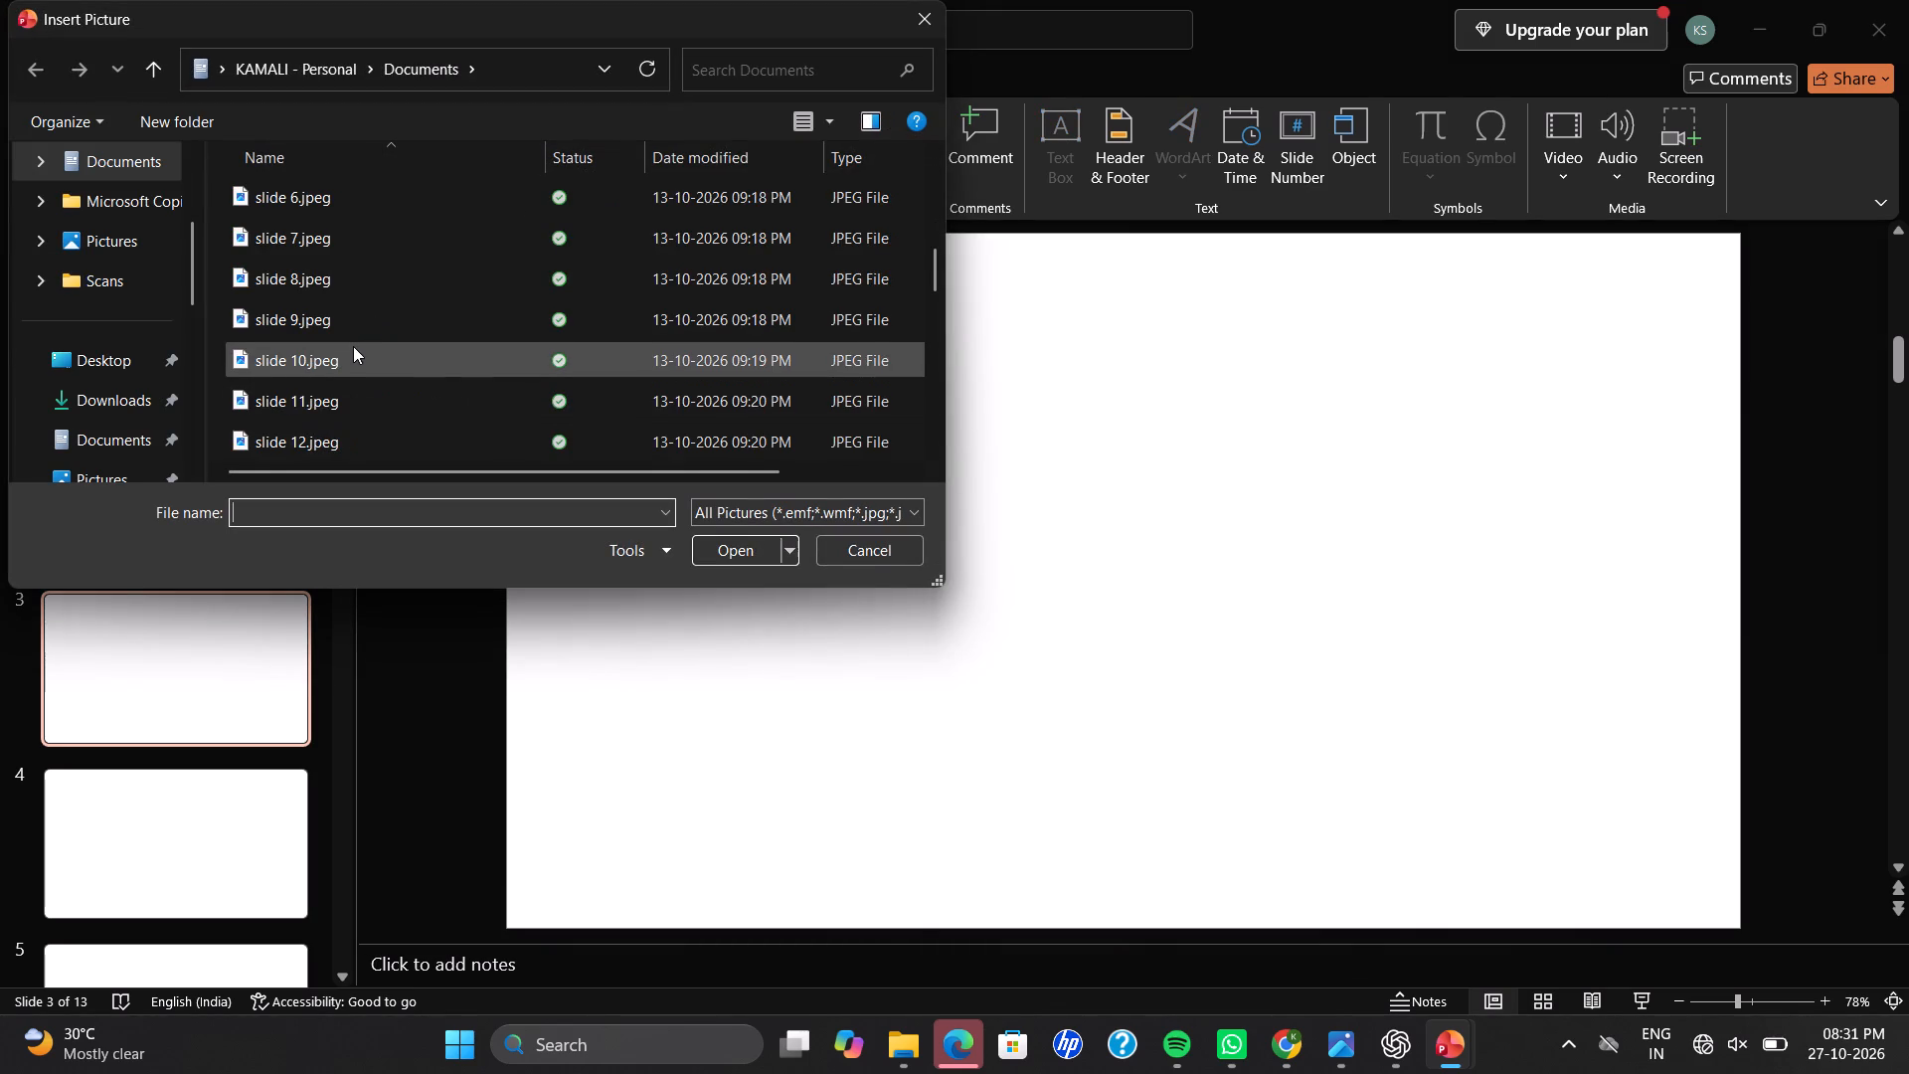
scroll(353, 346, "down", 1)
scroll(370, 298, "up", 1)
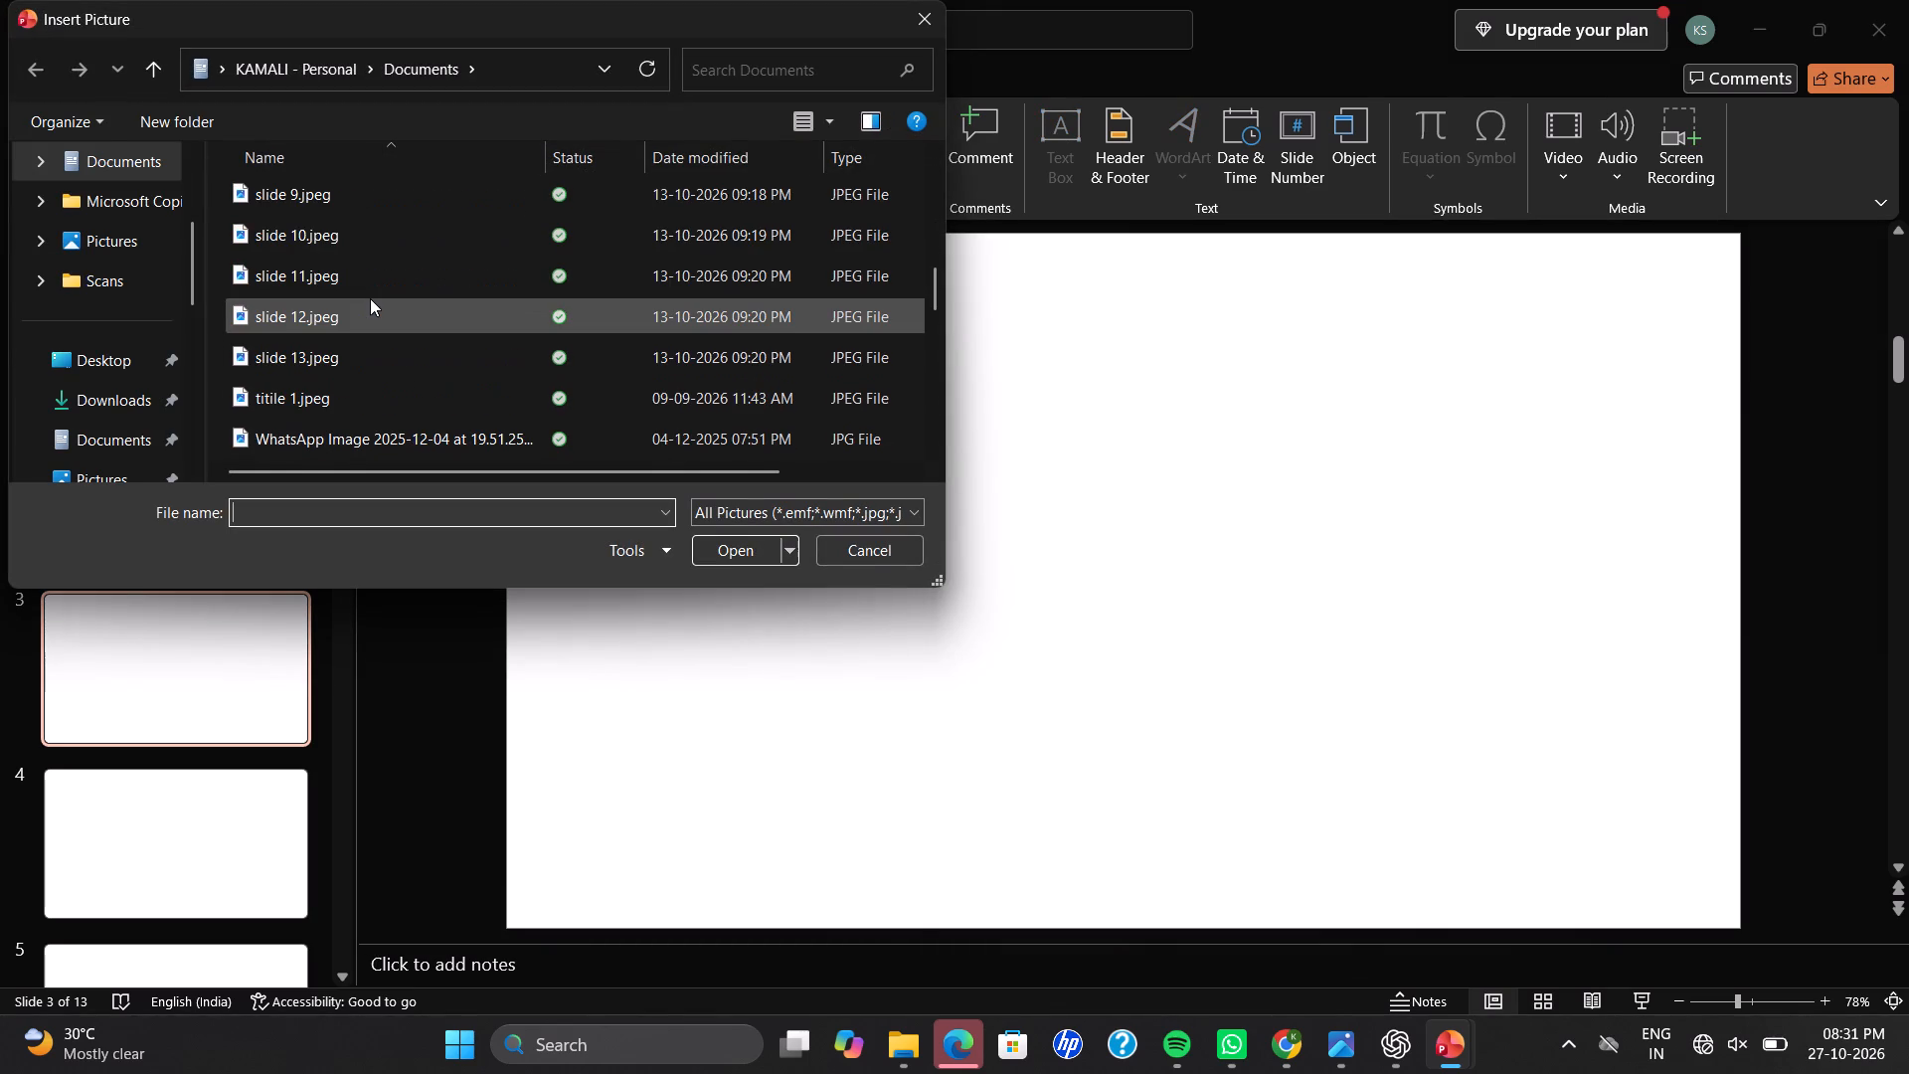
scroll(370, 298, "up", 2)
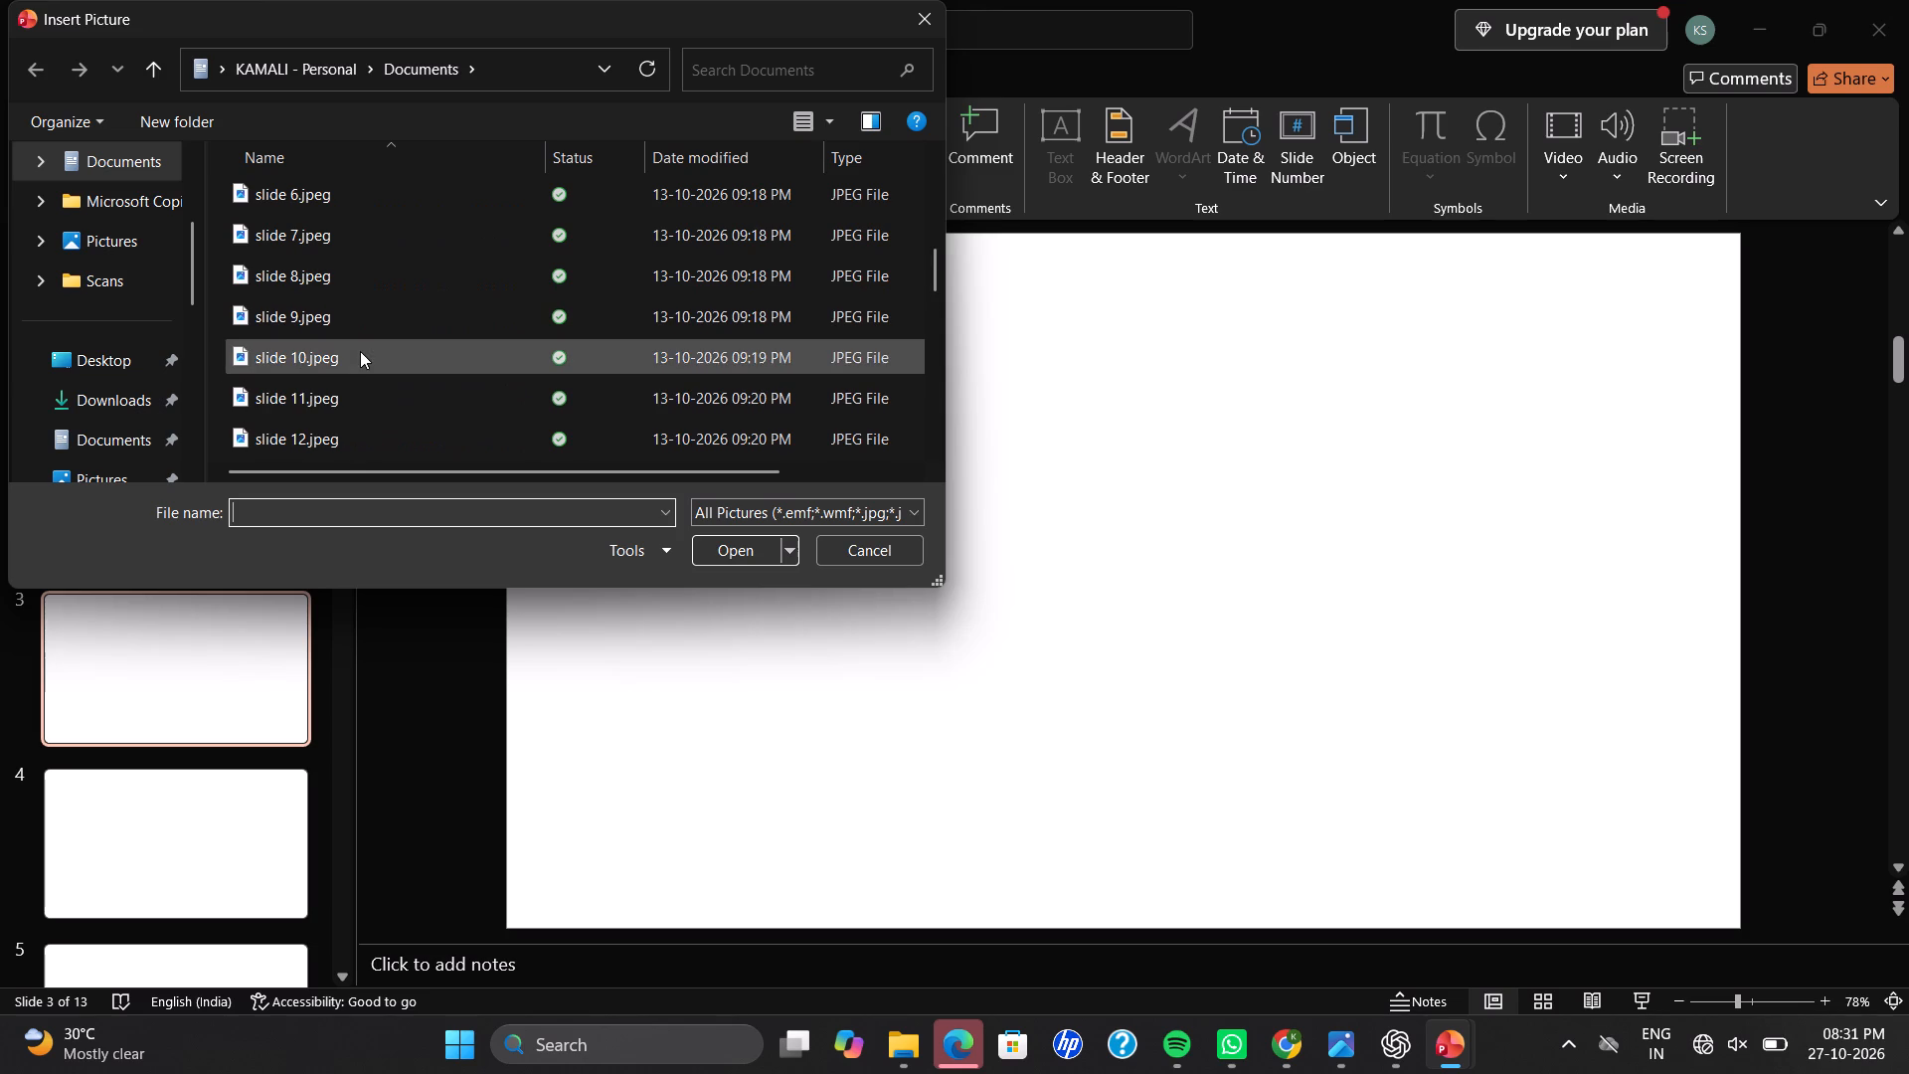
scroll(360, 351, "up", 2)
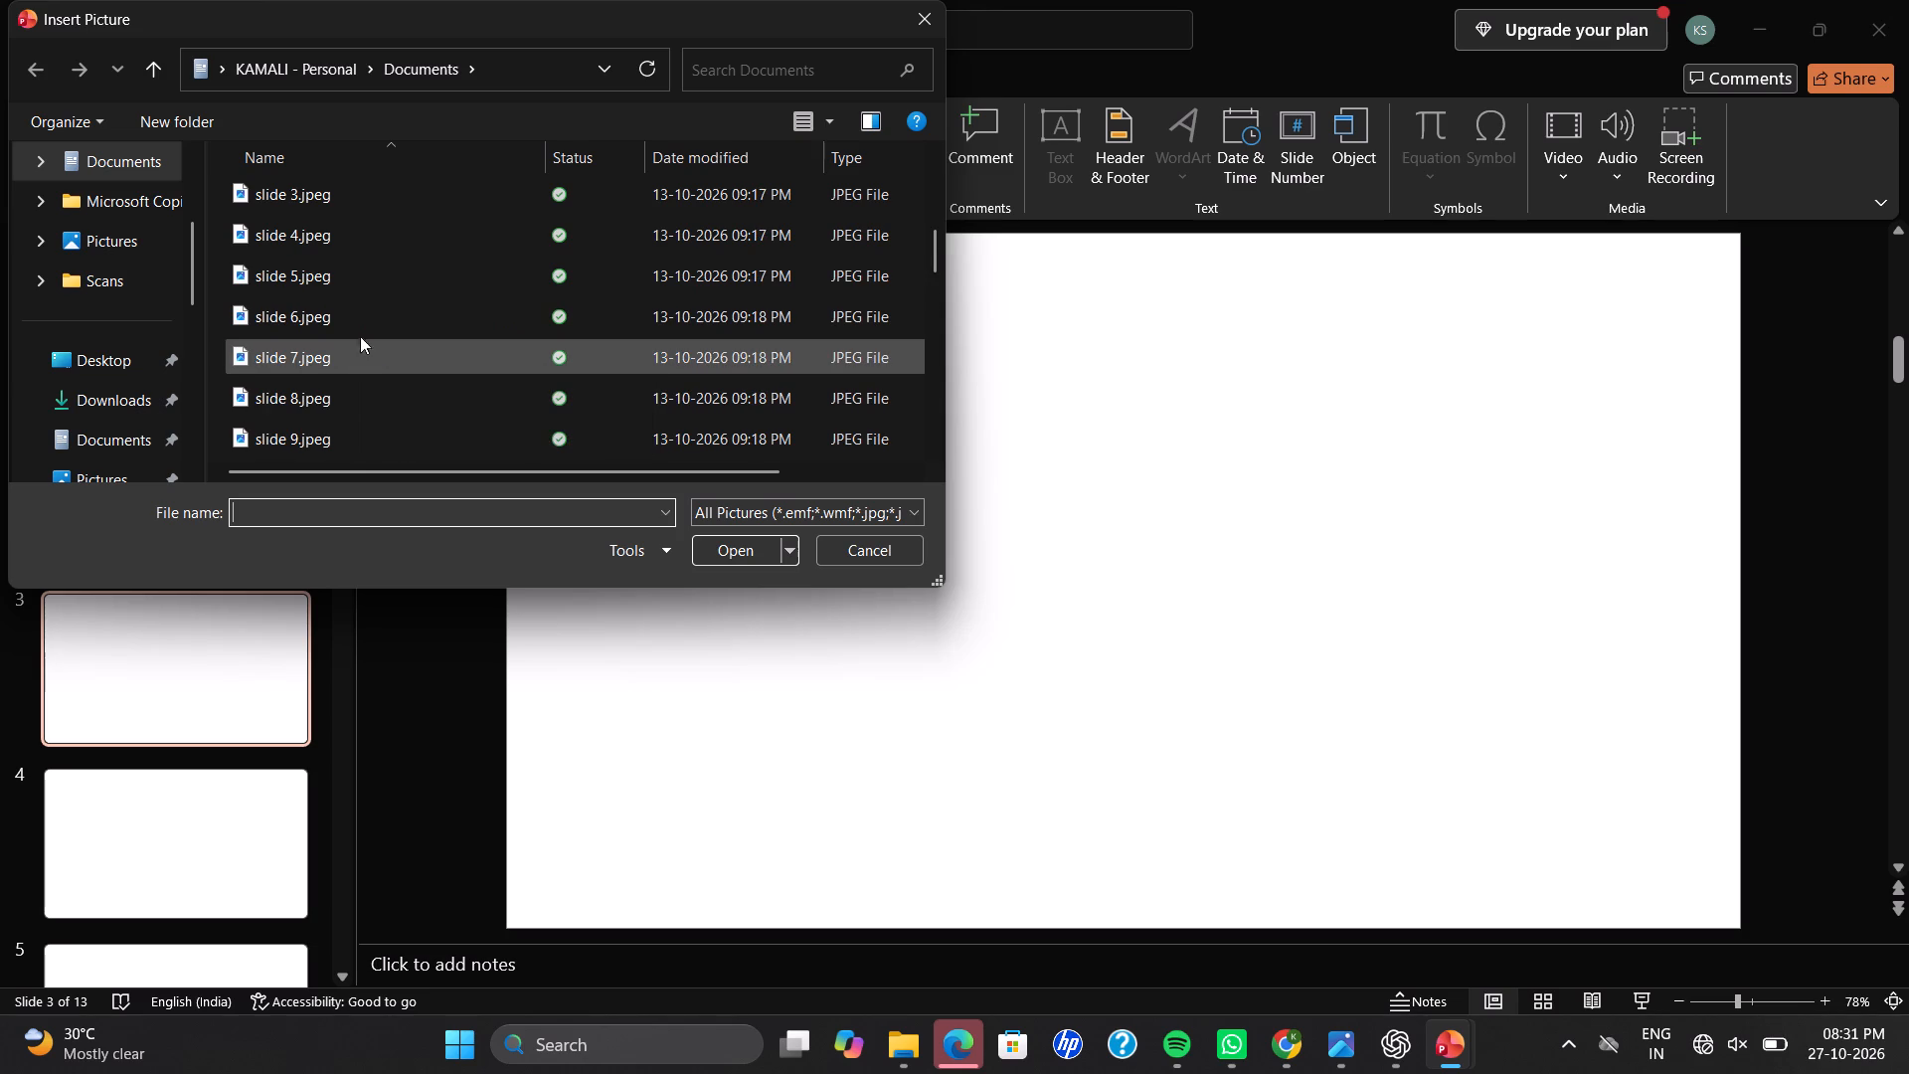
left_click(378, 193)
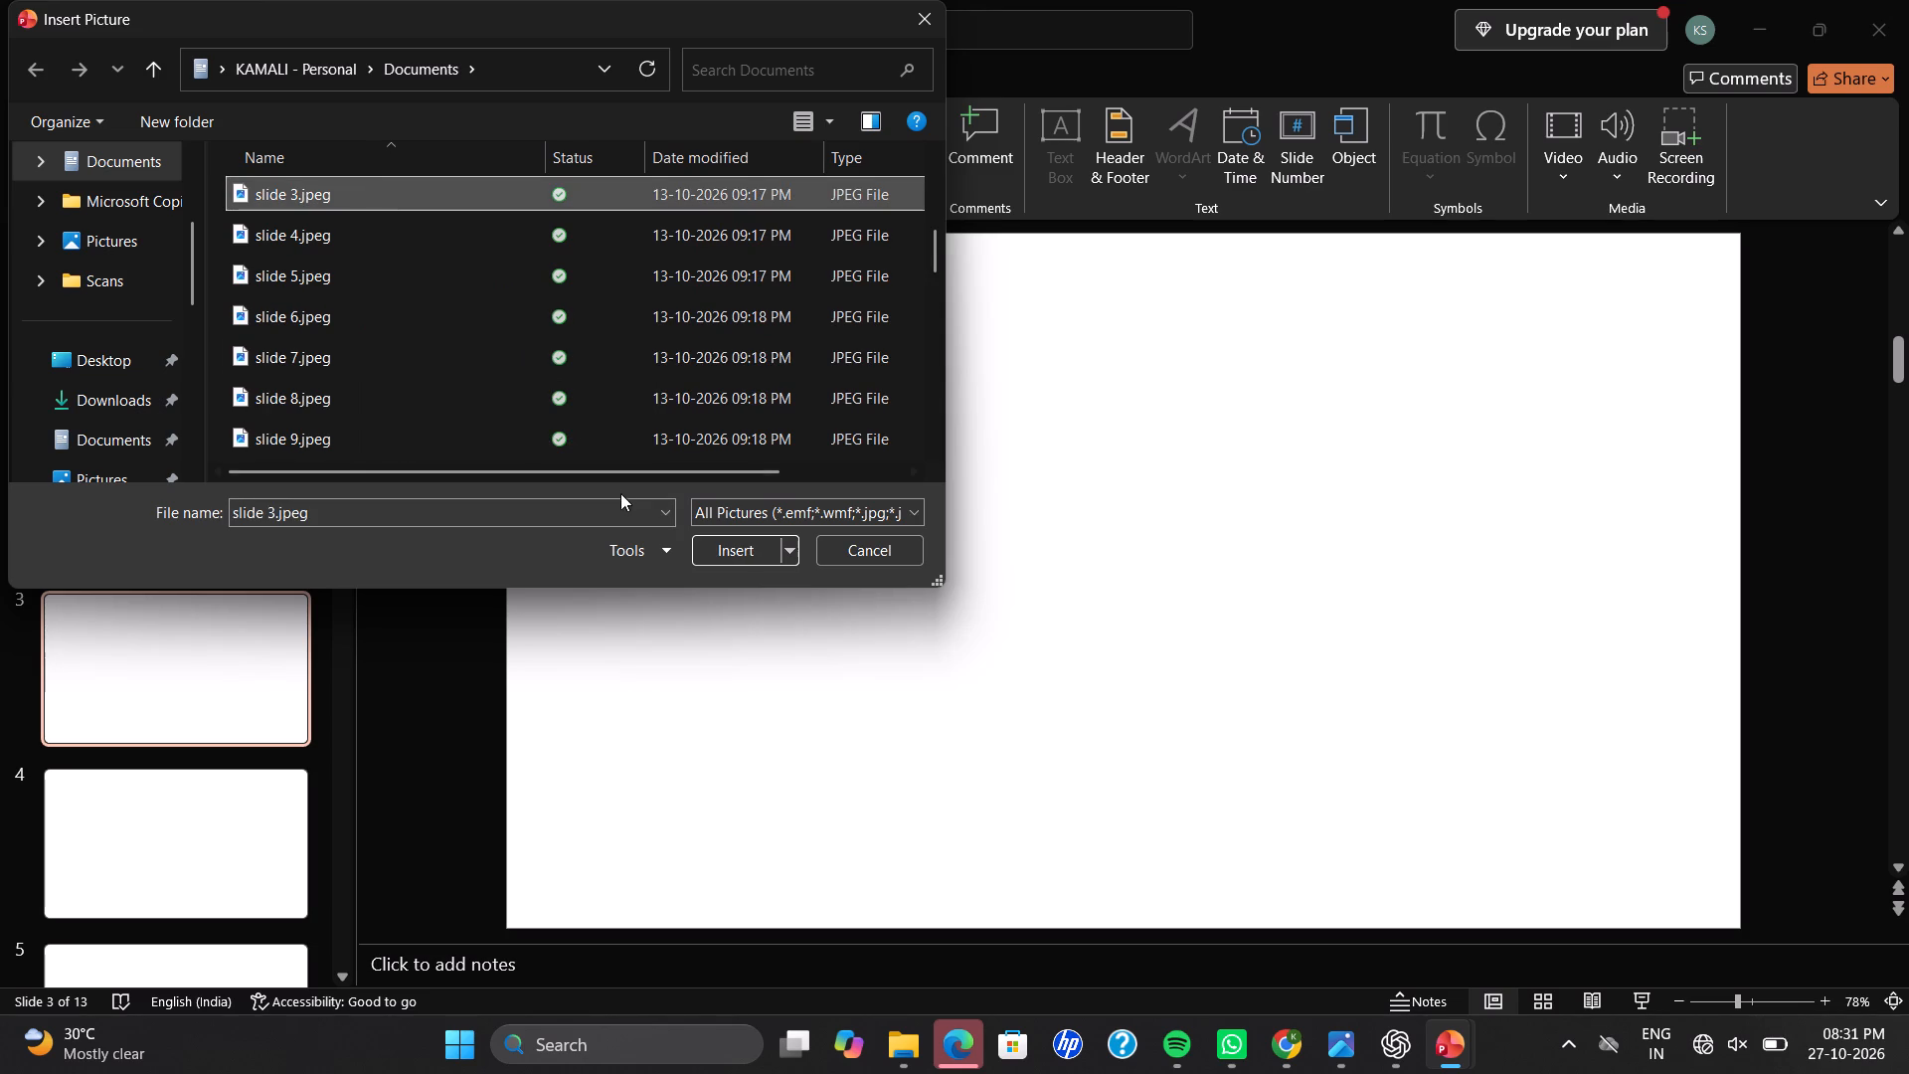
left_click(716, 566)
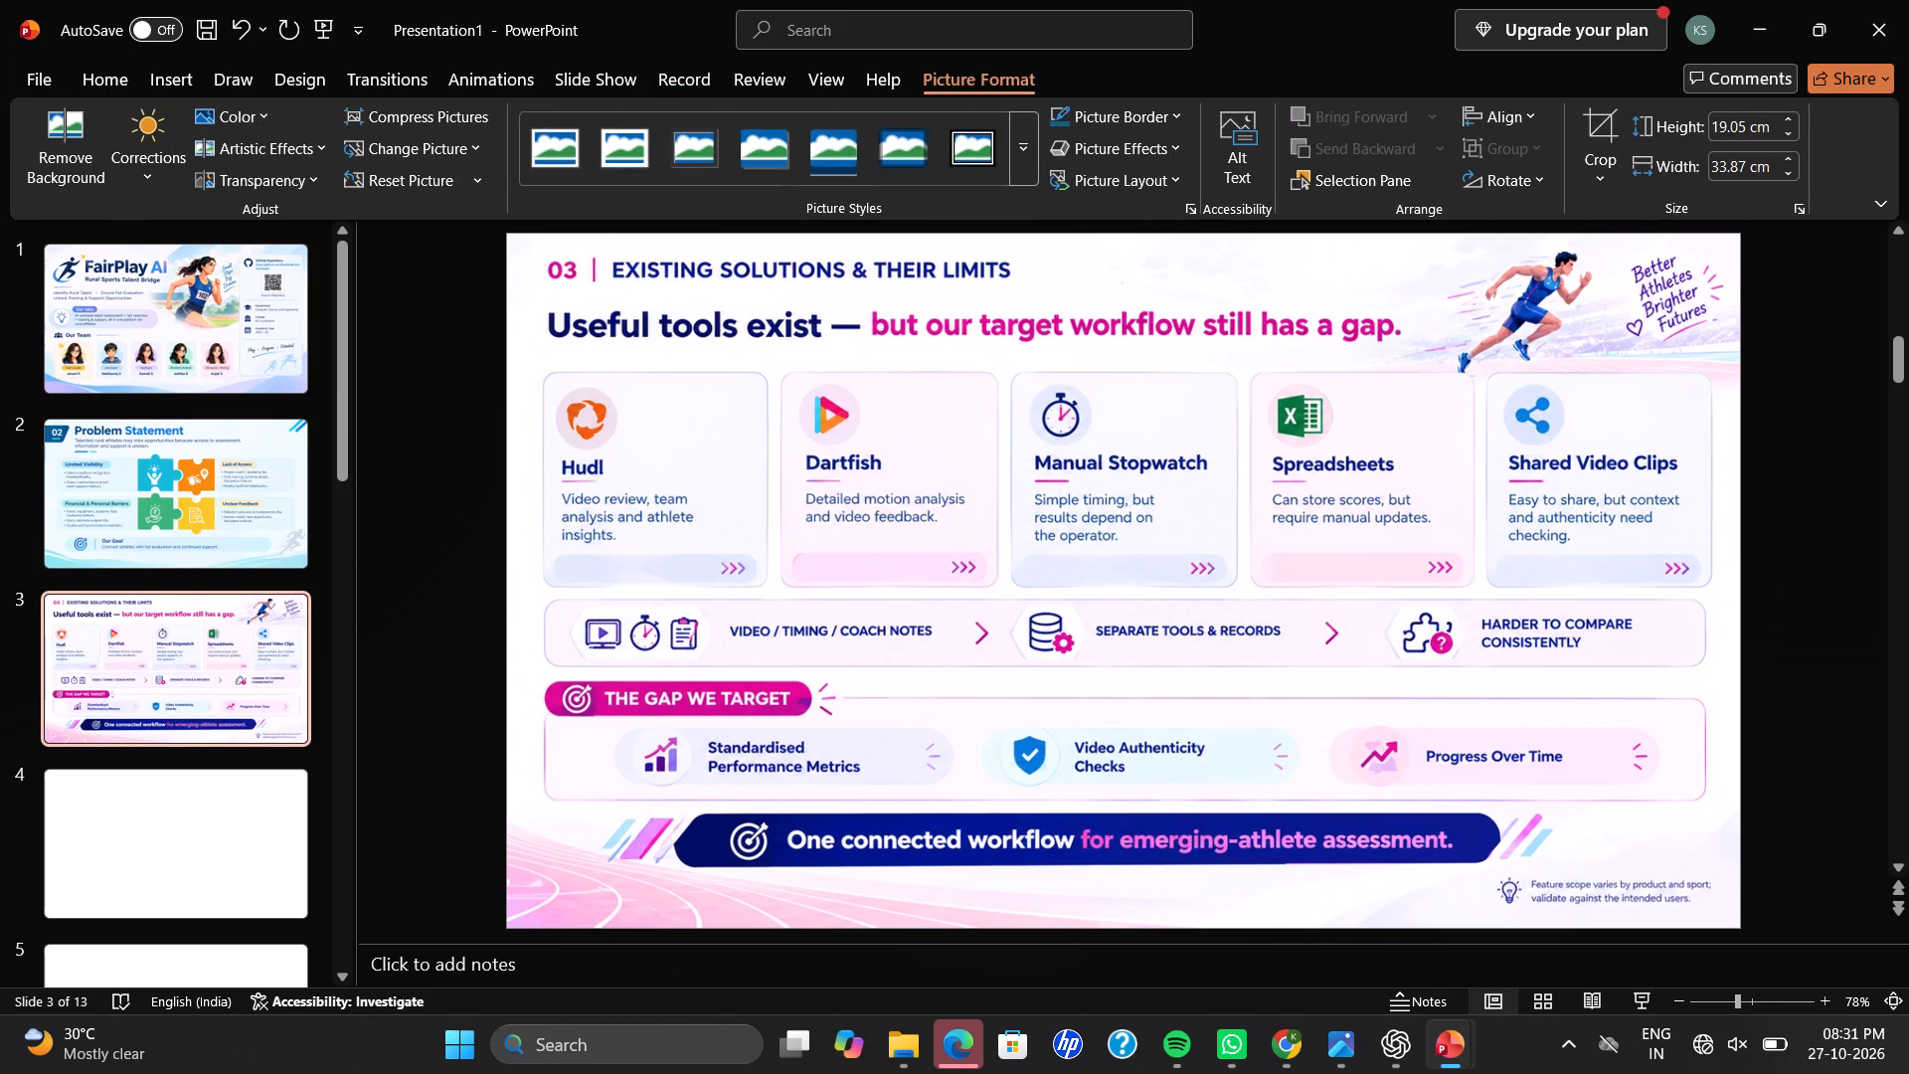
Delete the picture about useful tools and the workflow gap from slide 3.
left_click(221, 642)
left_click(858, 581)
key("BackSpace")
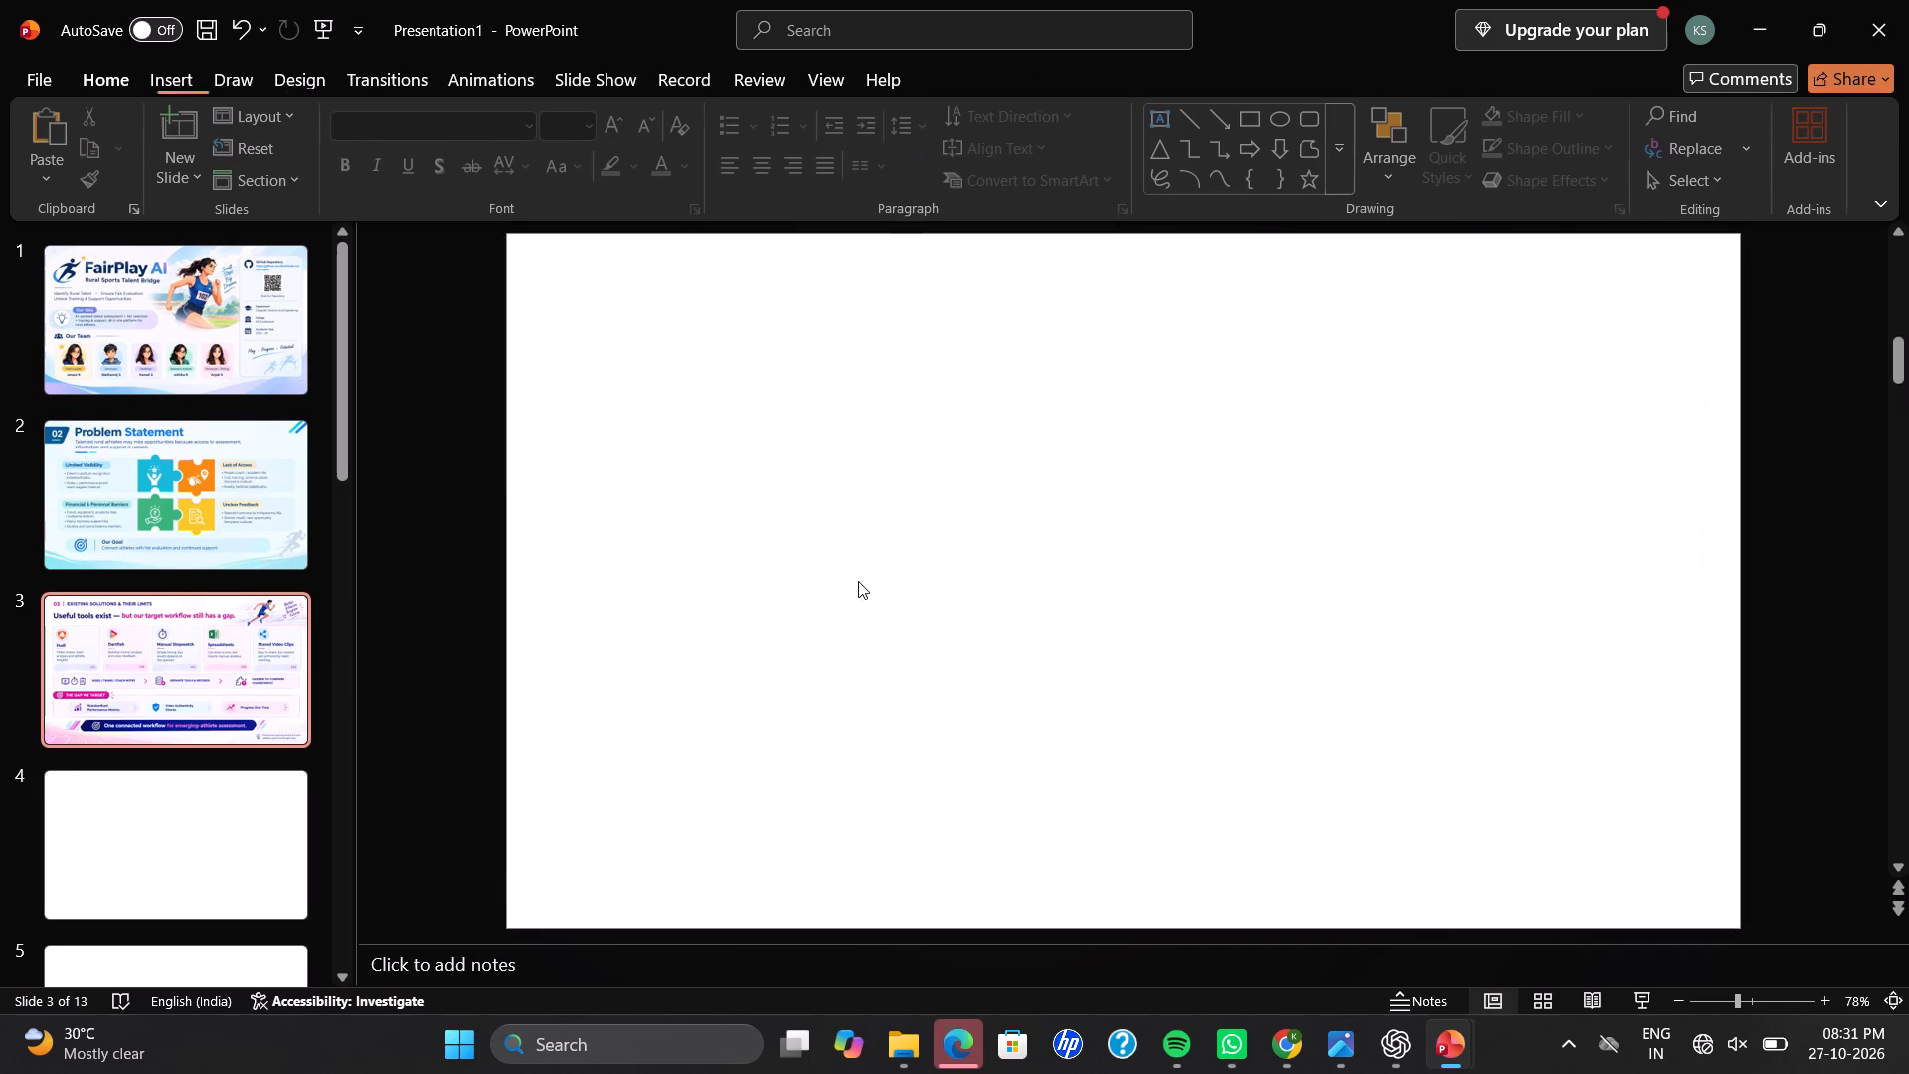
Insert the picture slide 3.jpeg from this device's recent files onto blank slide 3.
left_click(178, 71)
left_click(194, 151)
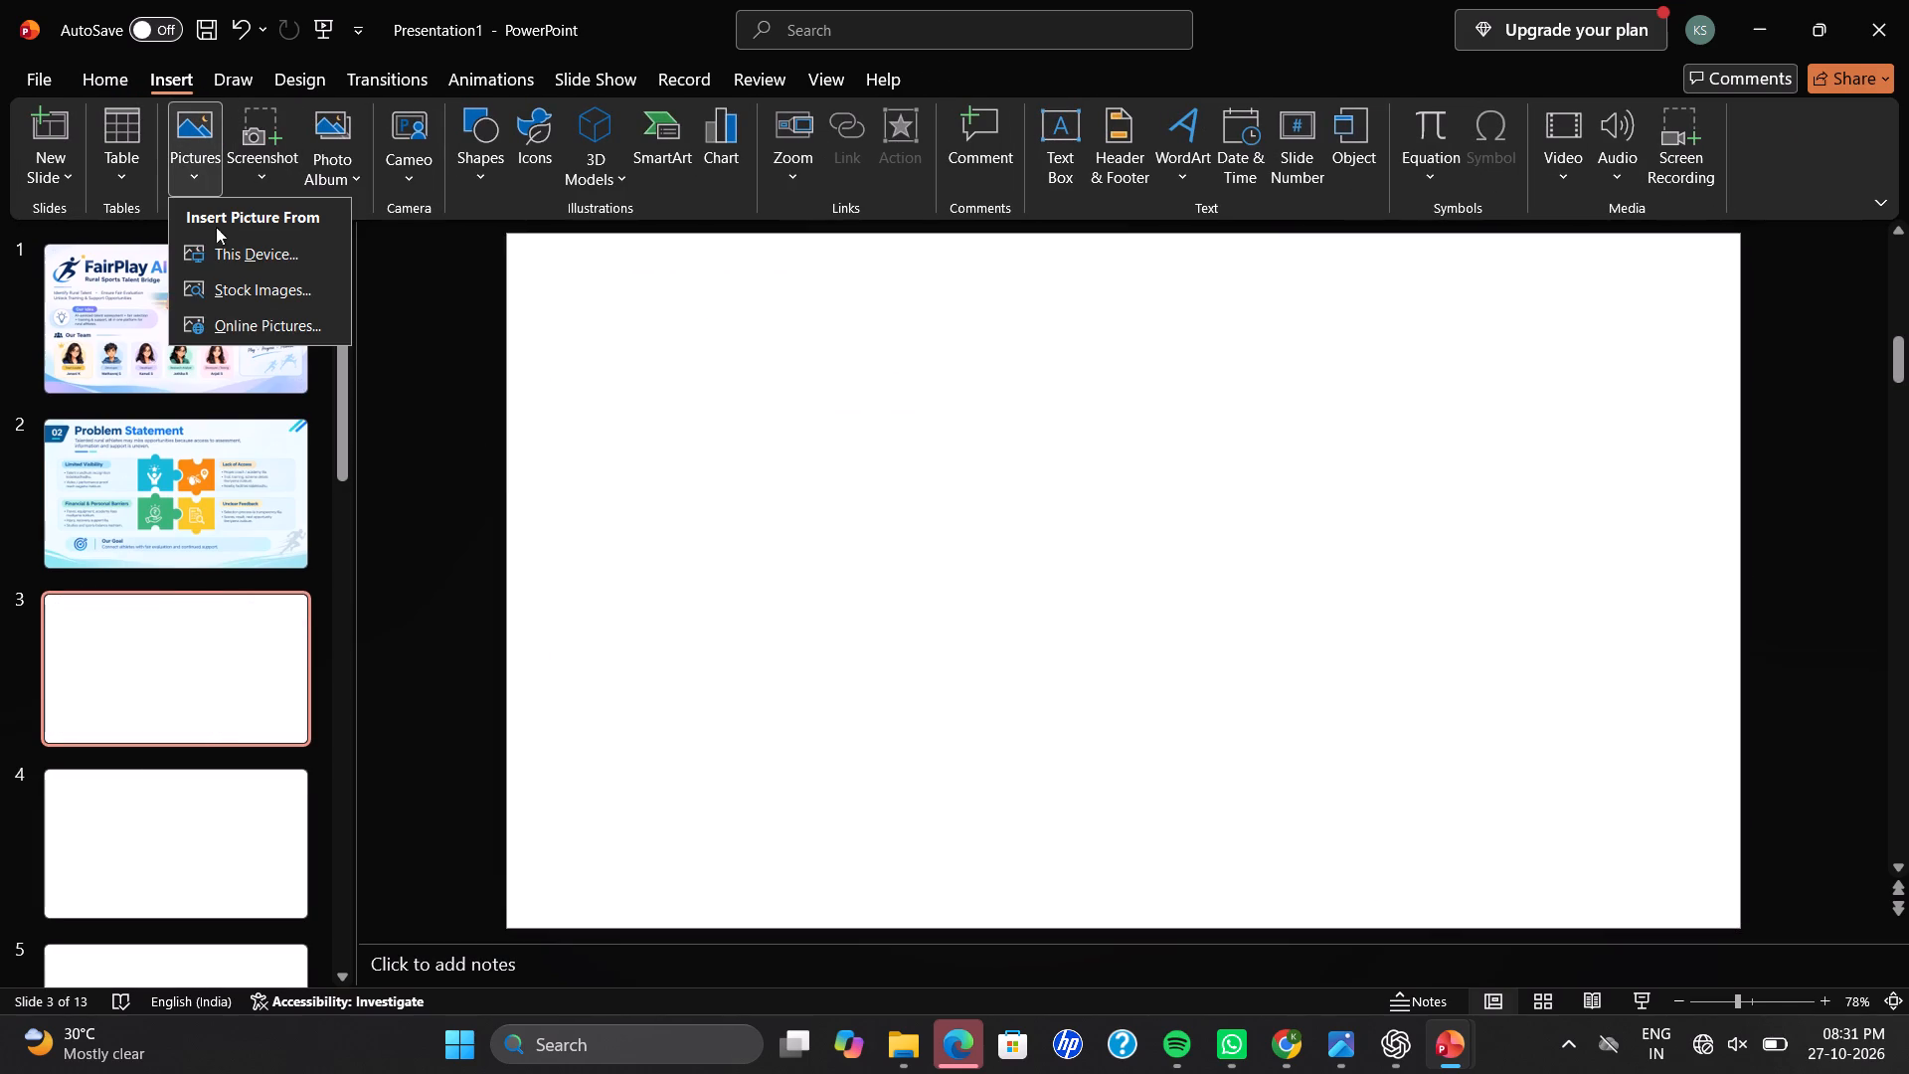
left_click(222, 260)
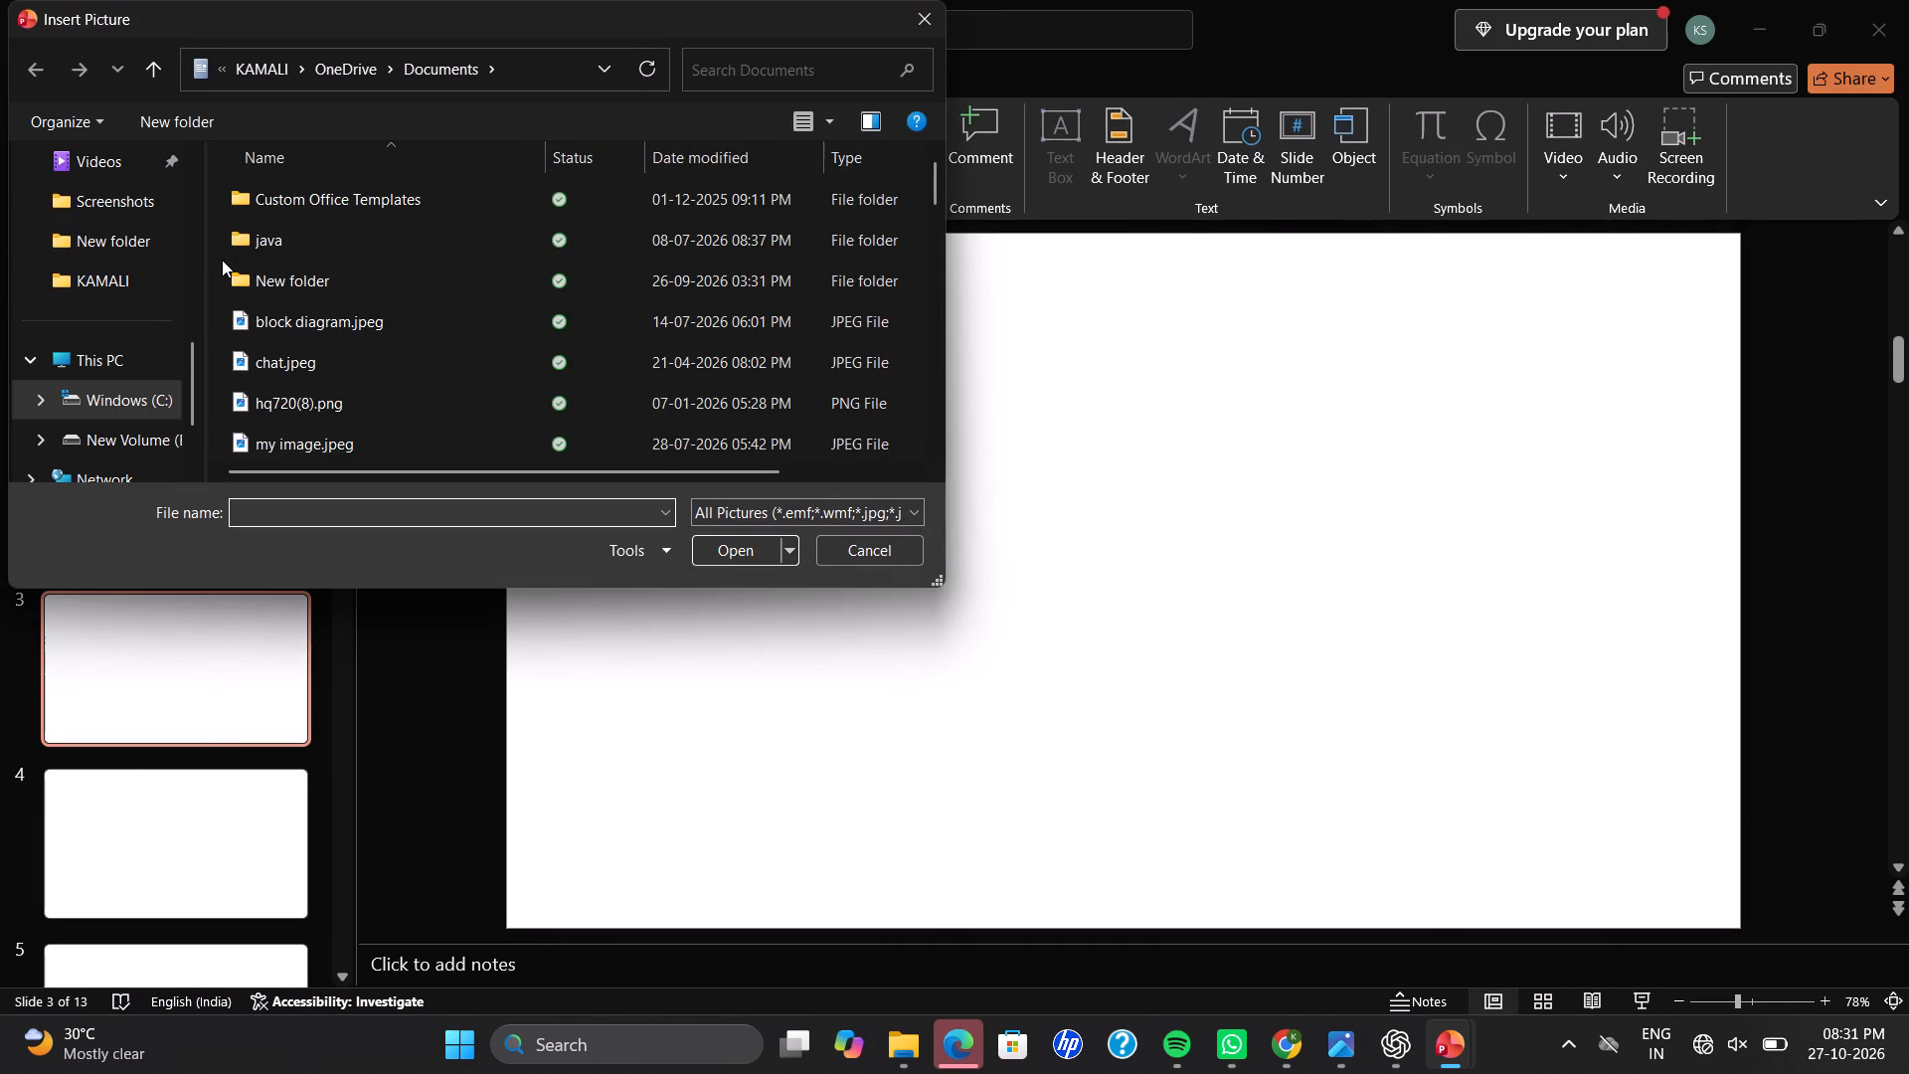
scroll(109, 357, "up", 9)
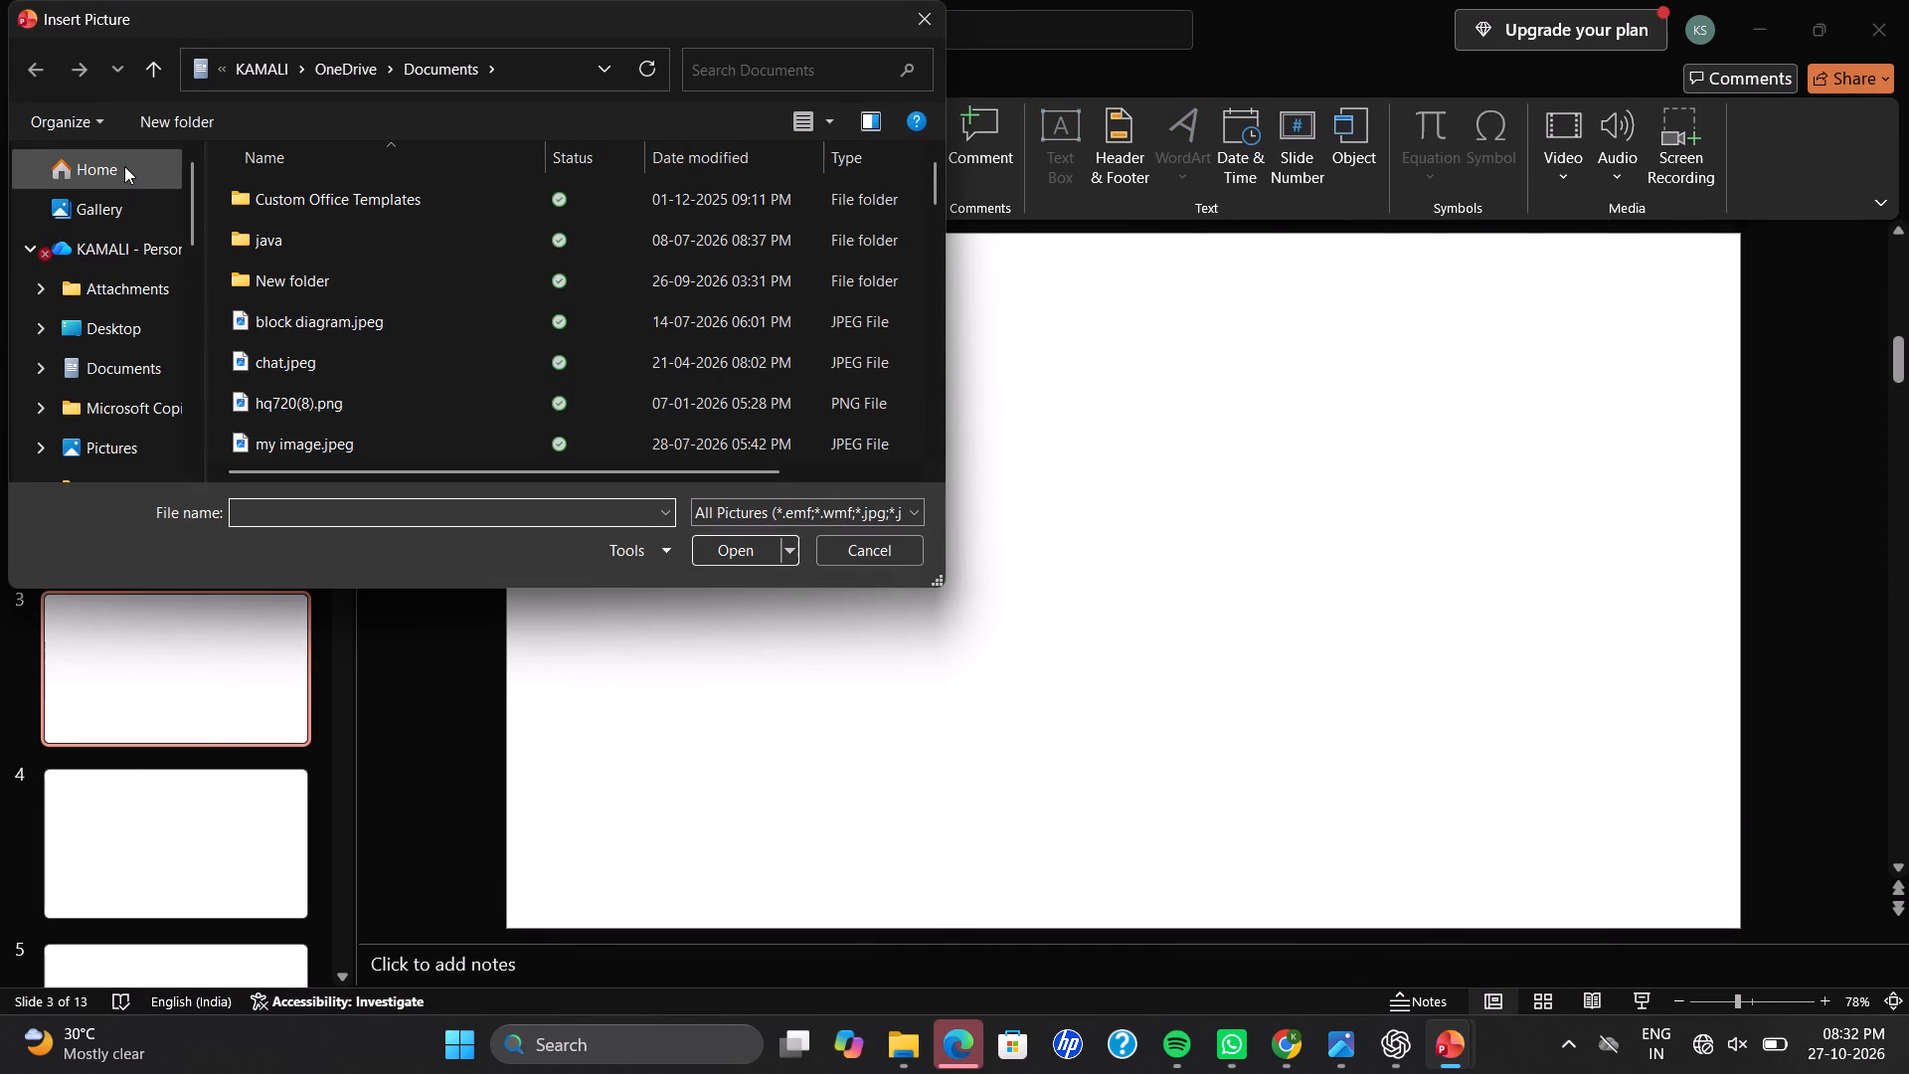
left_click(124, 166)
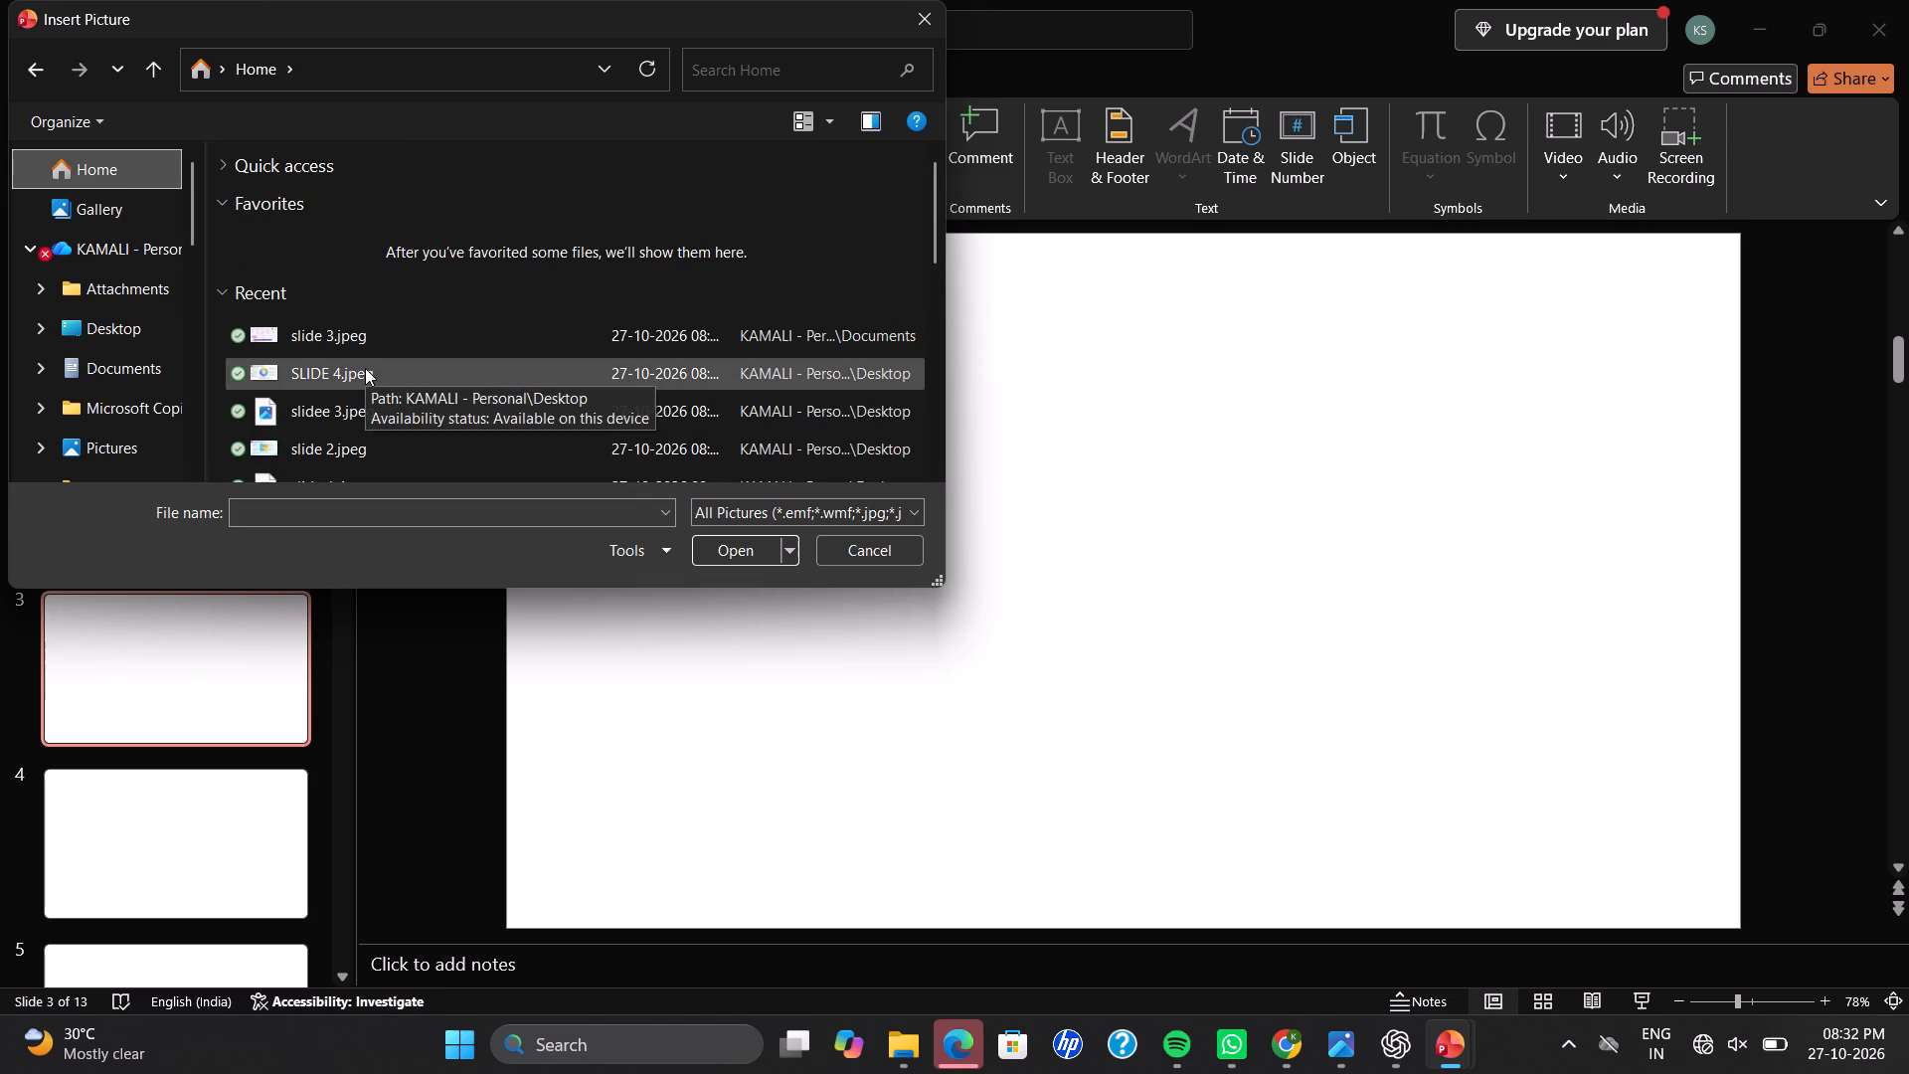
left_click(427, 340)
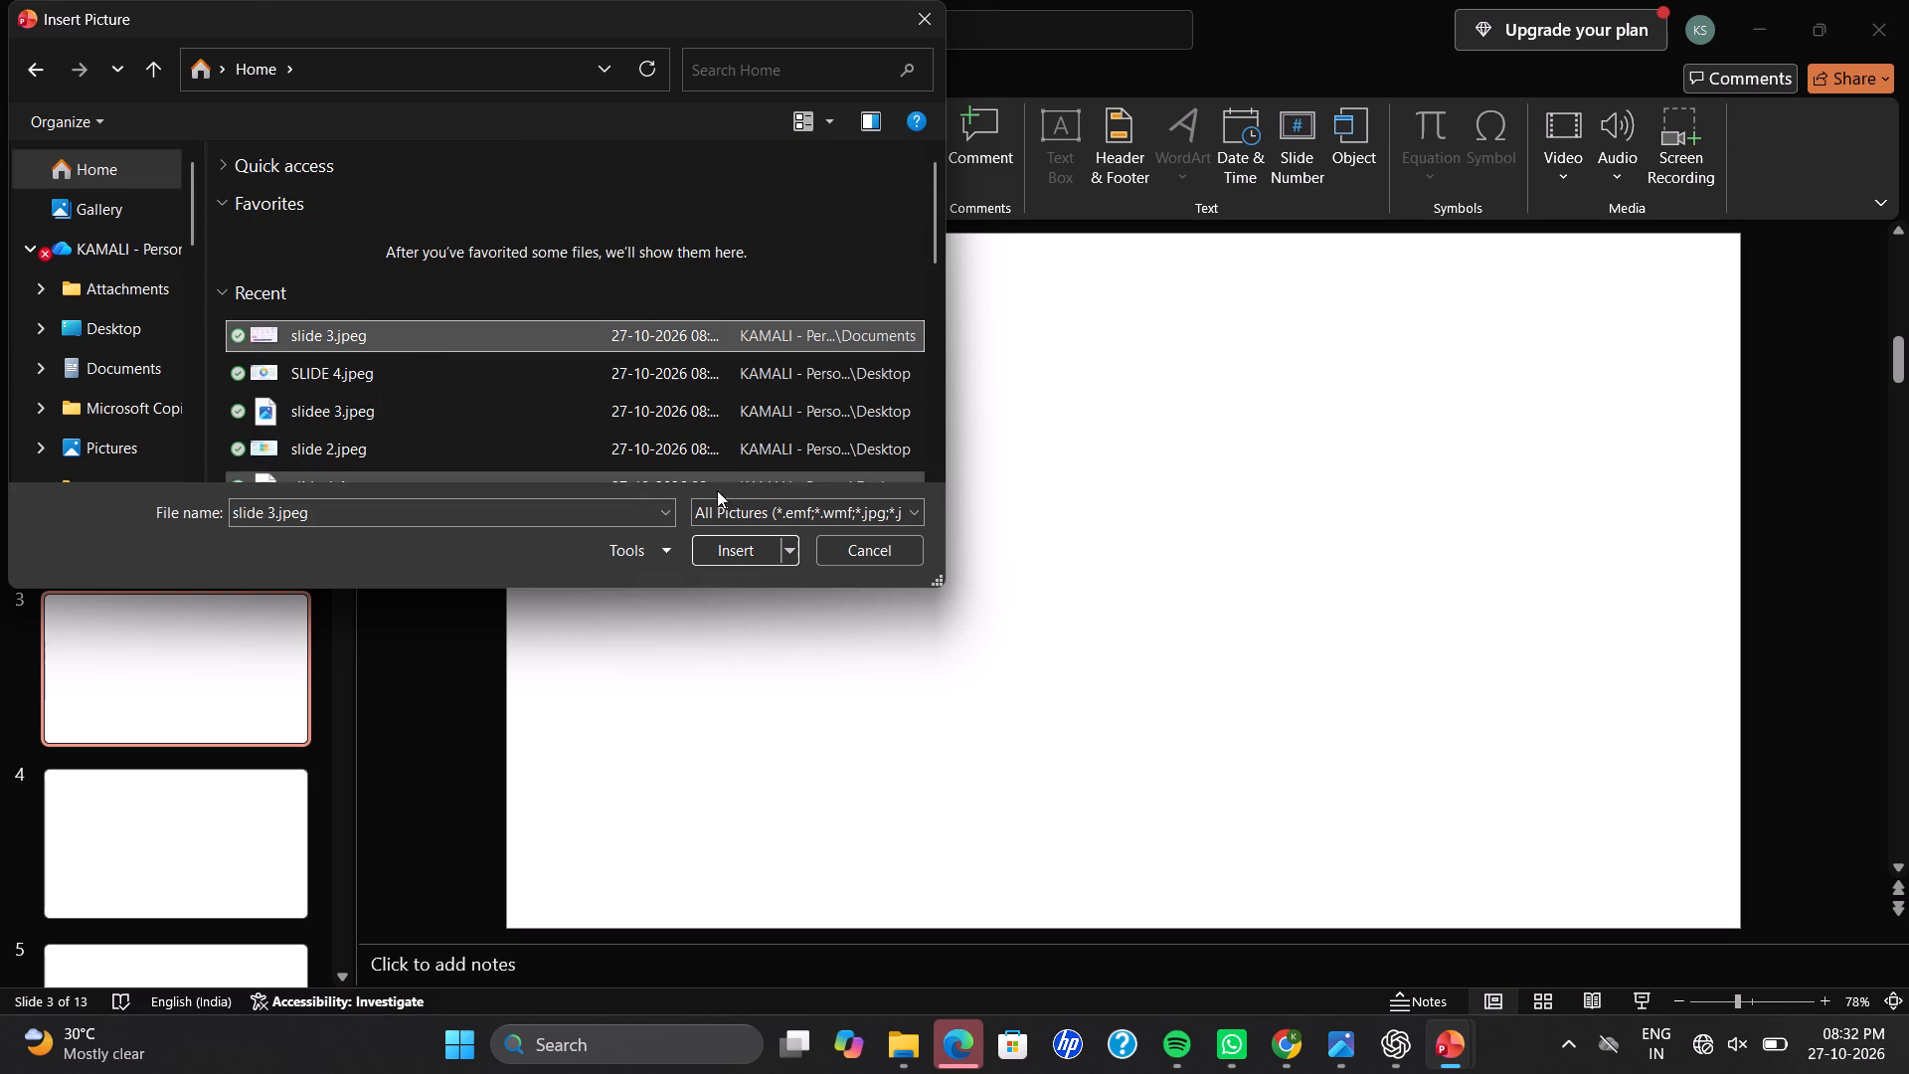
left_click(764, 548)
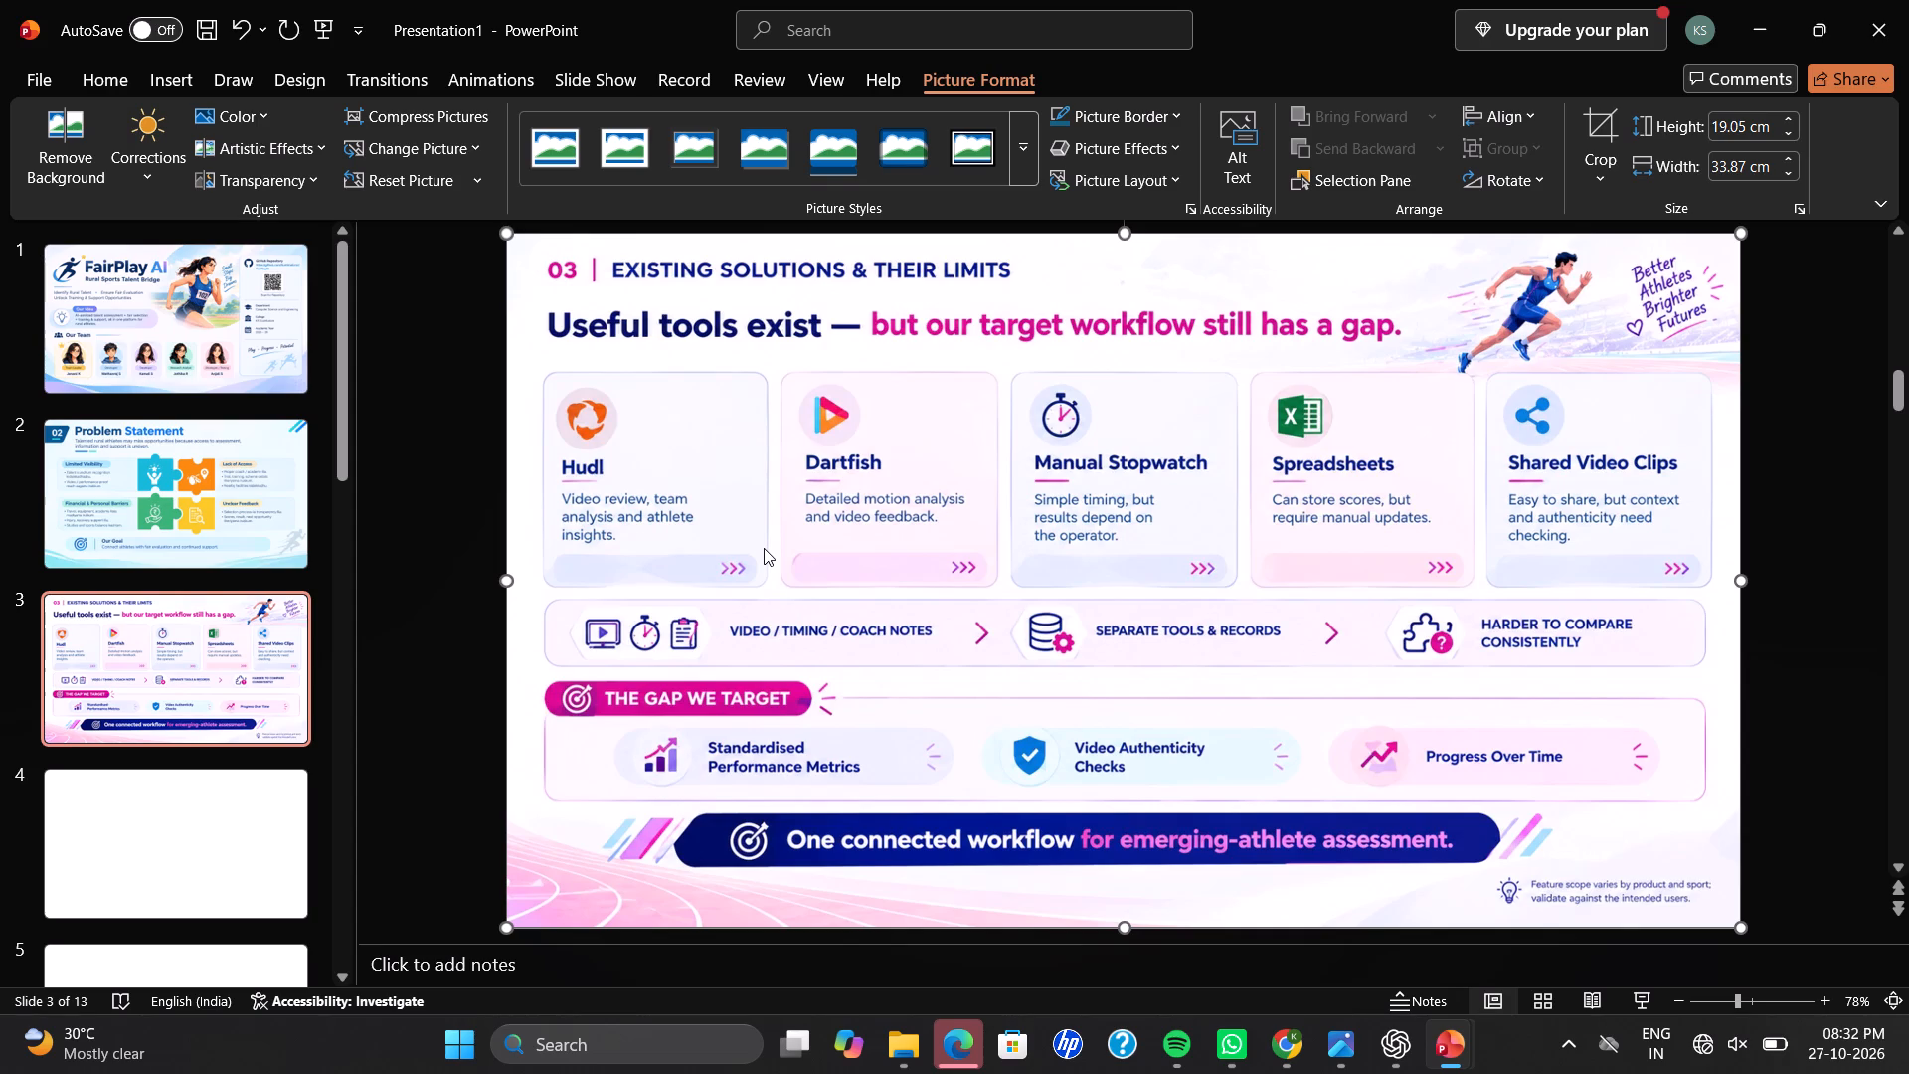
Delete slide 3, which holds the picture about useful tools and the workflow gap.
left_click(229, 658)
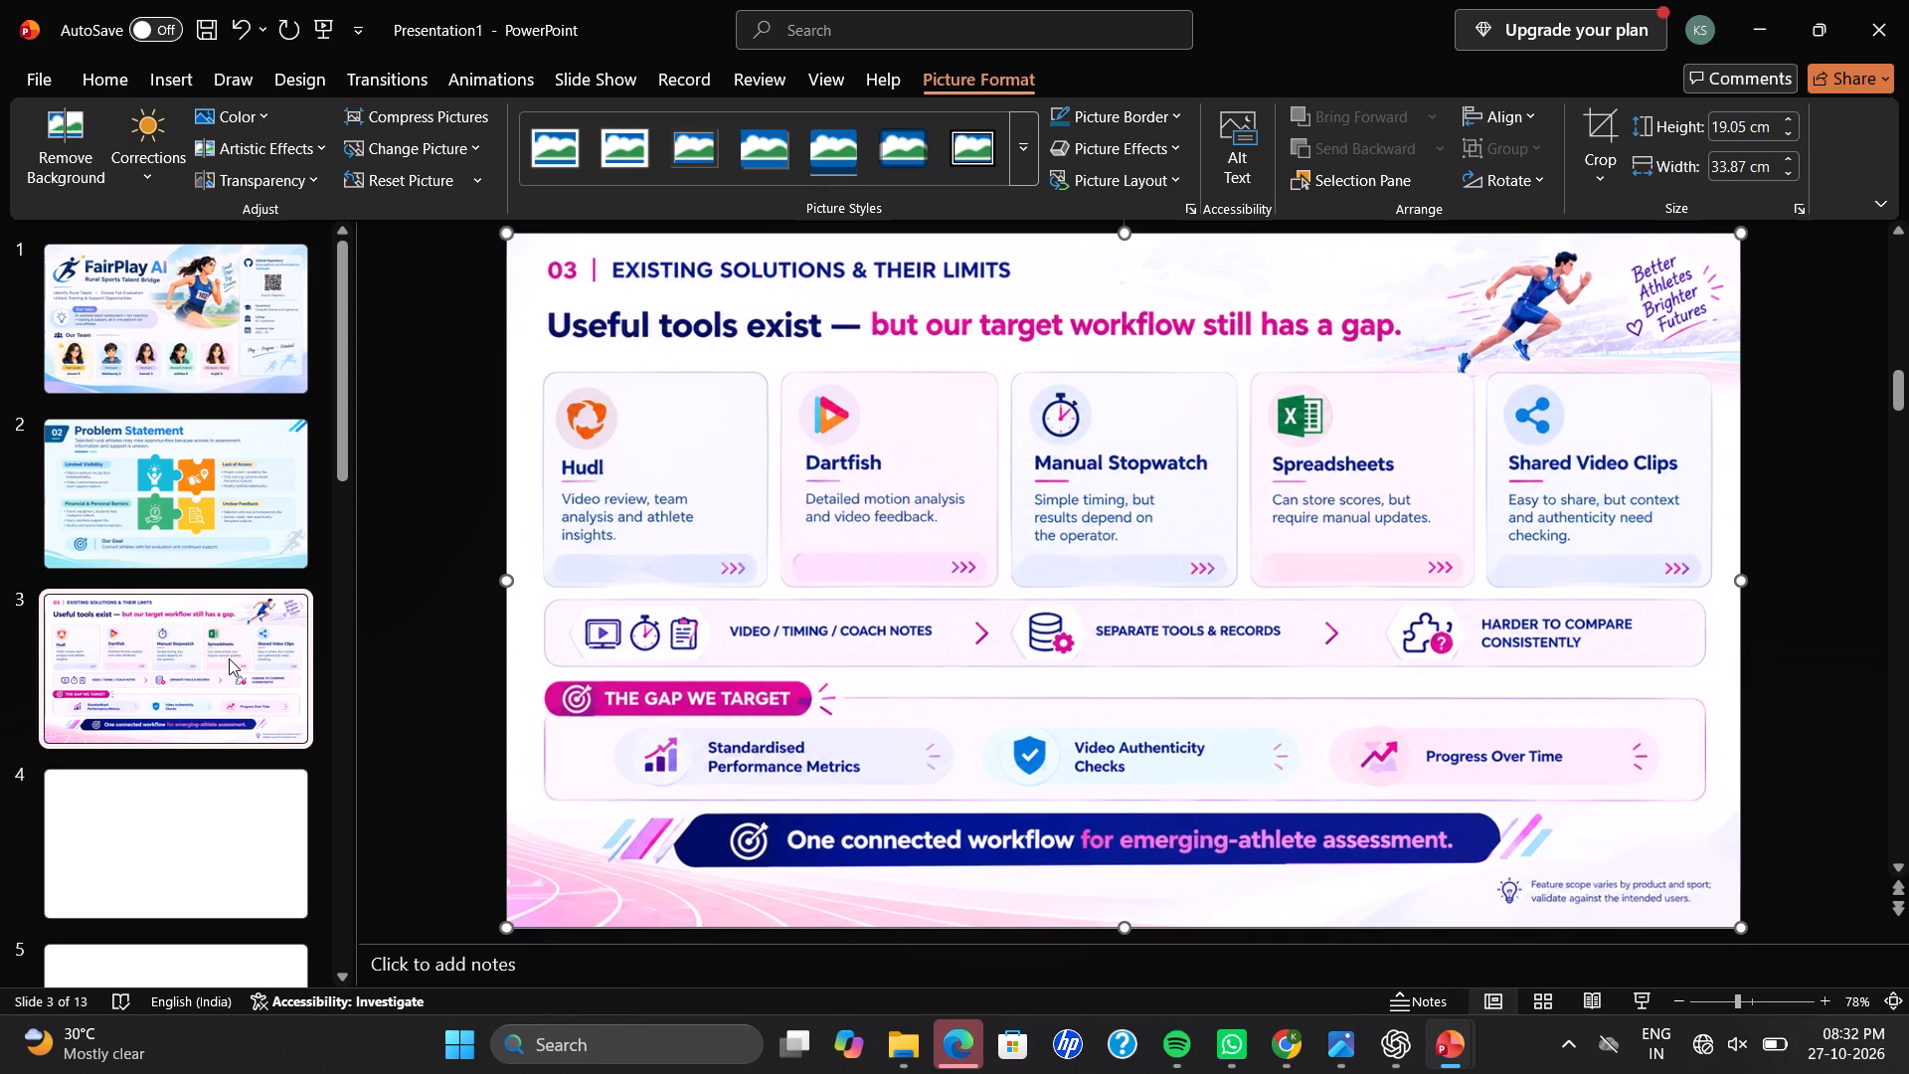
key("BackSpace")
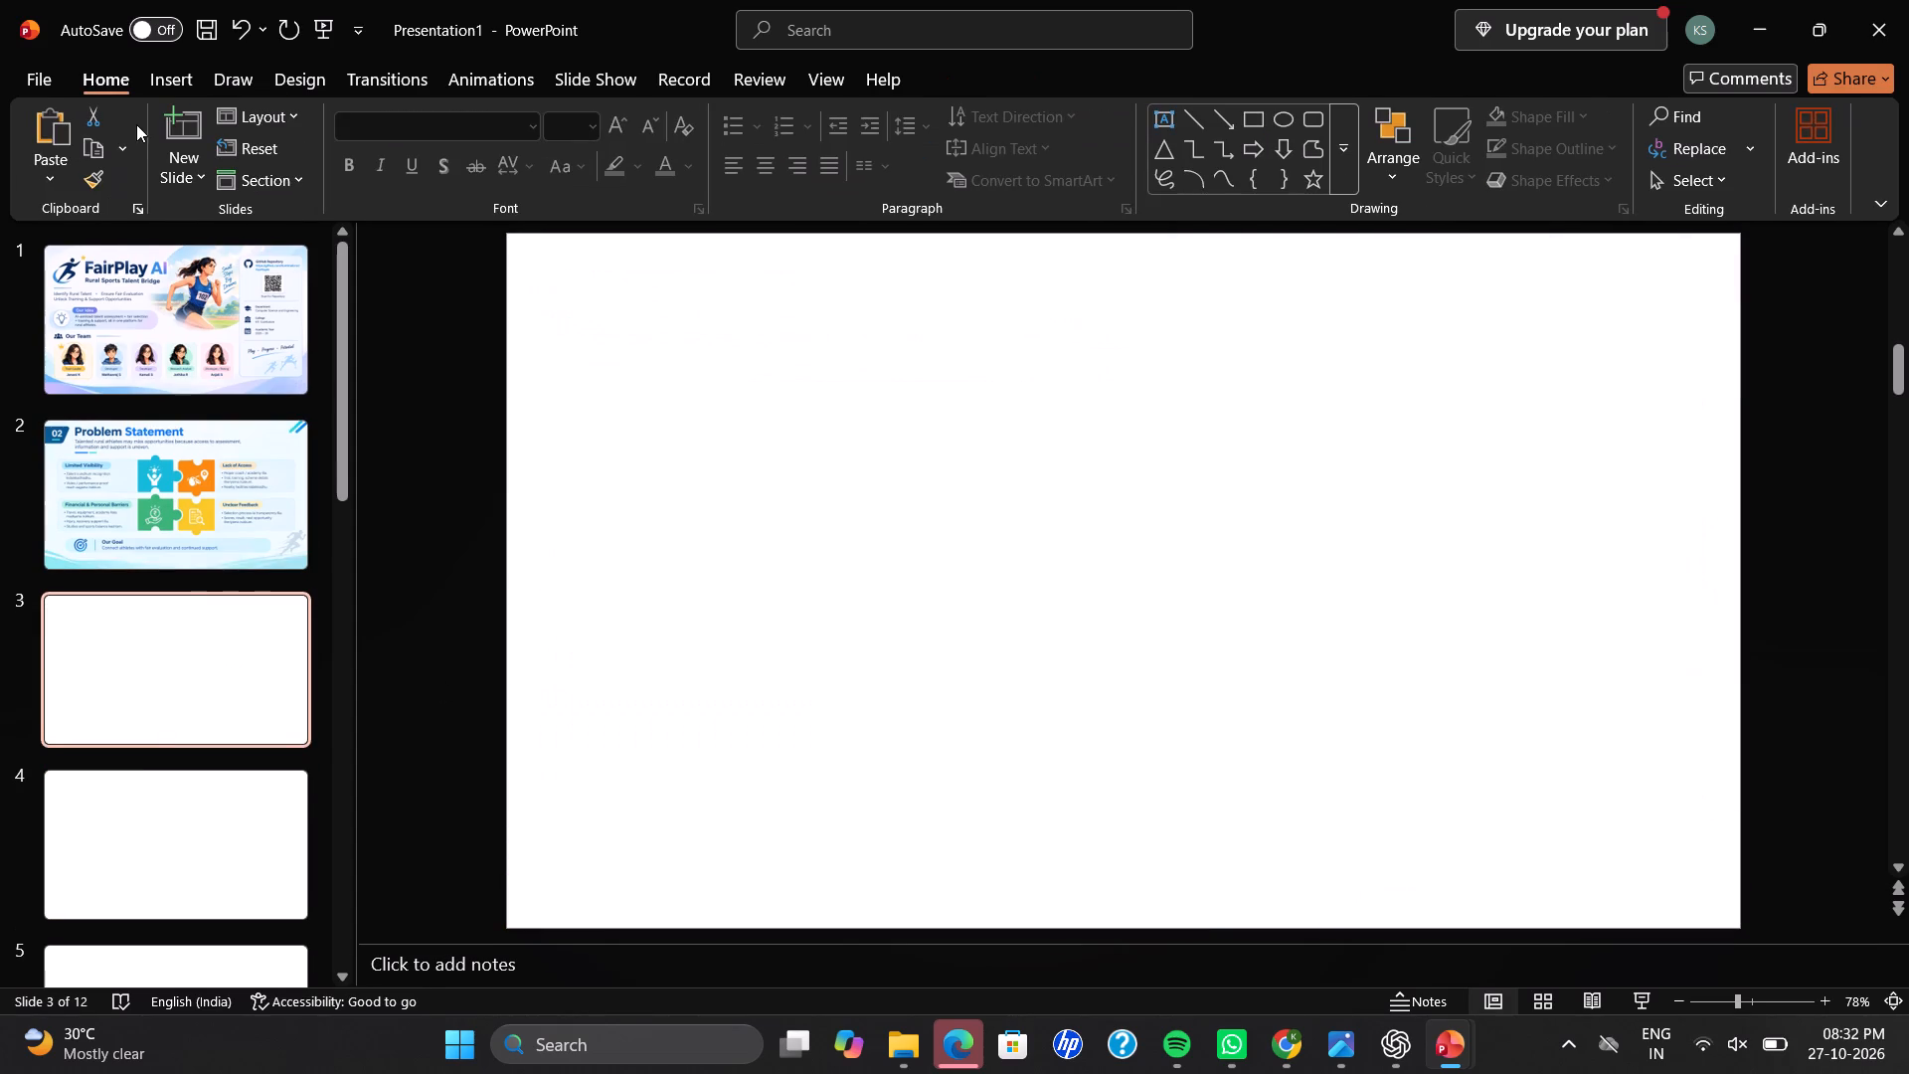
Insert the picture slidee 3.jpeg from this device's recent files onto blank slide 3.
left_click(181, 78)
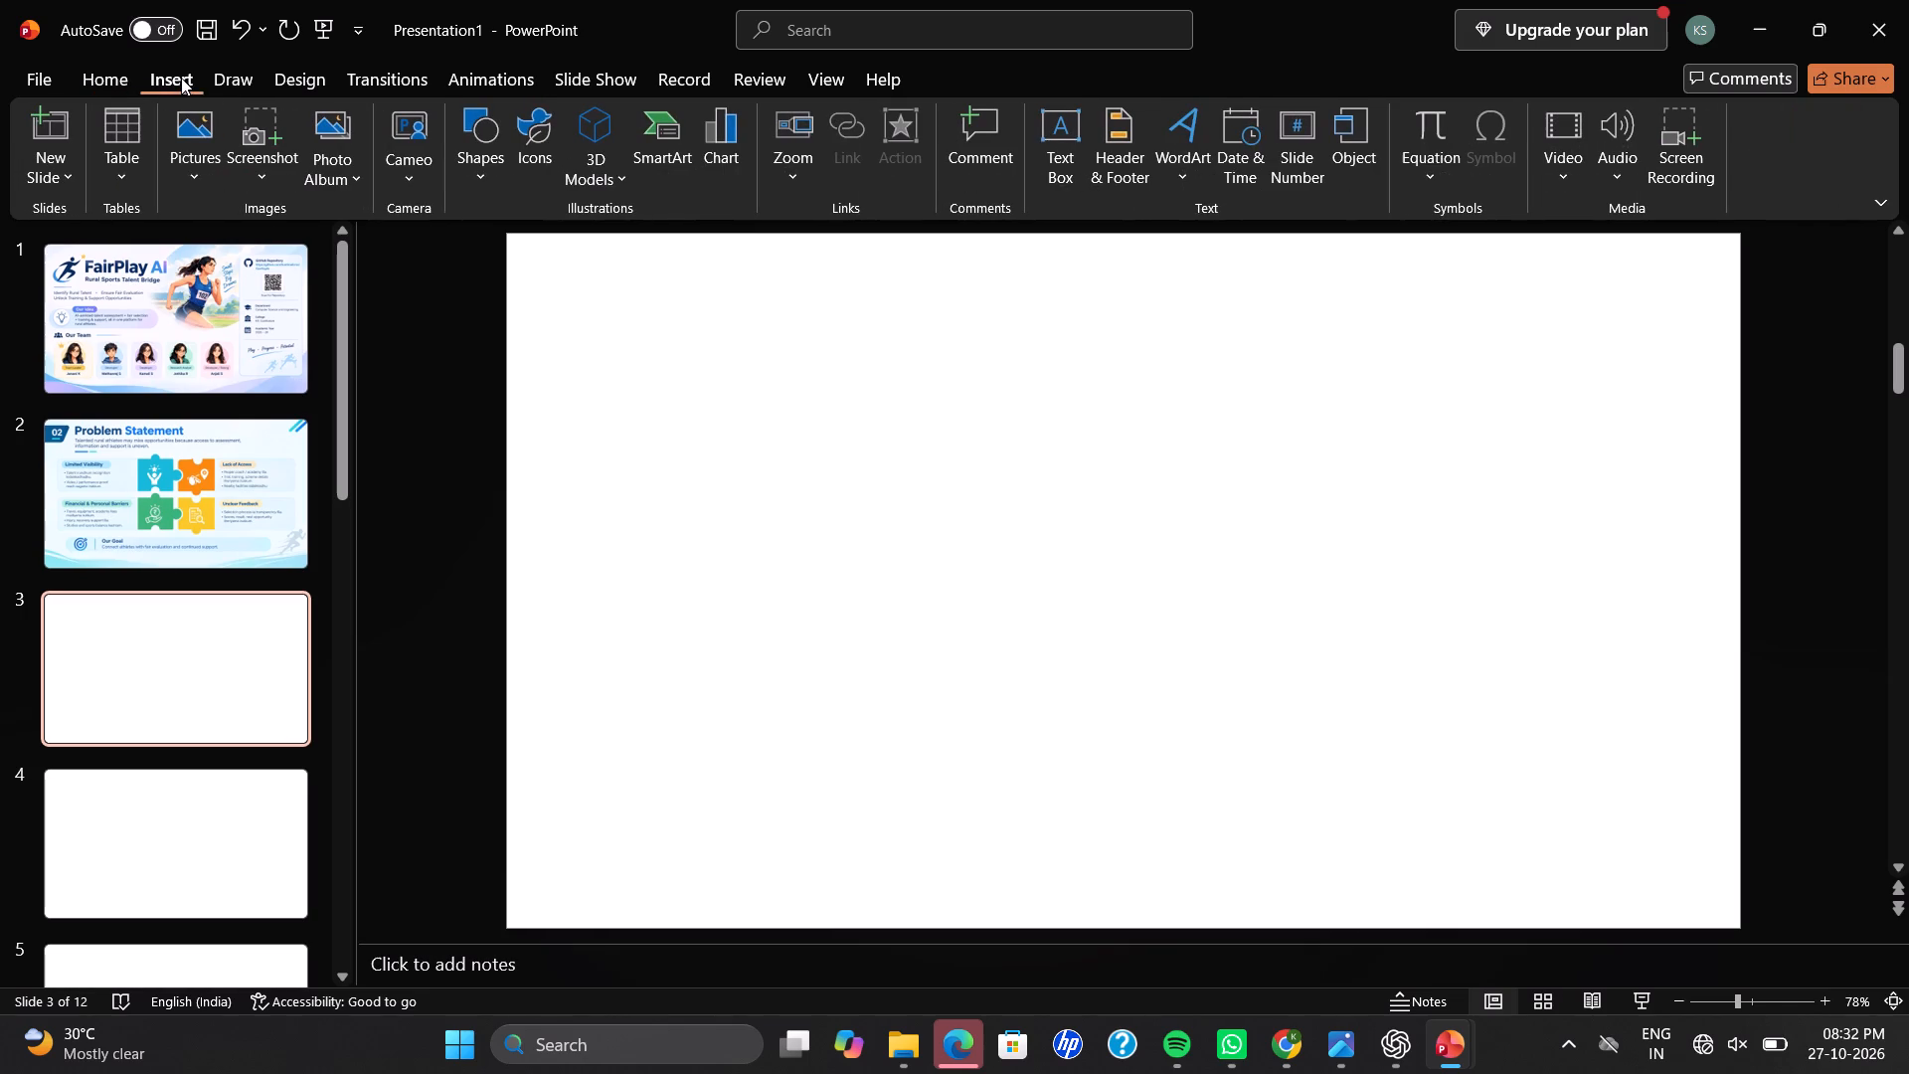
left_click(211, 150)
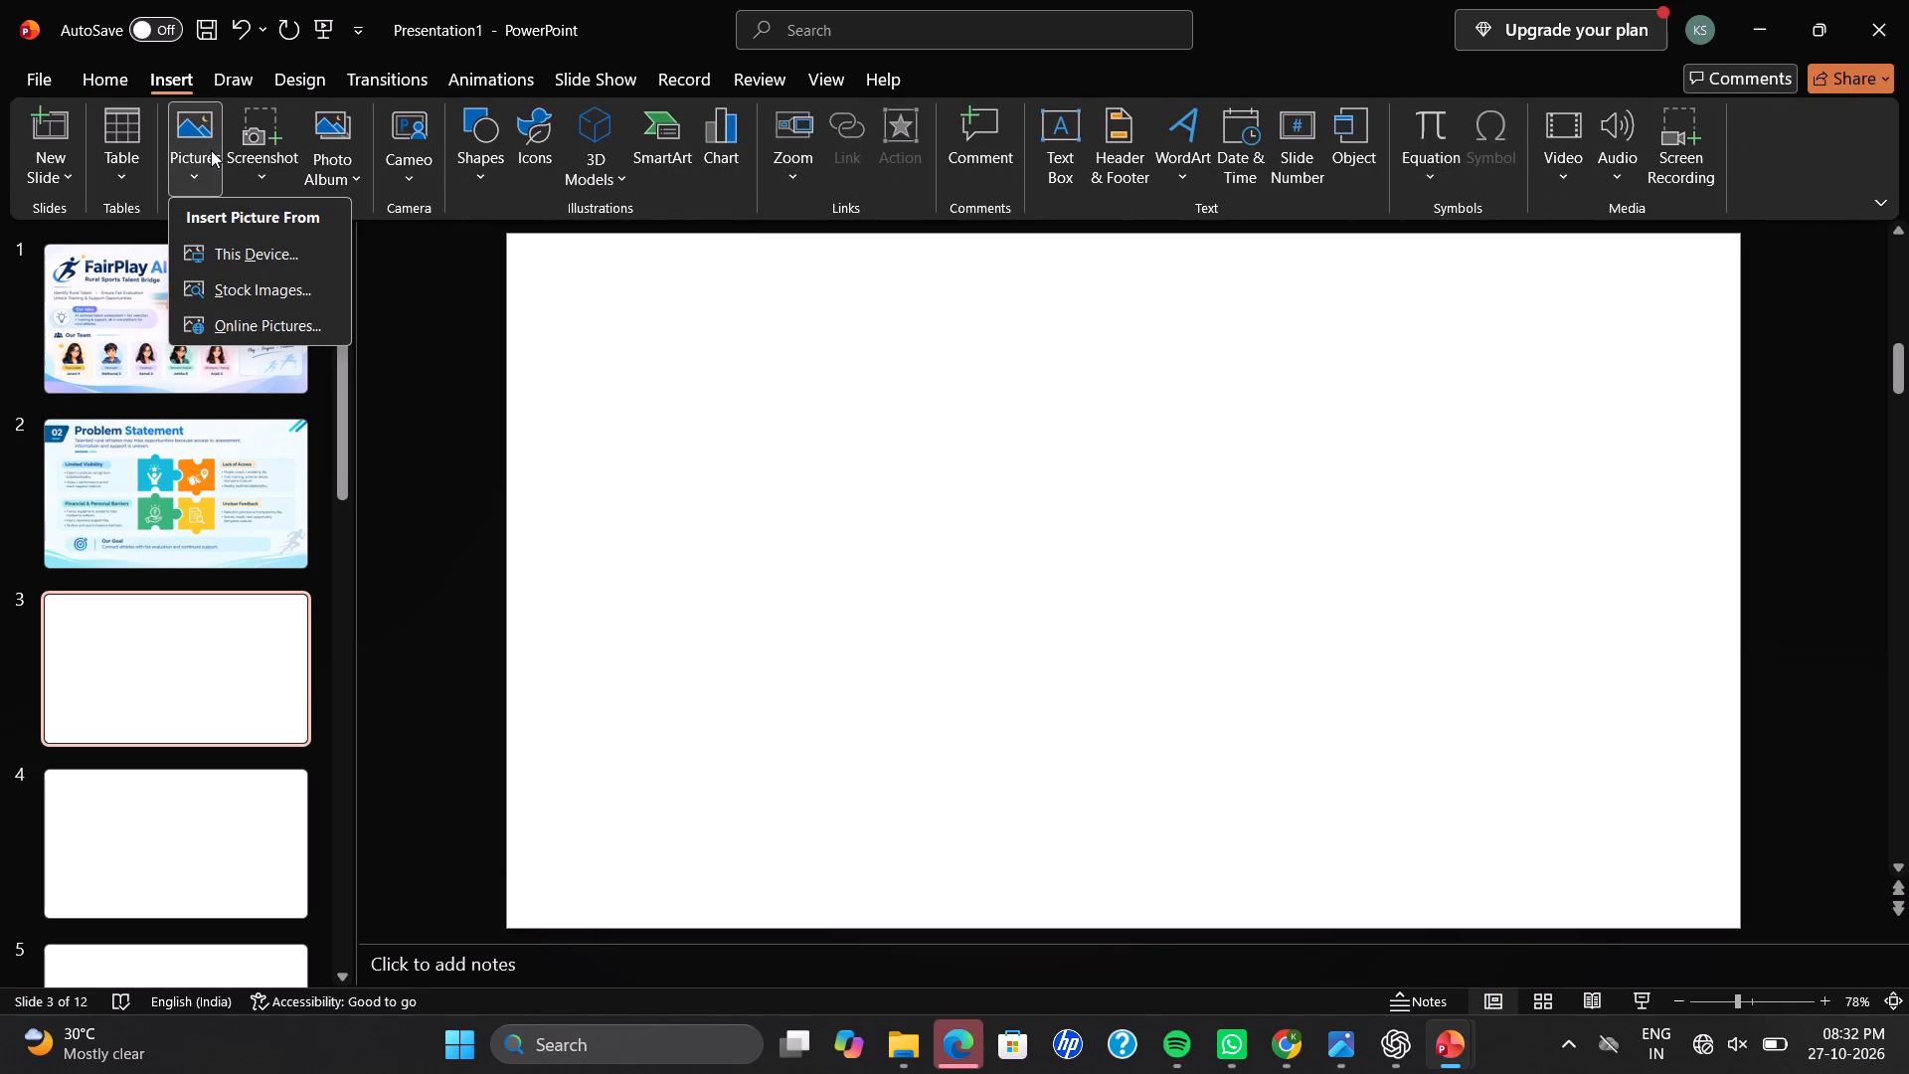
left_click(280, 239)
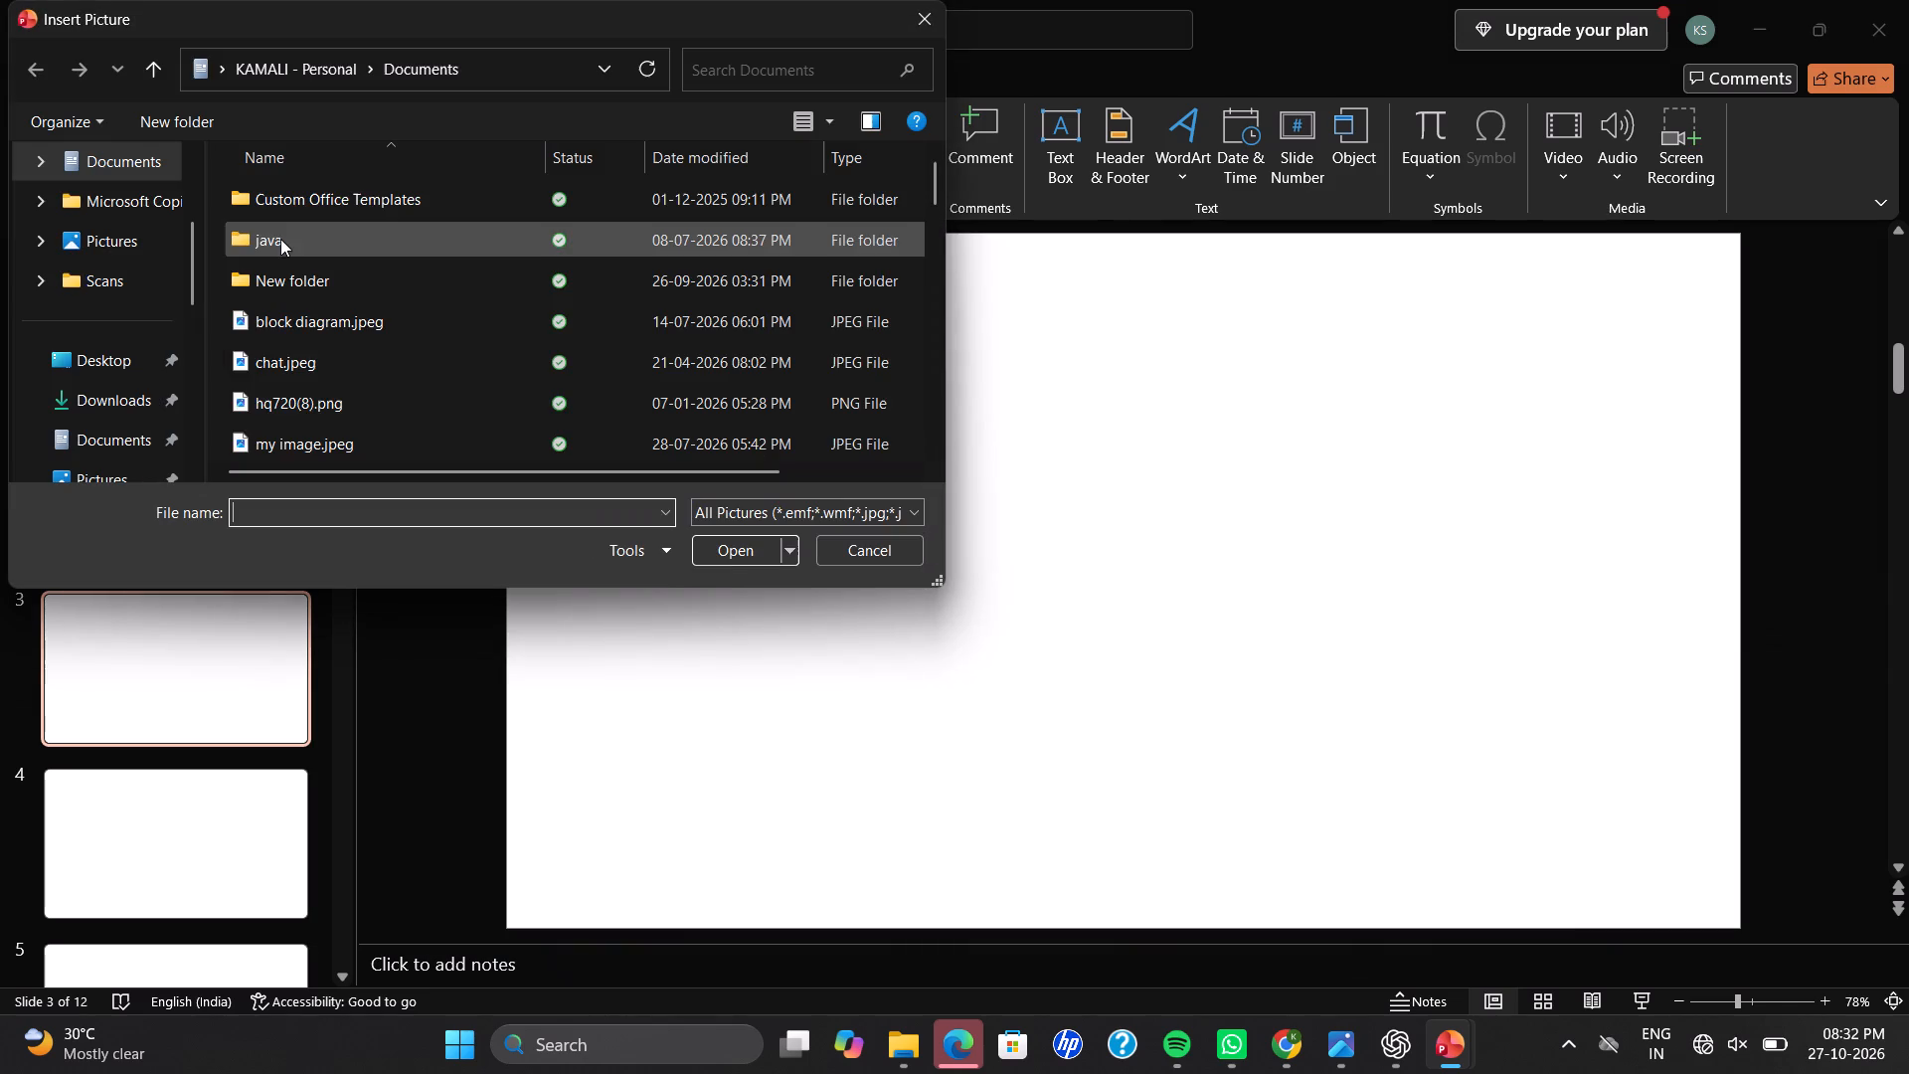
scroll(139, 184, "up", 4)
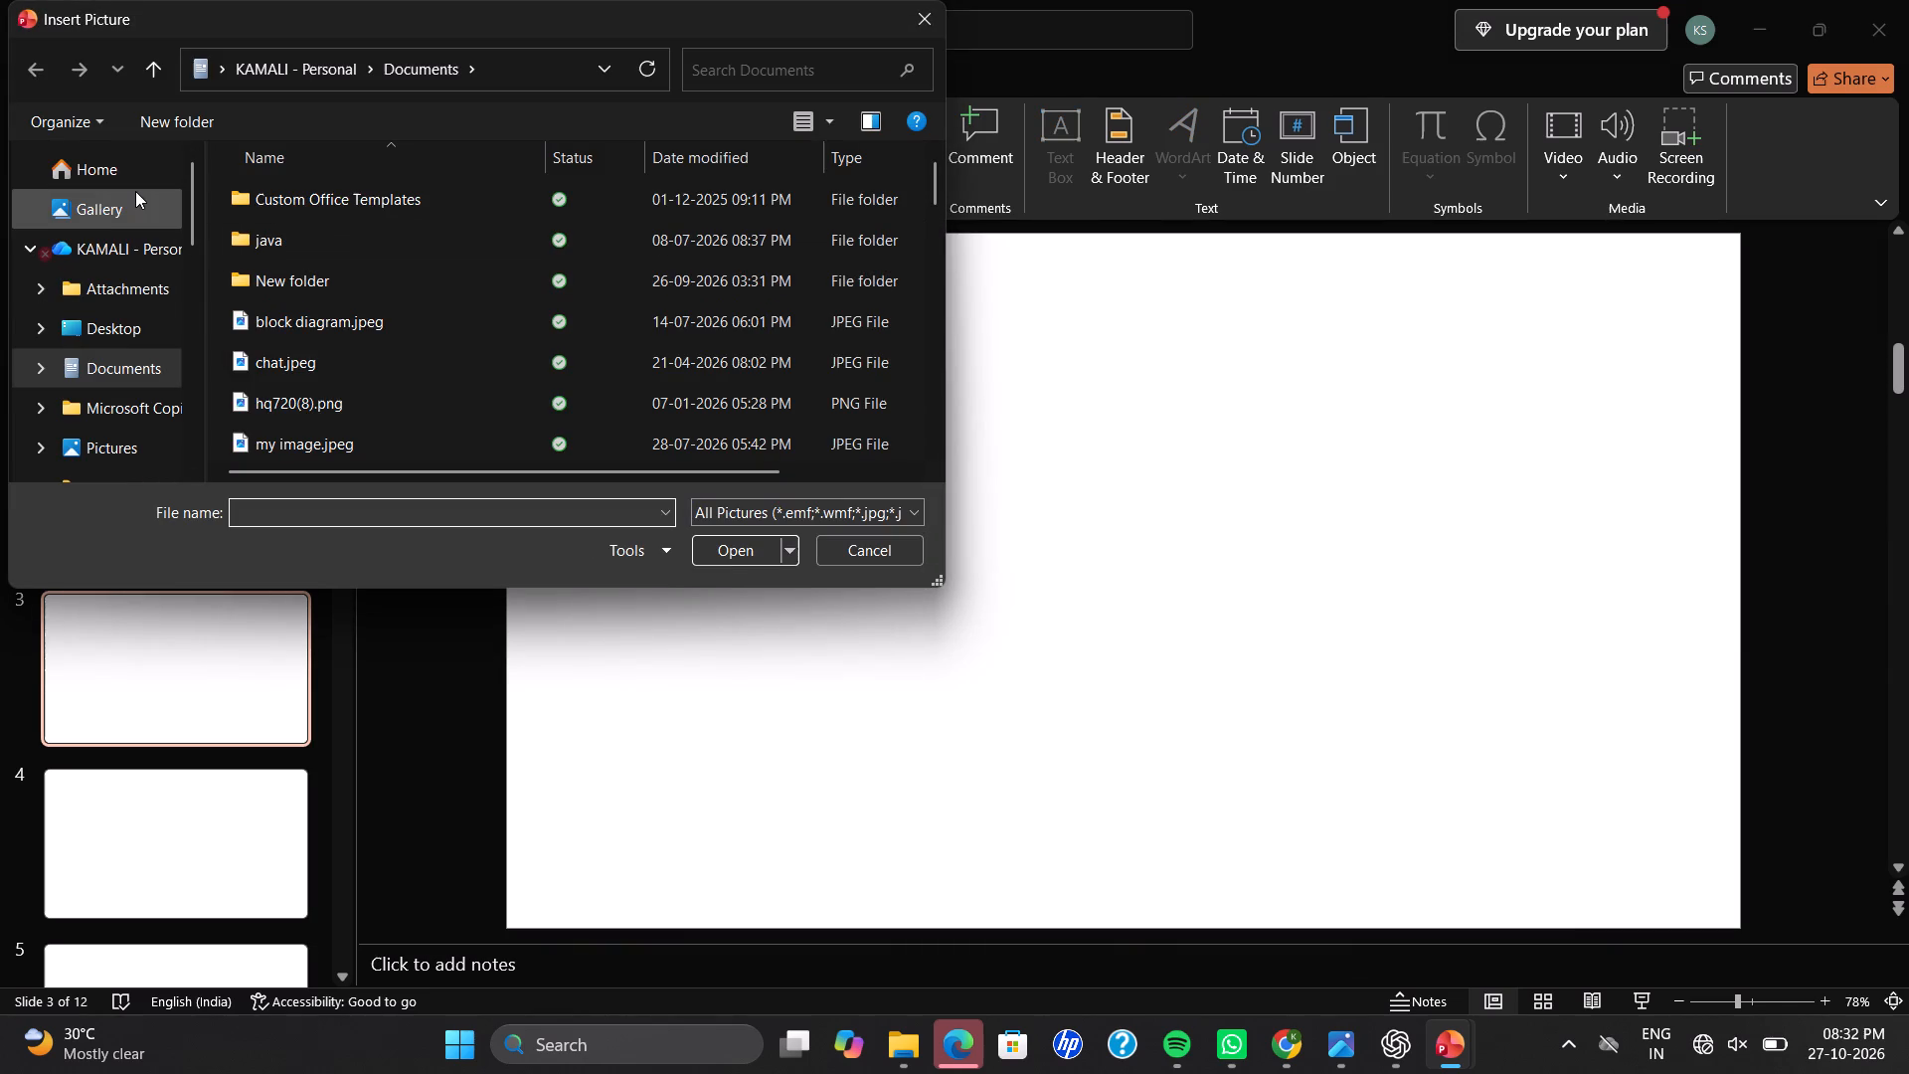
left_click(131, 176)
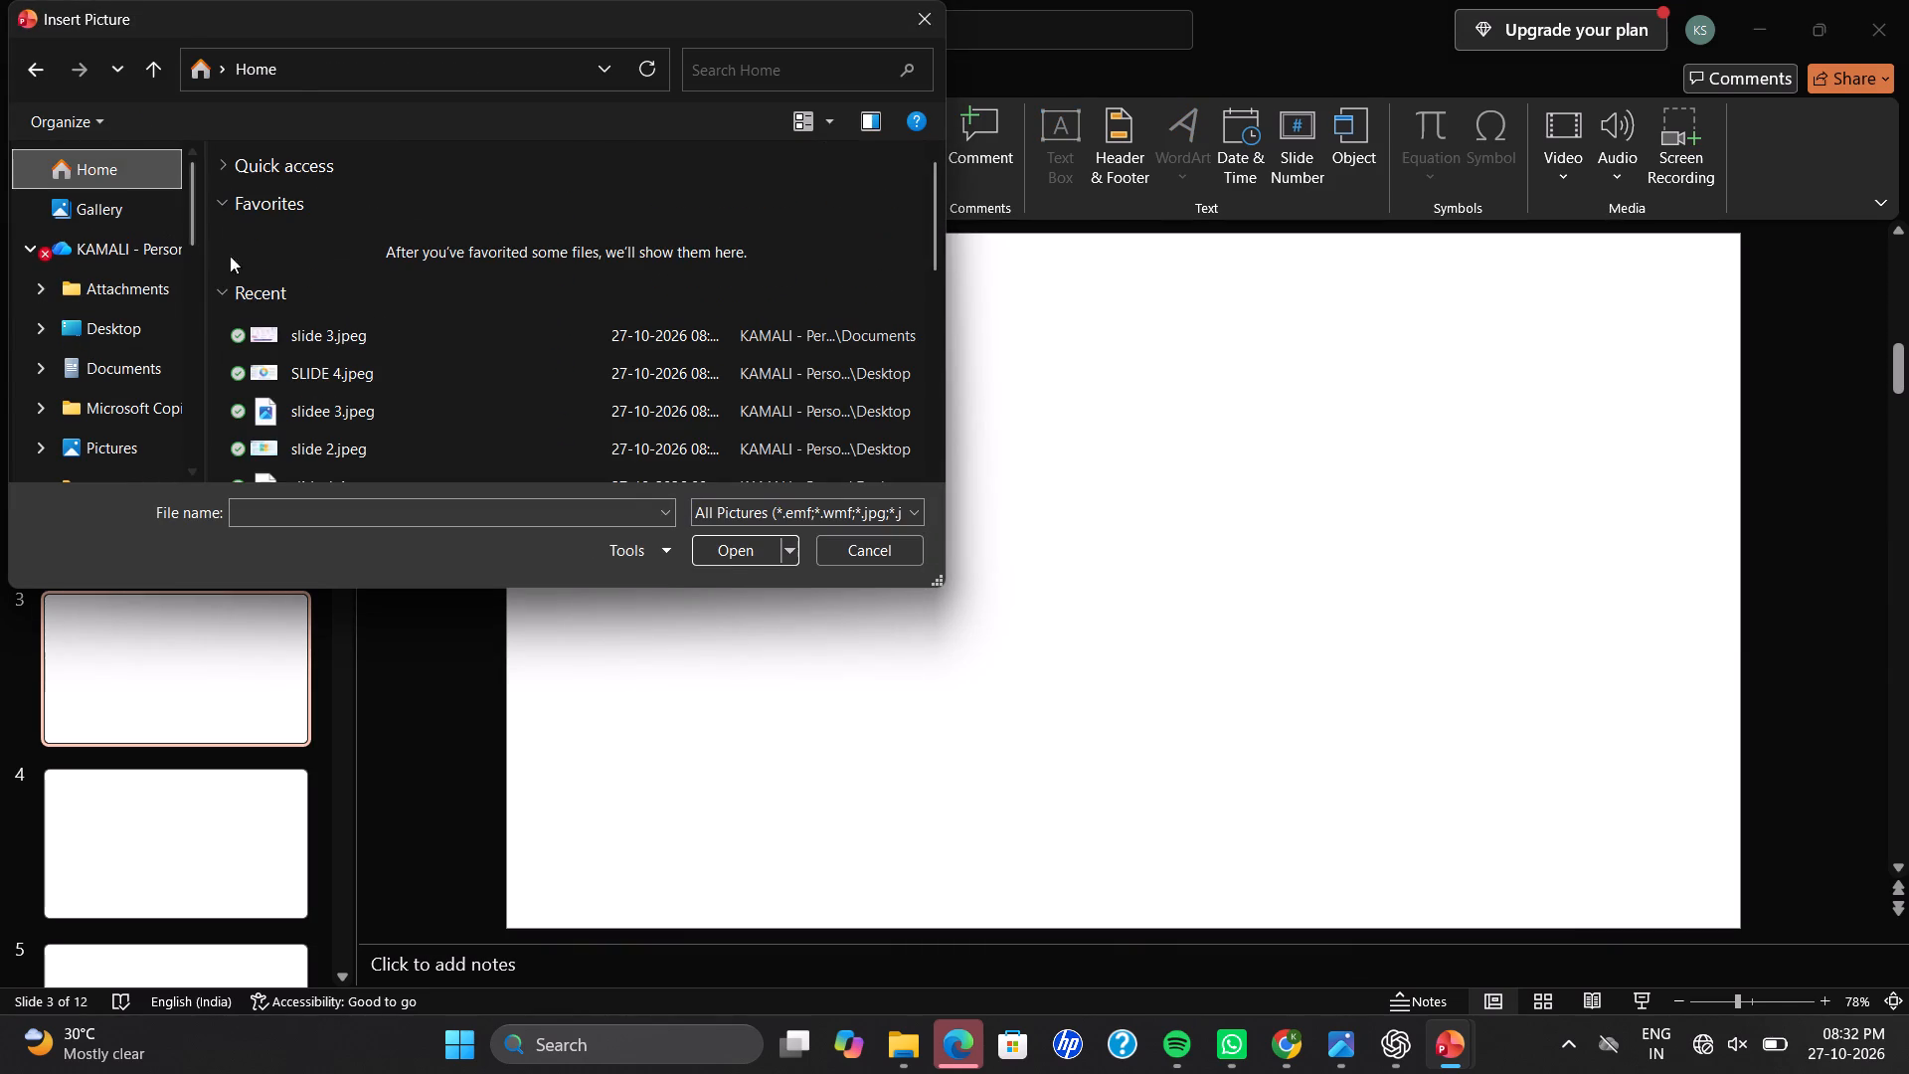
scroll(372, 319, "down", 1)
left_click(372, 319)
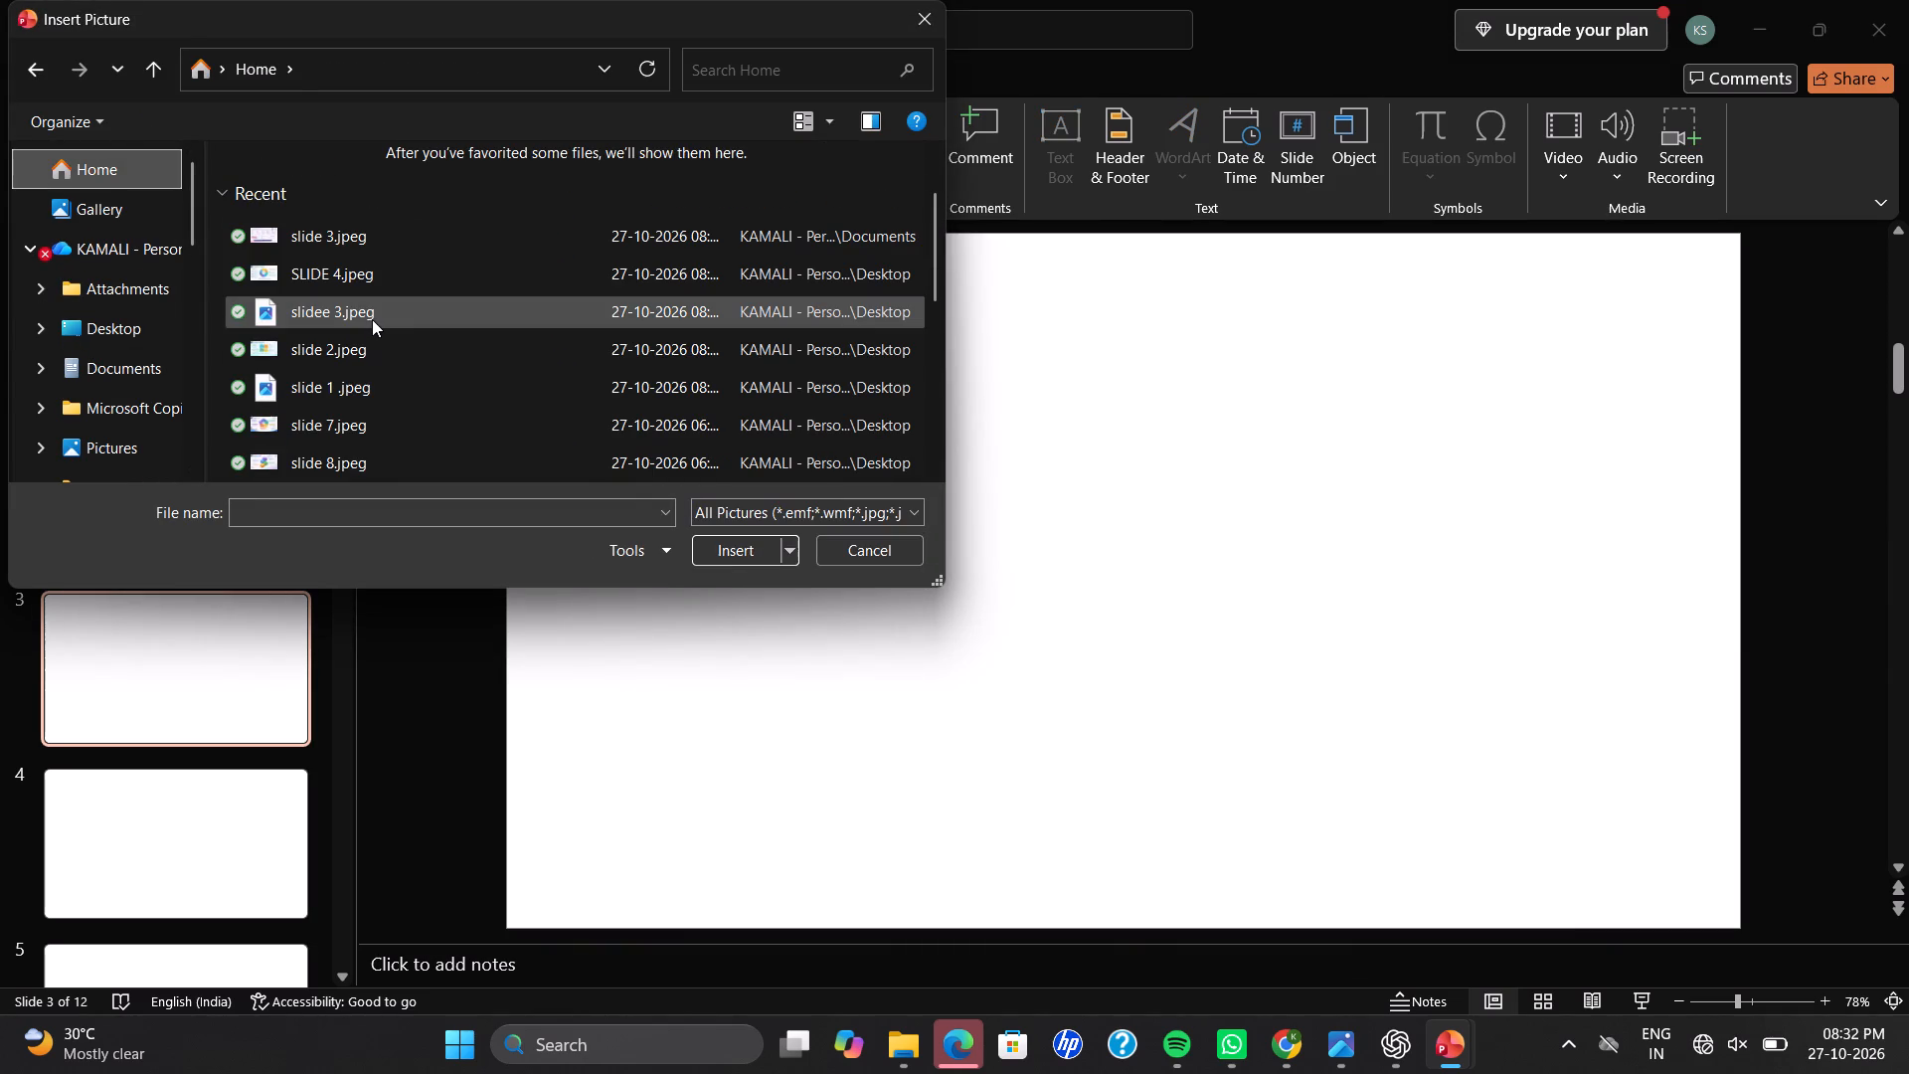
left_click(747, 548)
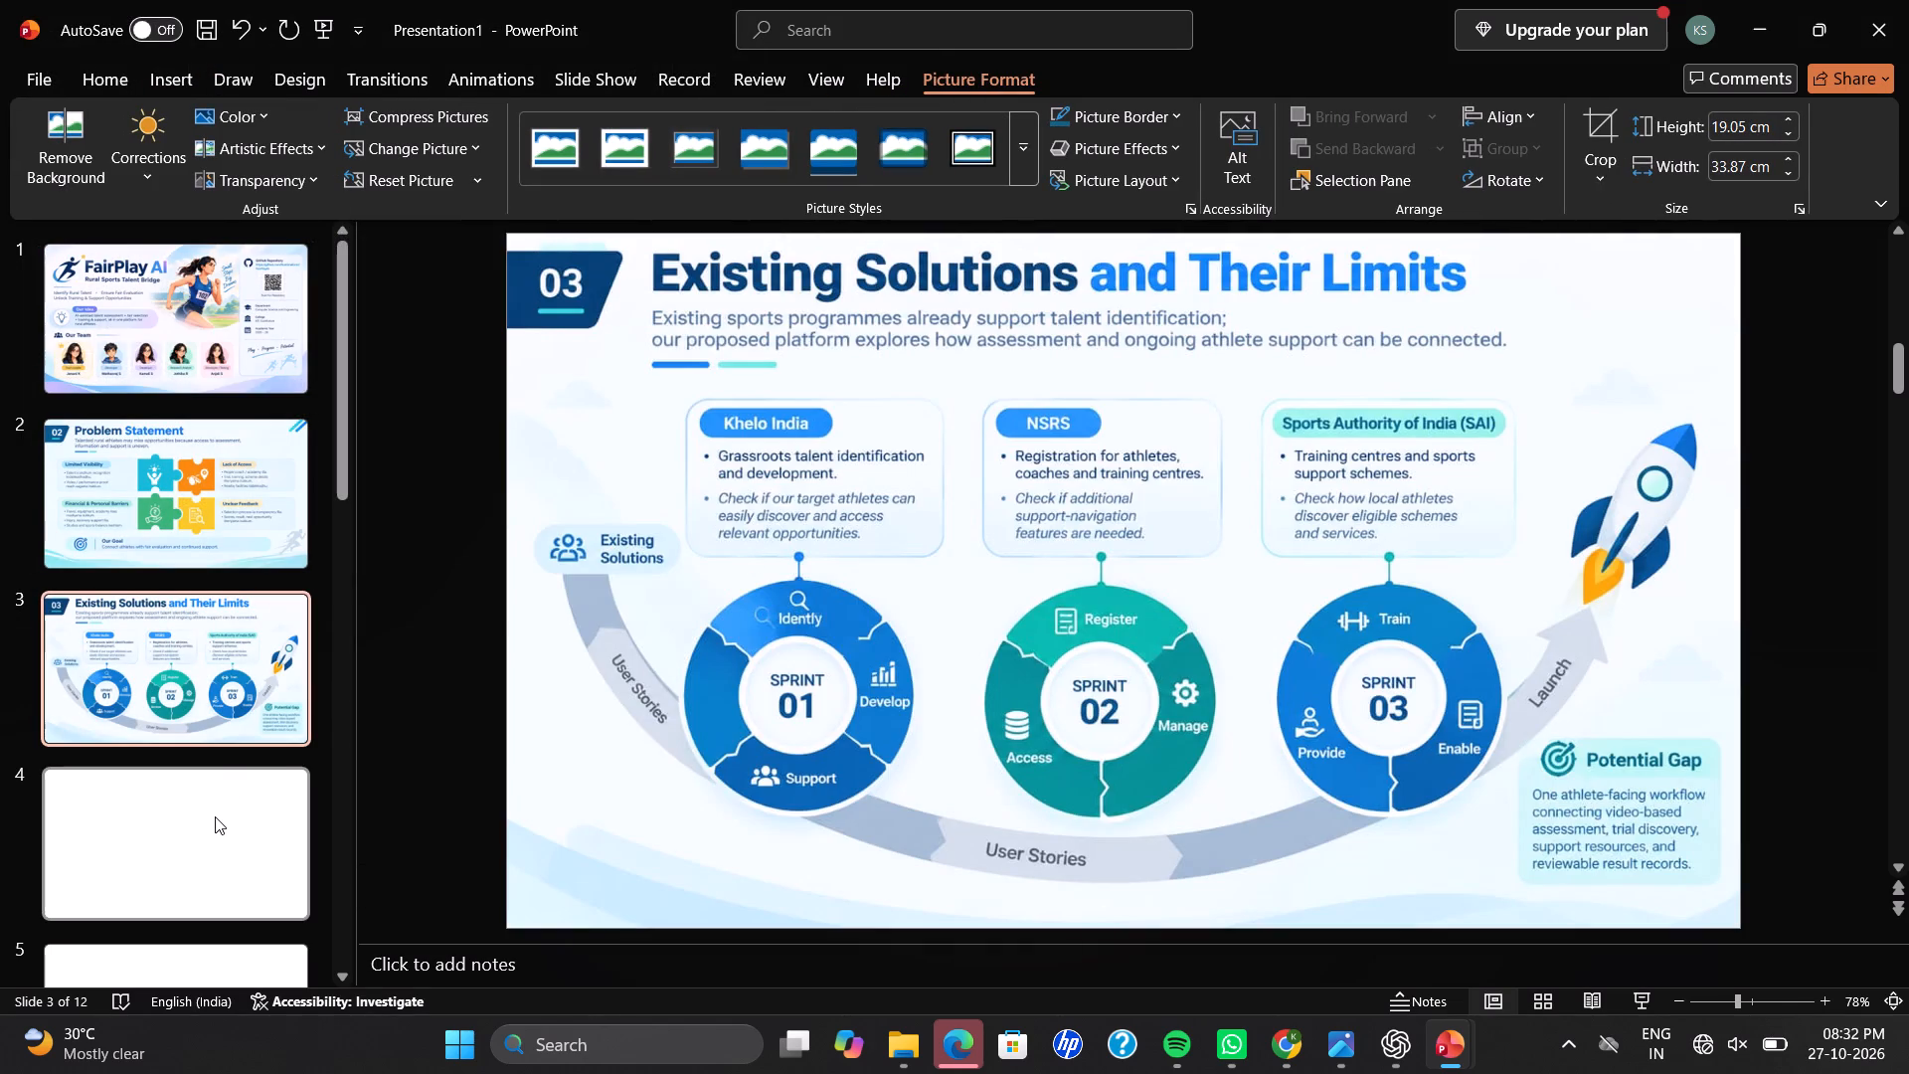
Insert the picture SLIDE 4.jpeg from this device's recent files onto blank slide 4.
left_click(215, 816)
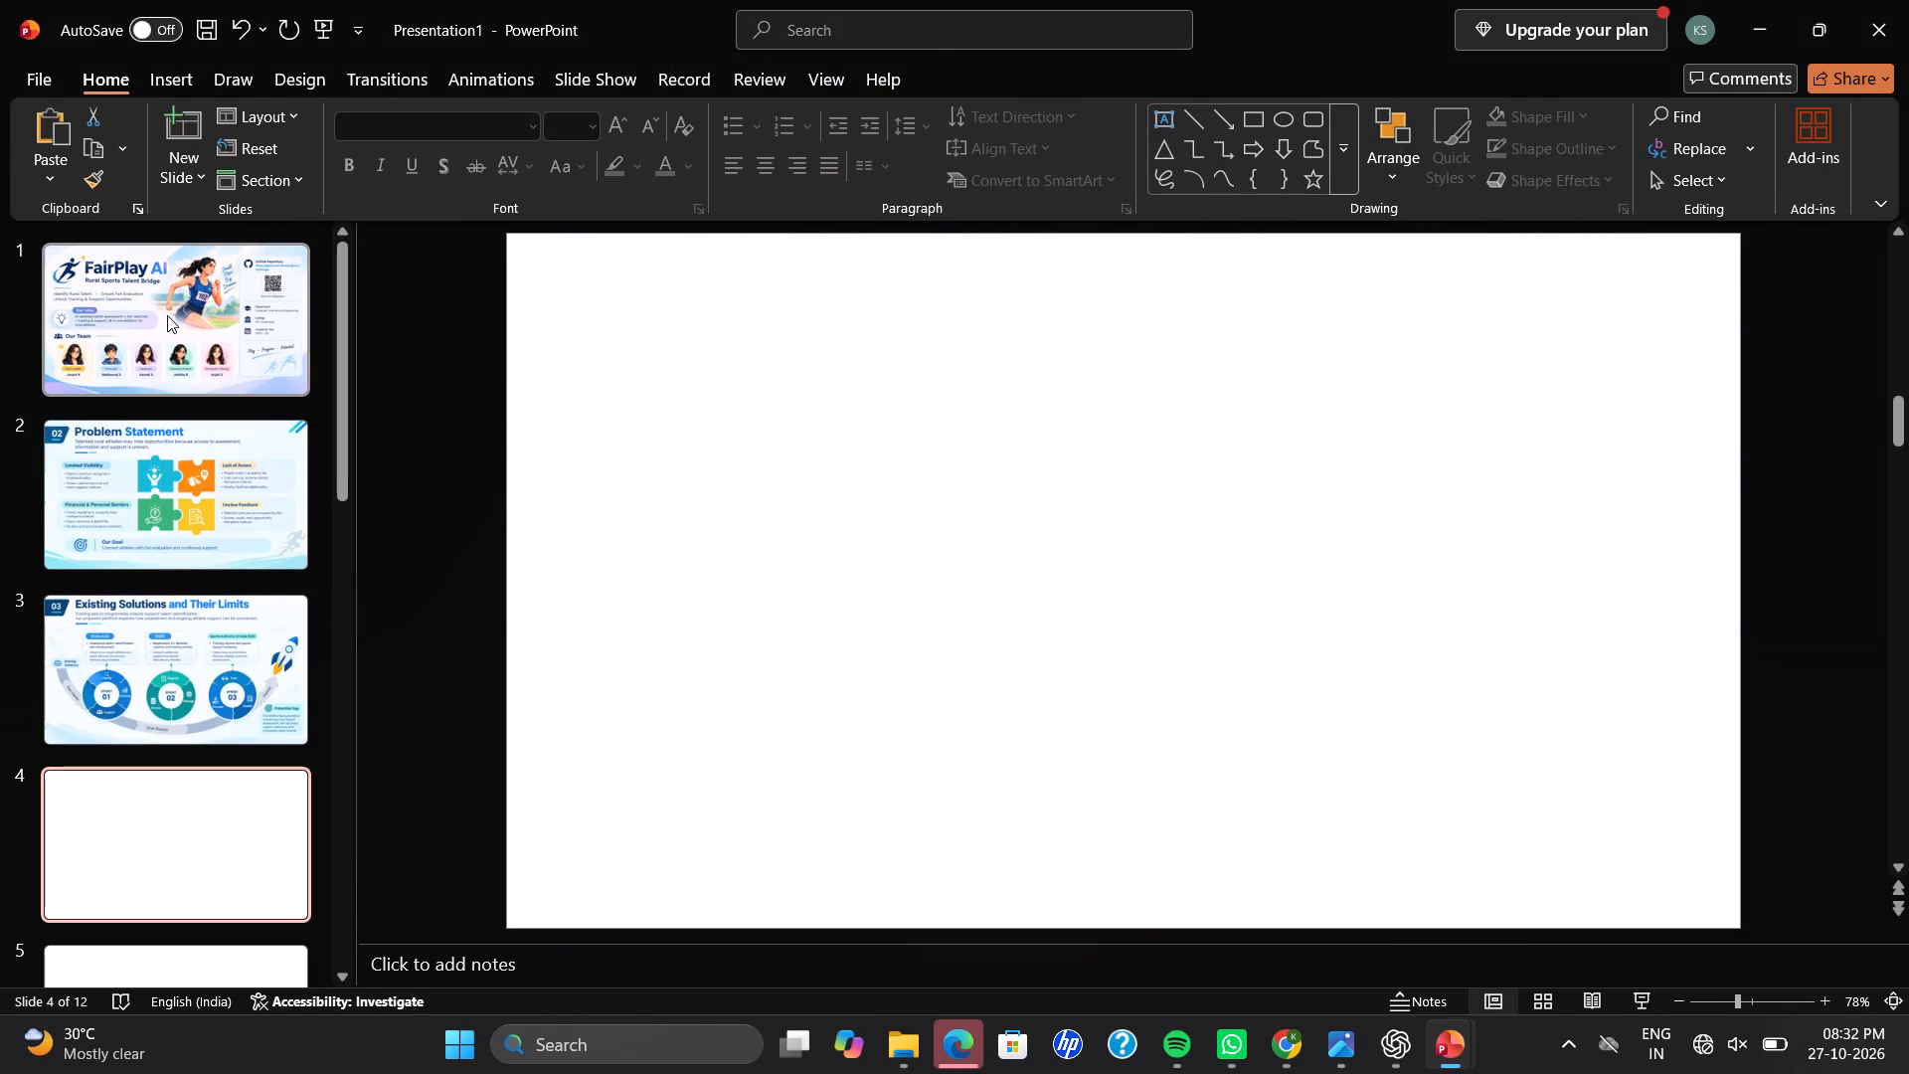
left_click(181, 76)
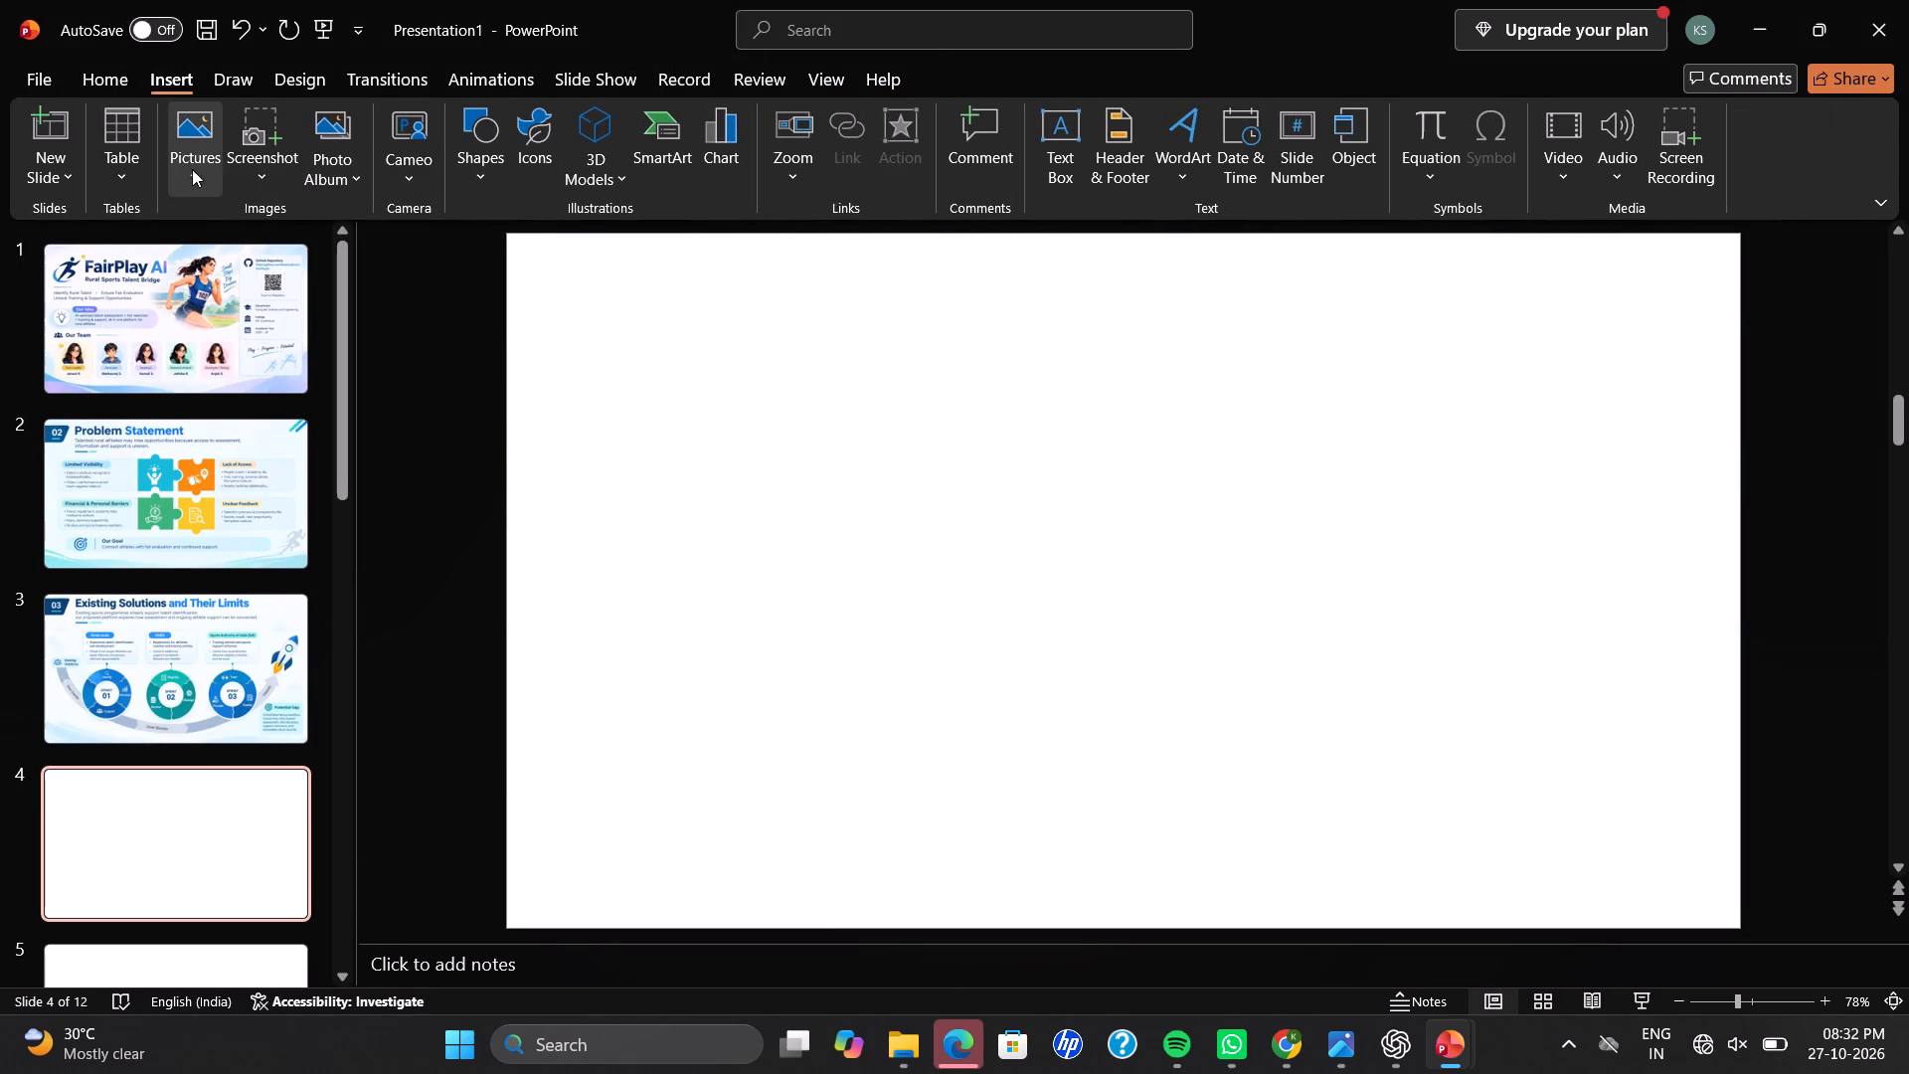
left_click(185, 166)
left_click(232, 250)
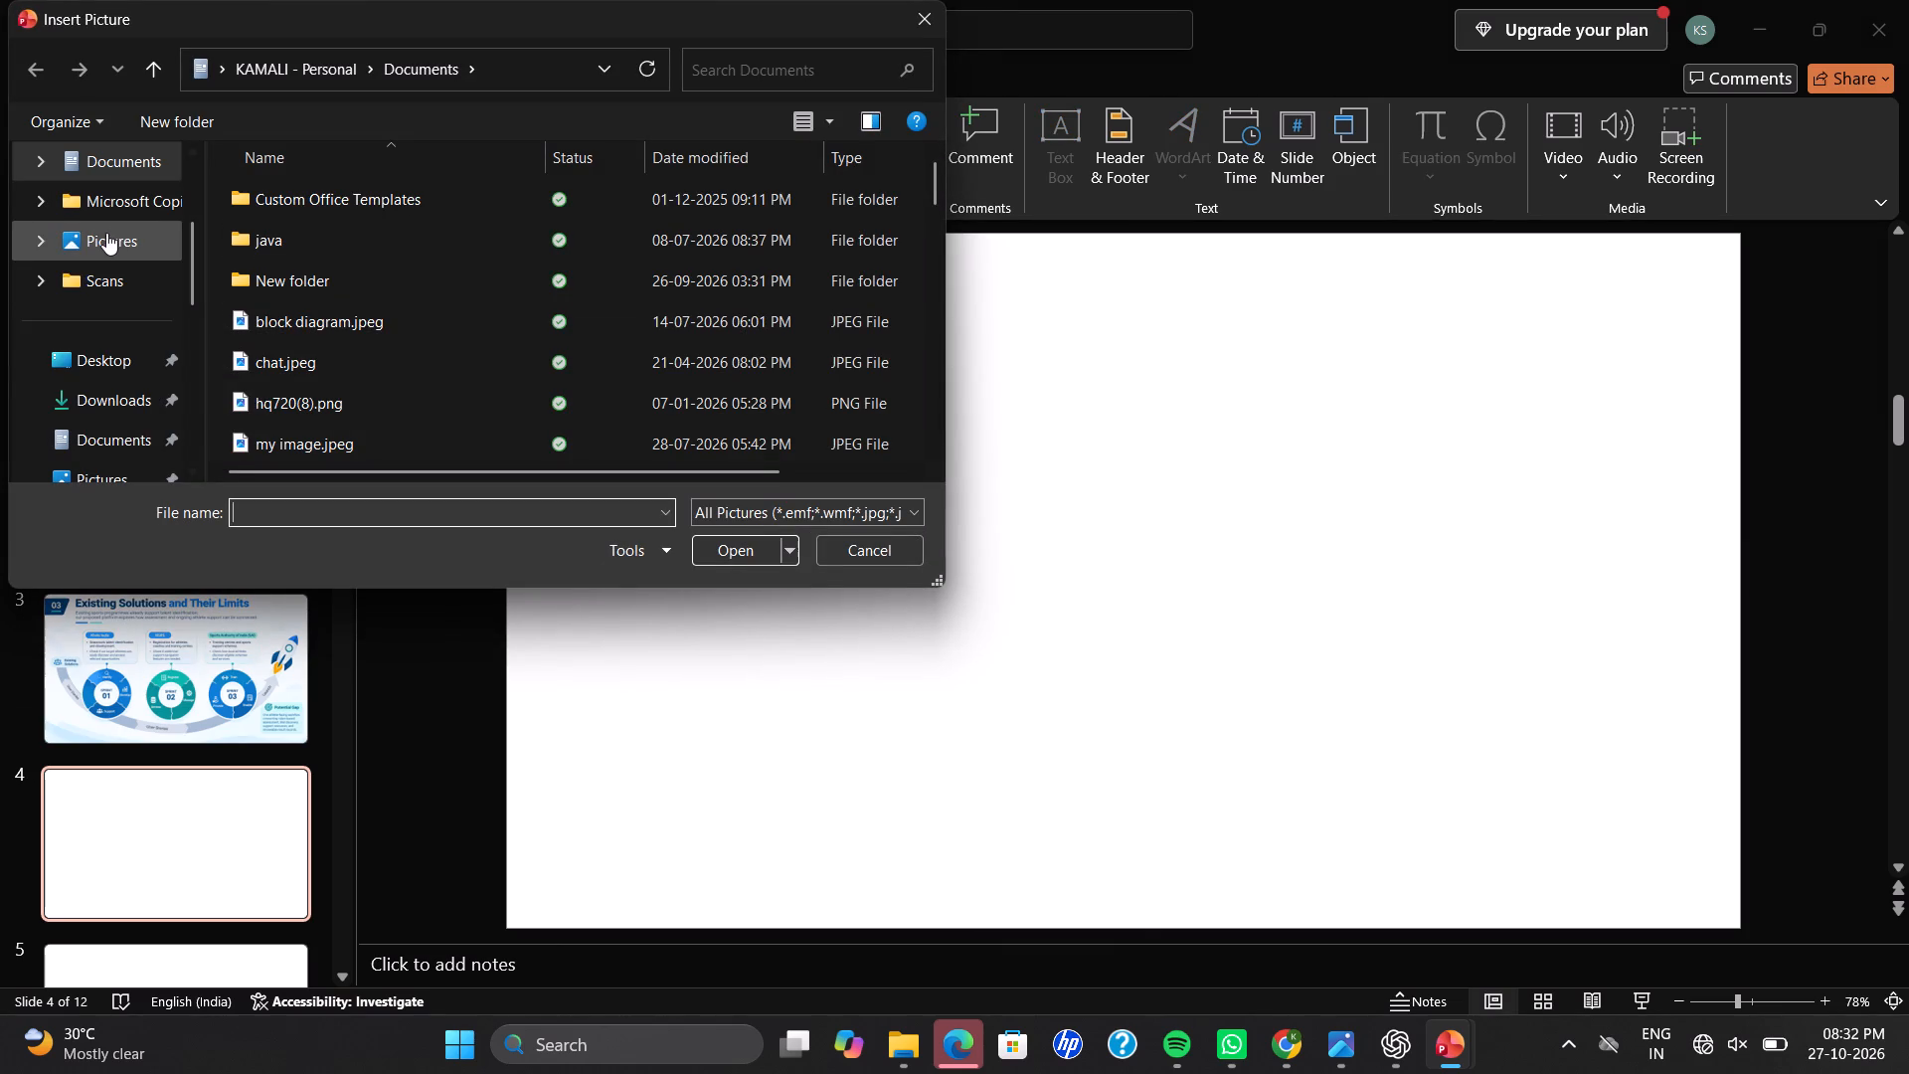
scroll(106, 233, "up", 5)
left_click(100, 150)
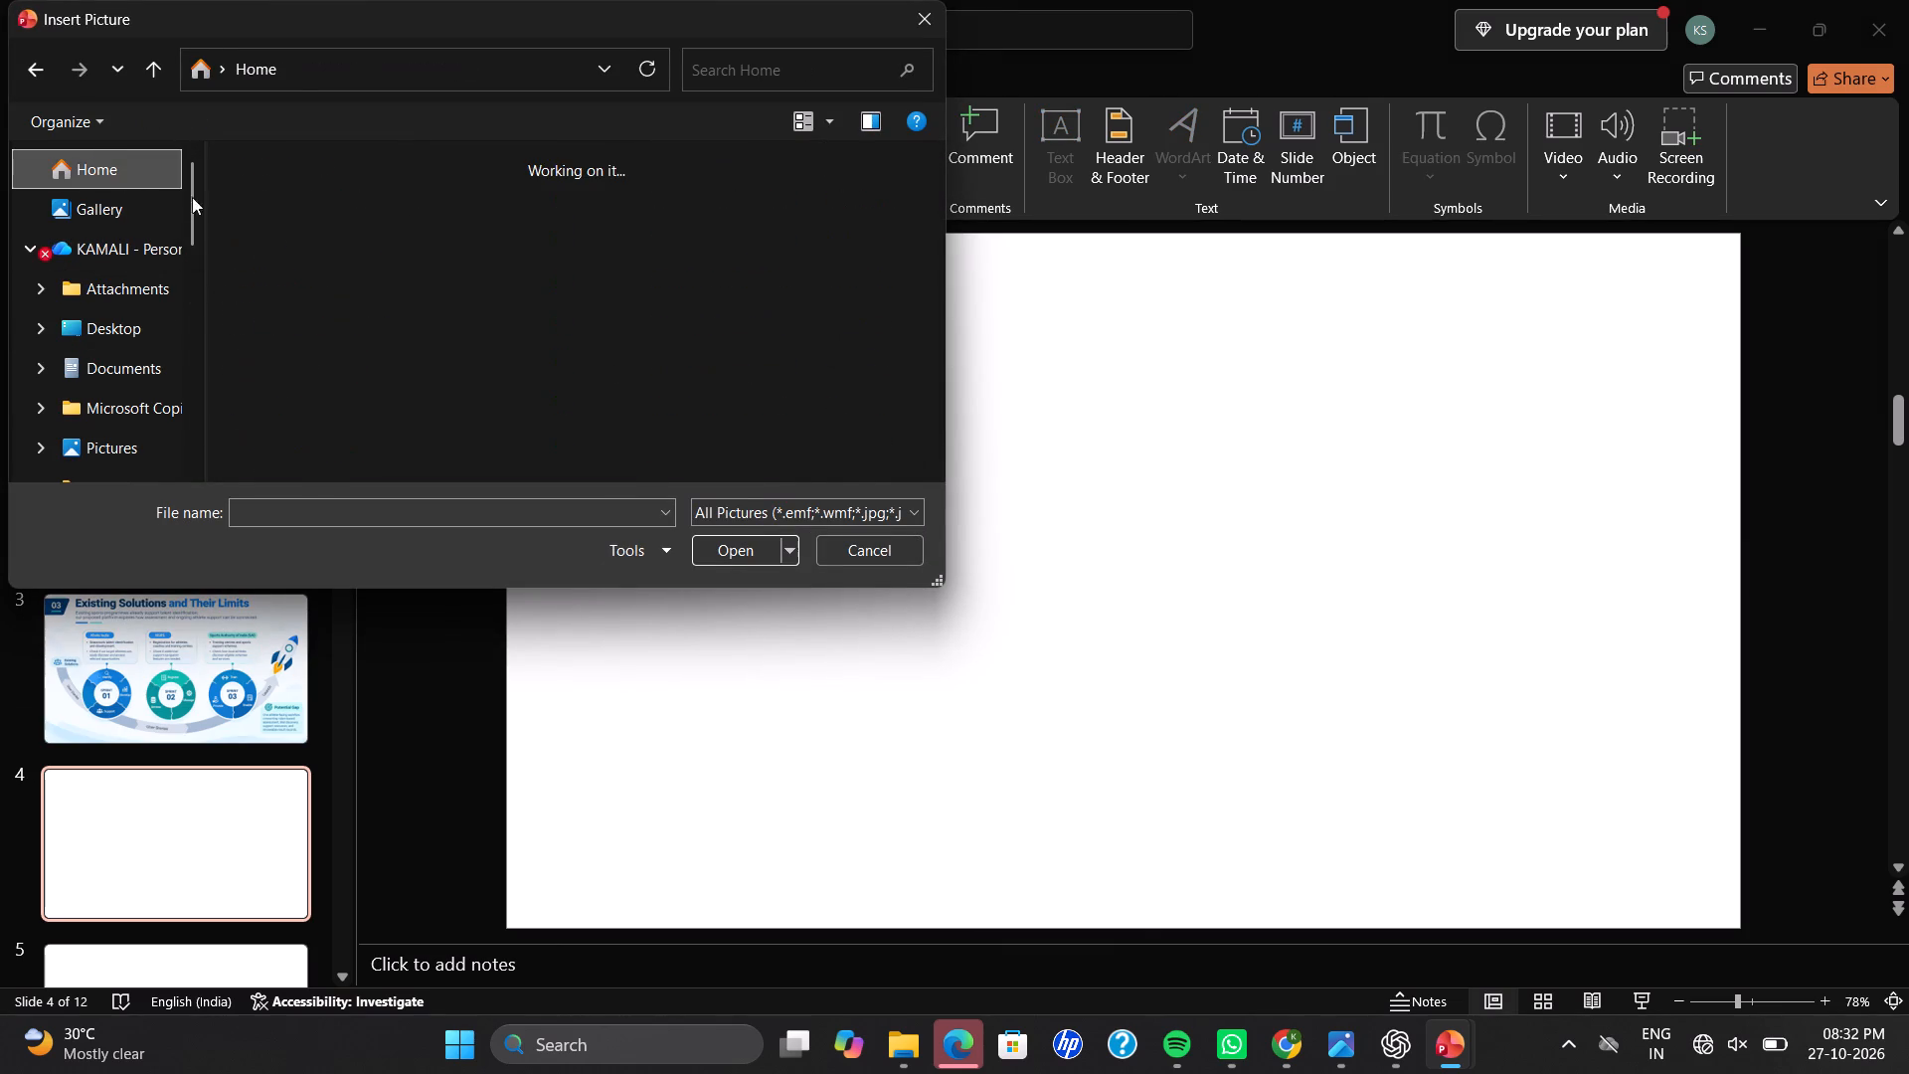
left_click(361, 415)
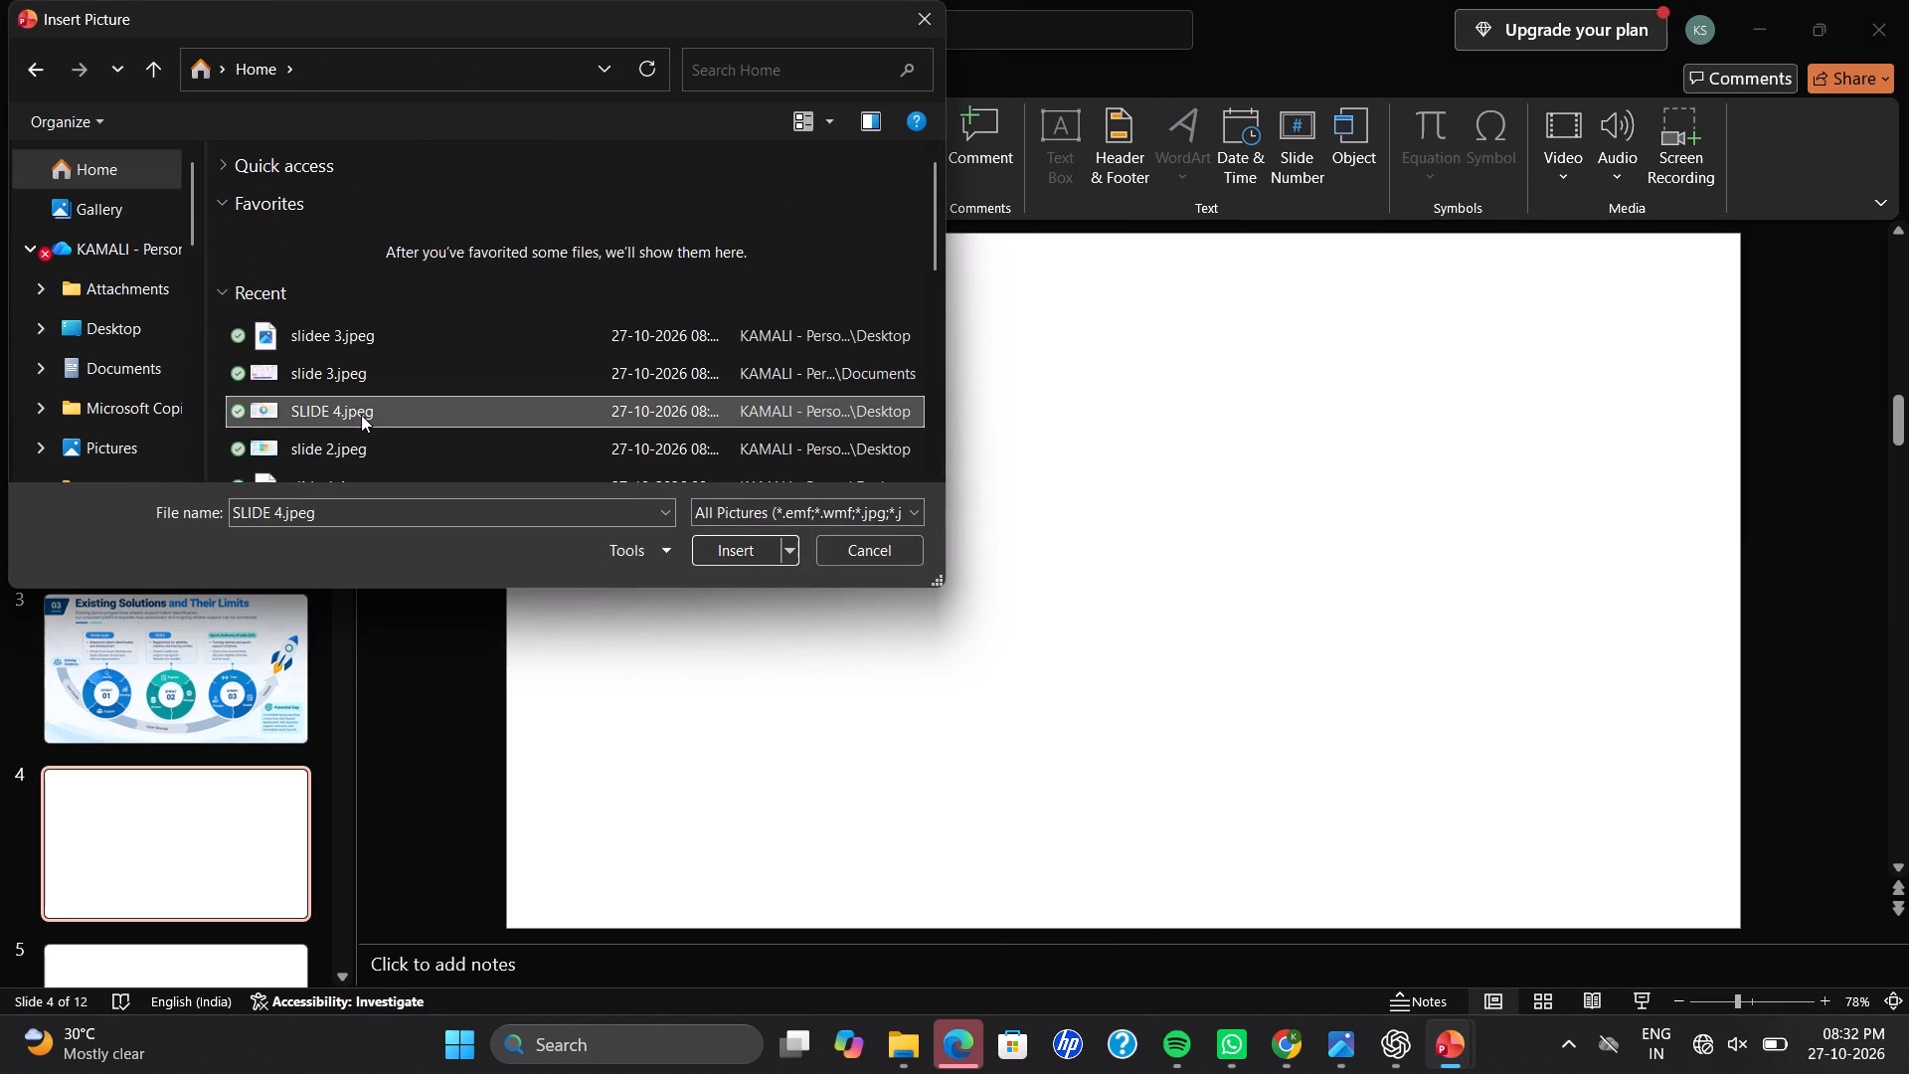
left_click(699, 540)
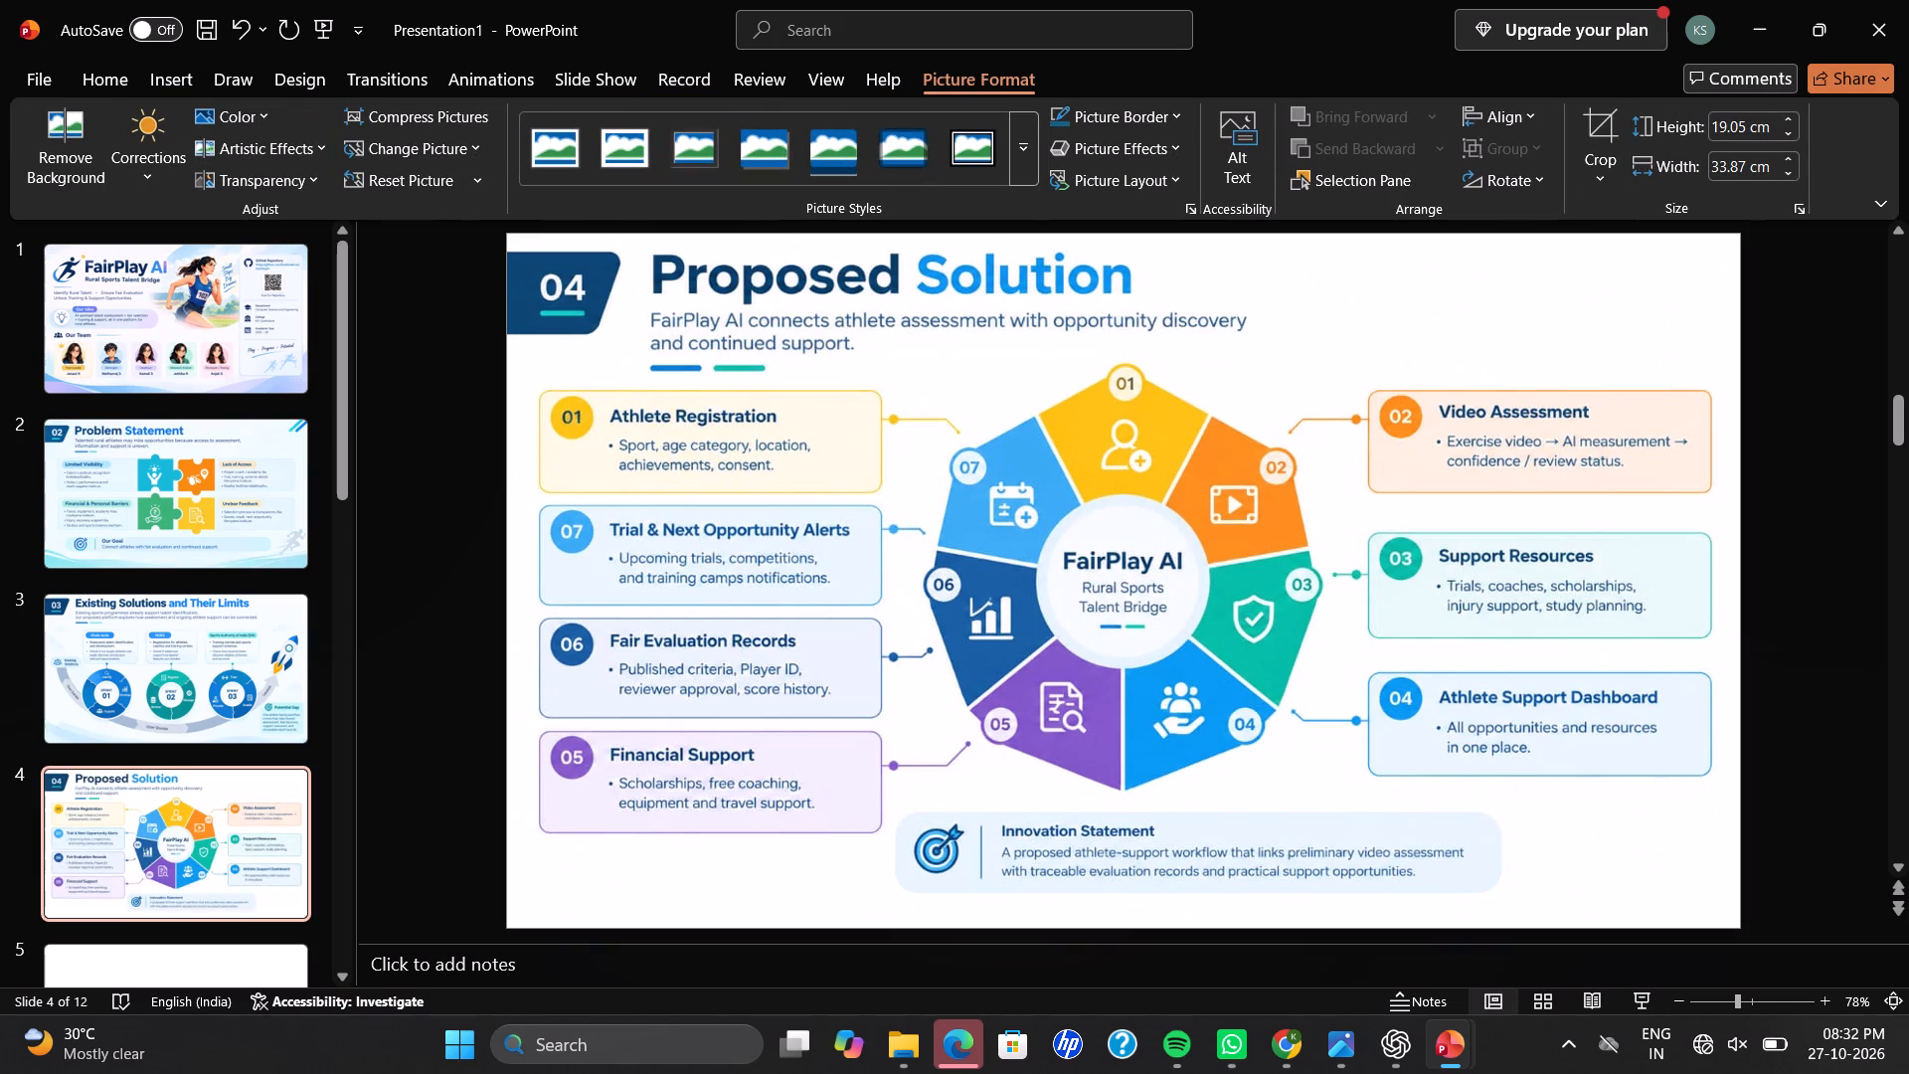
Insert the picture slide 5.jpeg from this device's recent files onto blank slide 5.
scroll(240, 892, "down", 1)
left_click(240, 892)
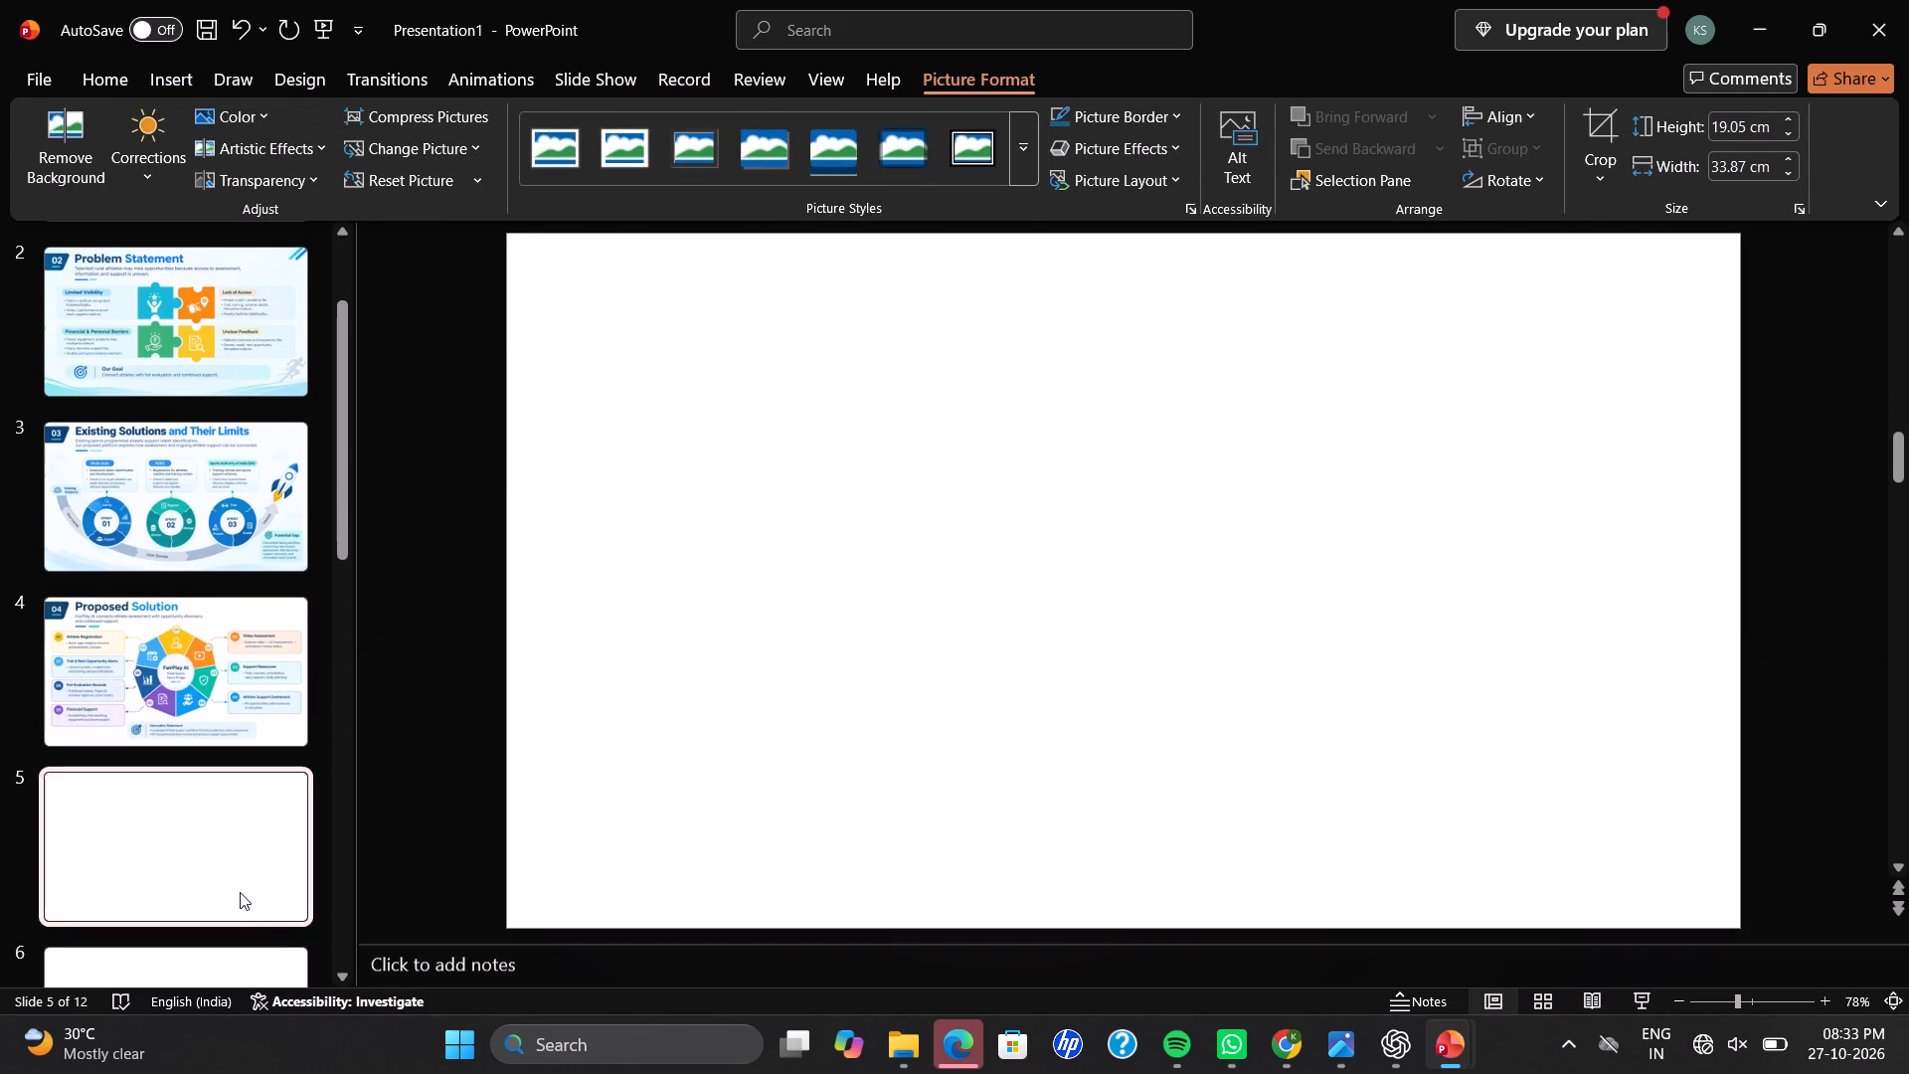
scroll(240, 892, "down", 1)
scroll(181, 411, "up", 1)
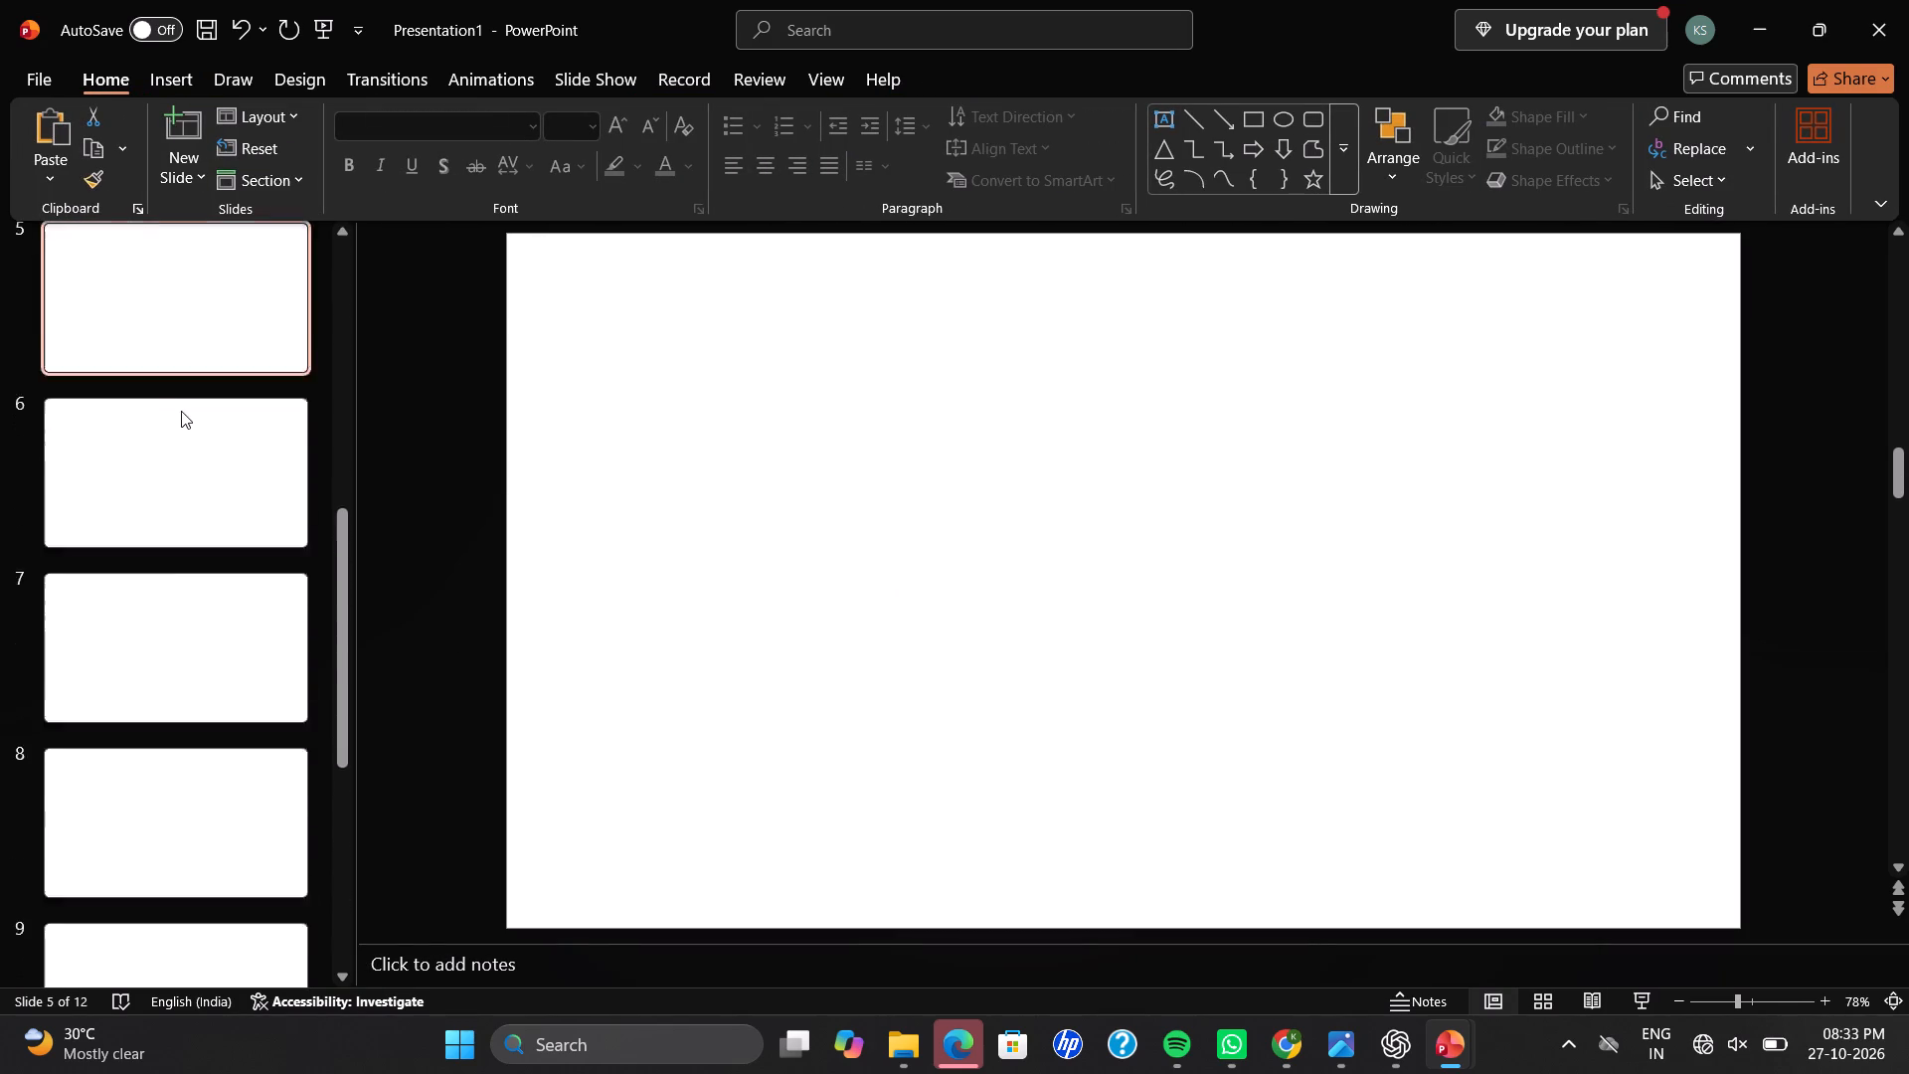
scroll(181, 411, "up", 1)
left_click(206, 527)
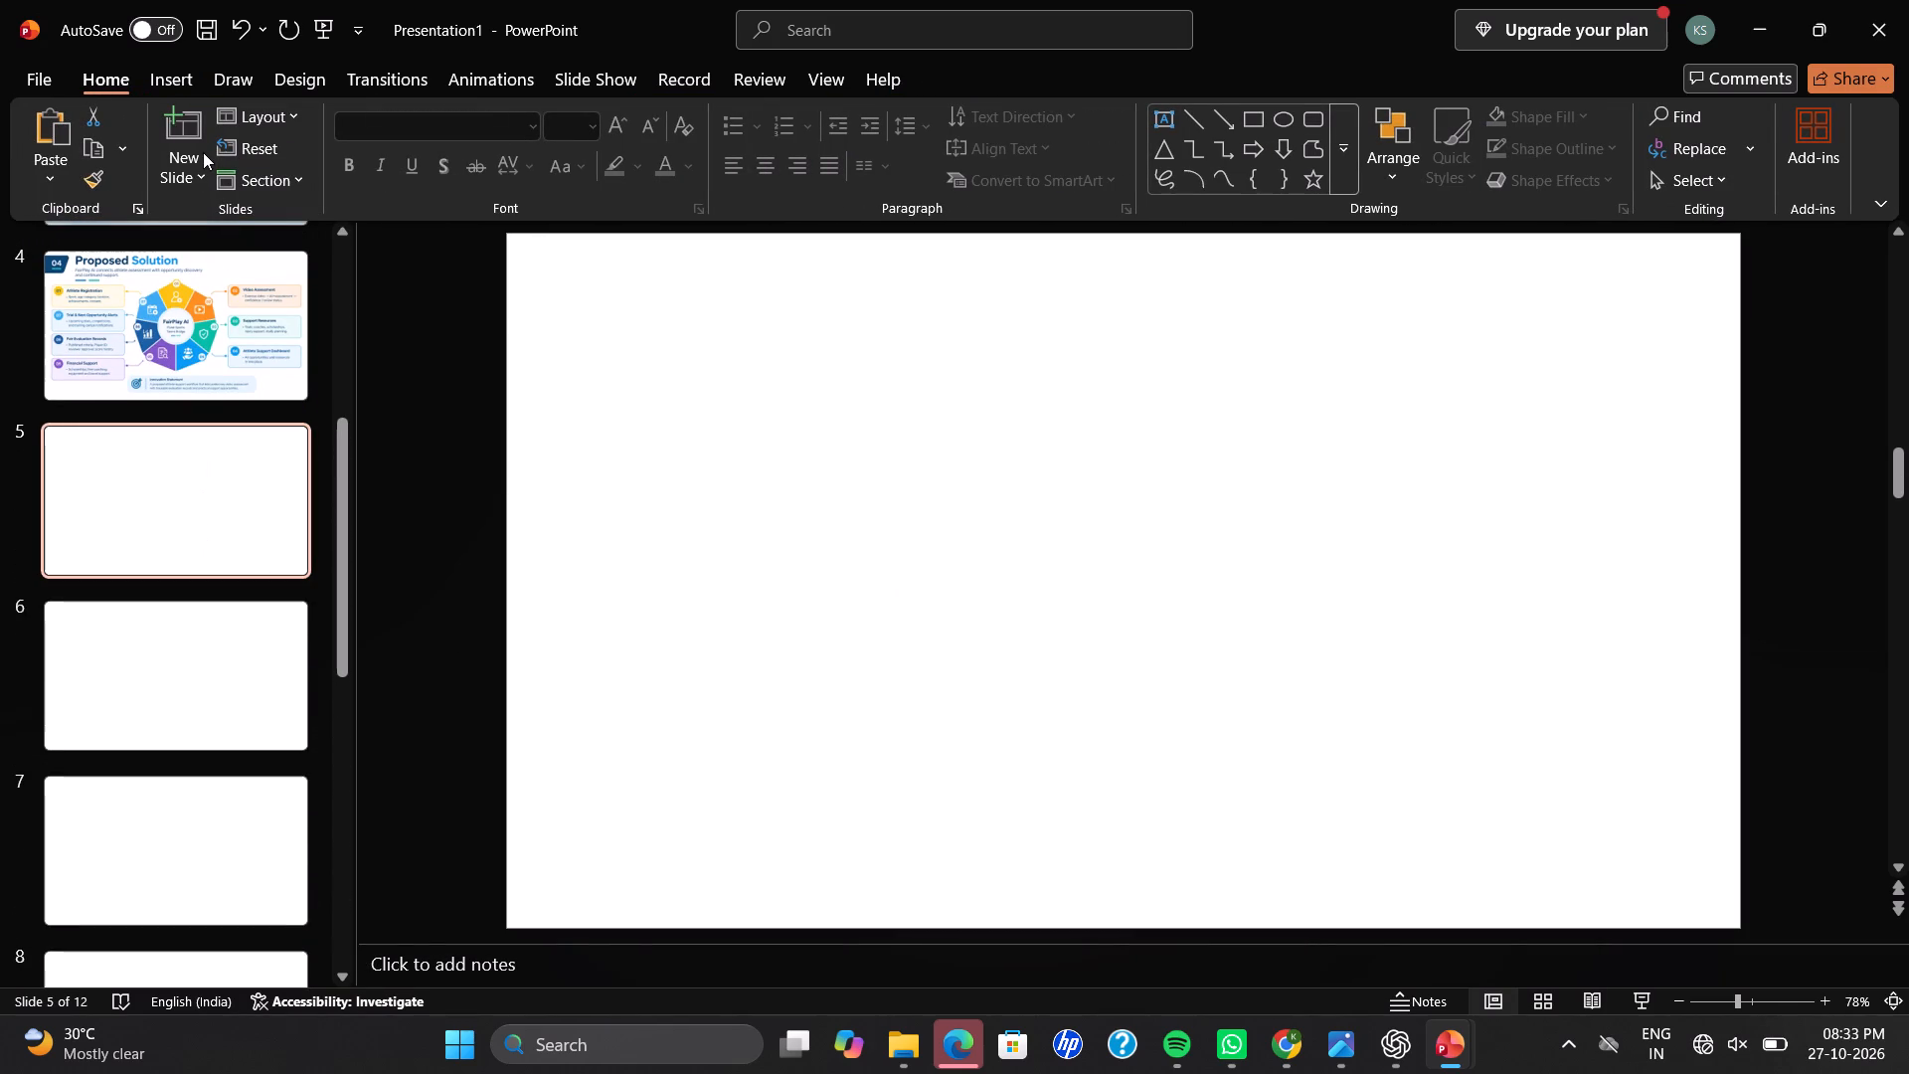
left_click(176, 91)
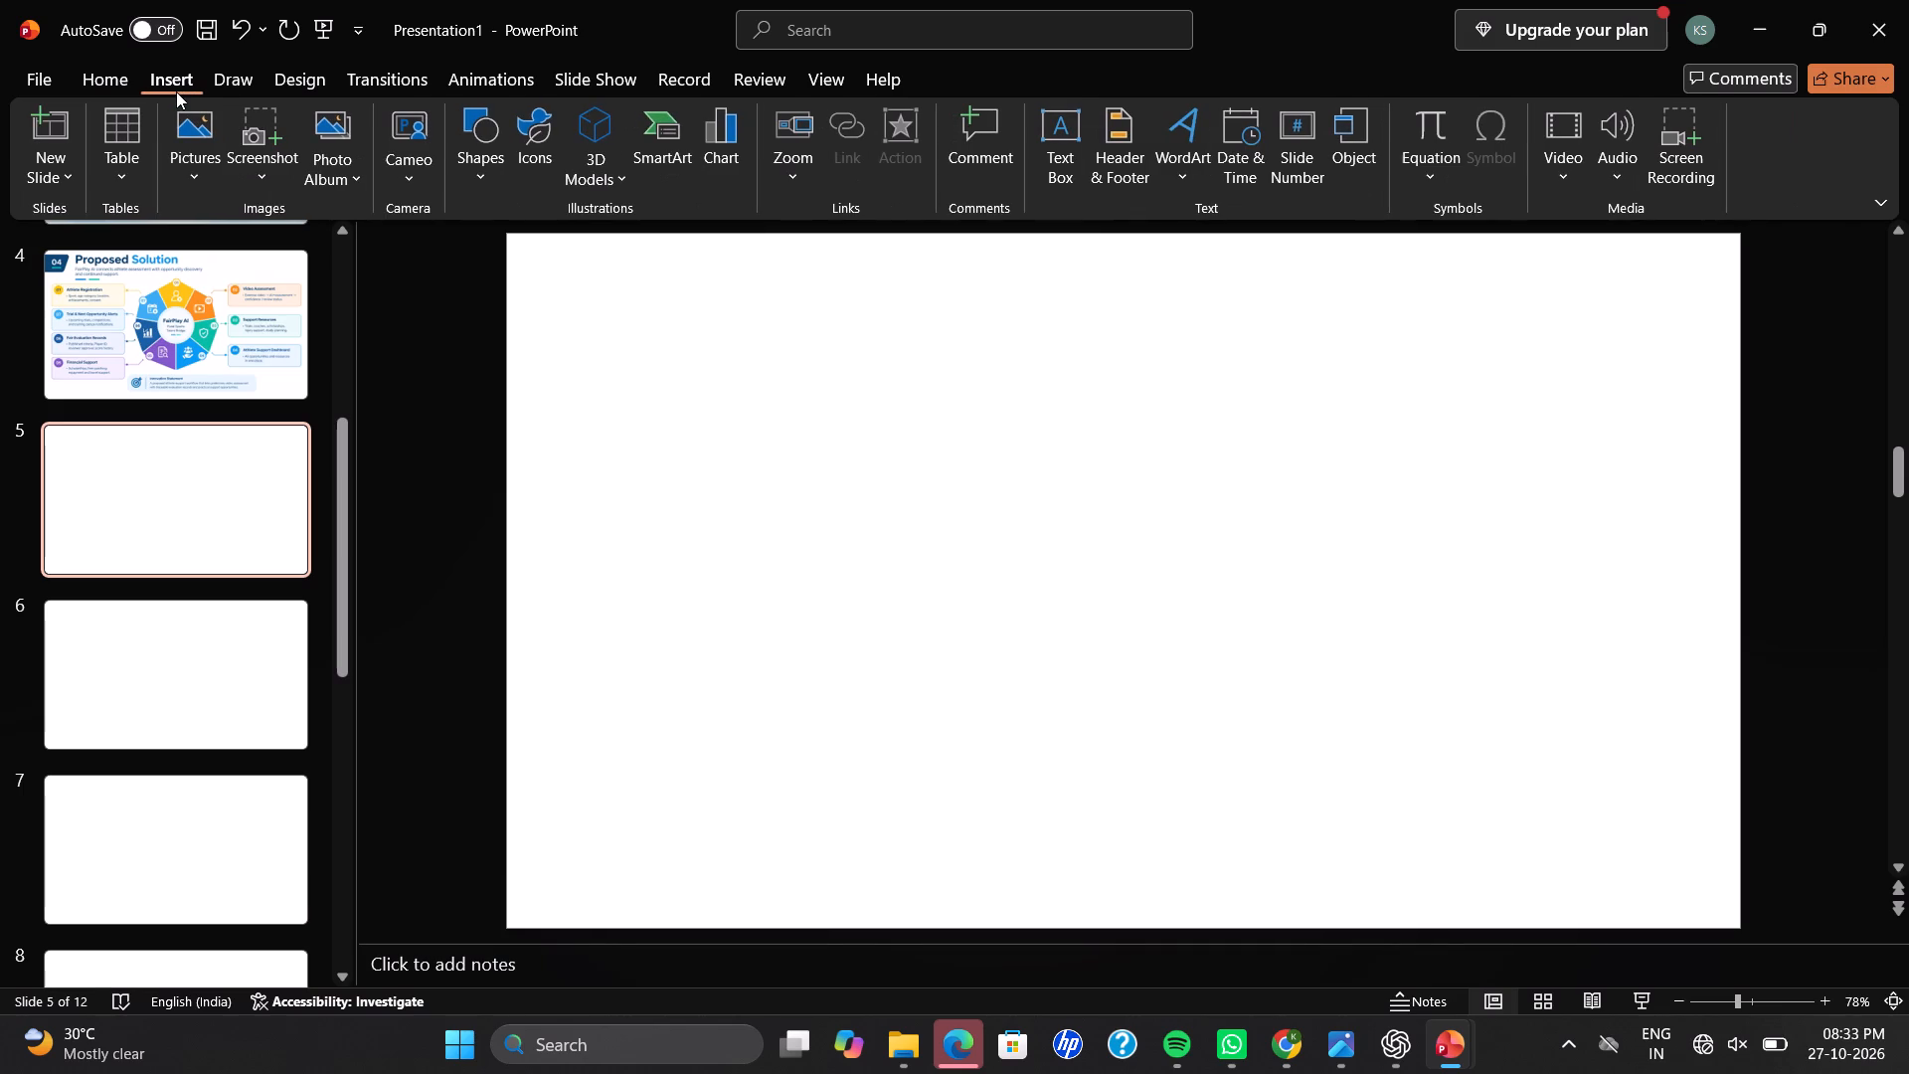
left_click(198, 135)
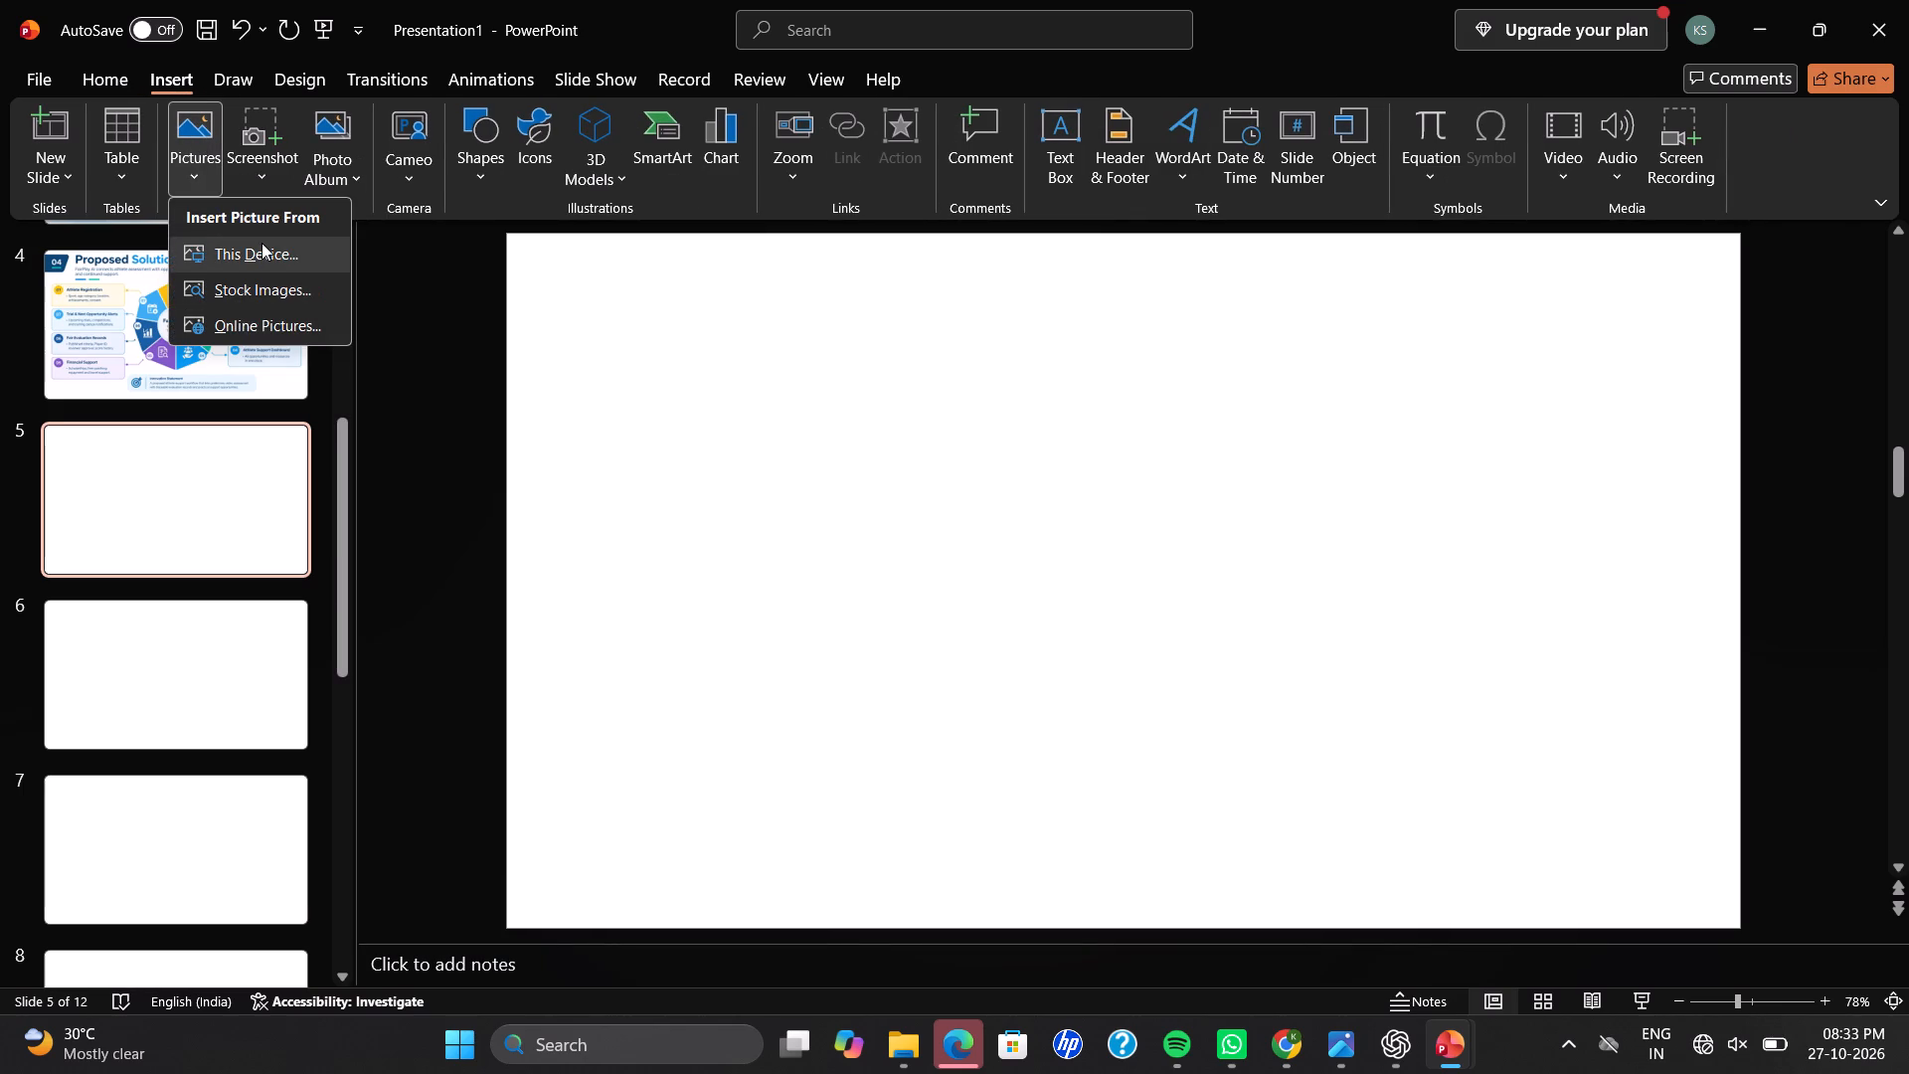
left_click(261, 243)
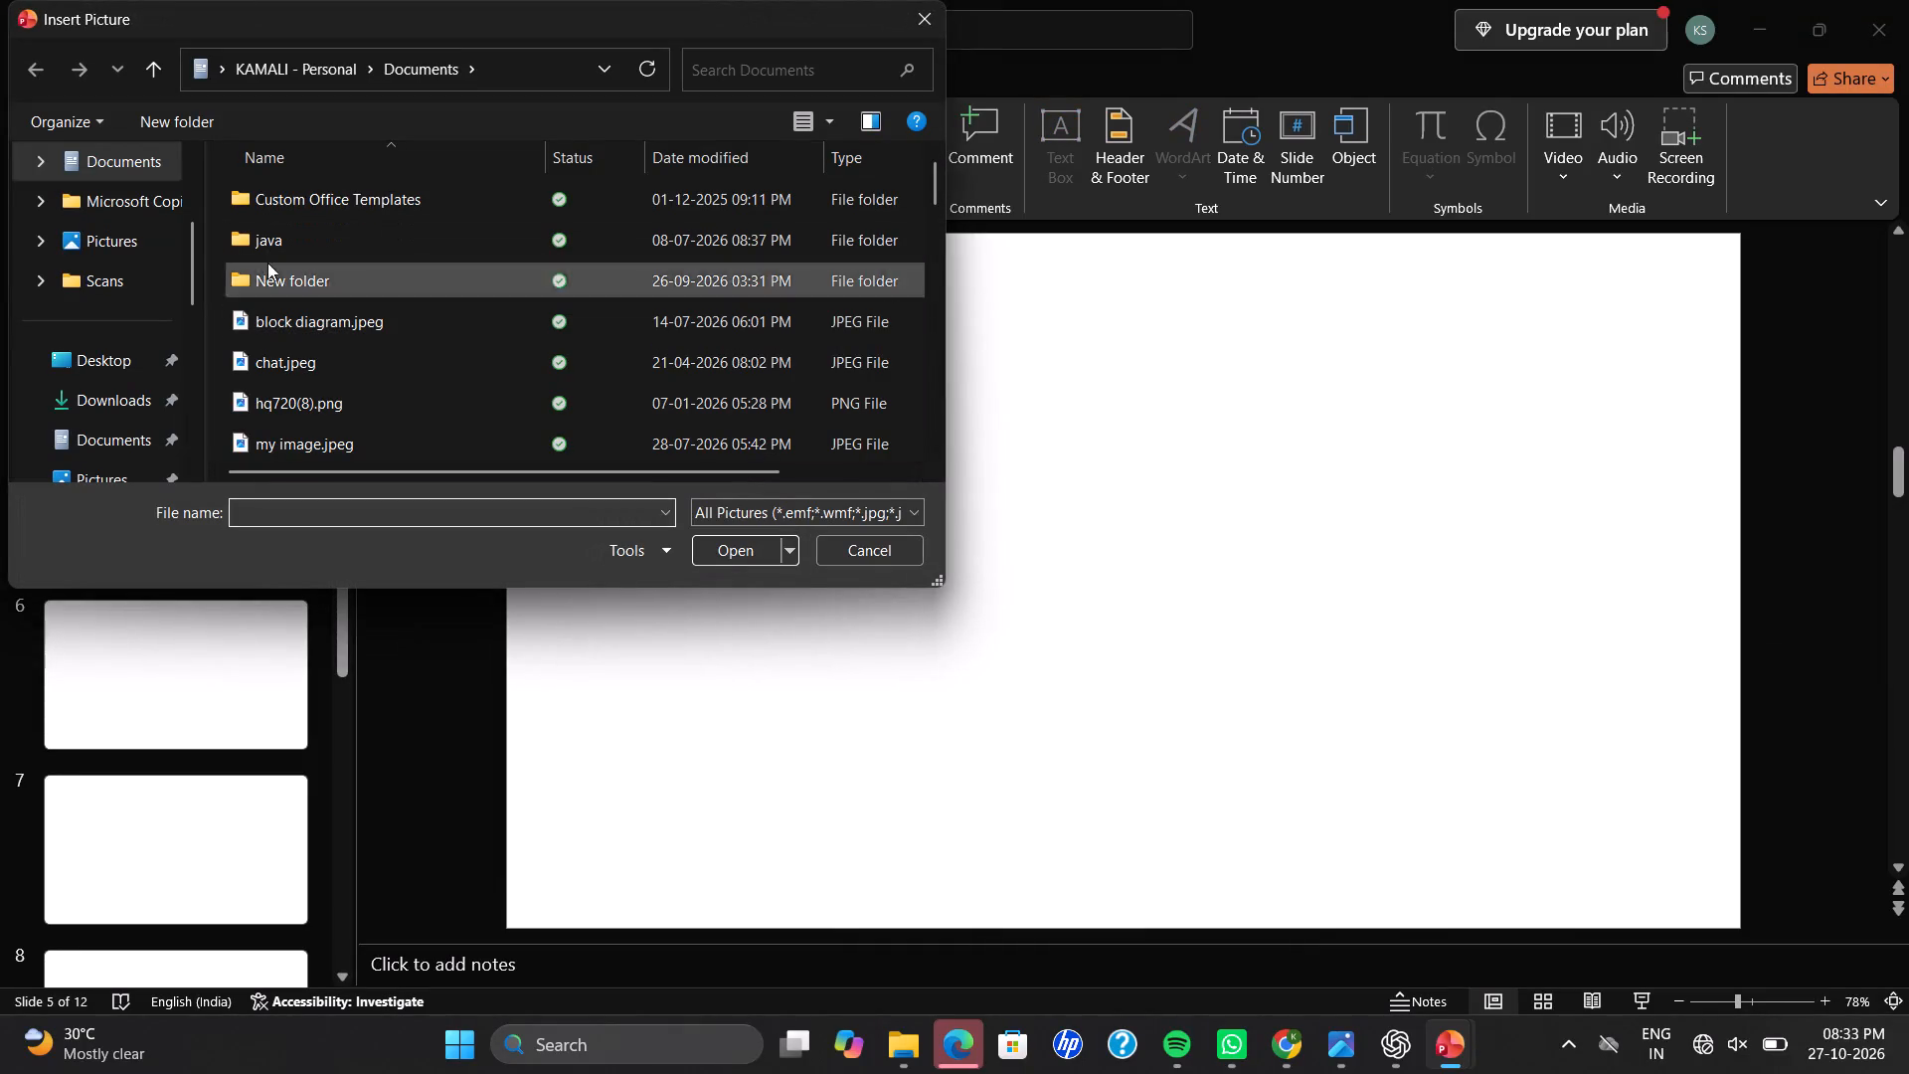
scroll(150, 218, "up", 7)
left_click(146, 182)
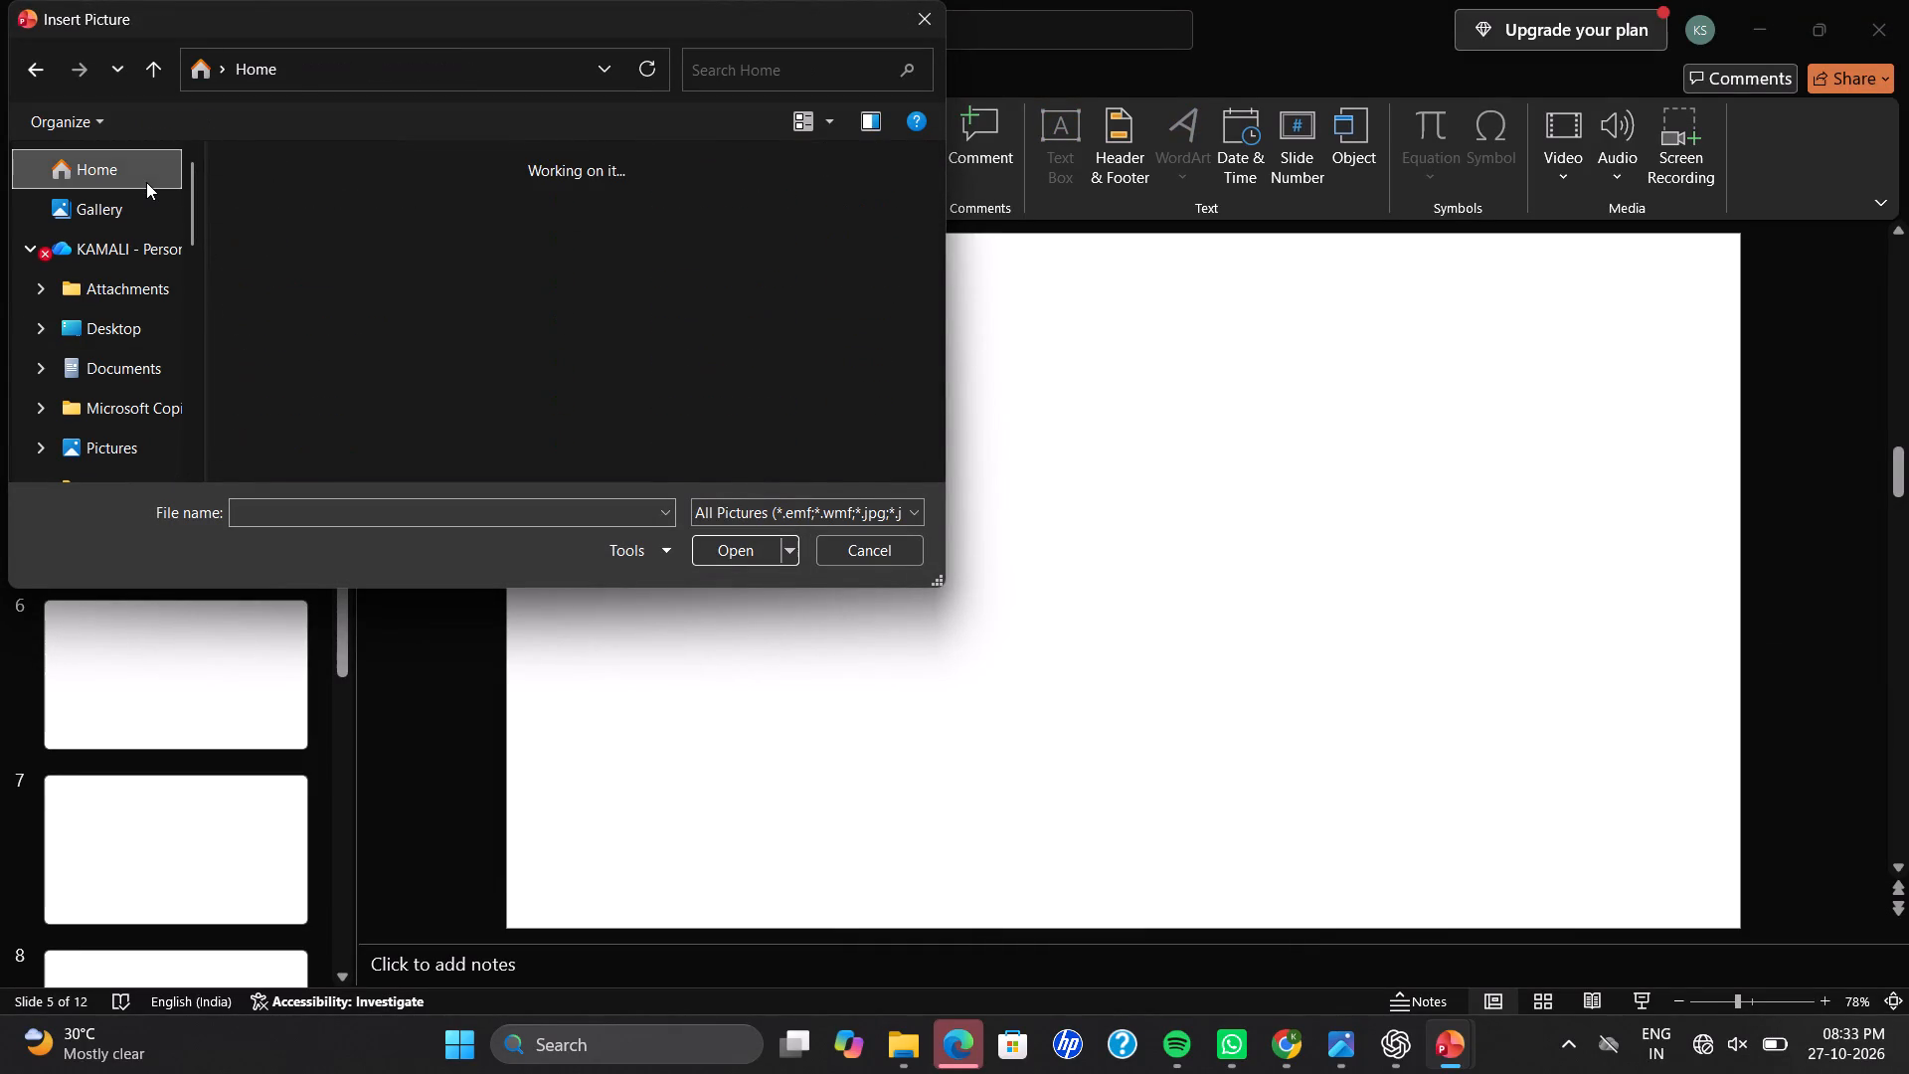
scroll(419, 398, "down", 1)
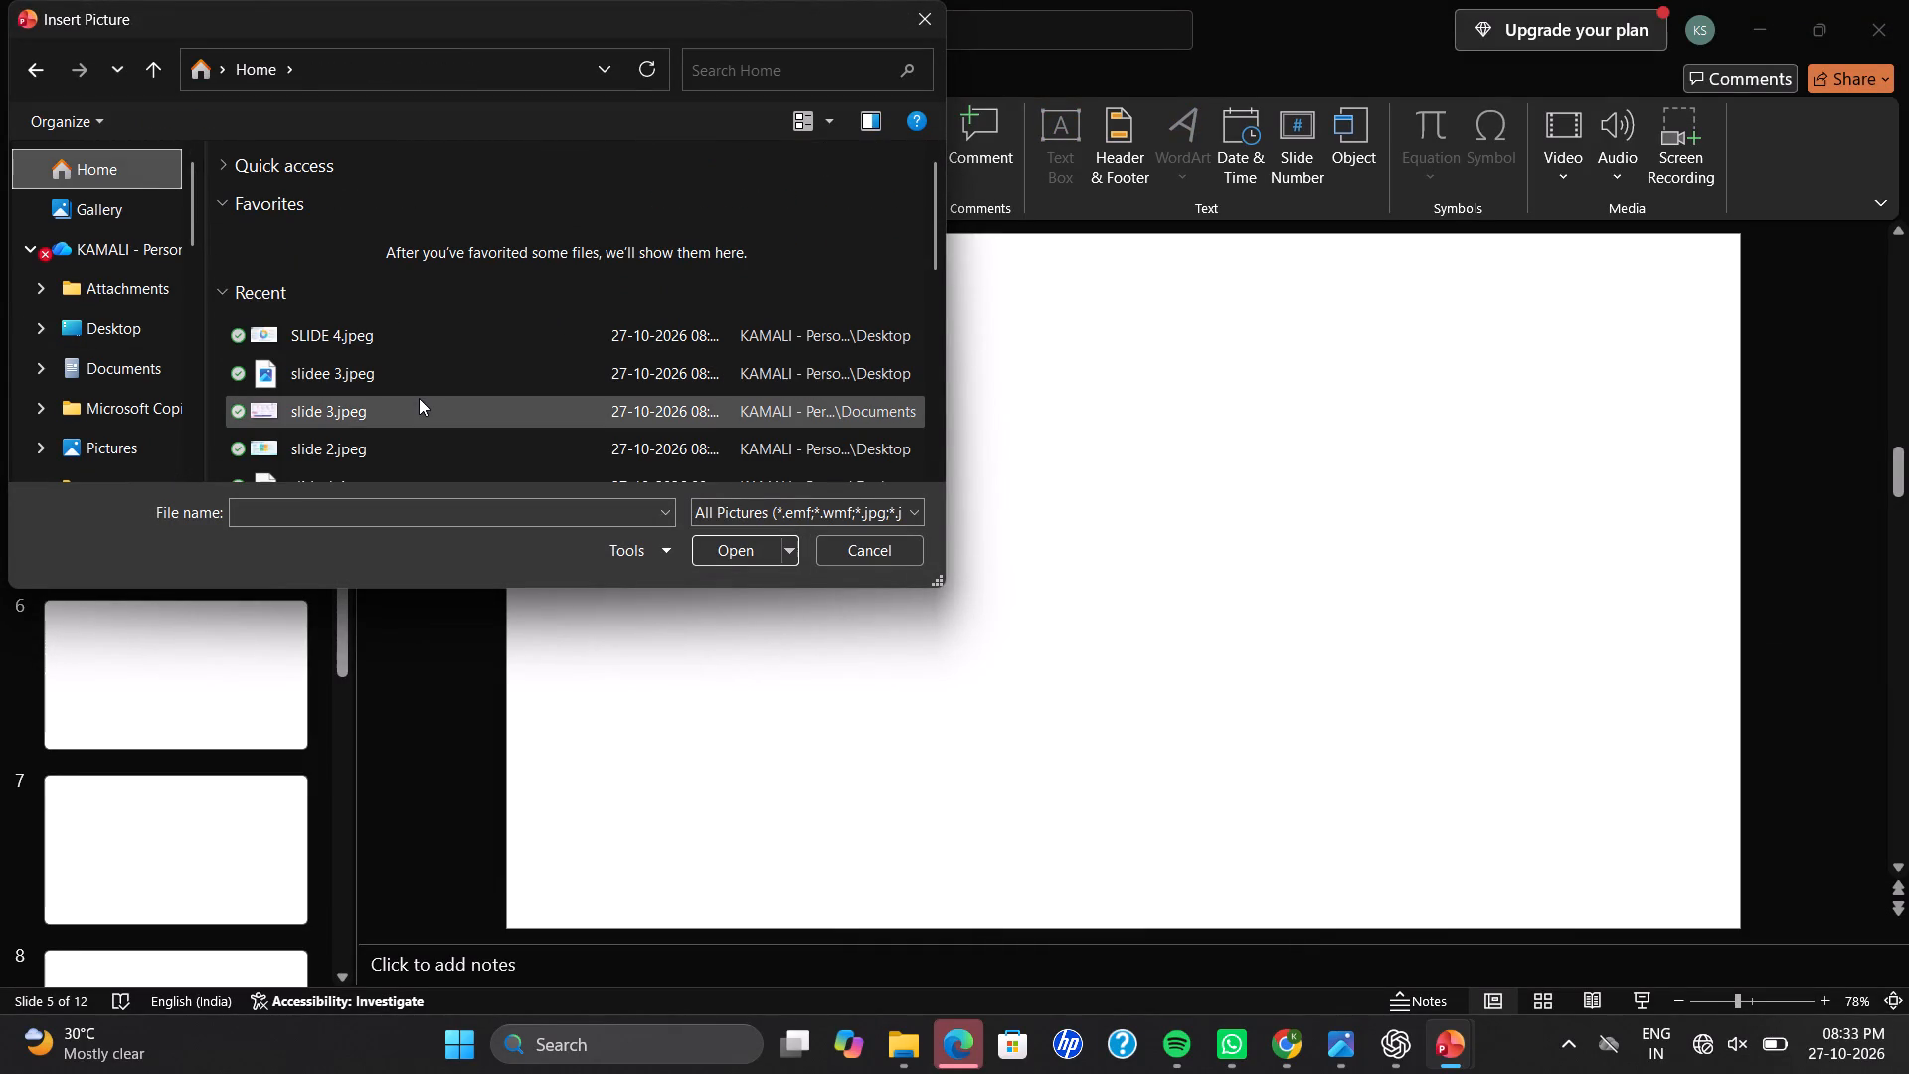
scroll(419, 398, "down", 1)
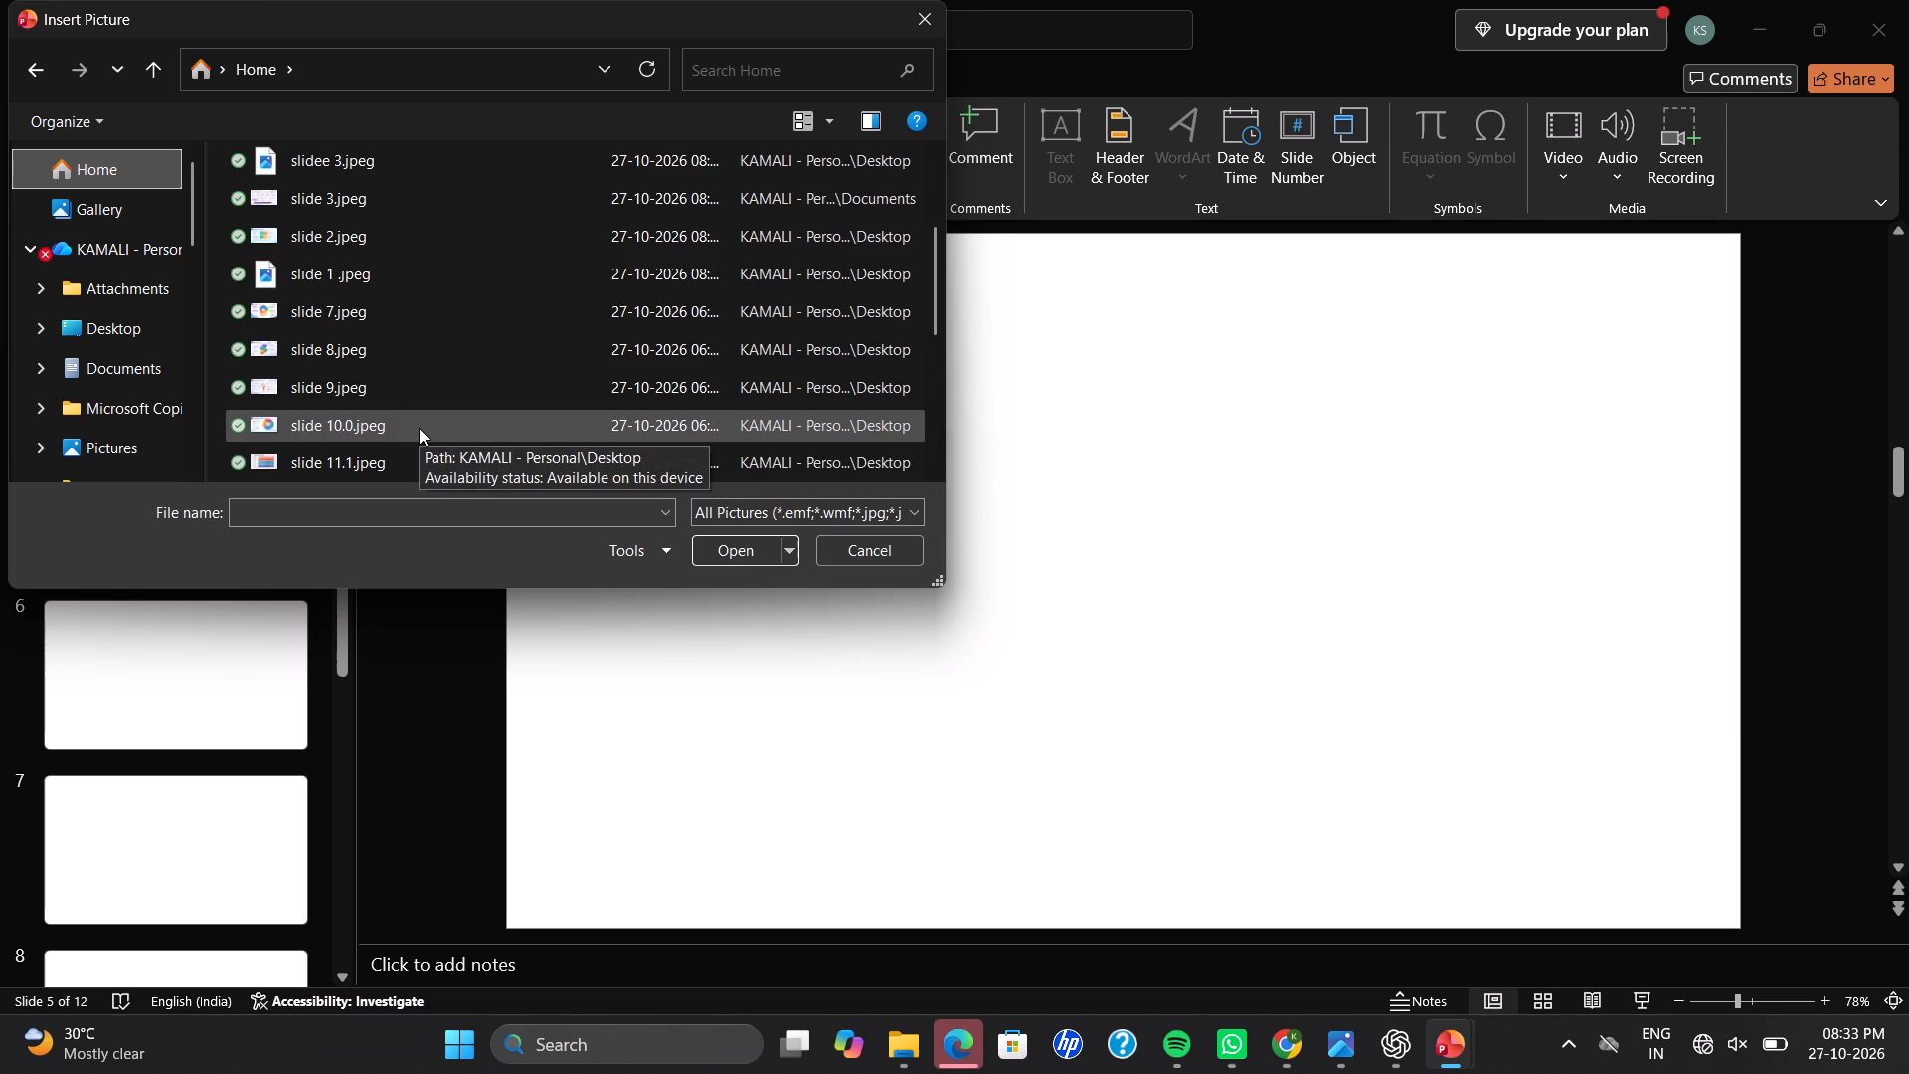
scroll(419, 428, "down", 2)
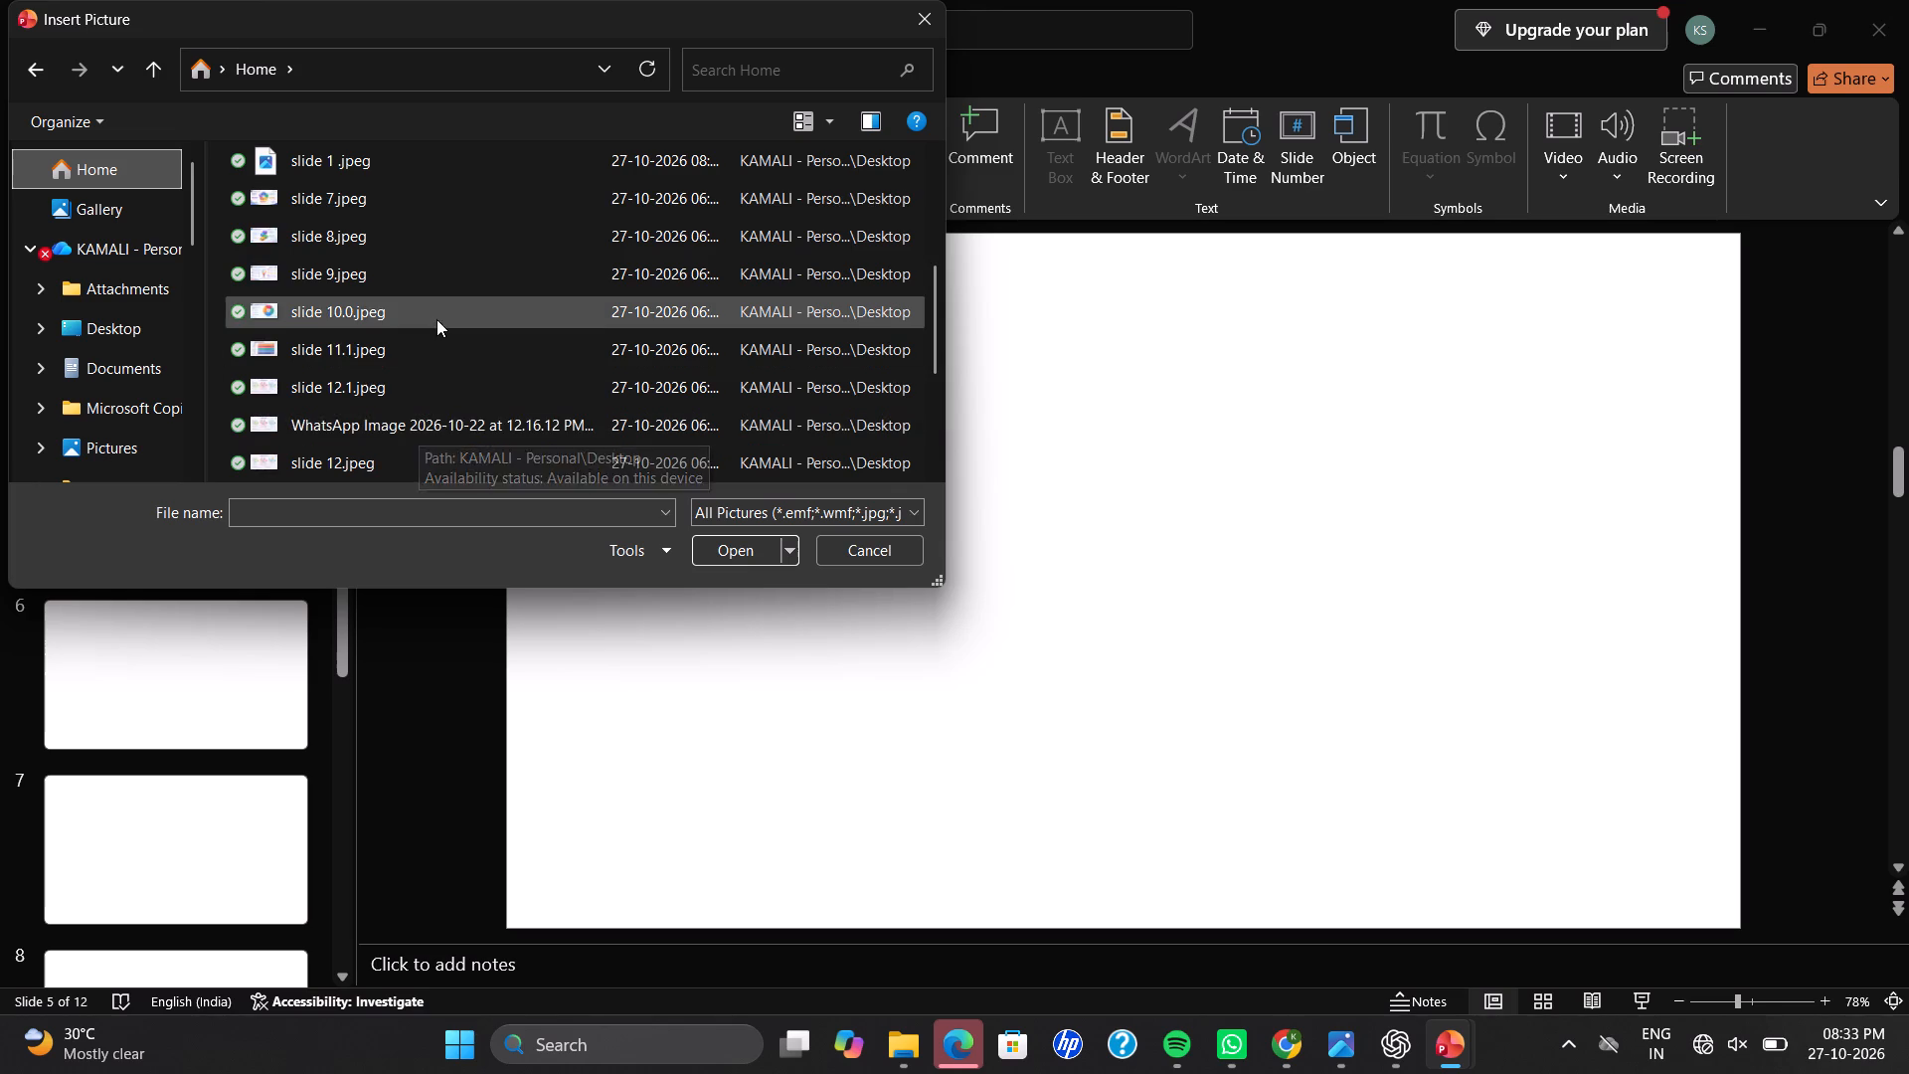
scroll(436, 319, "up", 1)
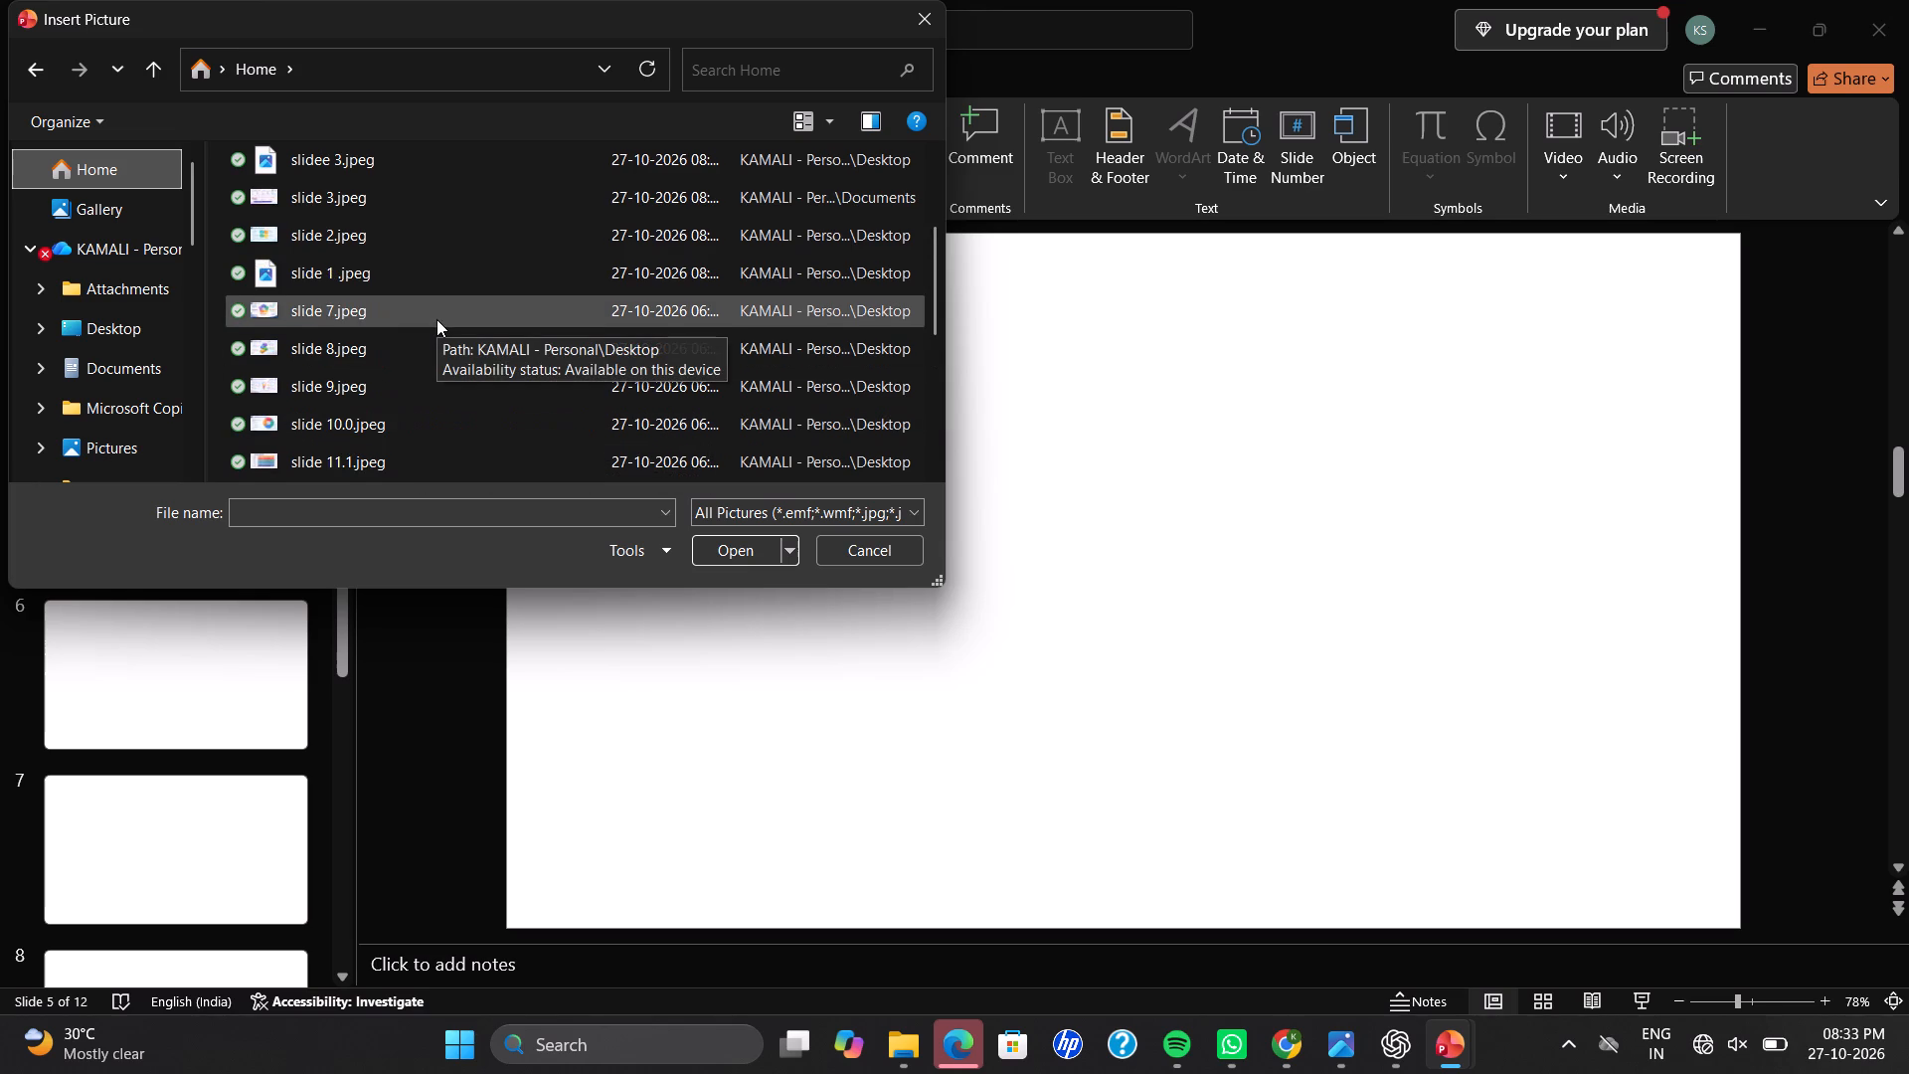
scroll(436, 319, "up", 1)
scroll(436, 319, "down", 1)
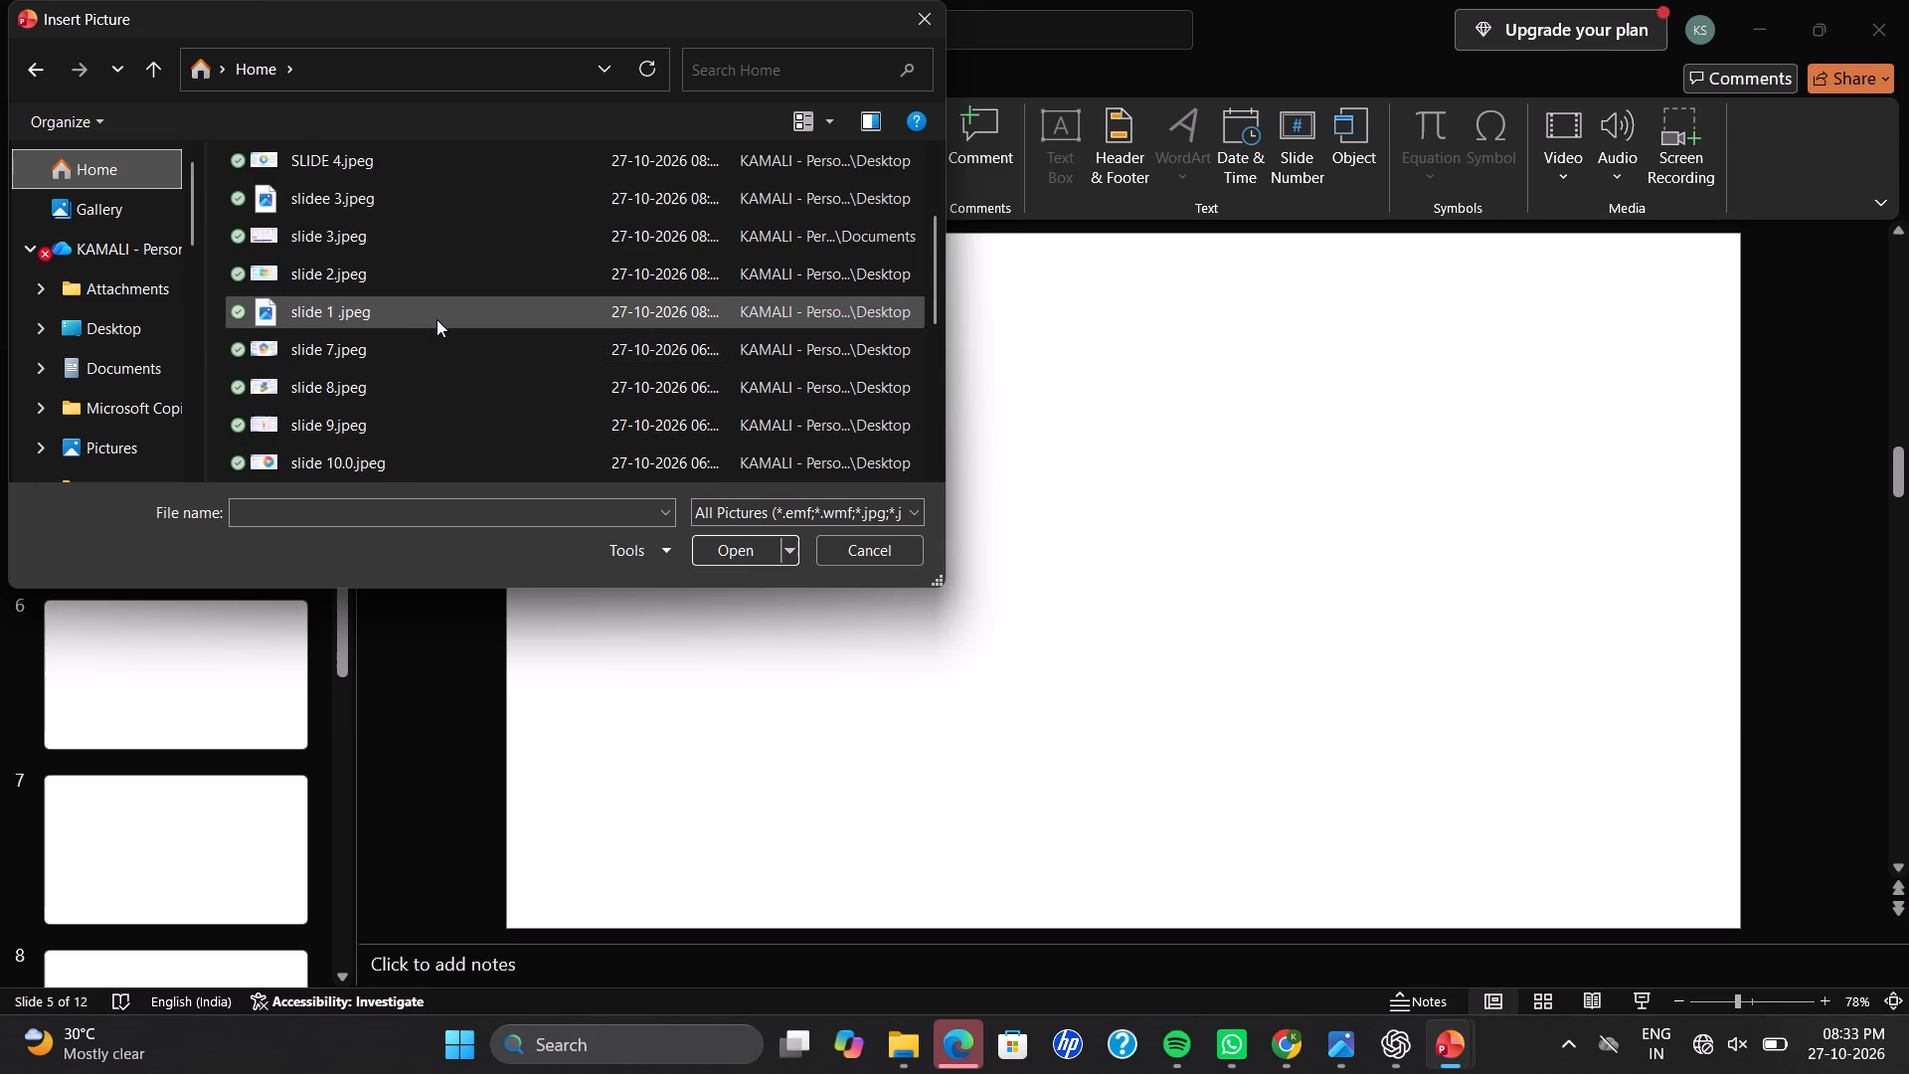
scroll(436, 319, "down", 4)
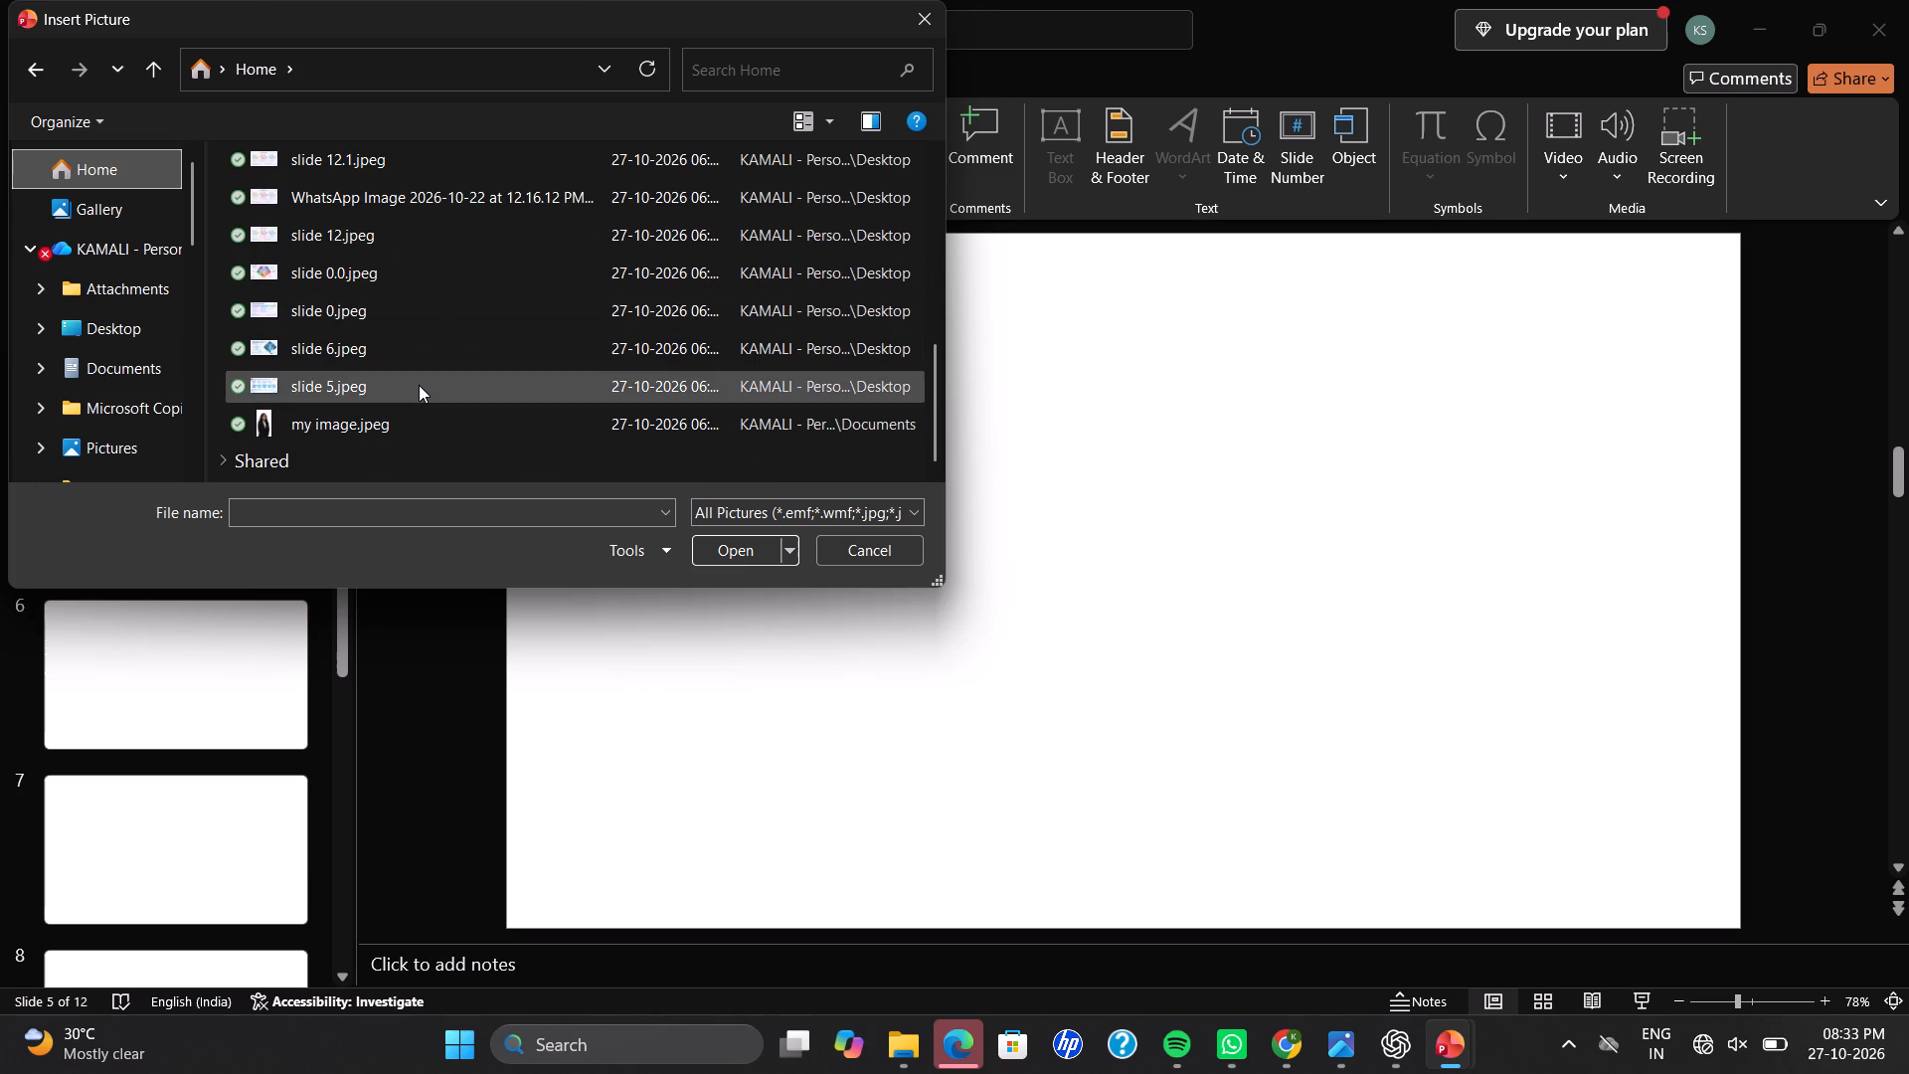
left_click(419, 385)
left_click(731, 543)
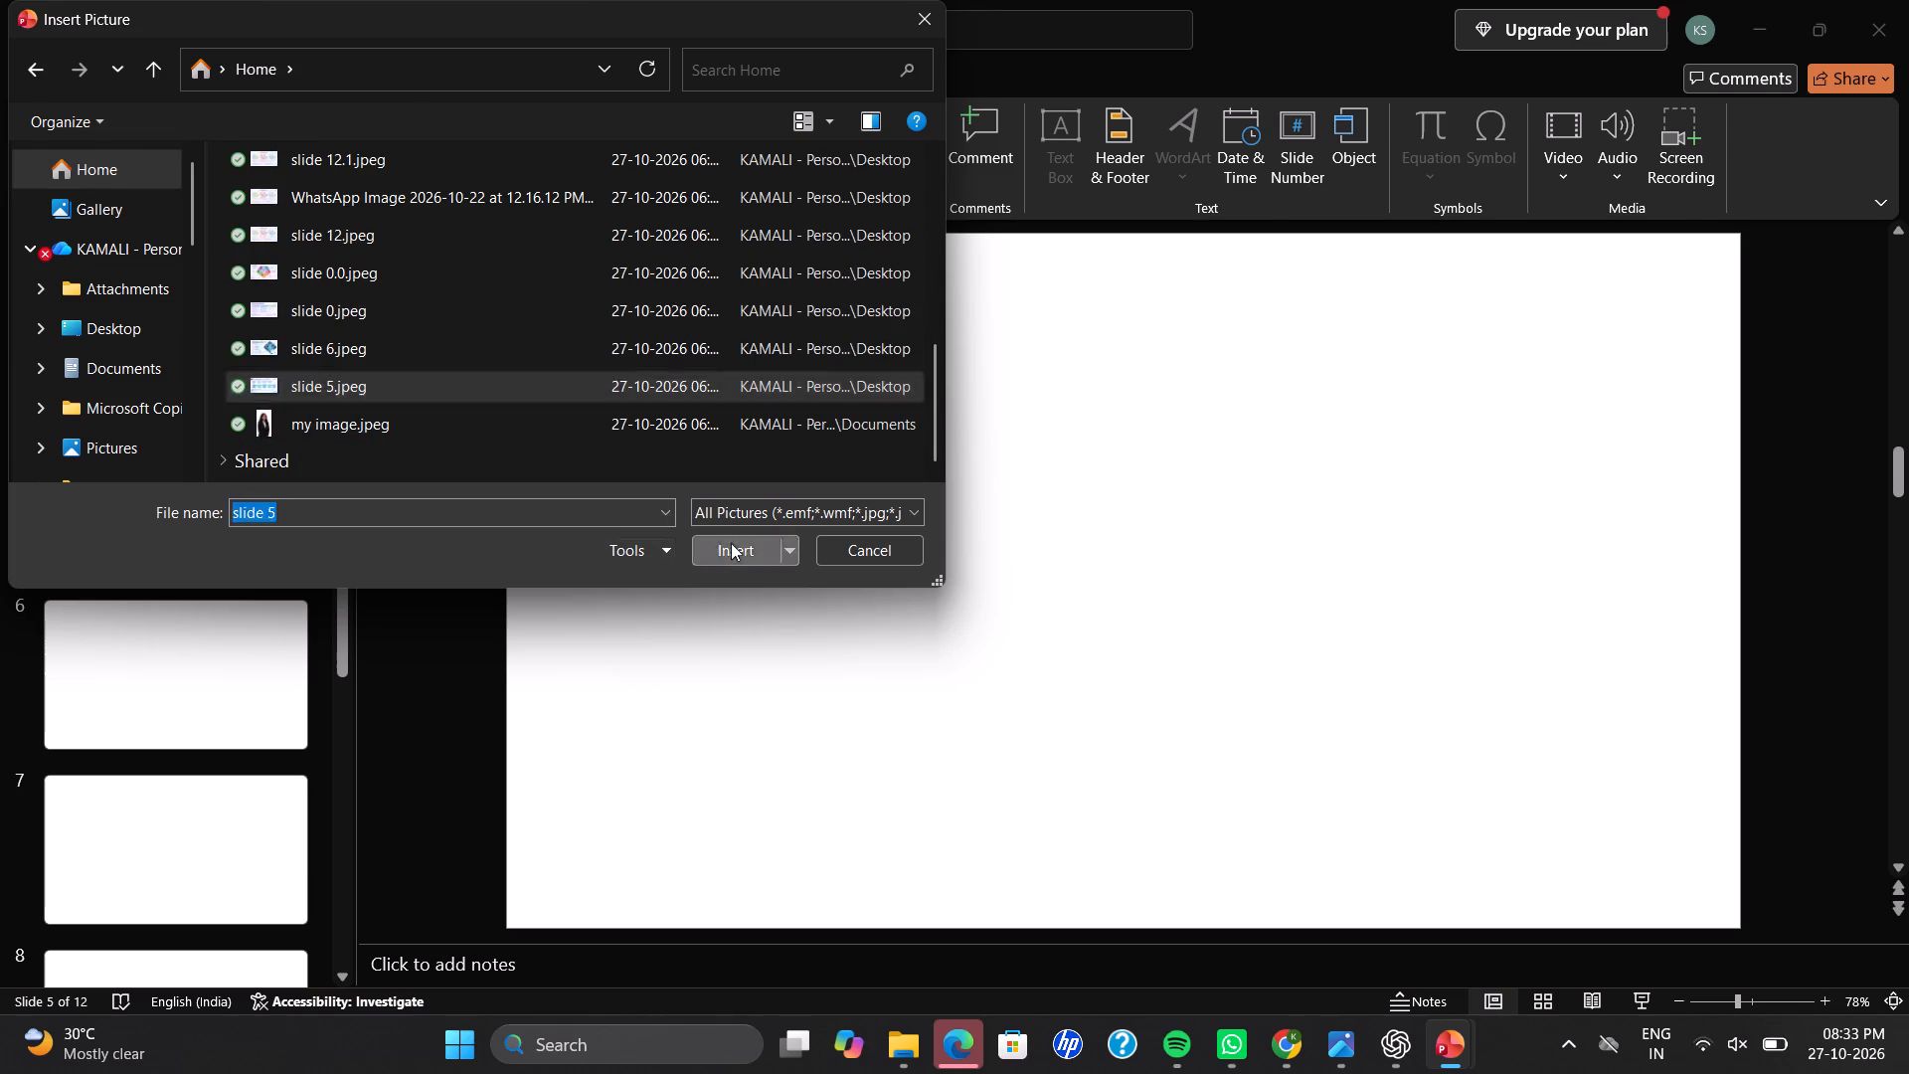
Insert the picture slide 6.jpeg from this device's recent files onto blank slide 6.
left_click(280, 627)
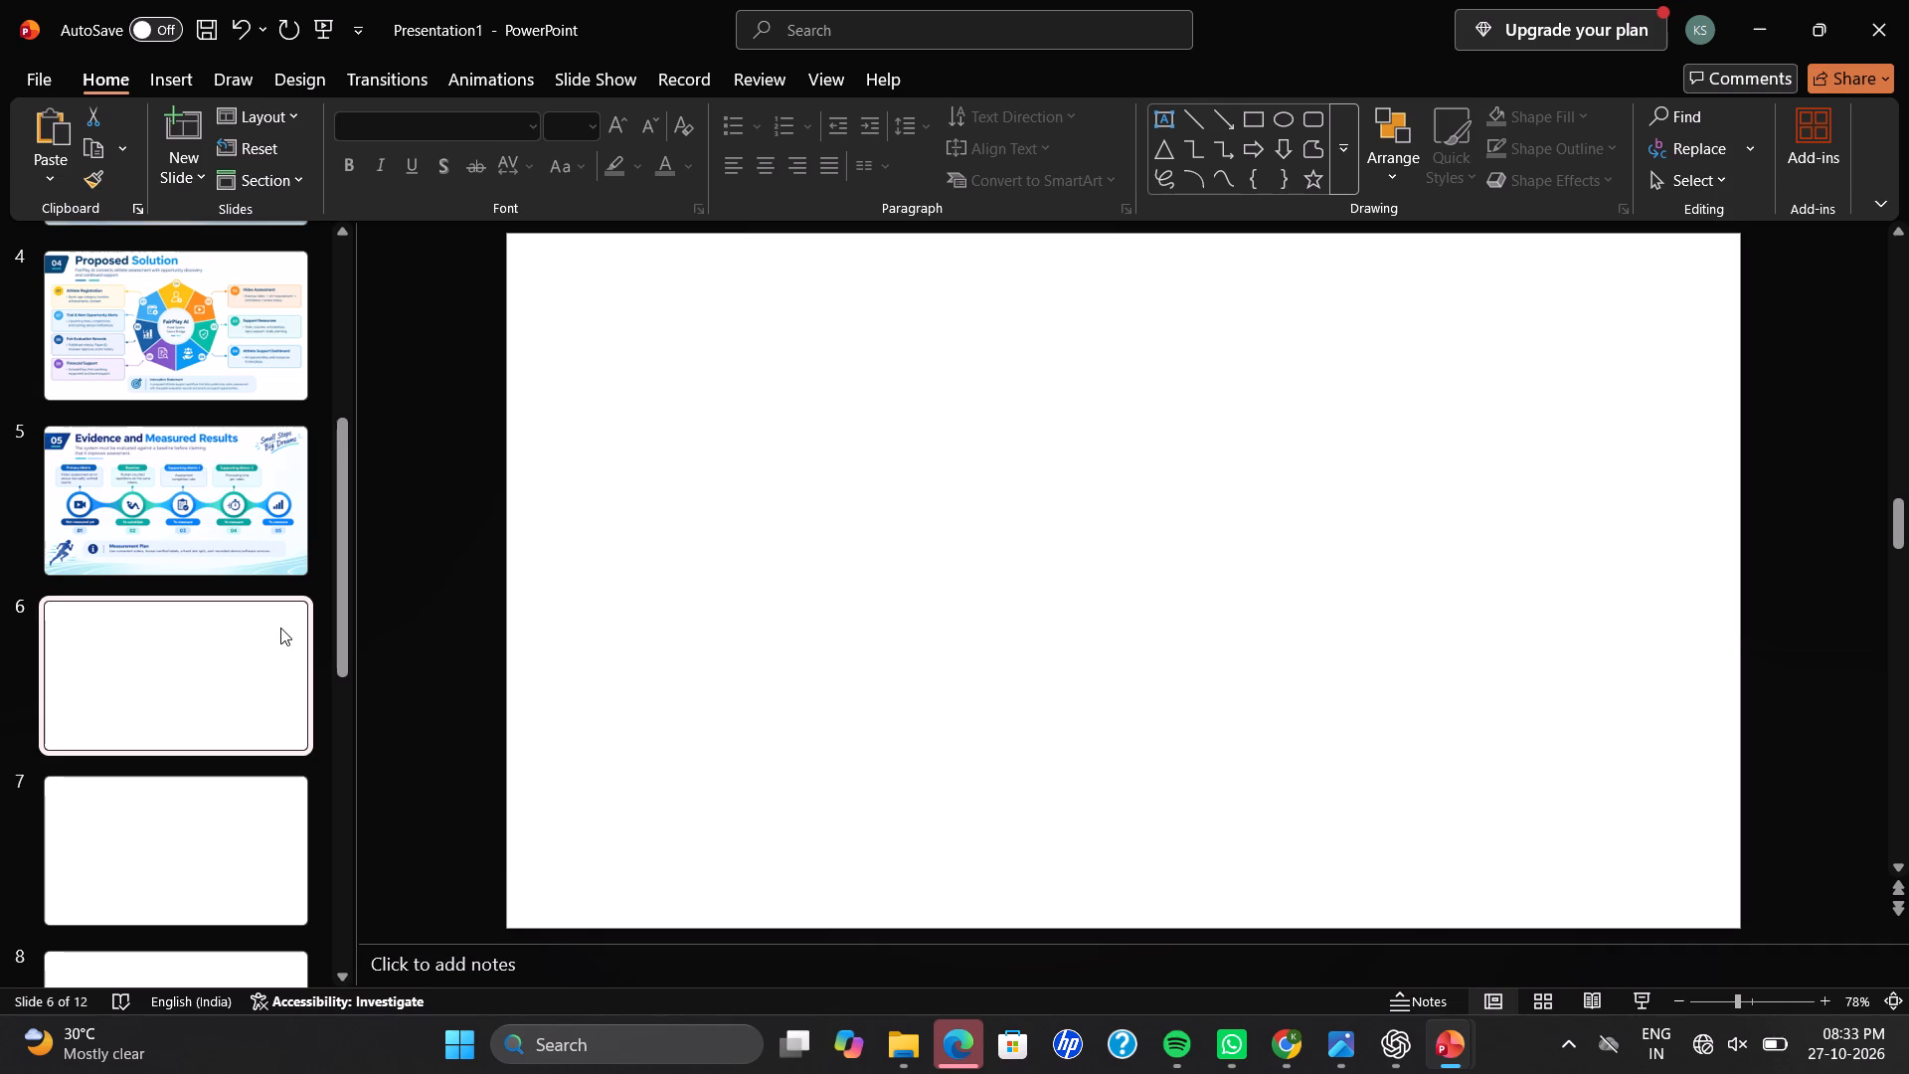
left_click(280, 627)
left_click(168, 82)
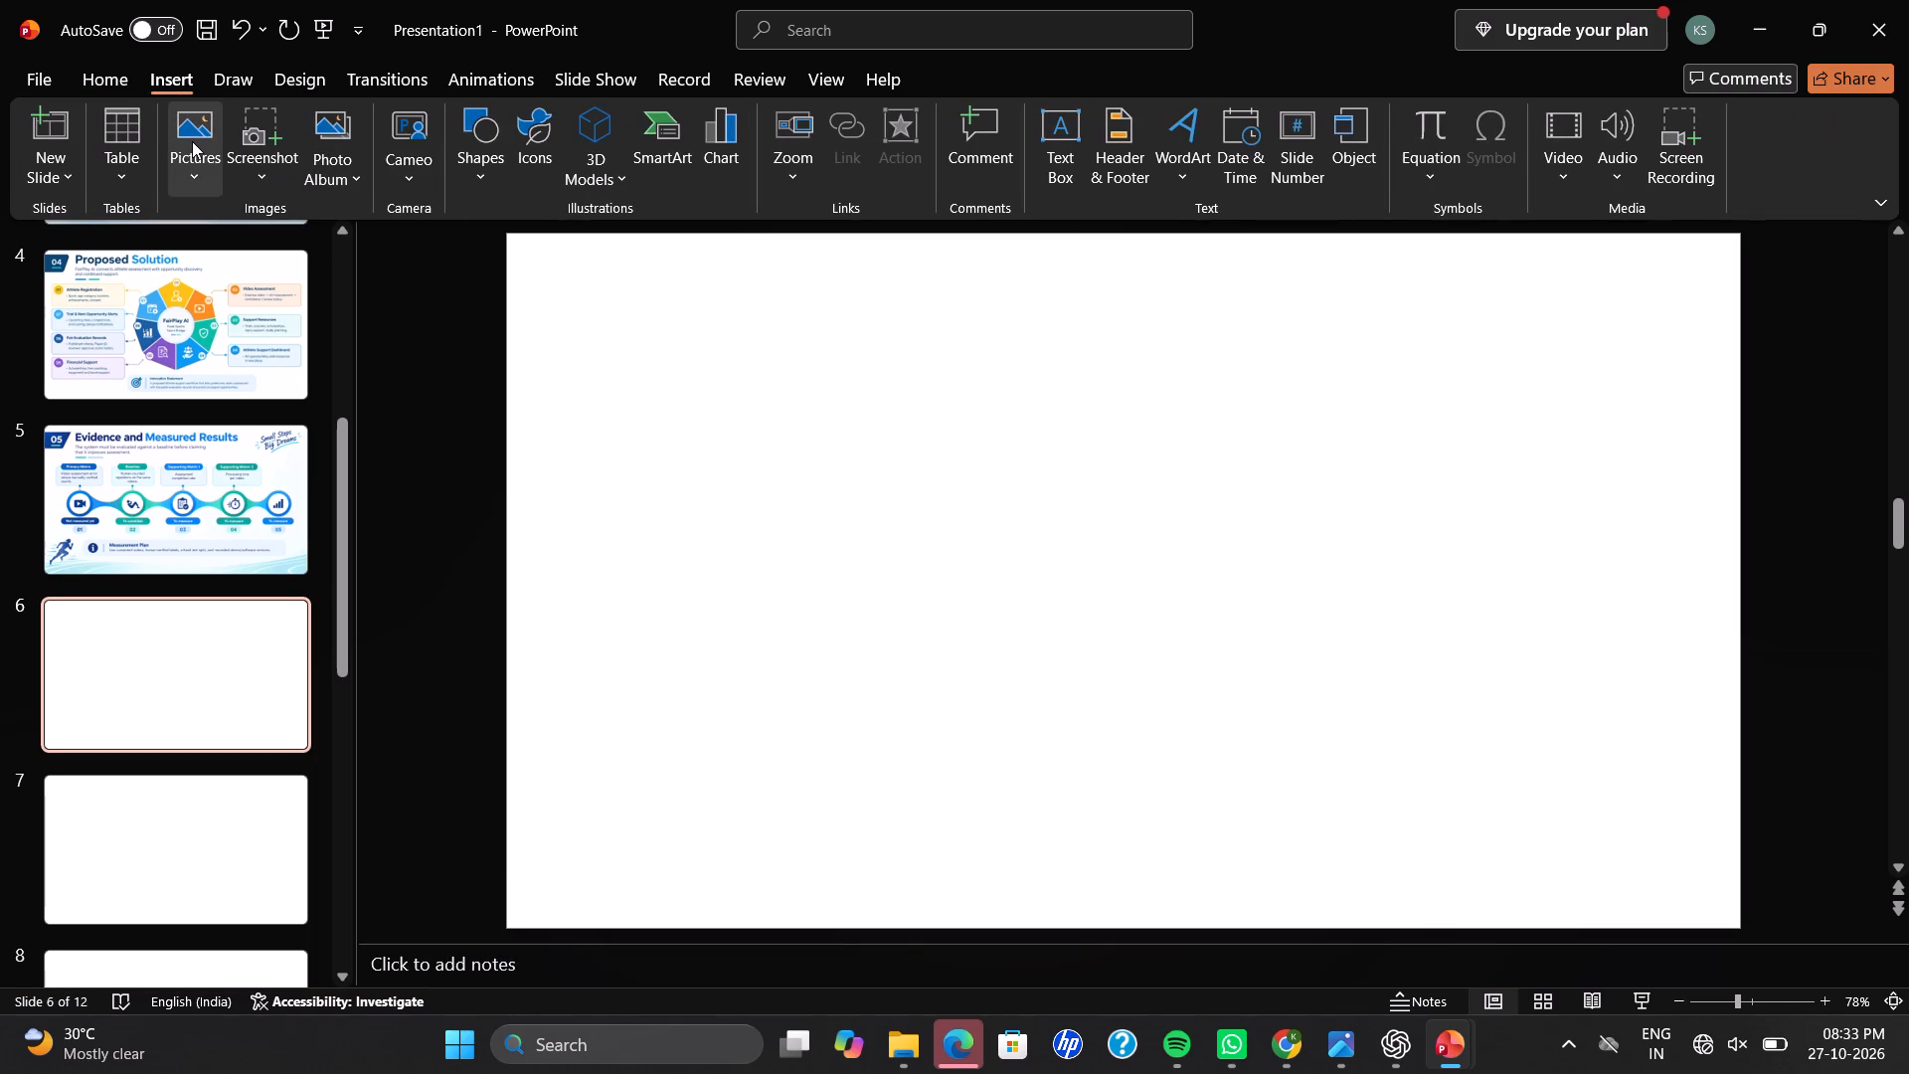
left_click(192, 141)
left_click(247, 264)
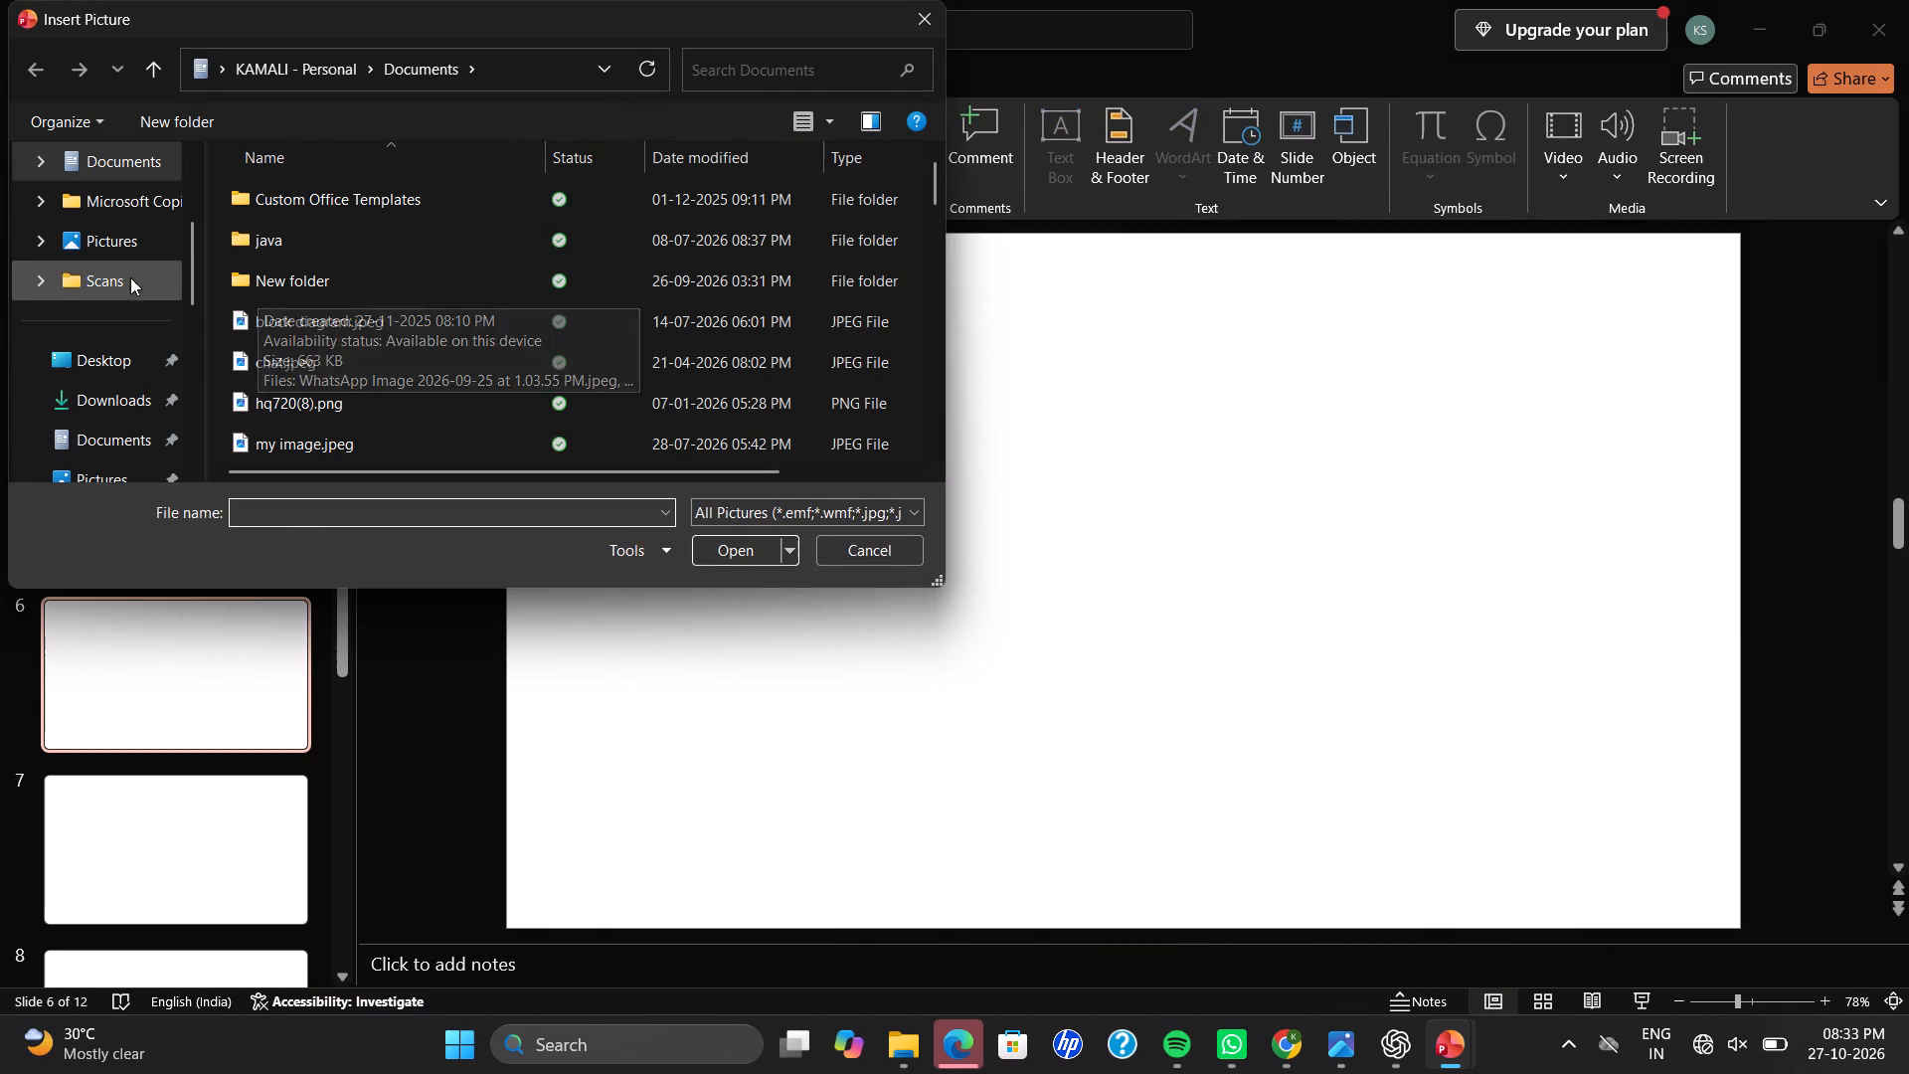
scroll(133, 231, "up", 1)
left_click(131, 173)
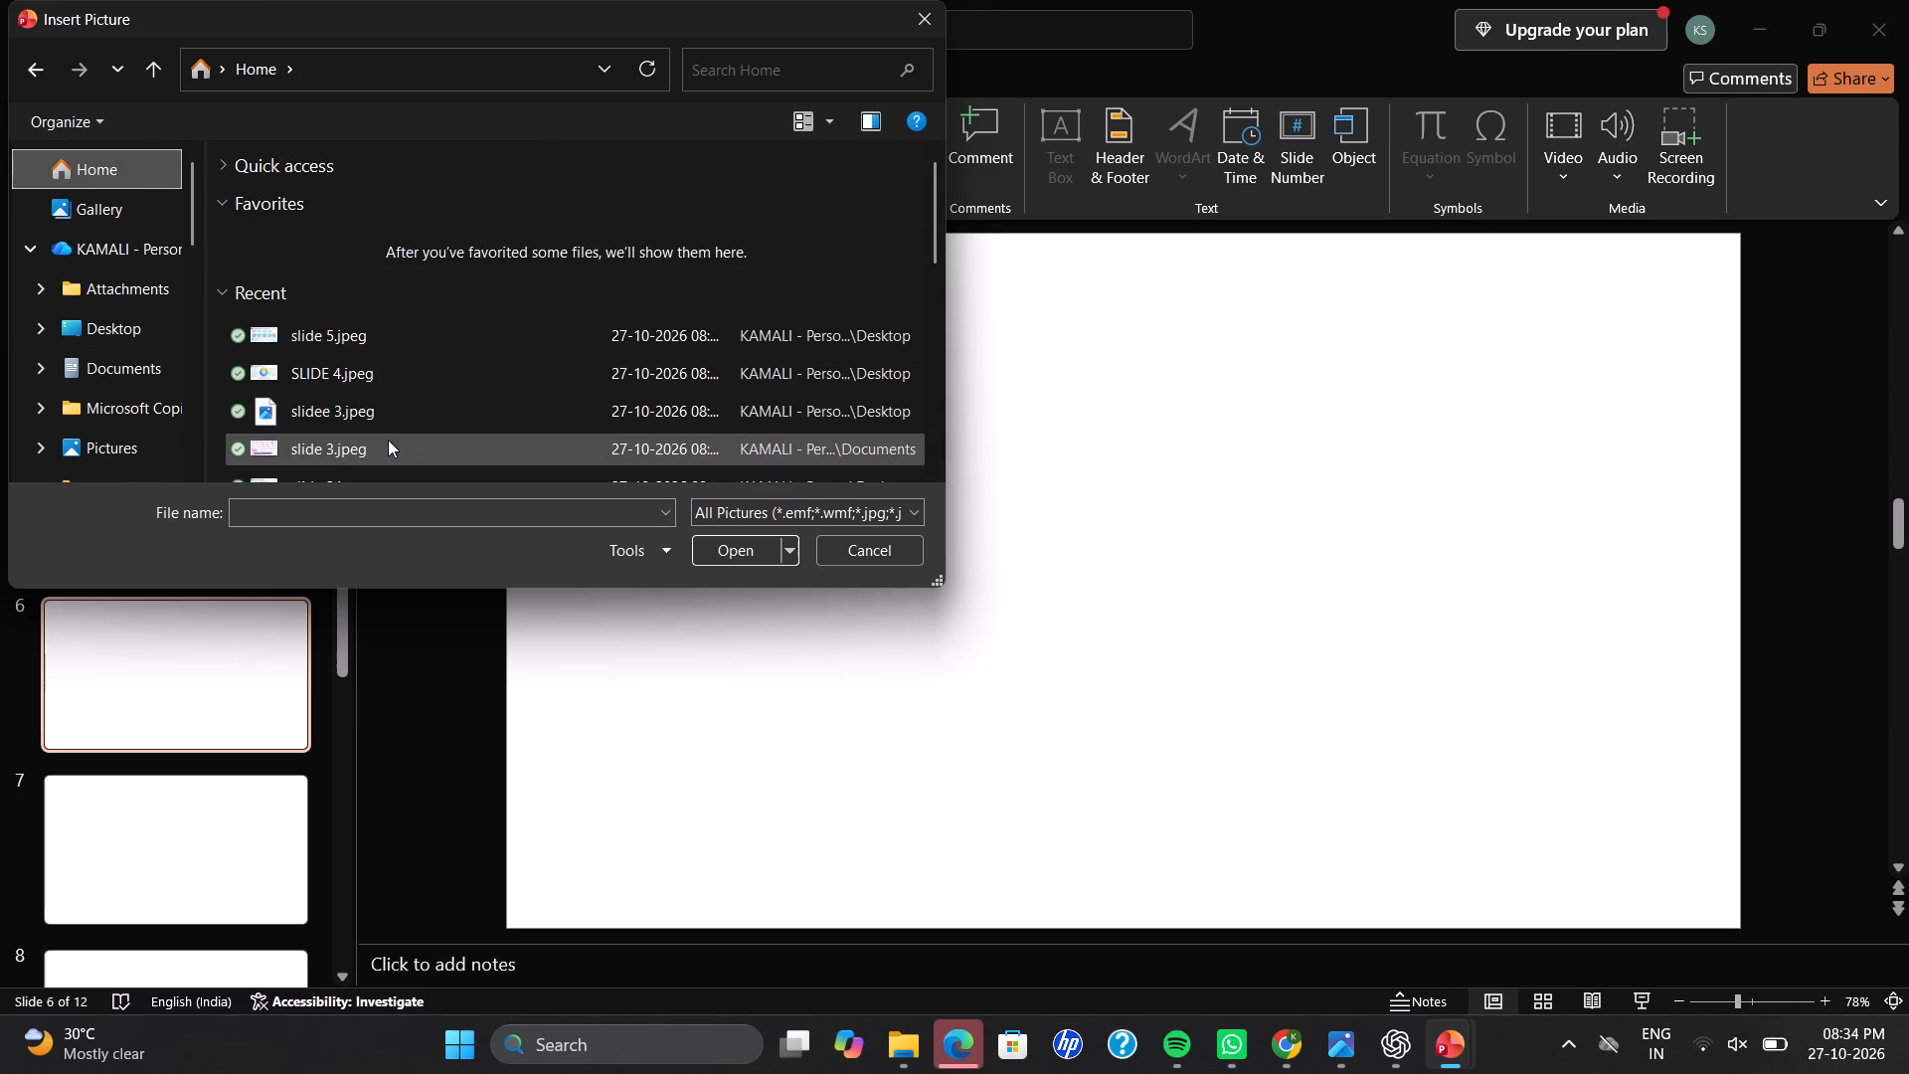
scroll(388, 440, "down", 2)
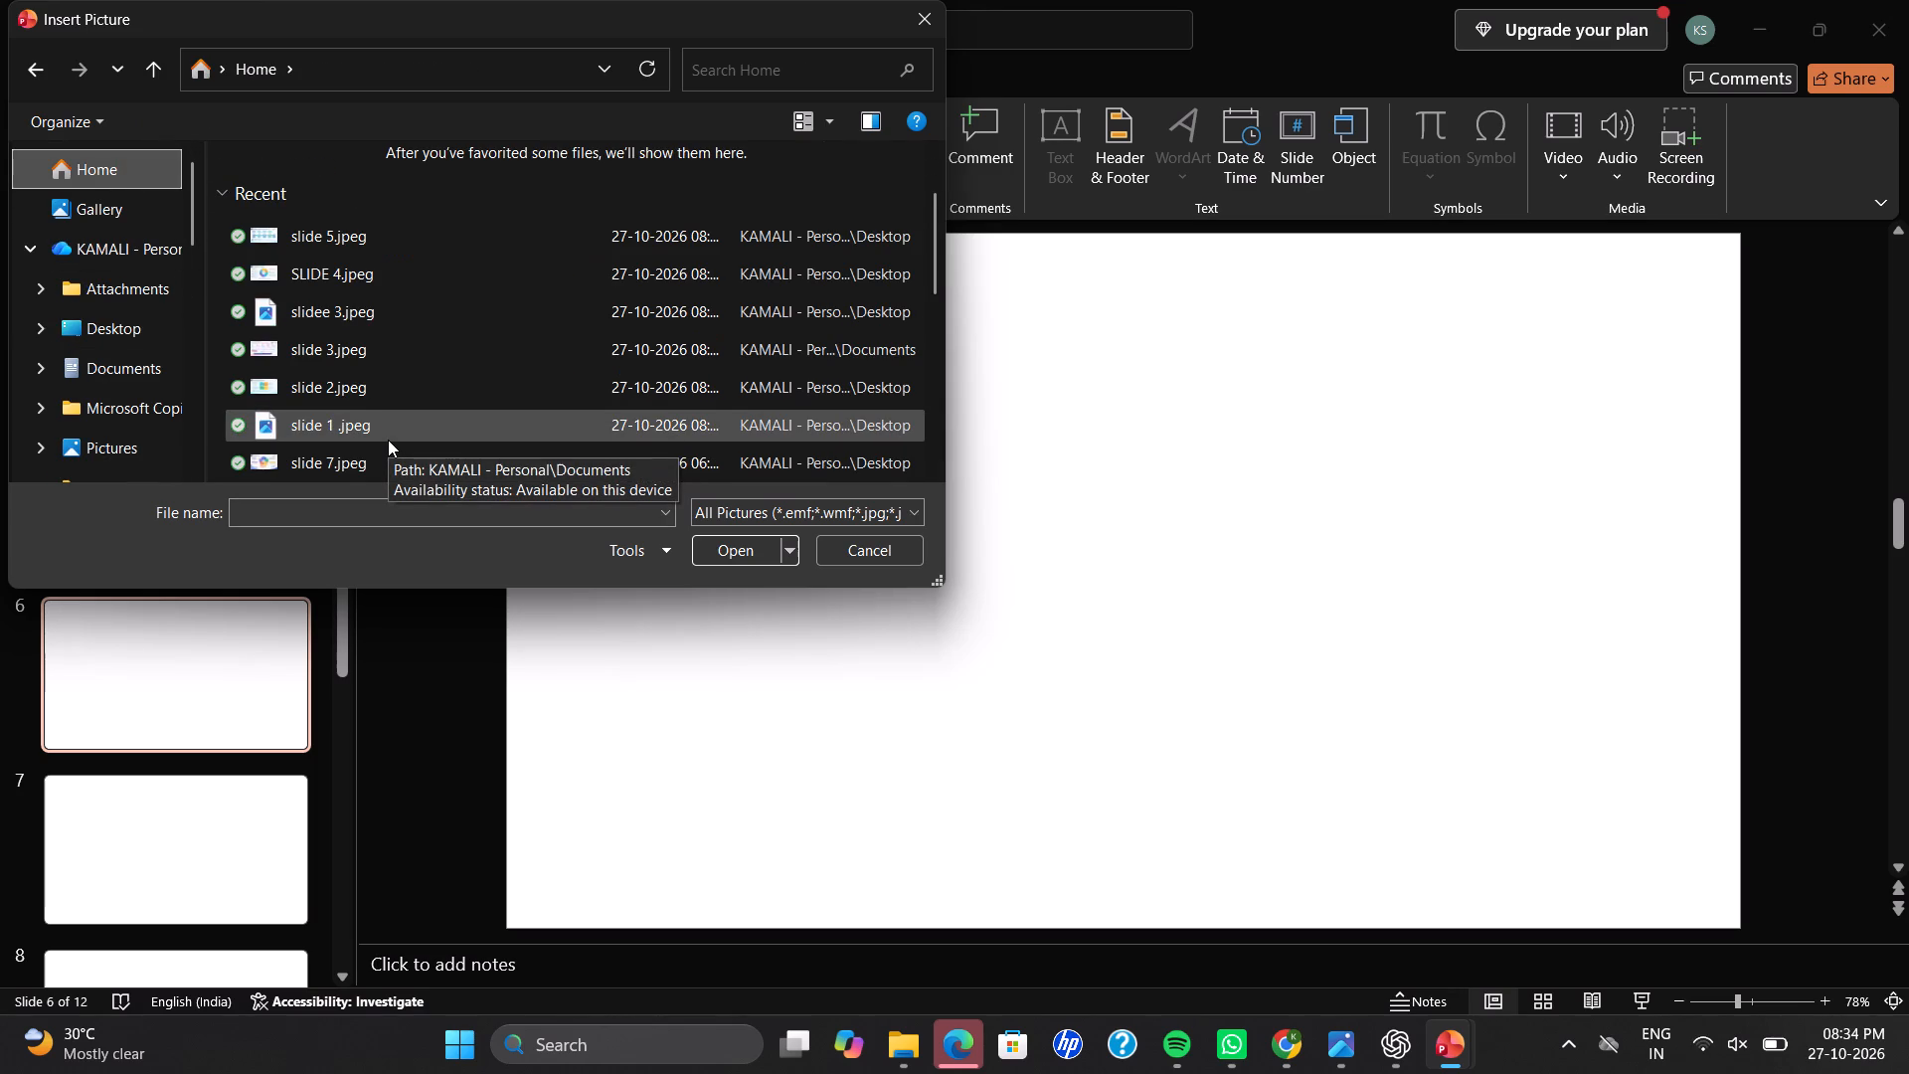
scroll(388, 440, "down", 3)
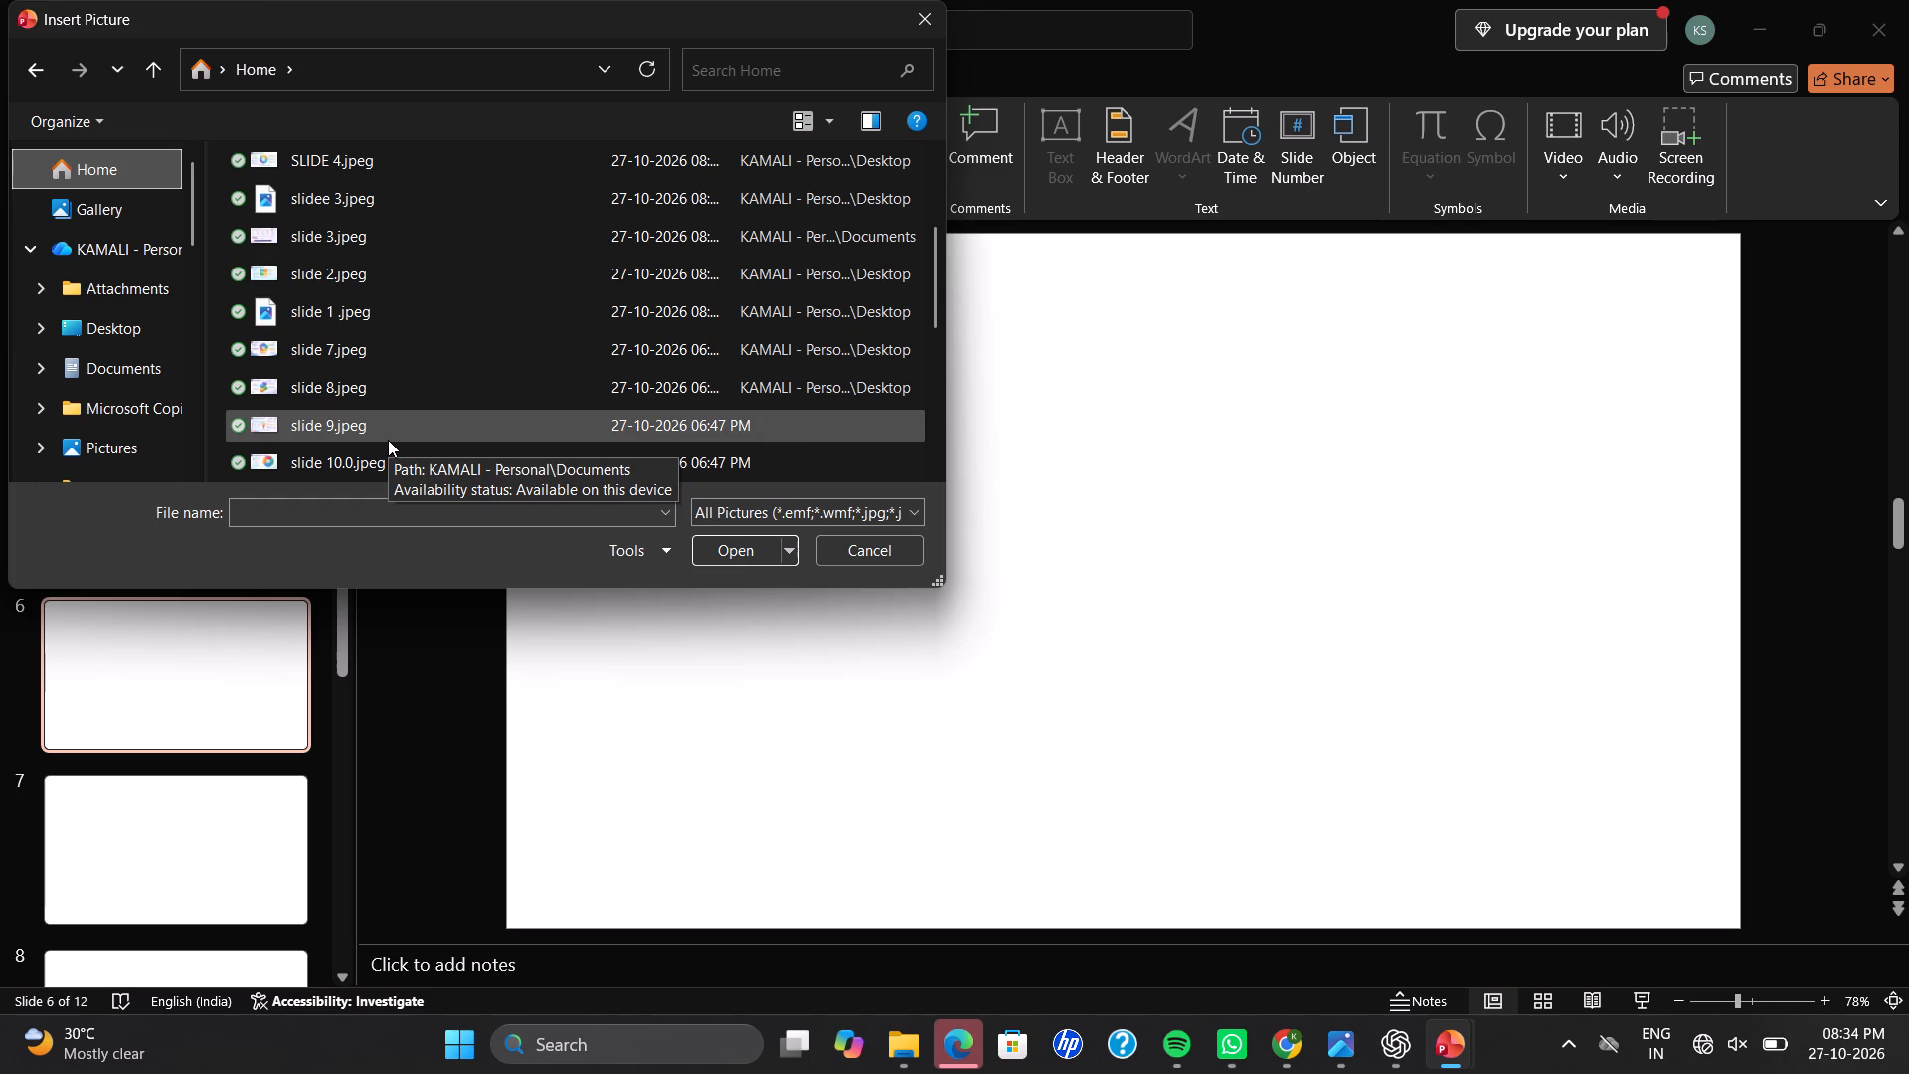
scroll(388, 440, "down", 2)
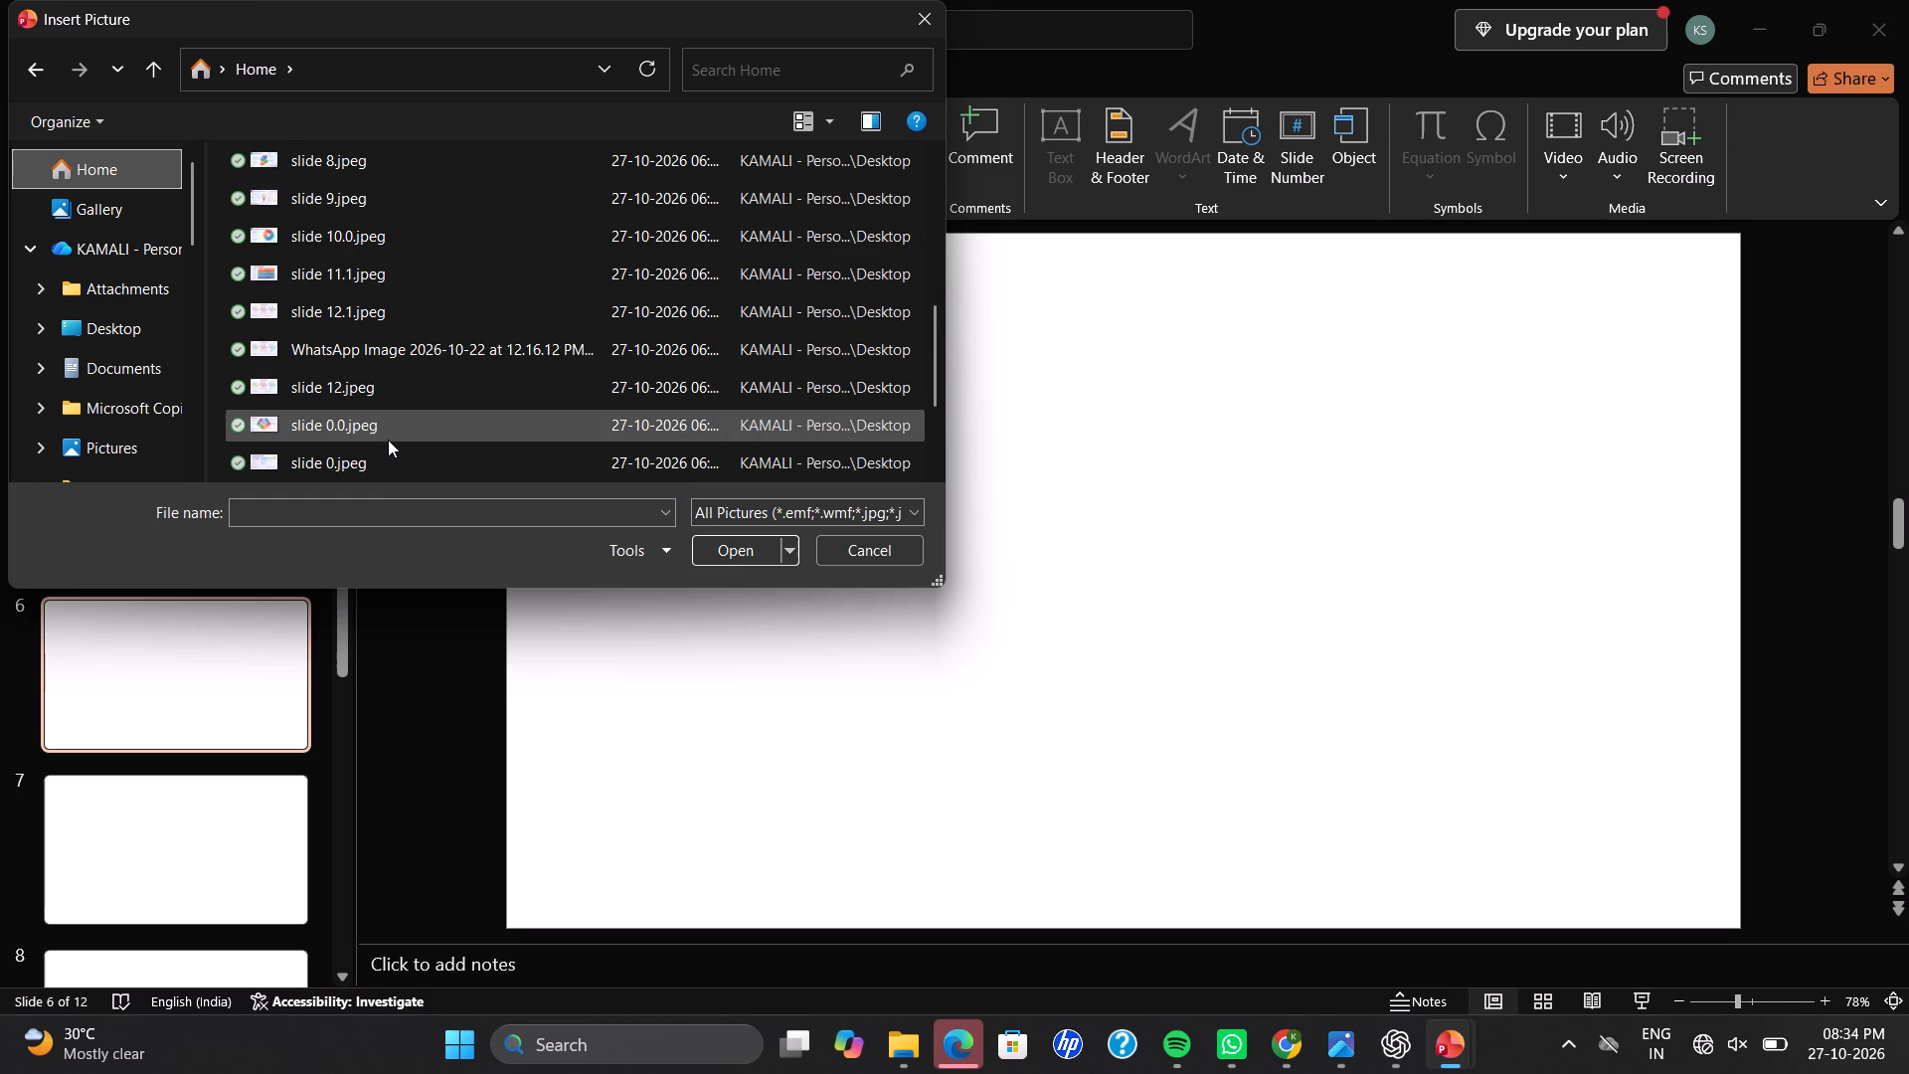
scroll(391, 416, "down", 1)
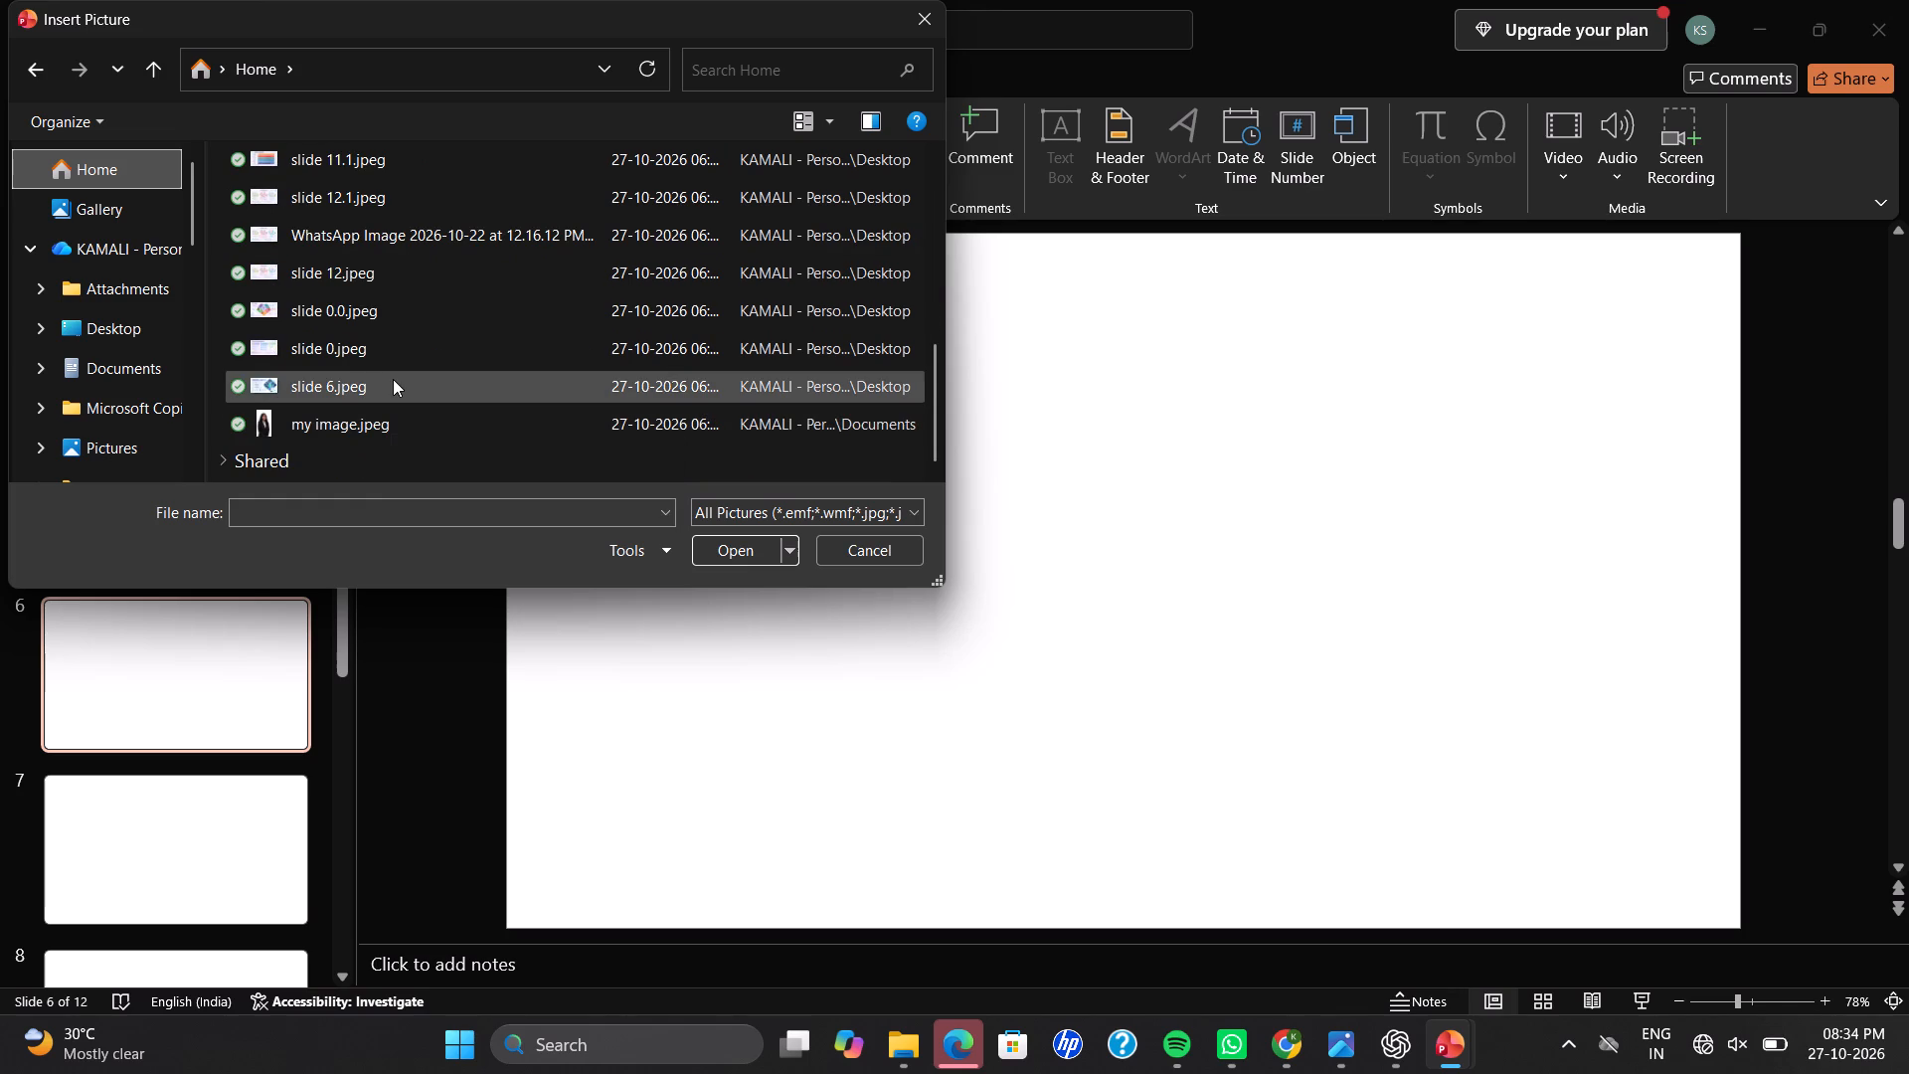
left_click(393, 379)
left_click(750, 549)
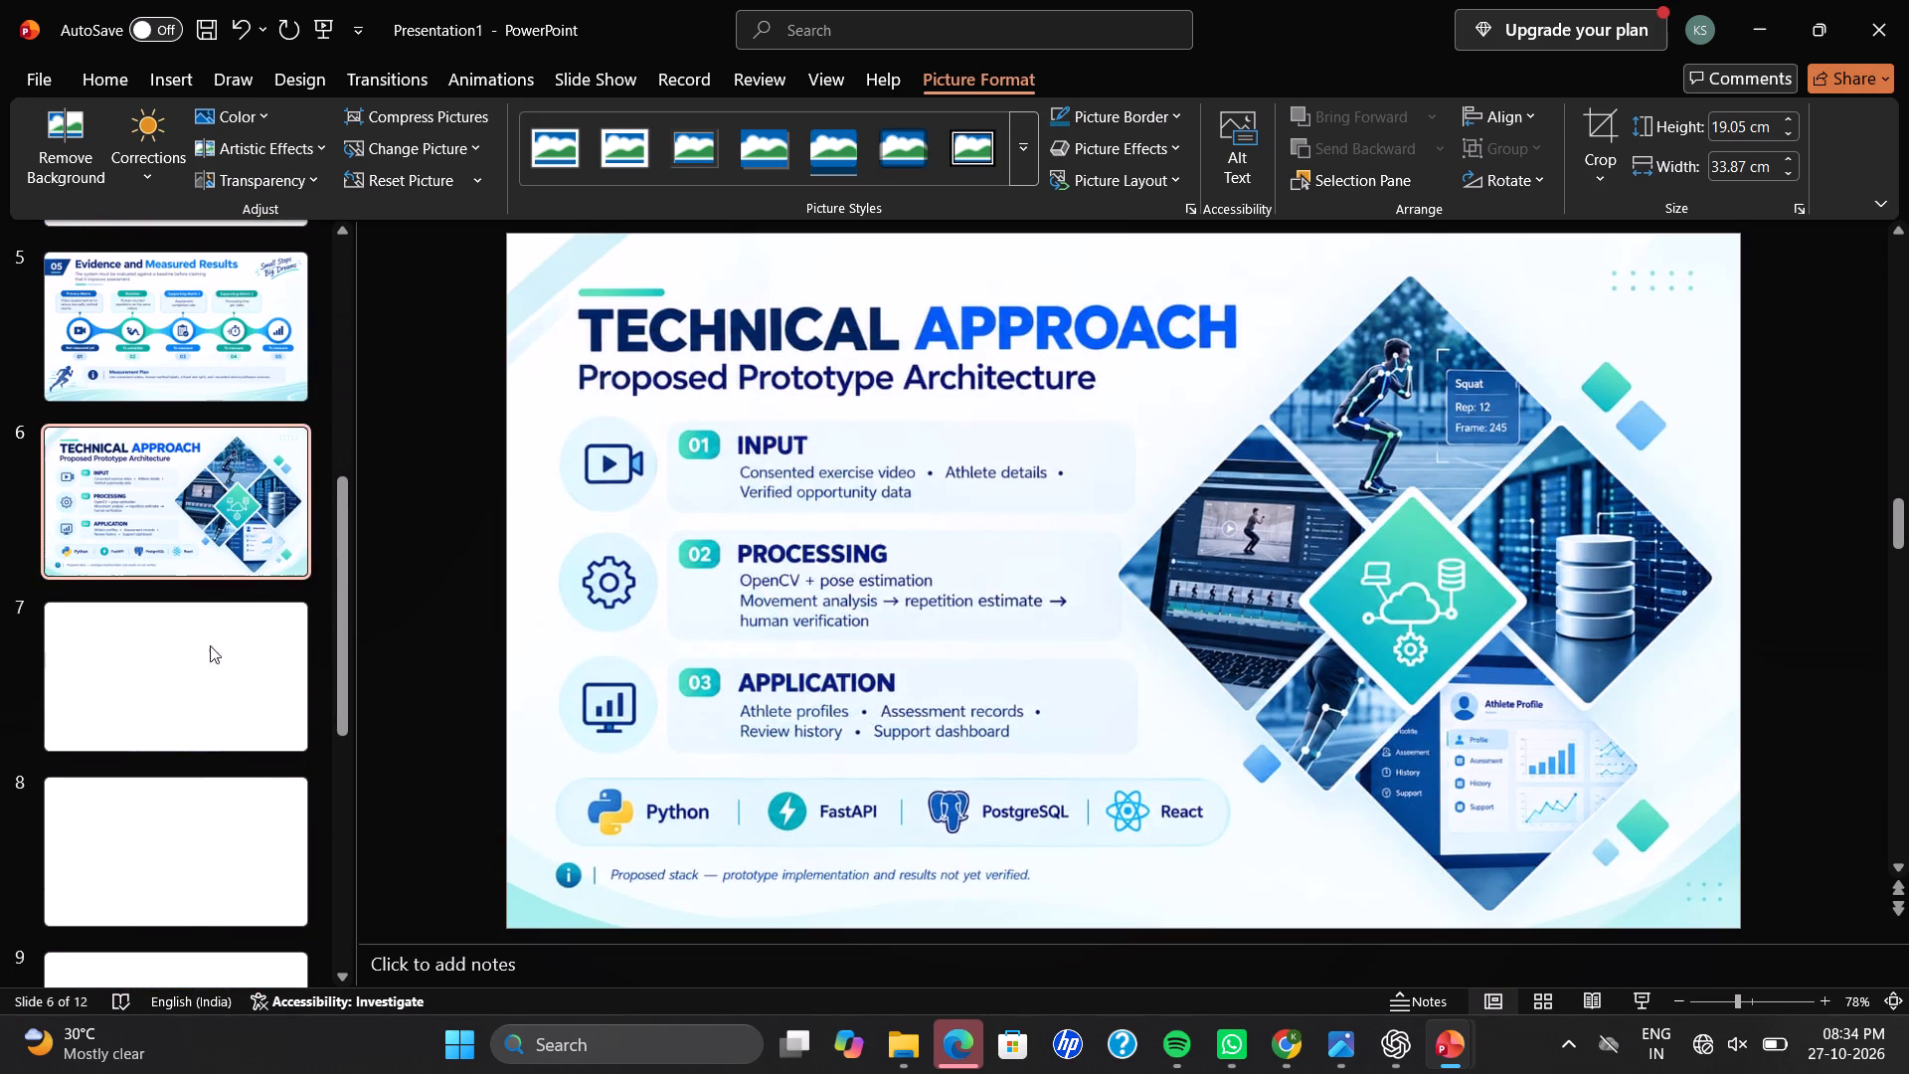
Insert the picture slide 7.jpeg from this device's Documents folder onto blank slide 7.
left_click(210, 680)
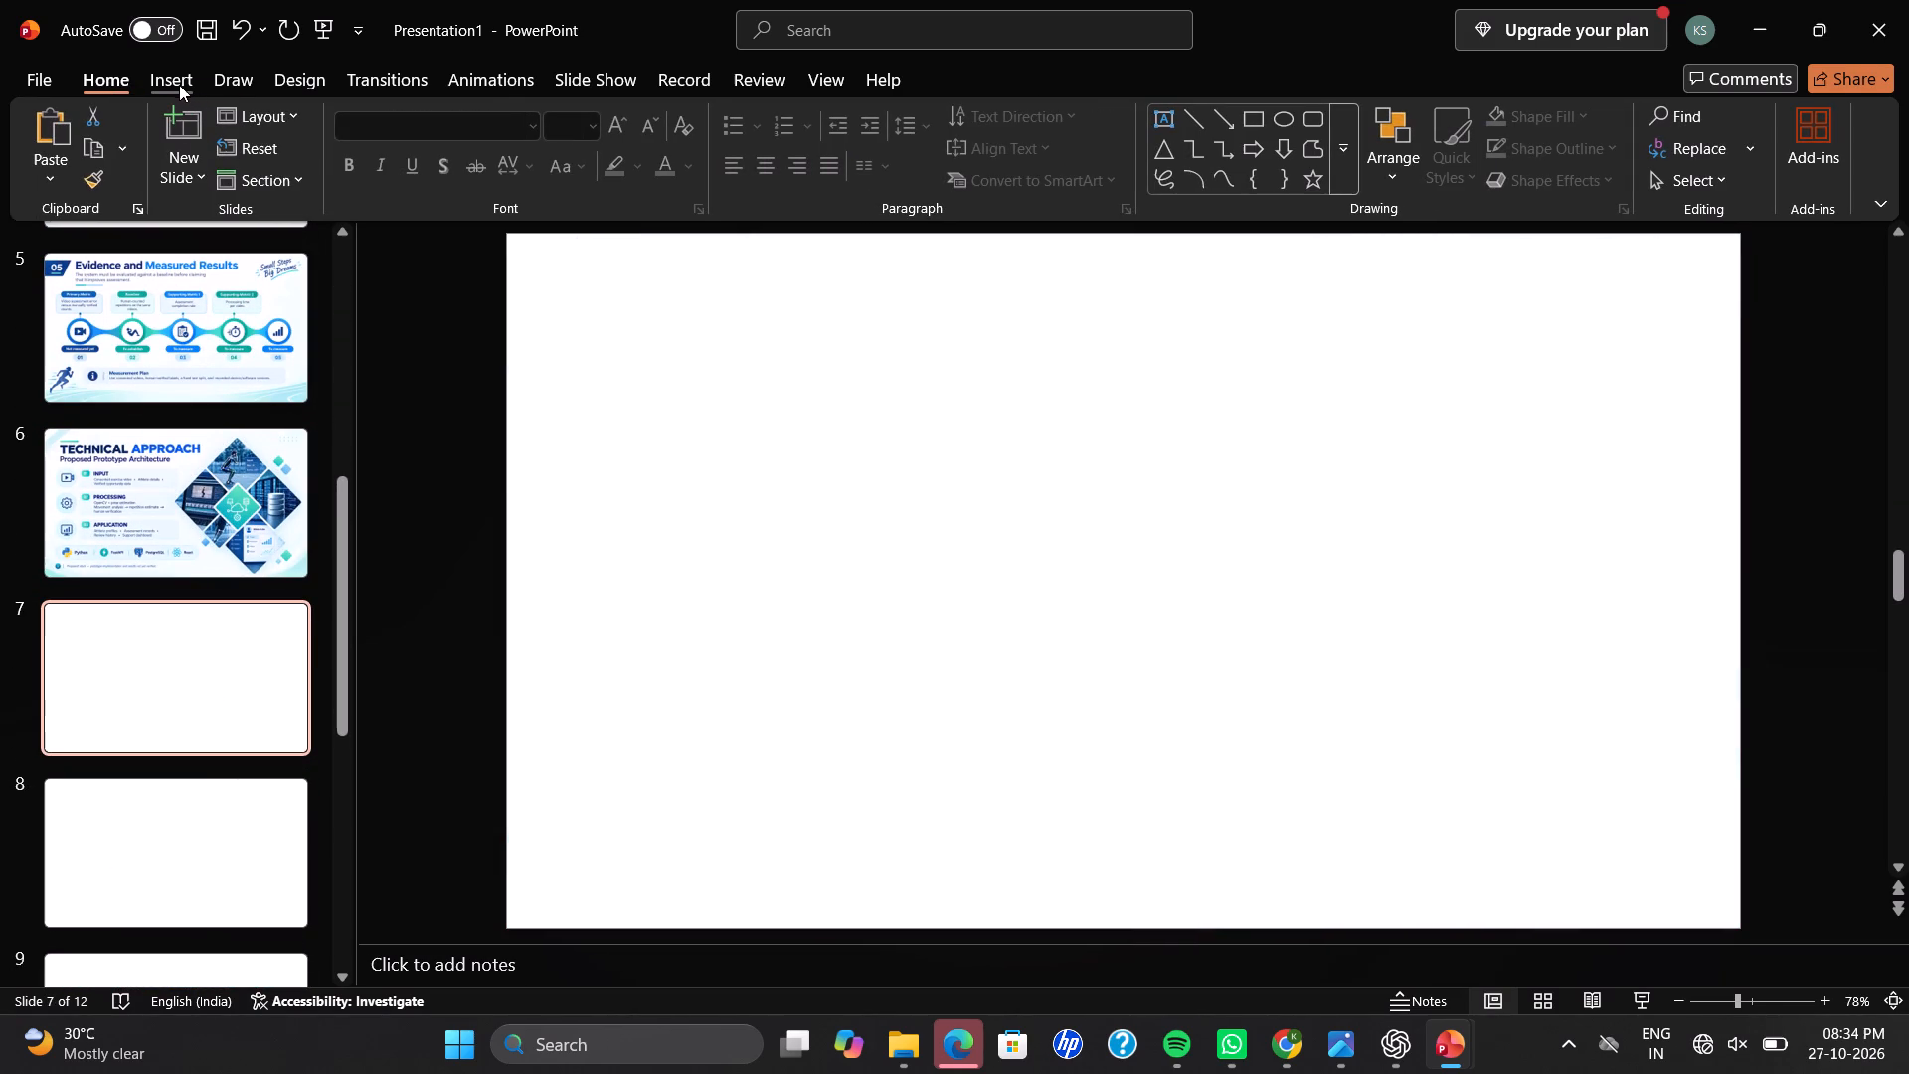
left_click(179, 84)
left_click(191, 173)
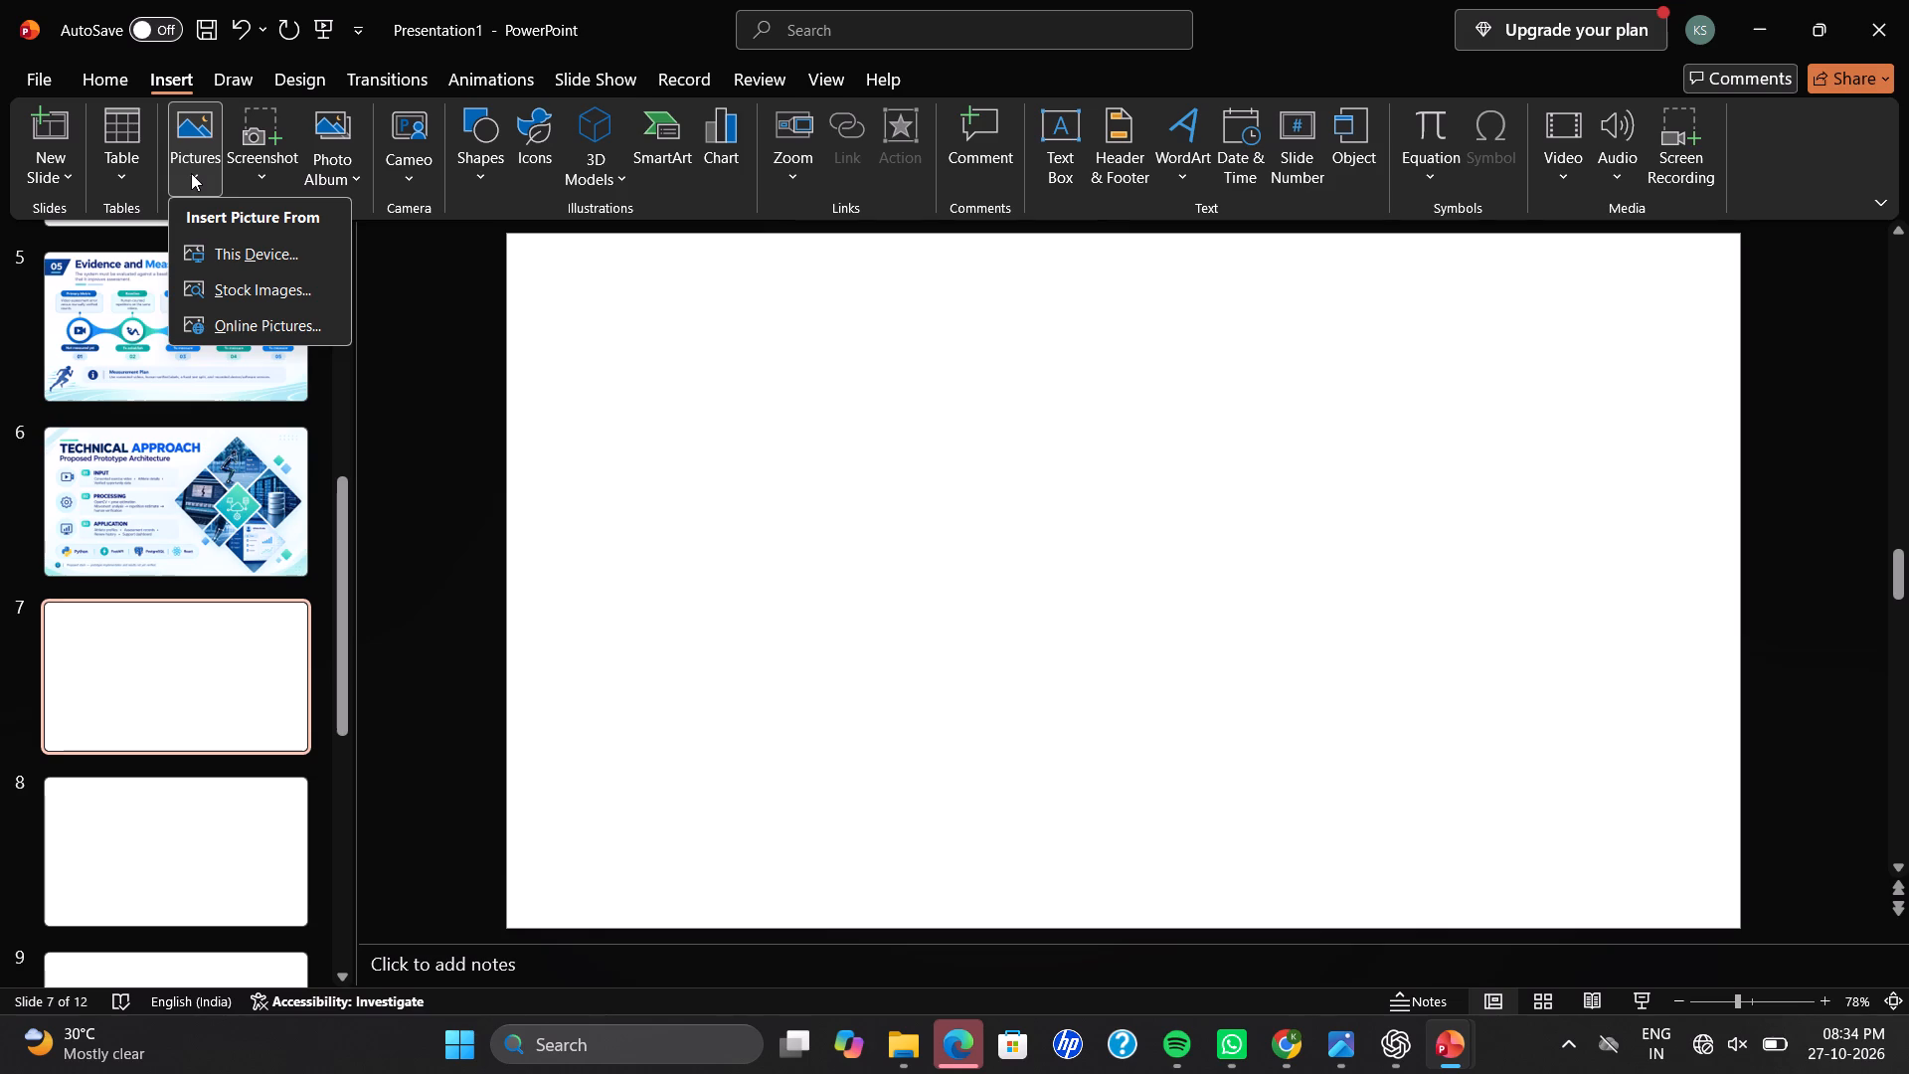
left_click(191, 173)
left_click(191, 173)
left_click(271, 269)
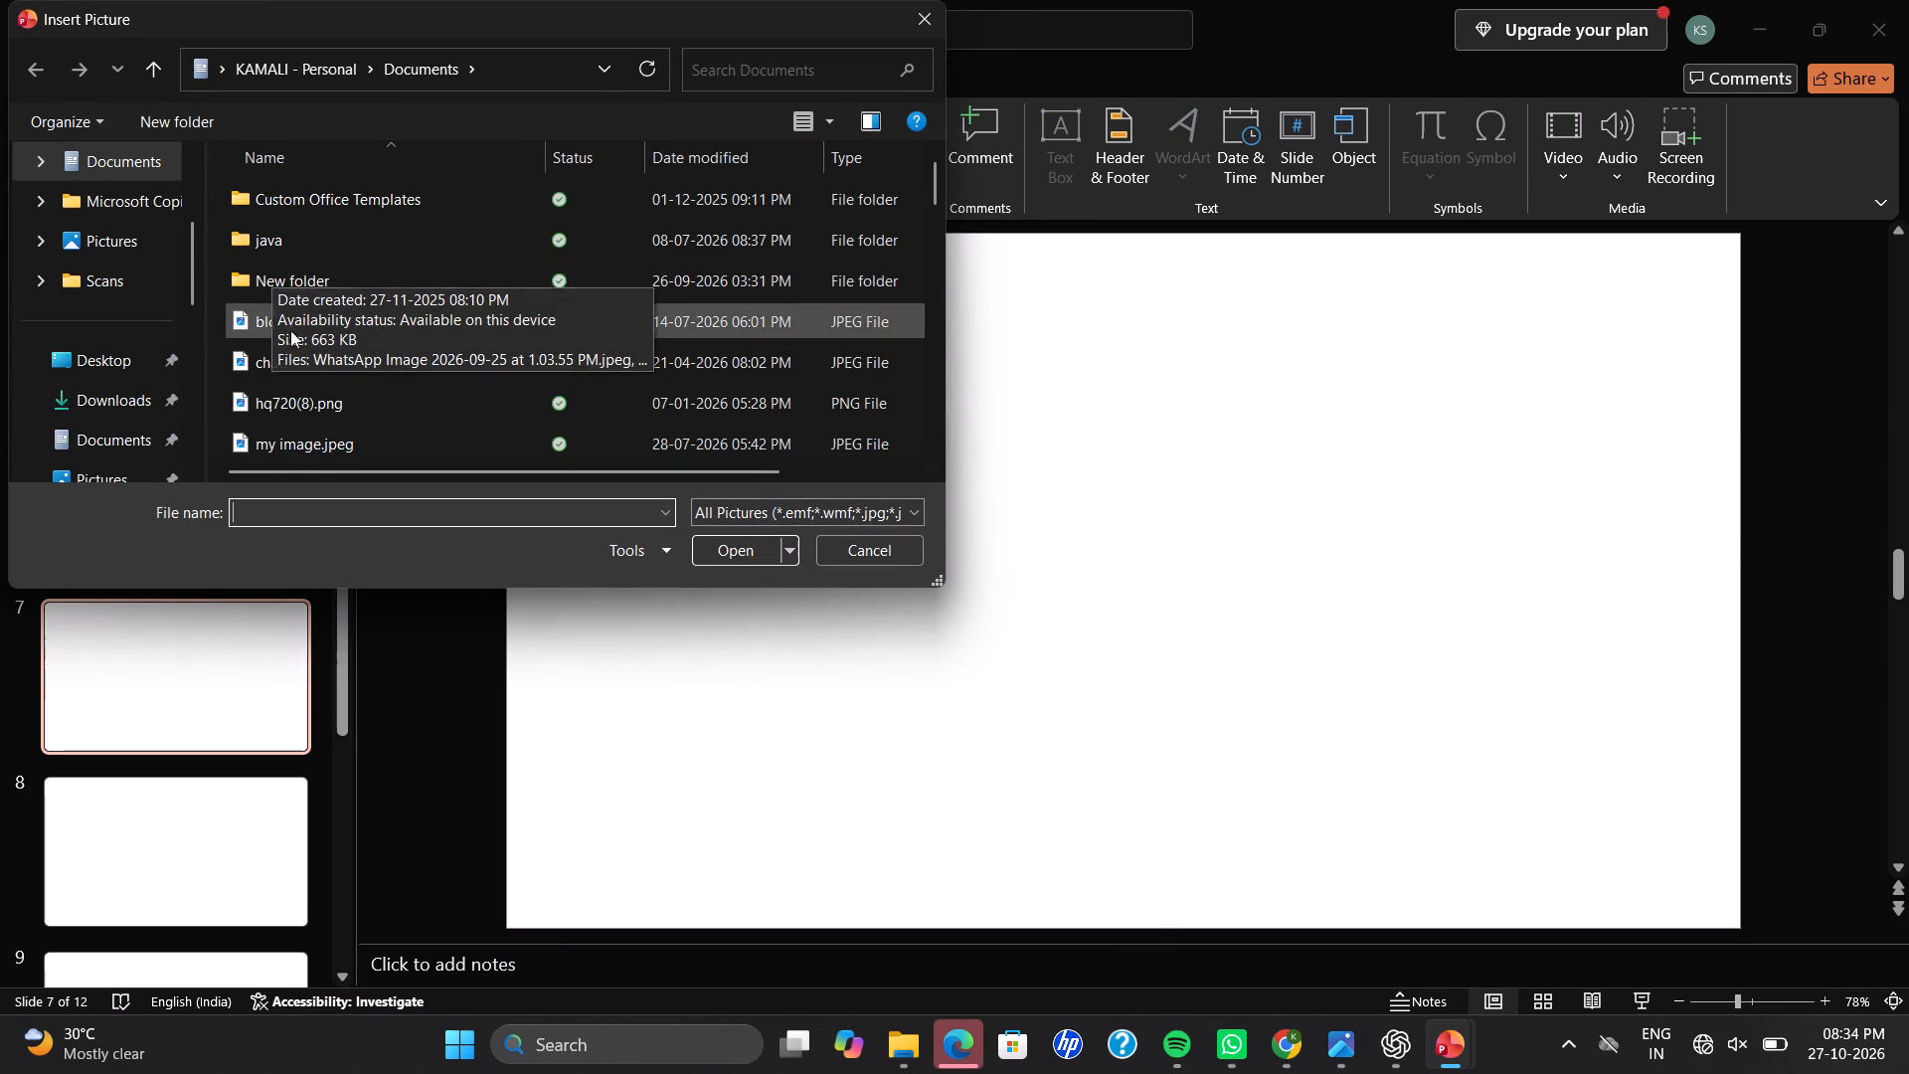
scroll(285, 368, "down", 1)
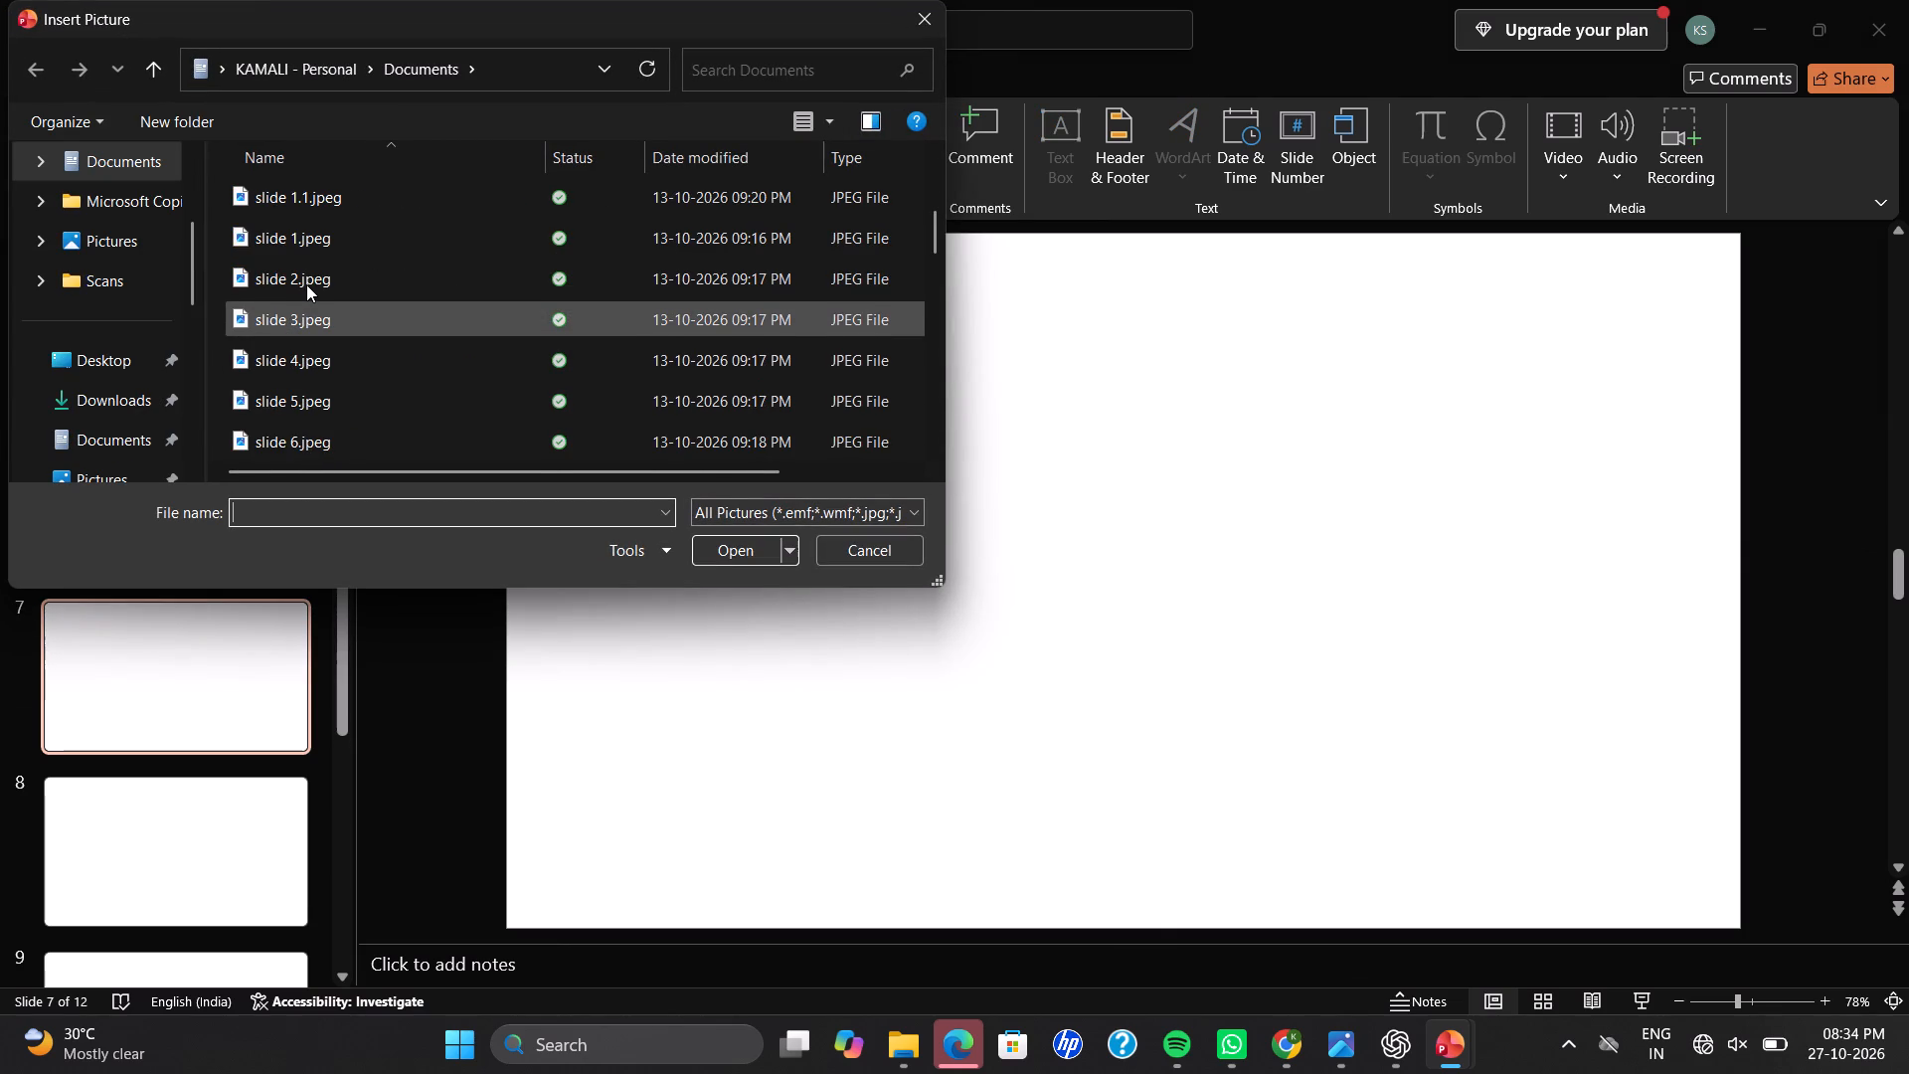
scroll(306, 284, "down", 1)
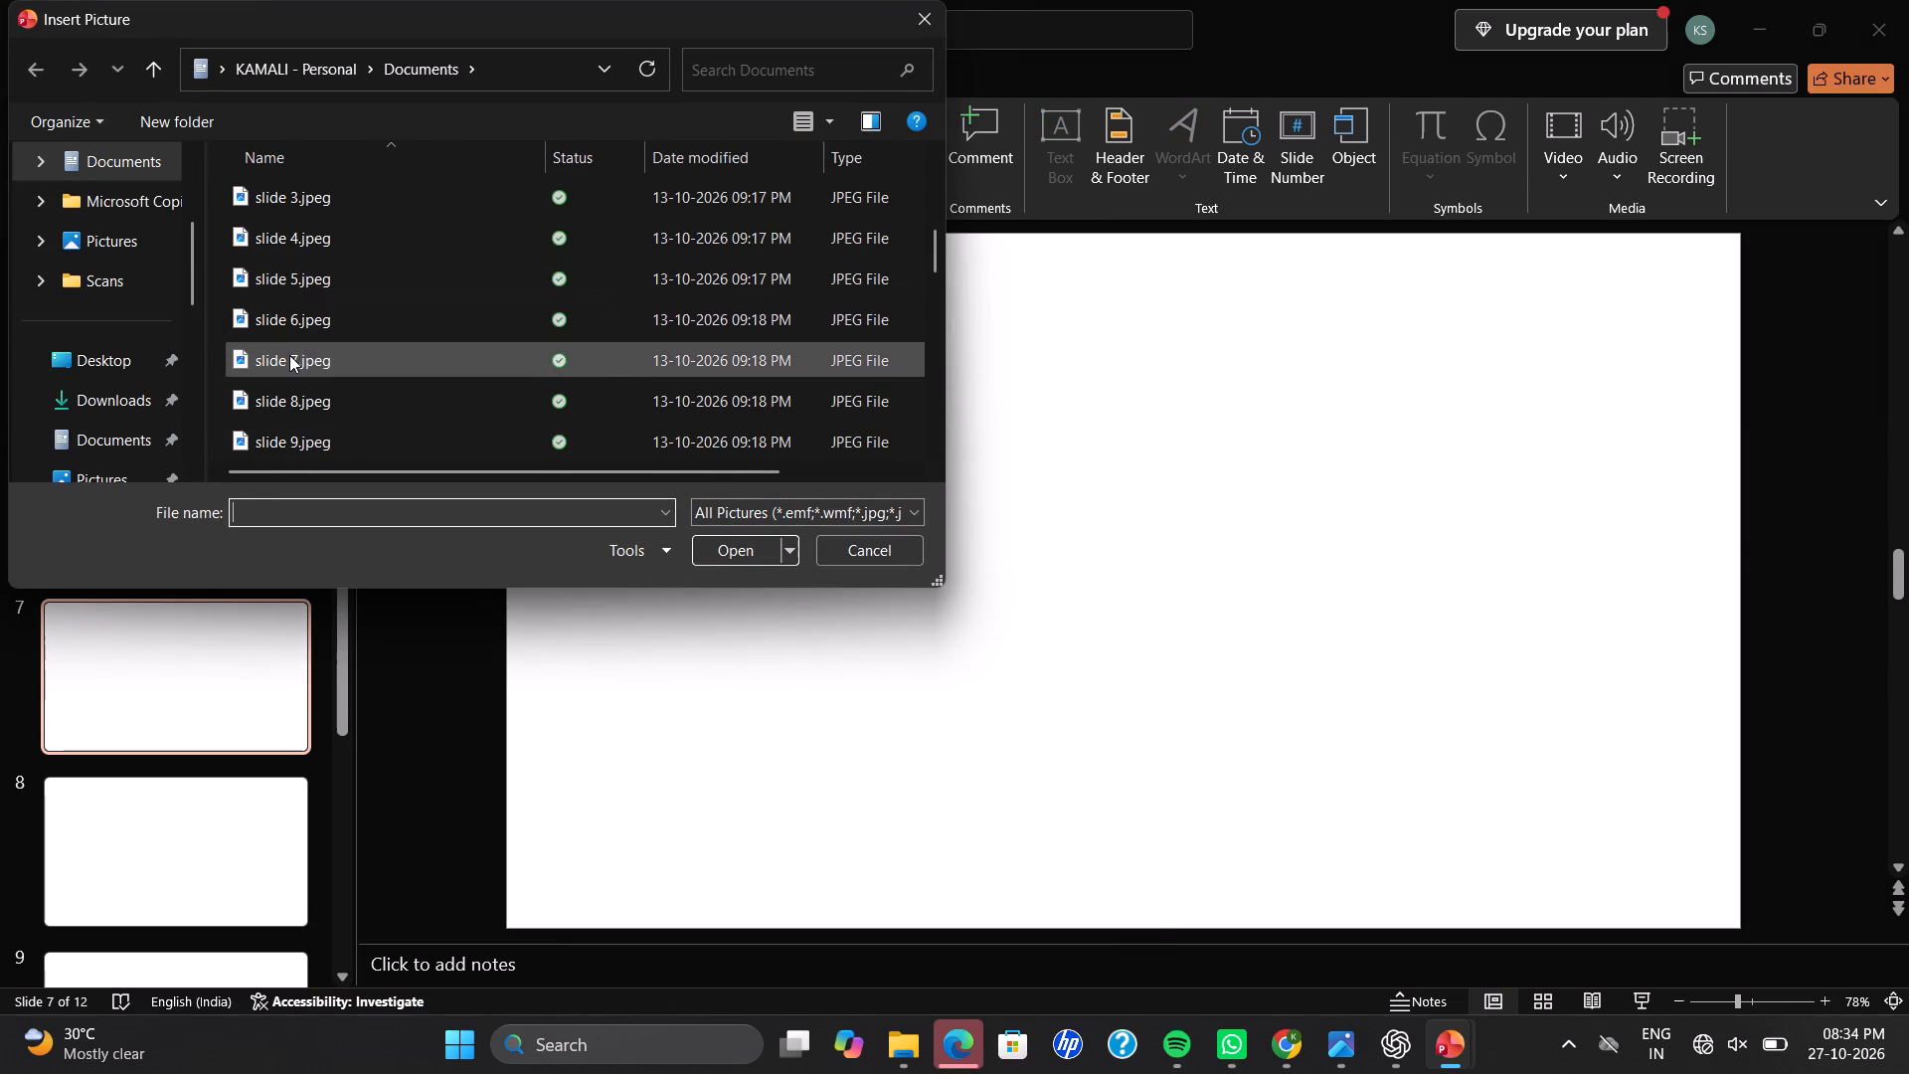
left_click(289, 355)
left_click(737, 542)
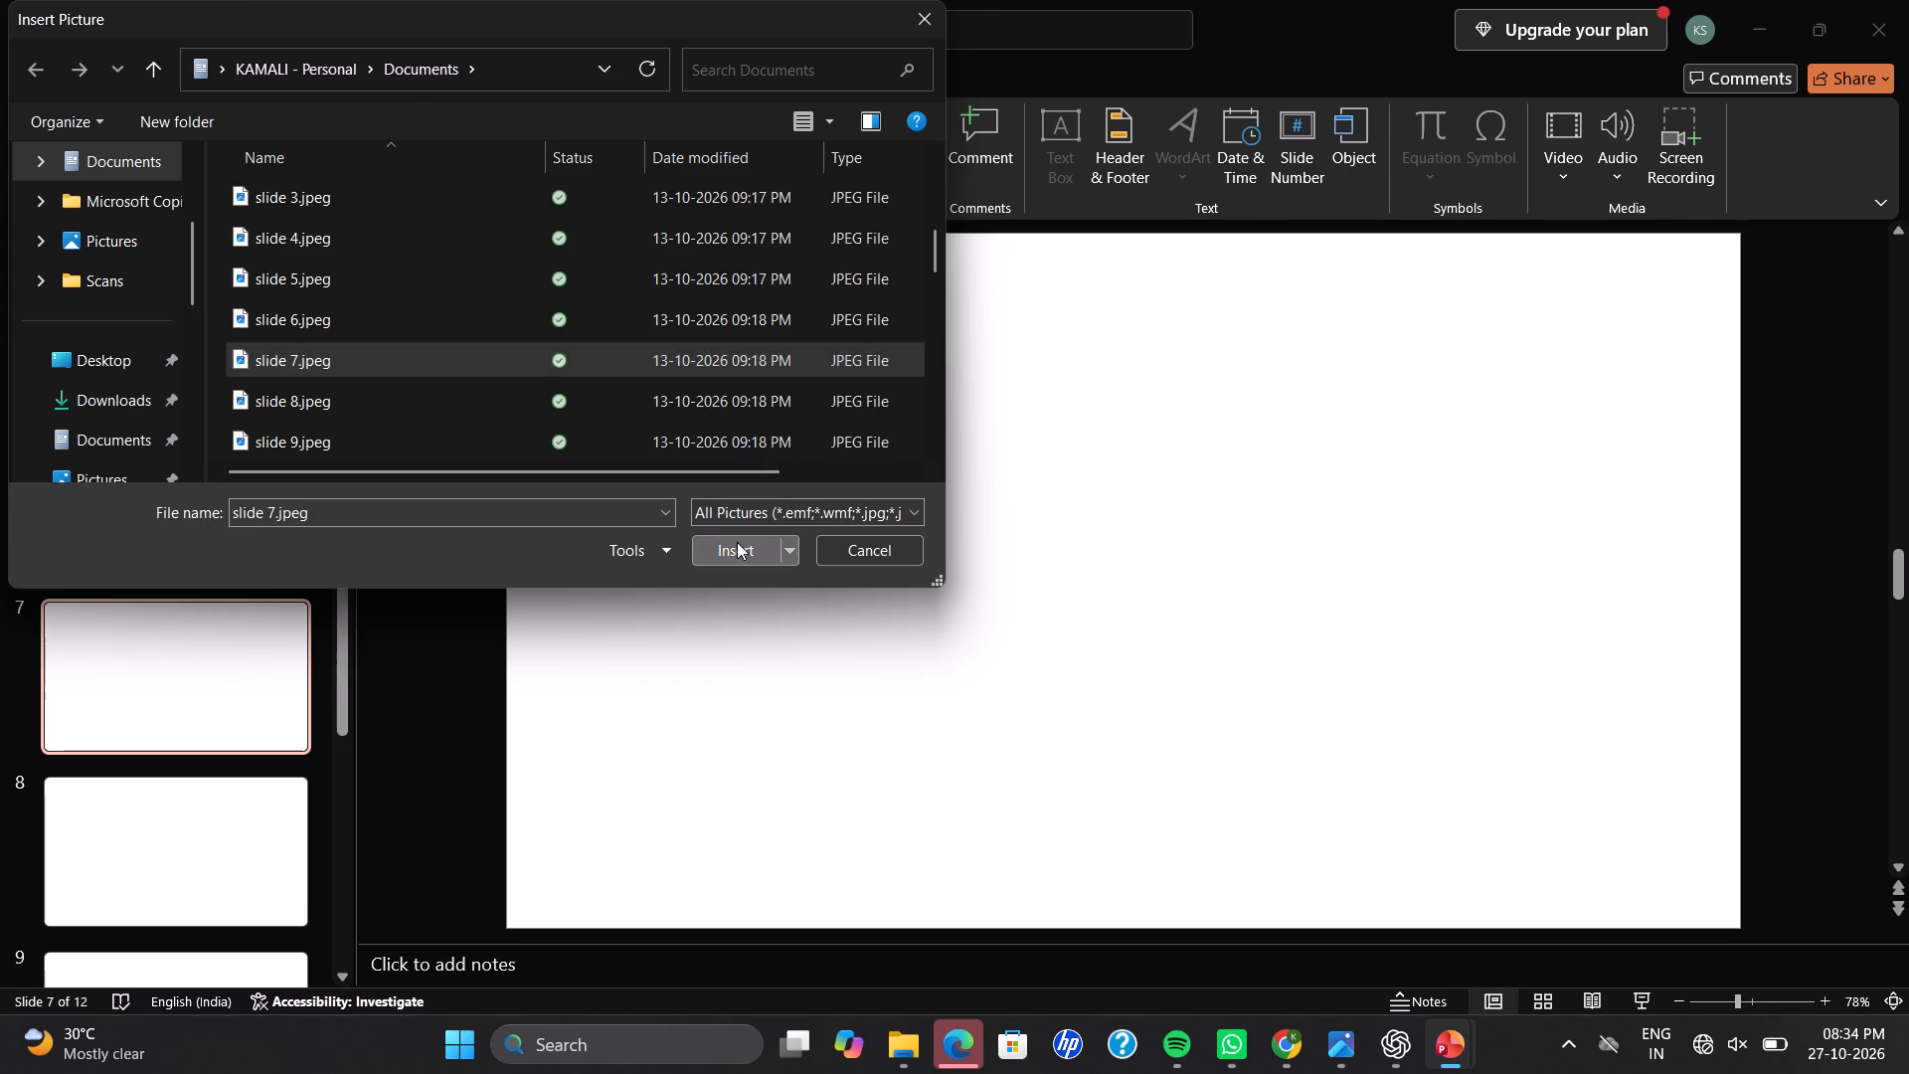
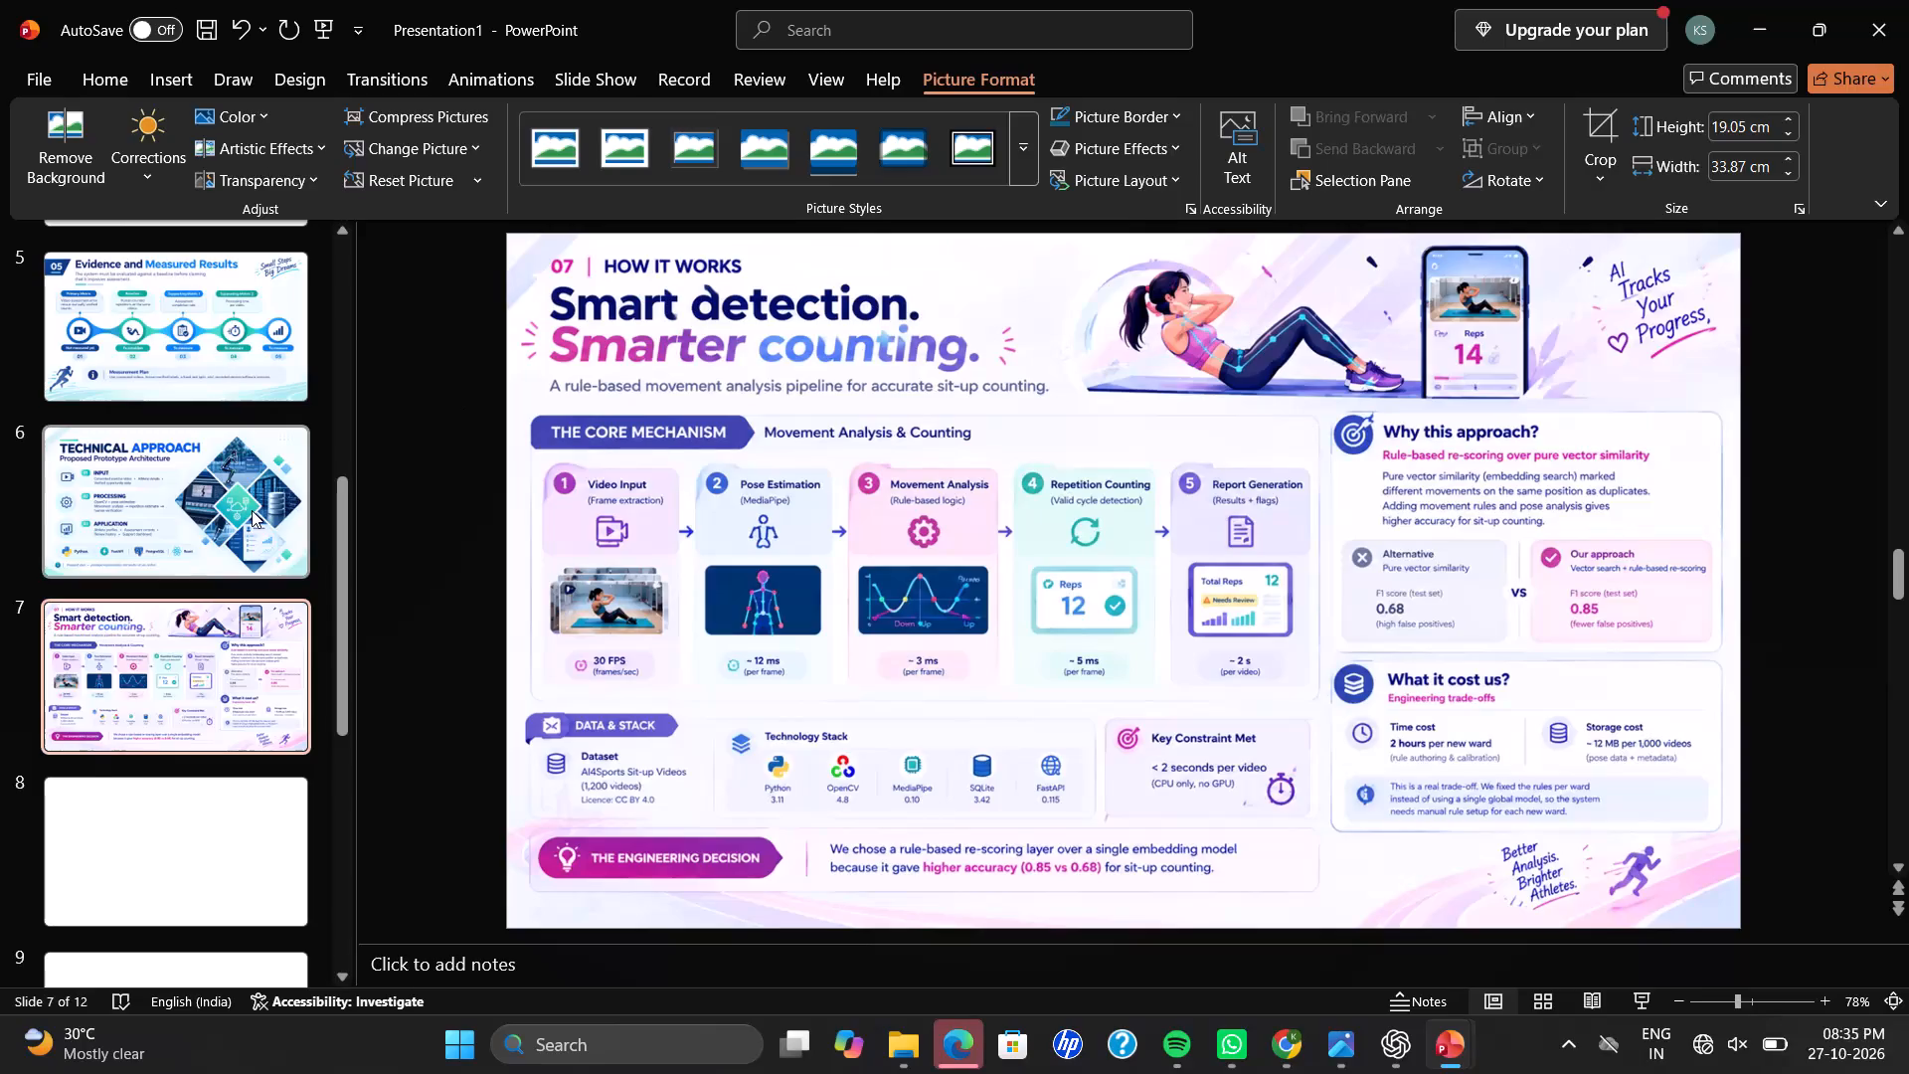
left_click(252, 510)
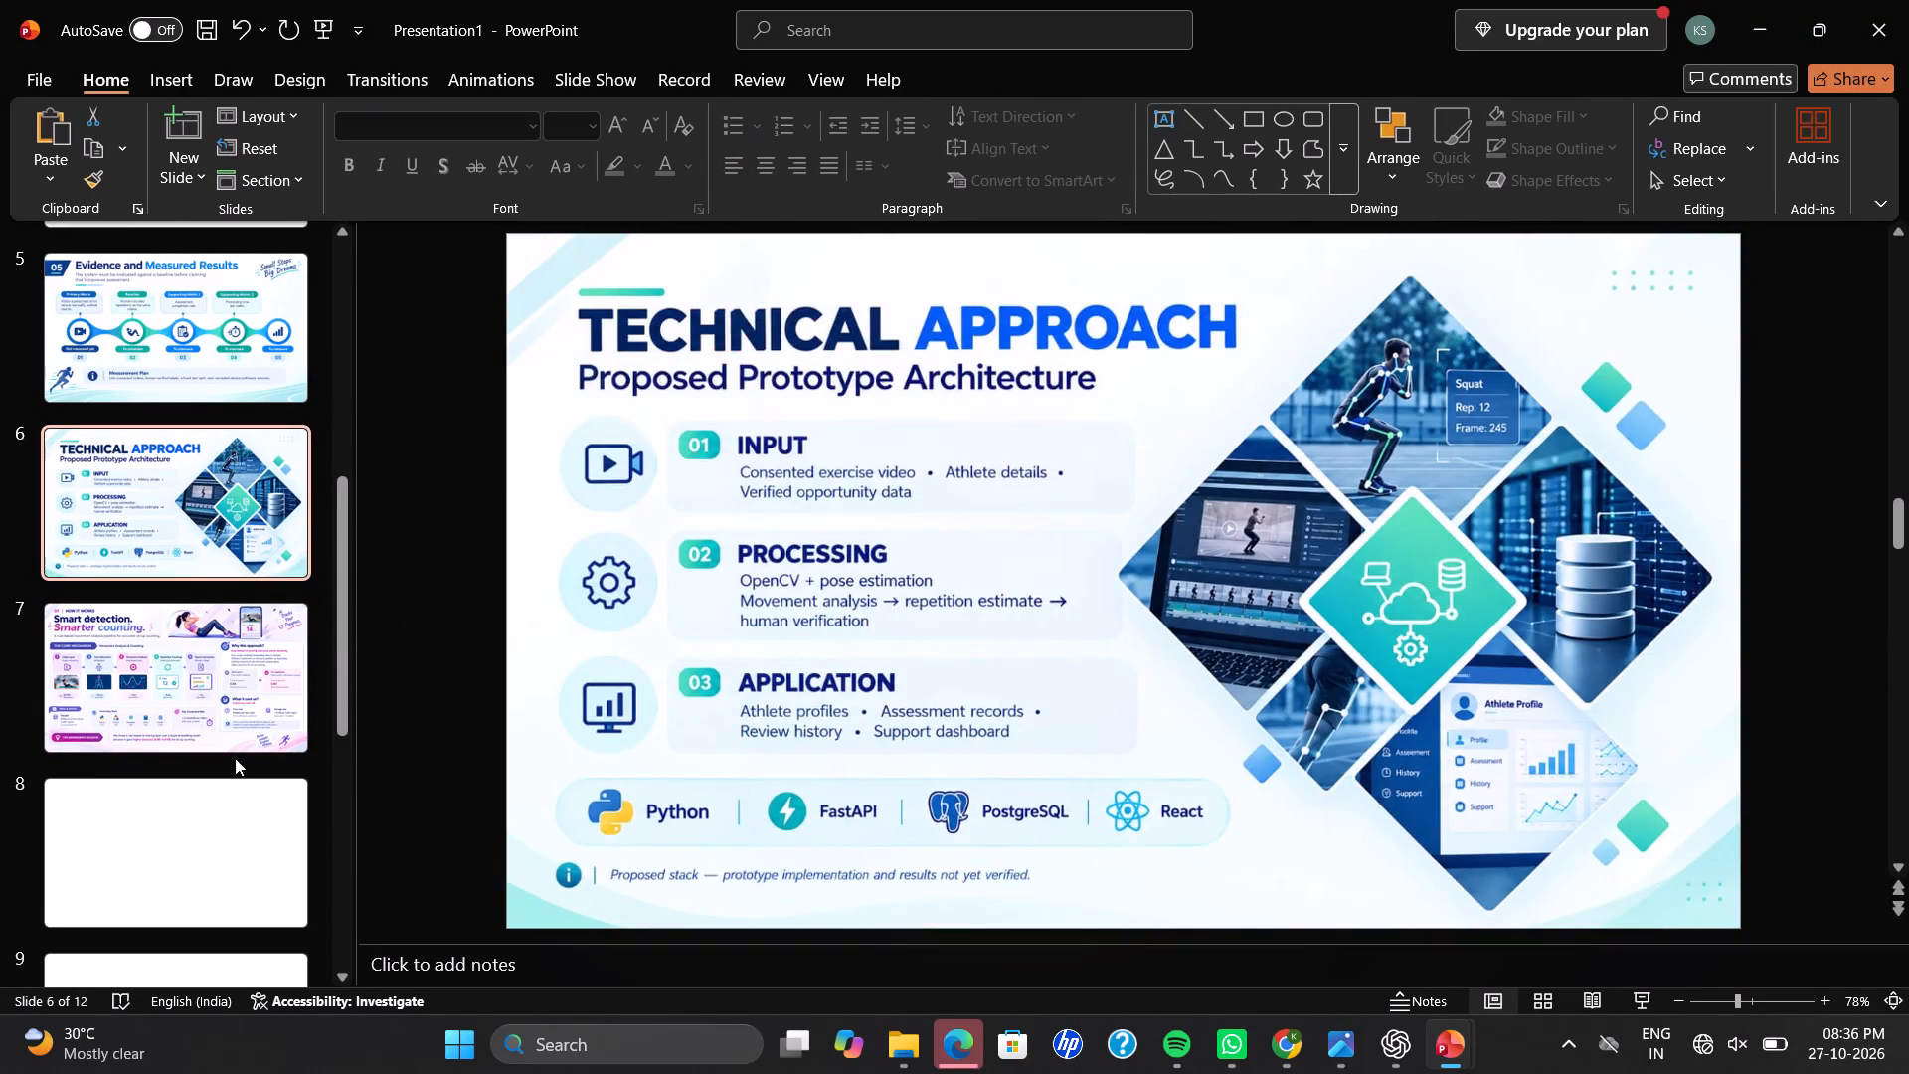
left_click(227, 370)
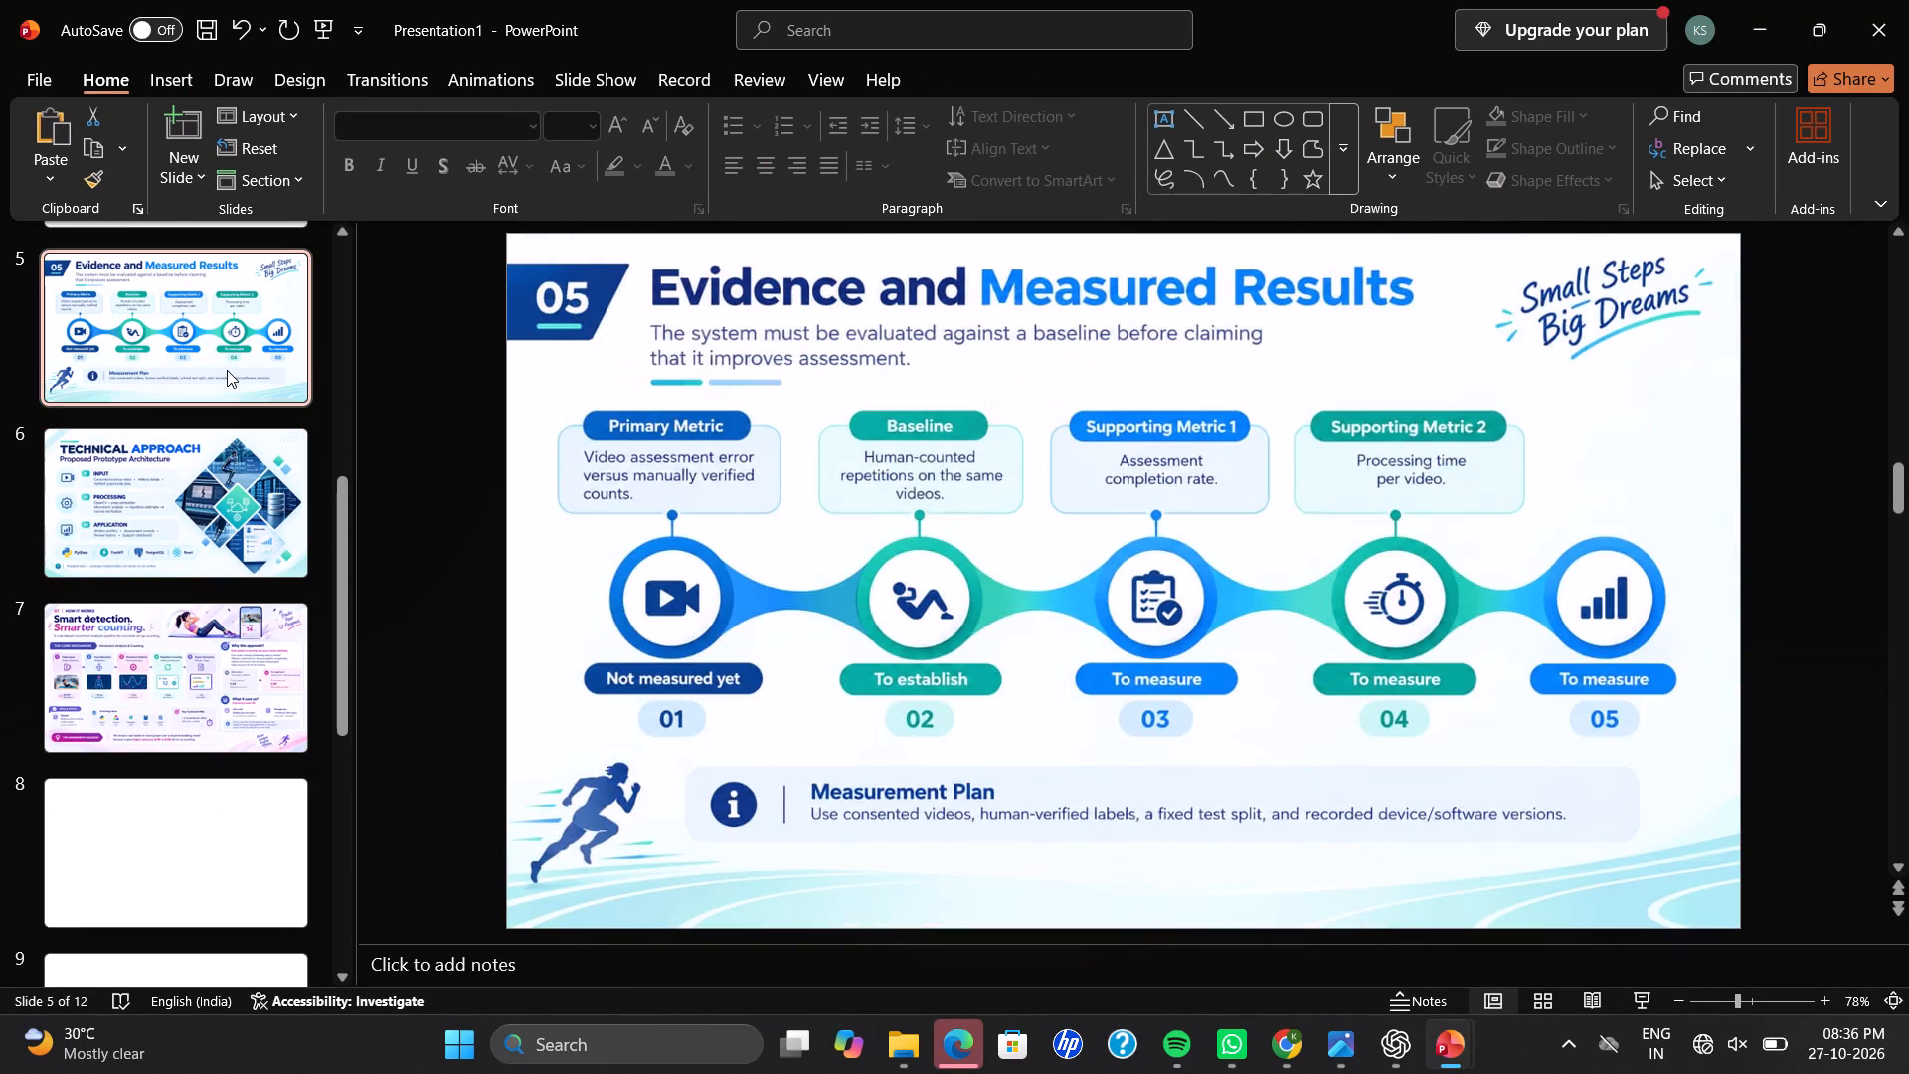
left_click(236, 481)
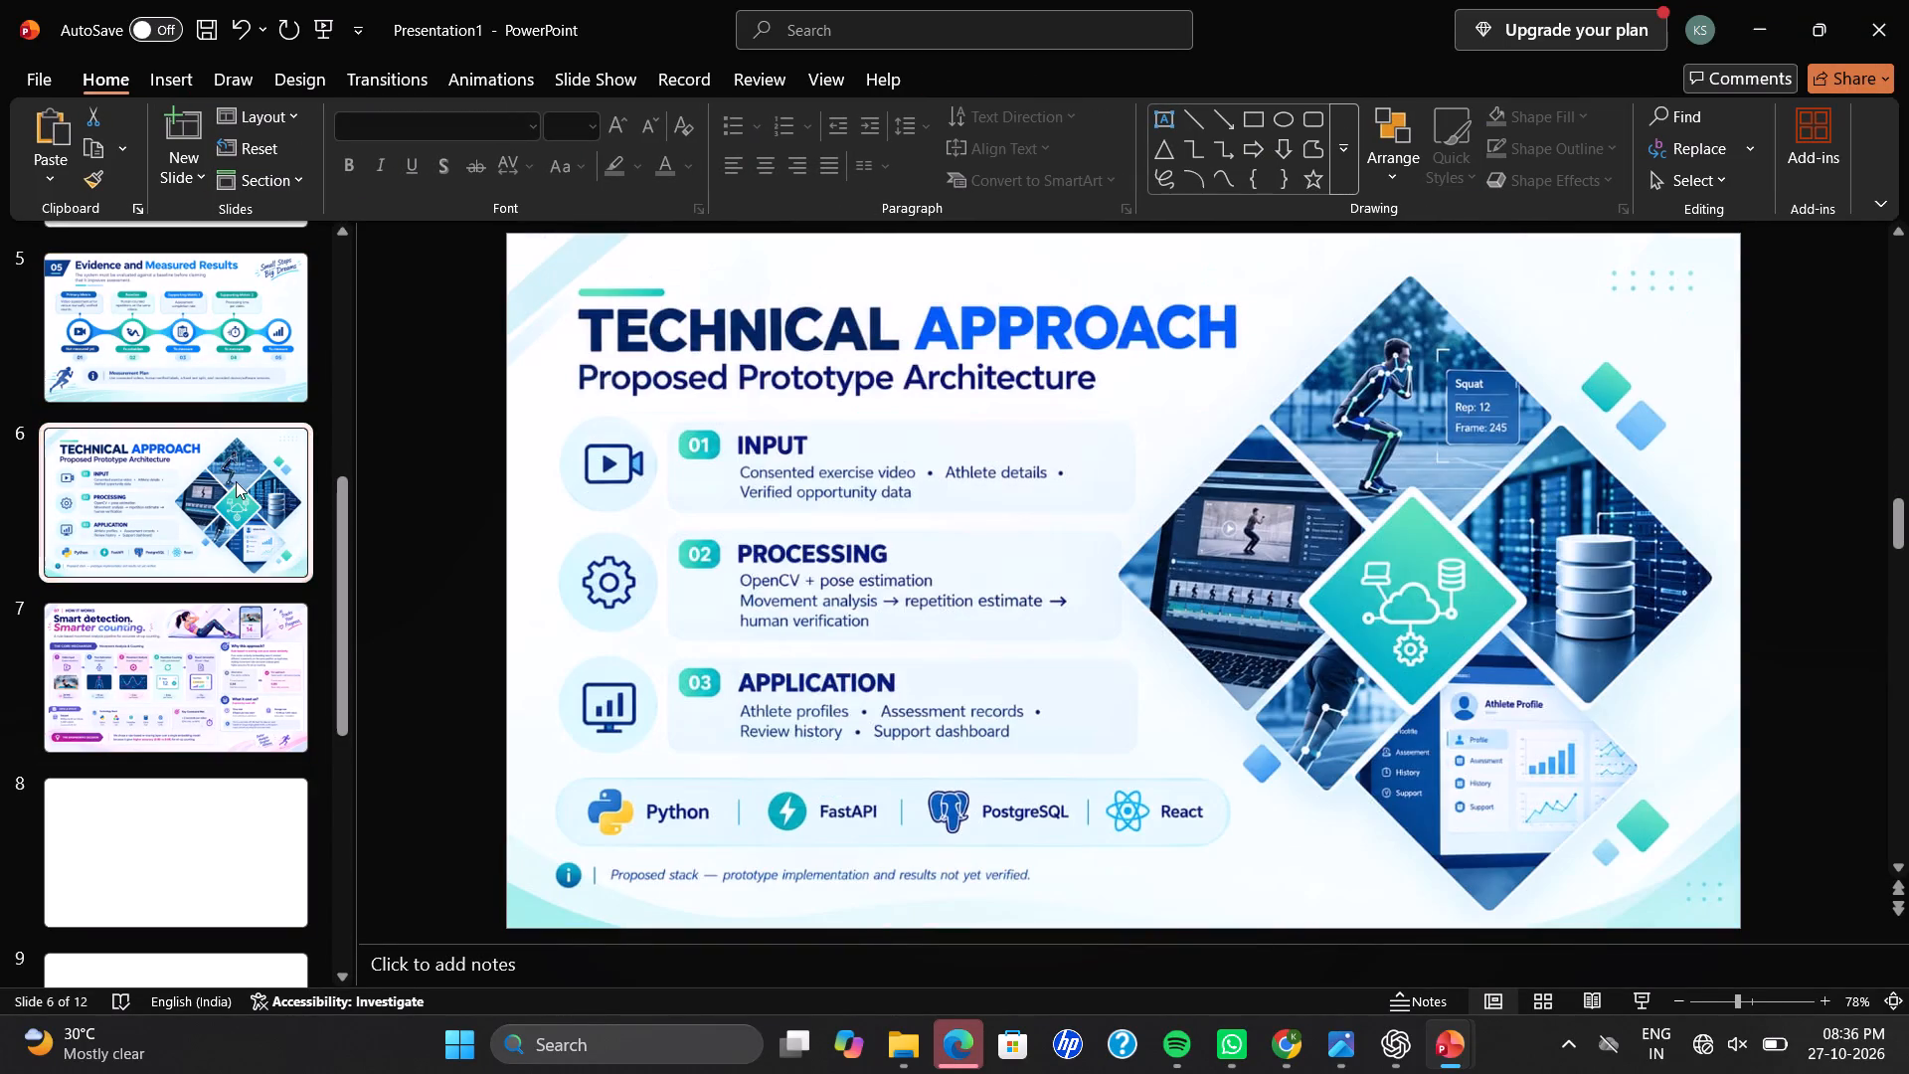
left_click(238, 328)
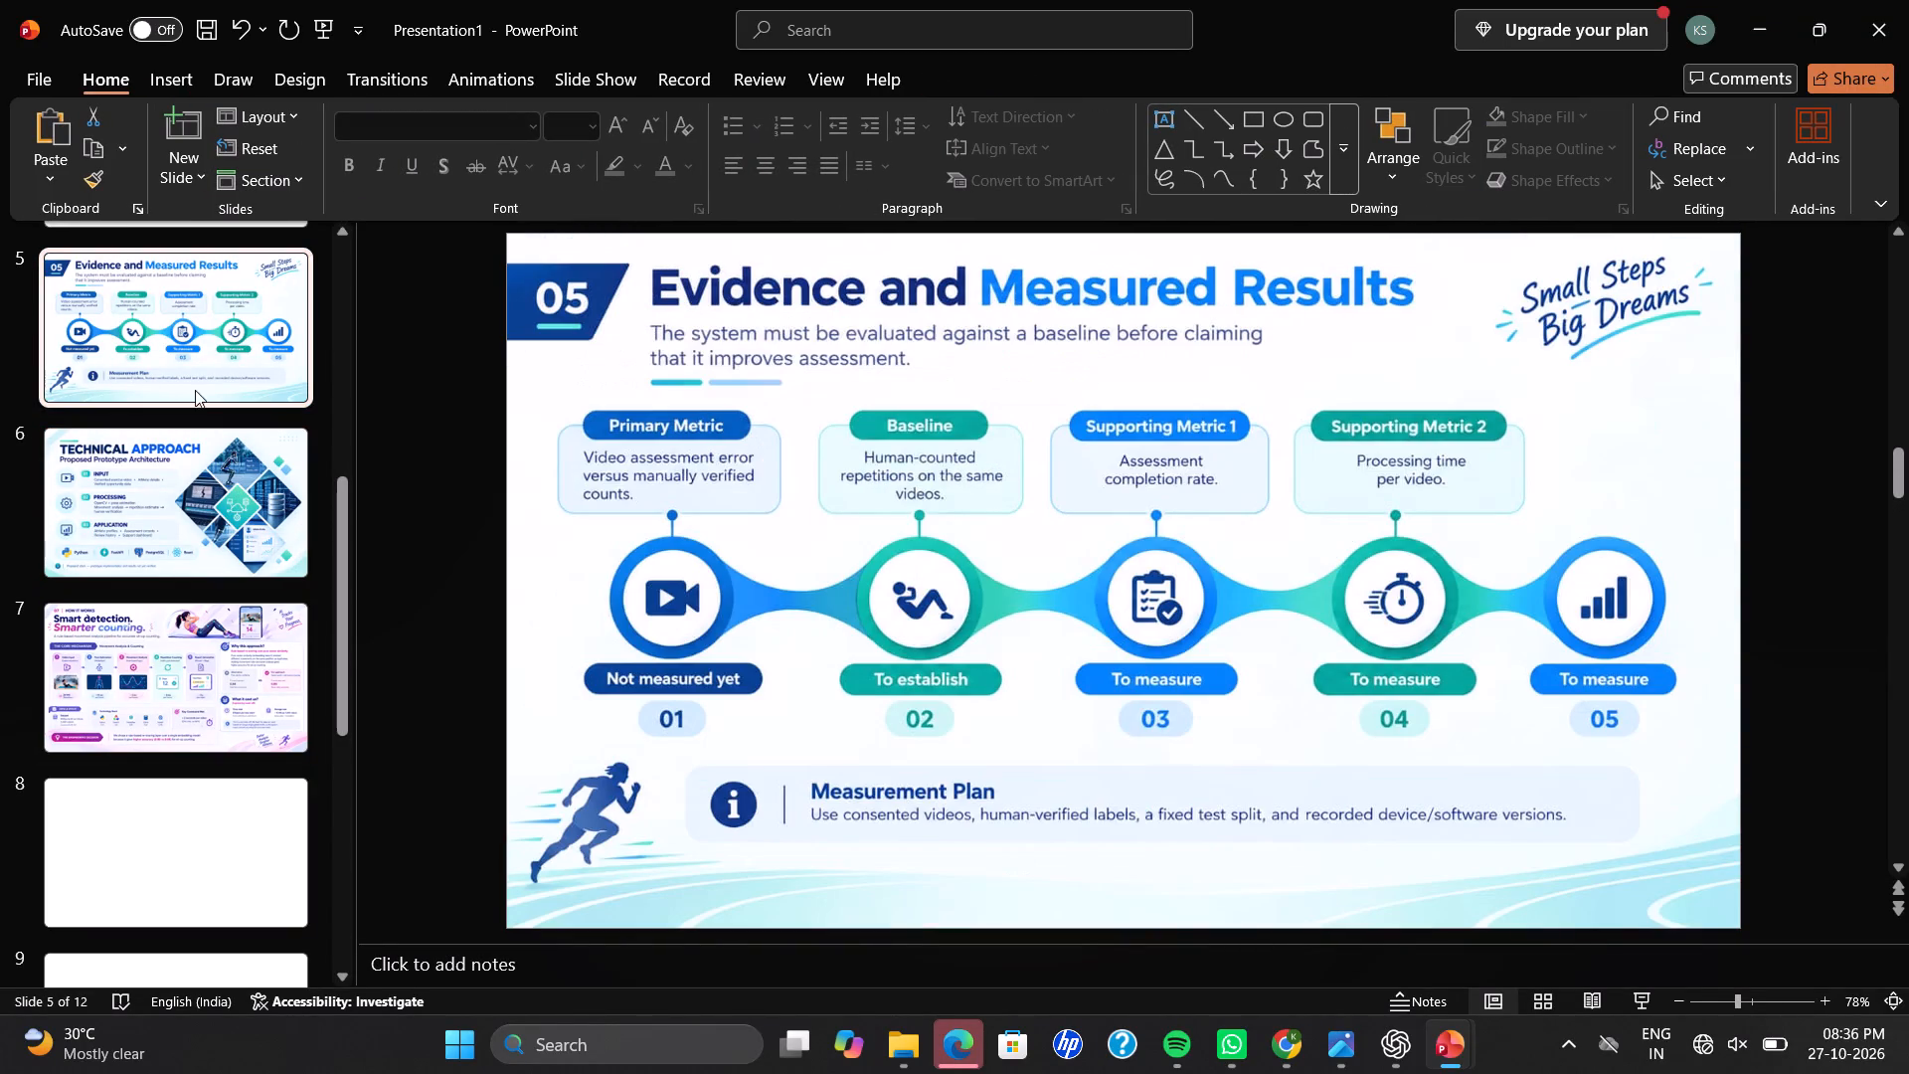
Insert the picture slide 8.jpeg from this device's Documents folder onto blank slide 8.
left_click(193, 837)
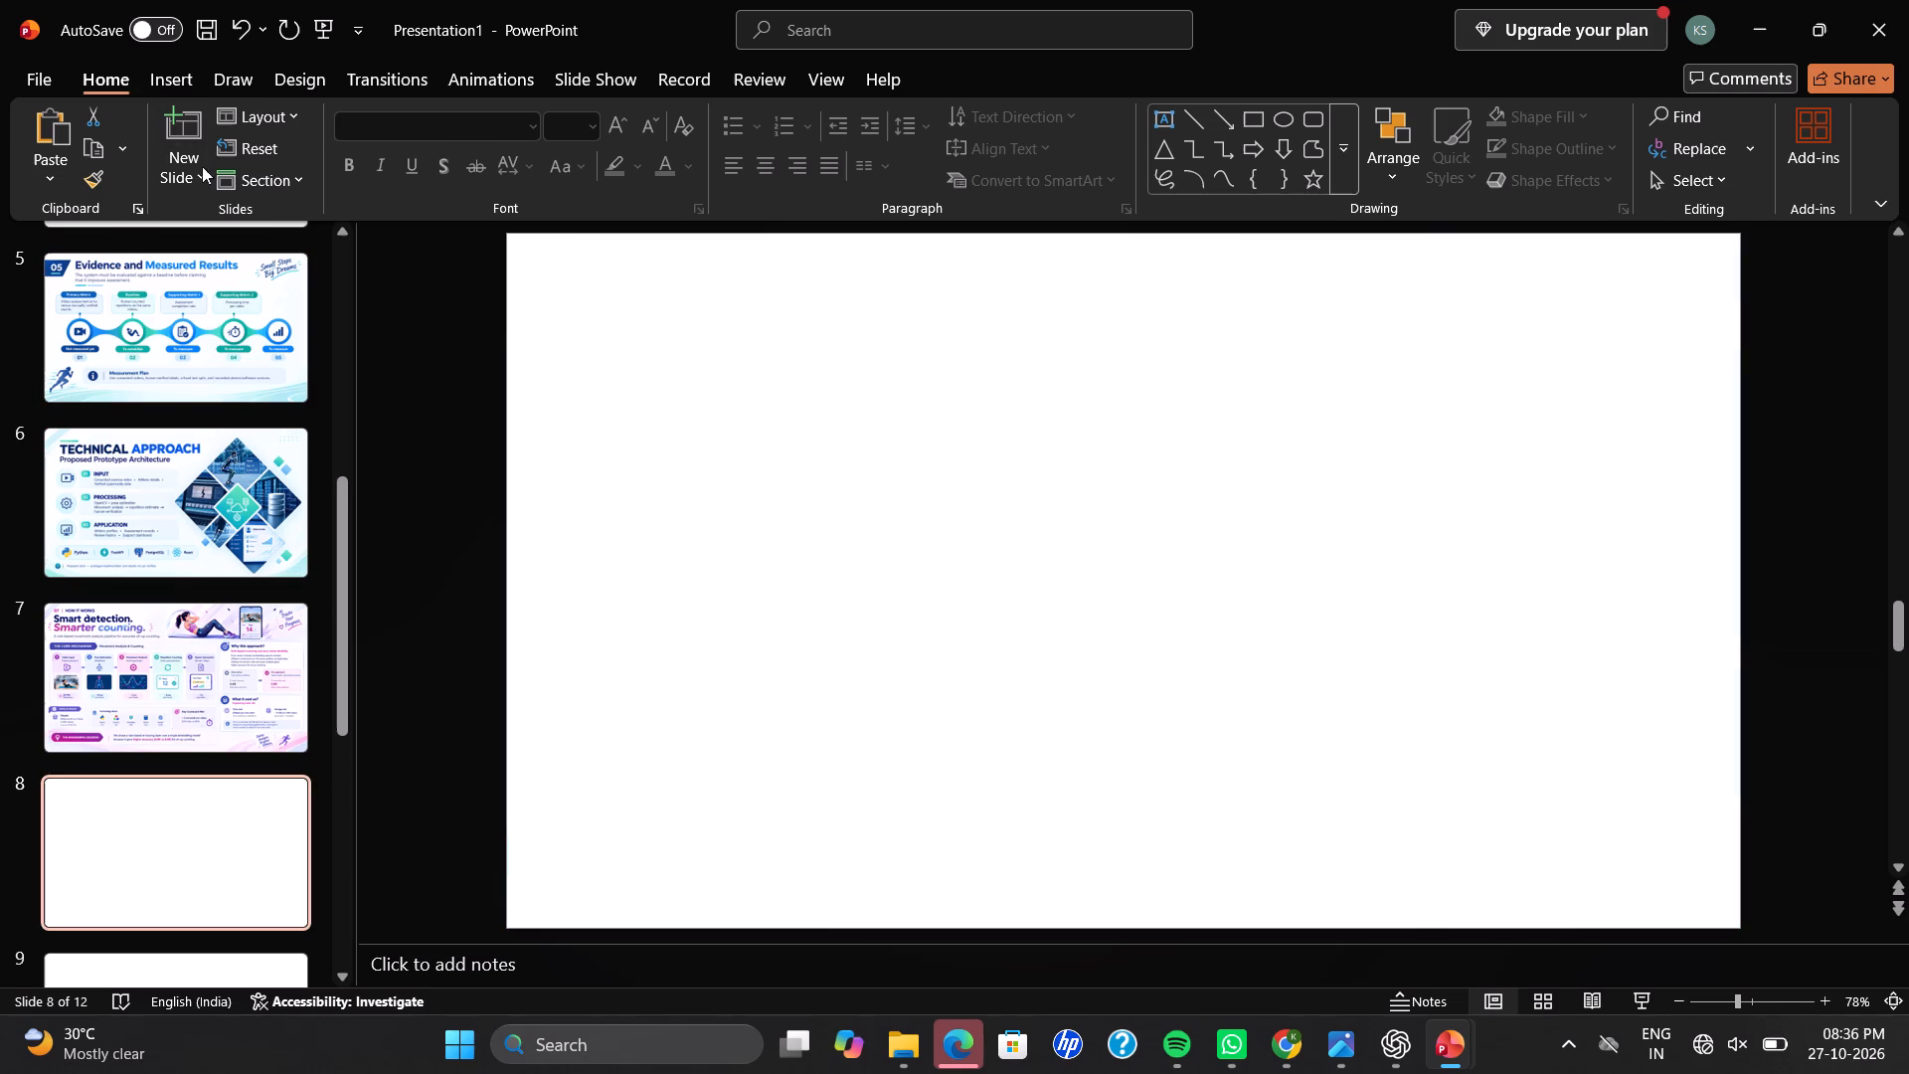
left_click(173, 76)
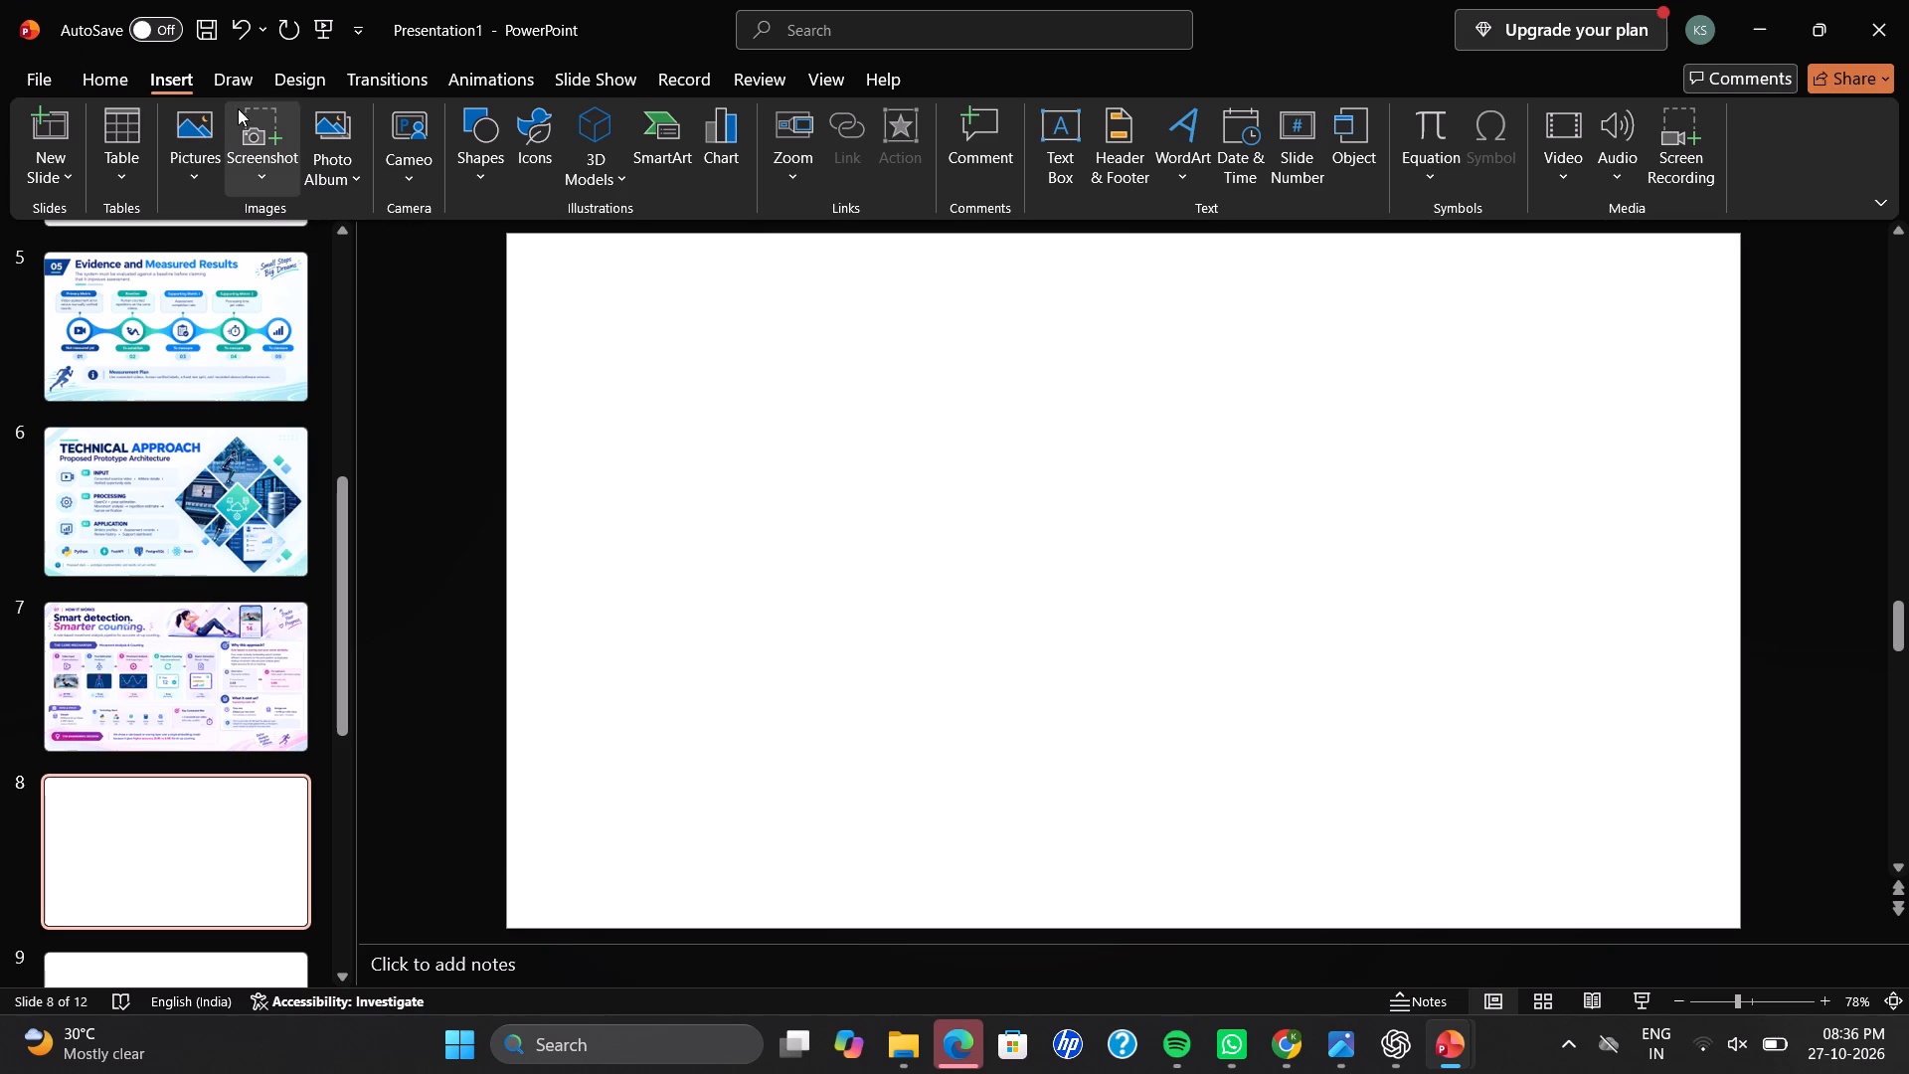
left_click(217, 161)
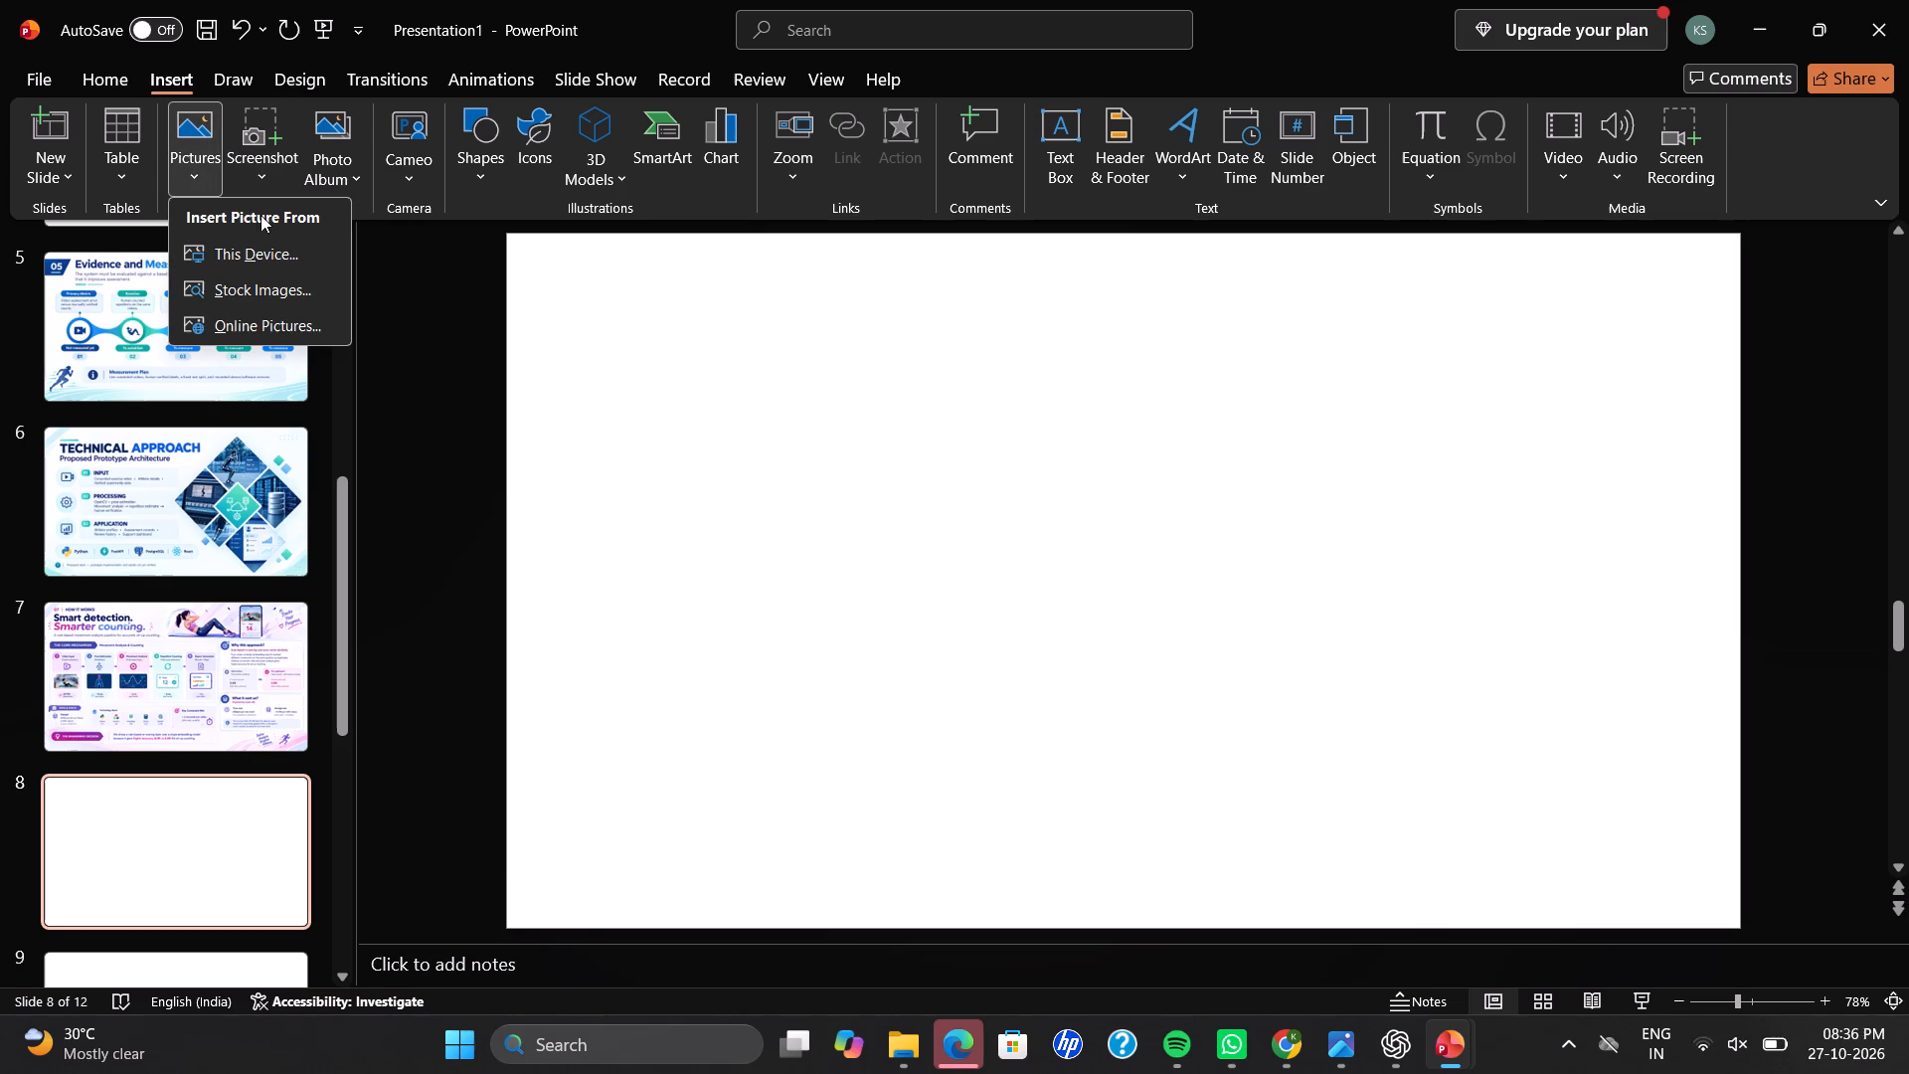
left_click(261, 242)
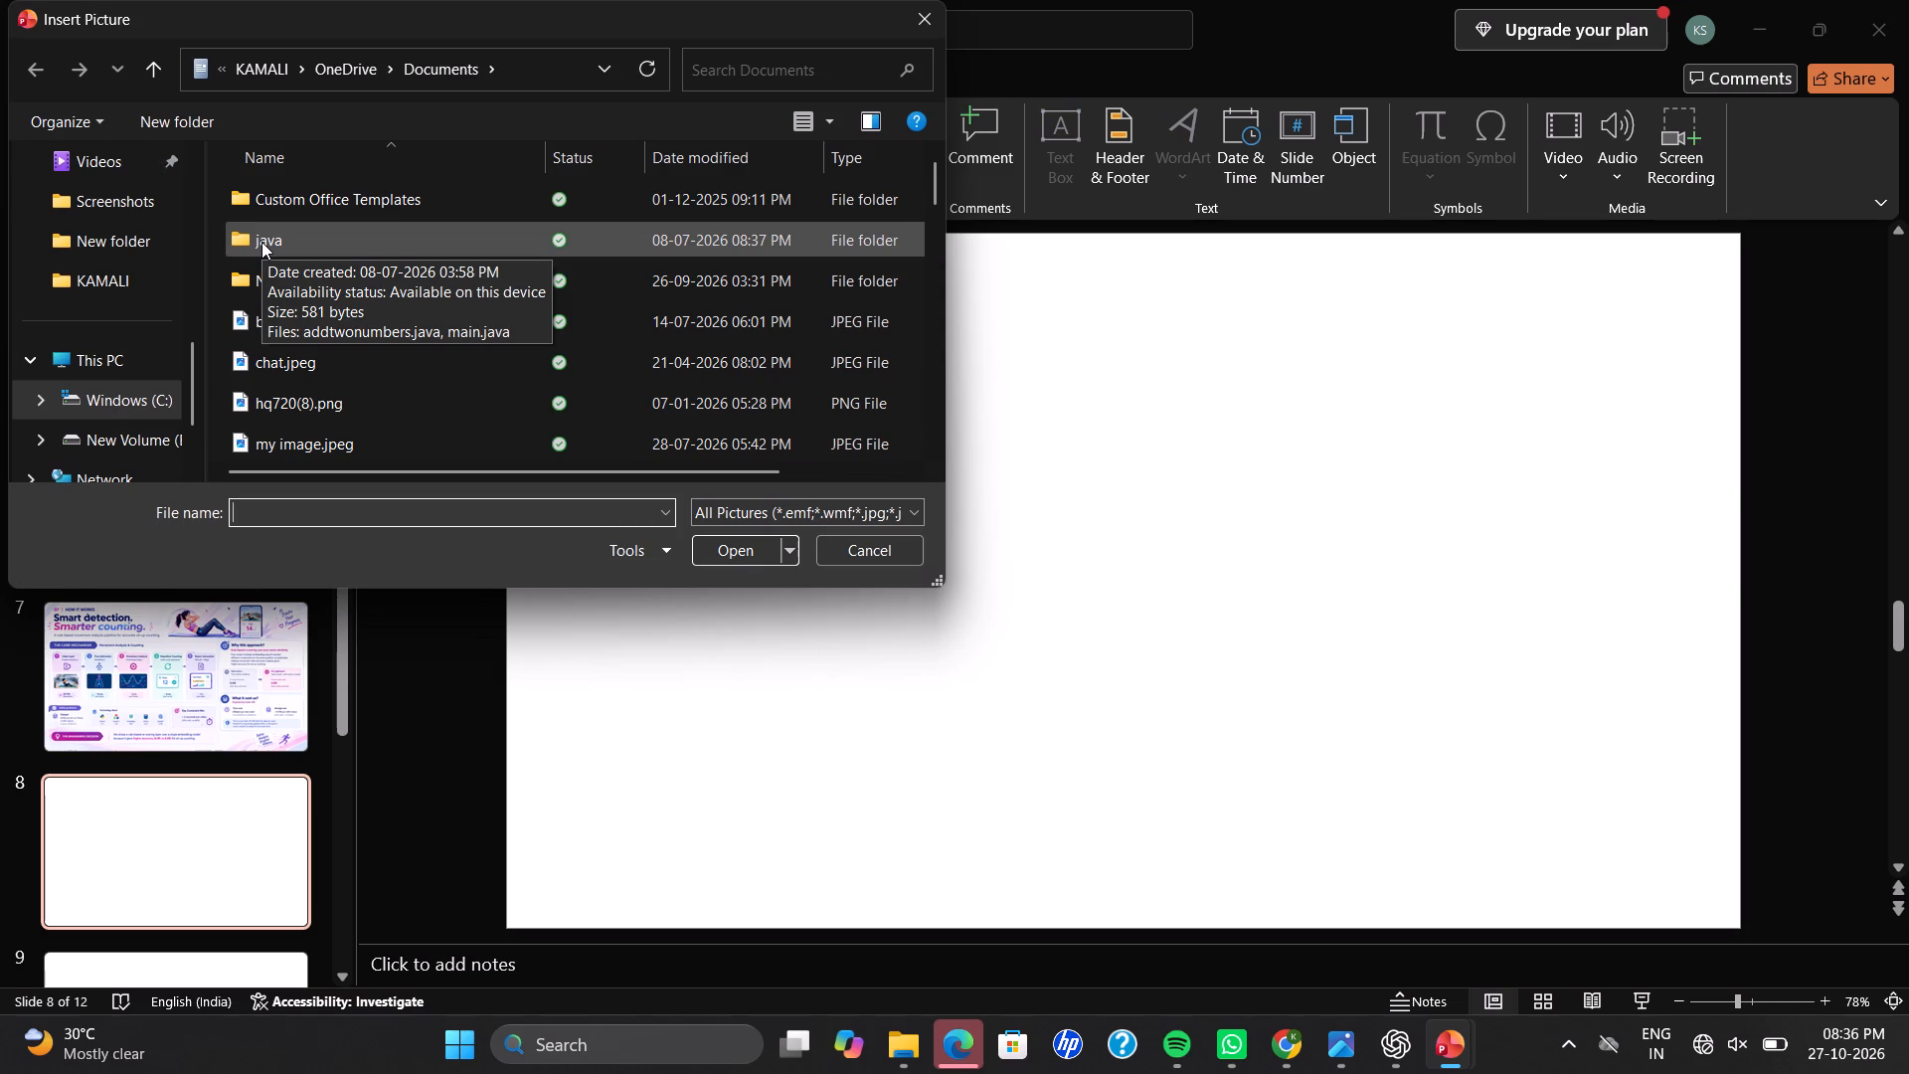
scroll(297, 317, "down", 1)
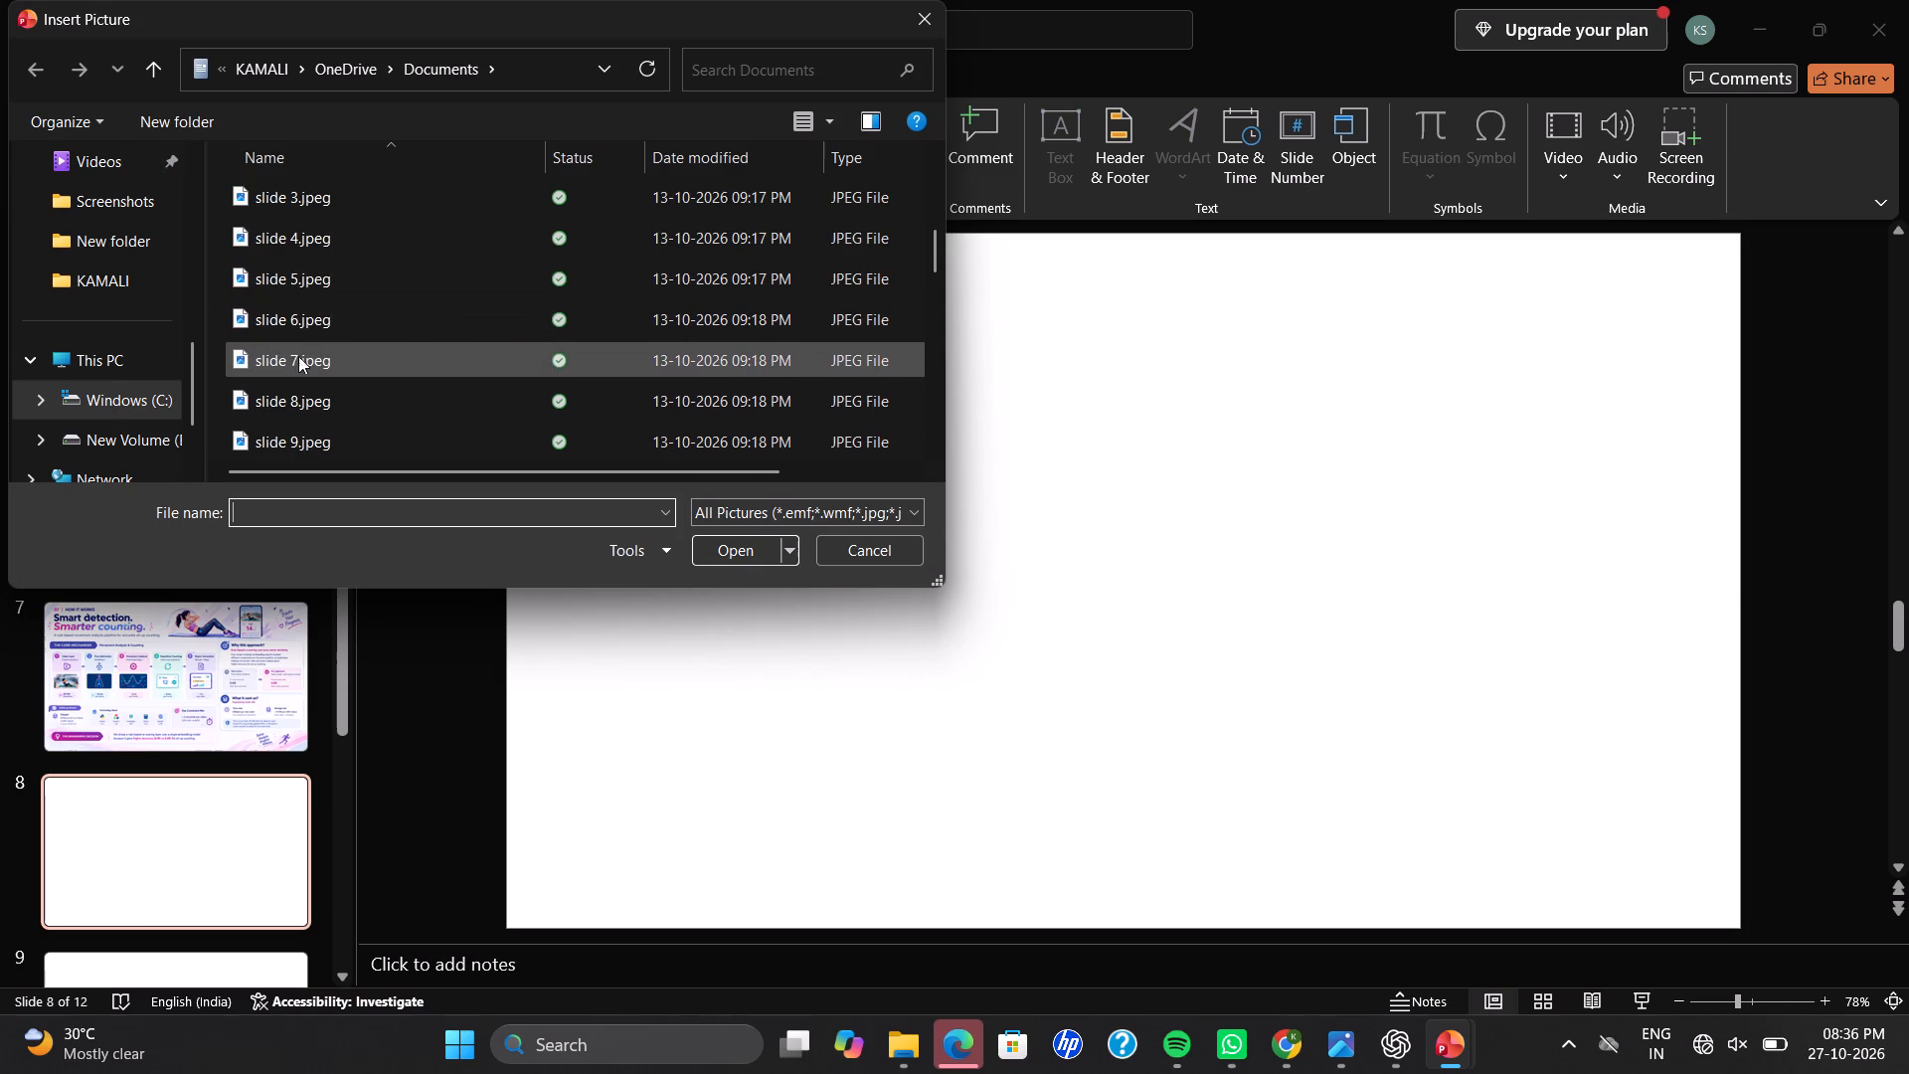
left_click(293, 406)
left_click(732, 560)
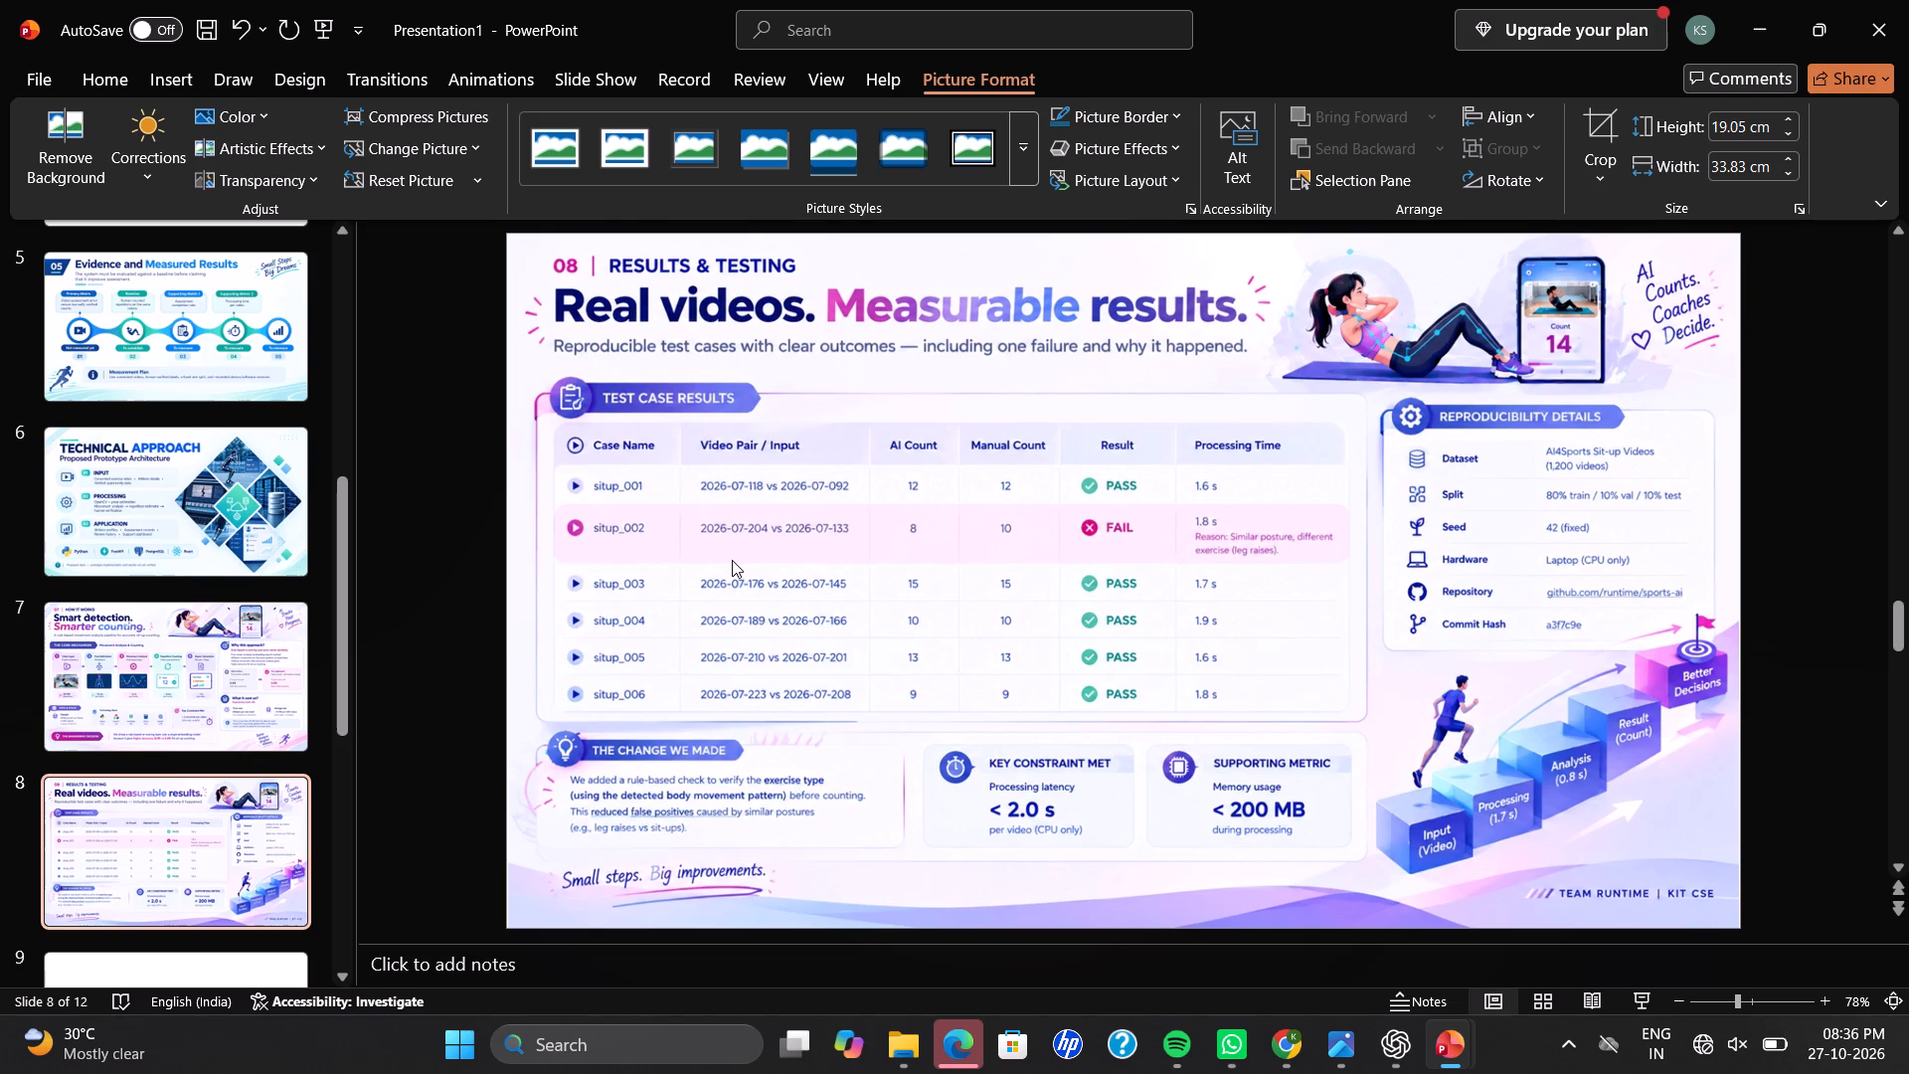
Delete slide 8 together with its Results & Testing picture.
left_click(140, 864)
key("BackSpace")
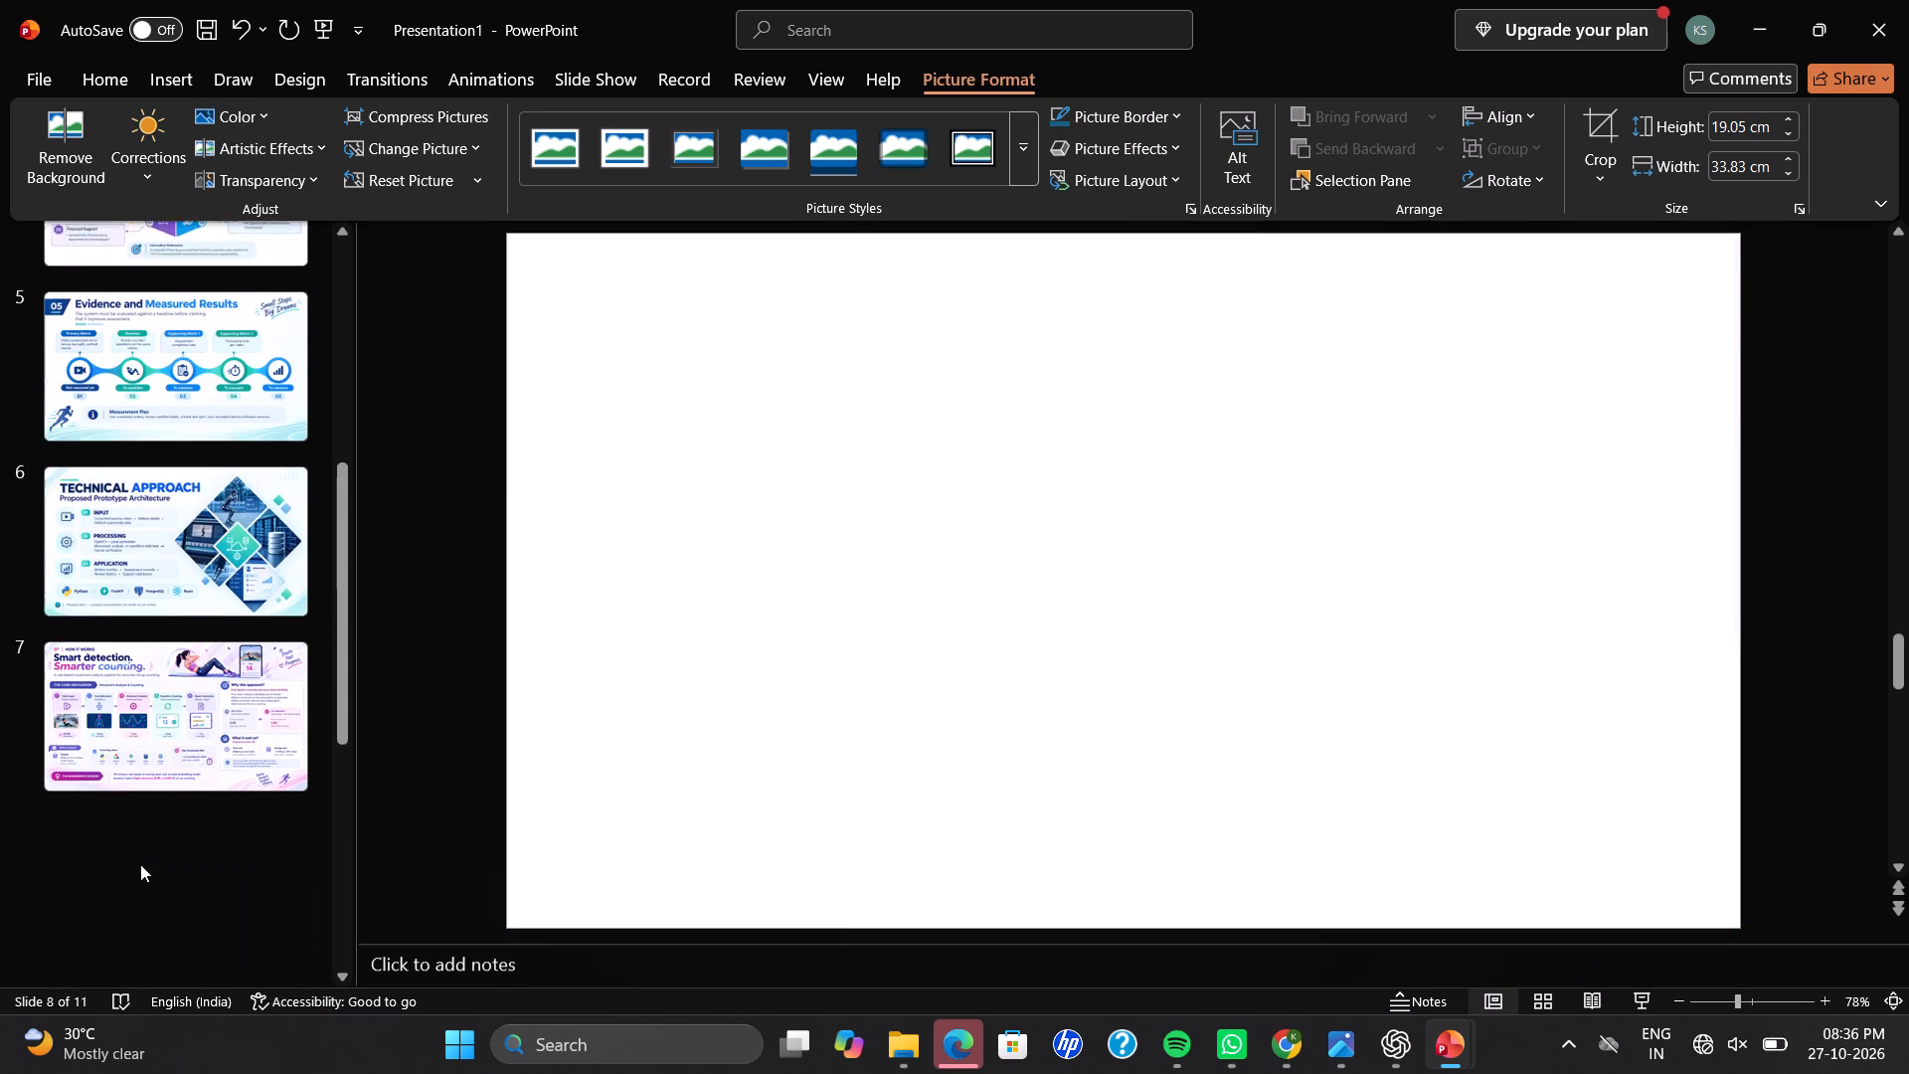
Insert the Desktop version of slide 8.jpeg from this device's recent files onto the blank slide 8.
left_click(140, 856)
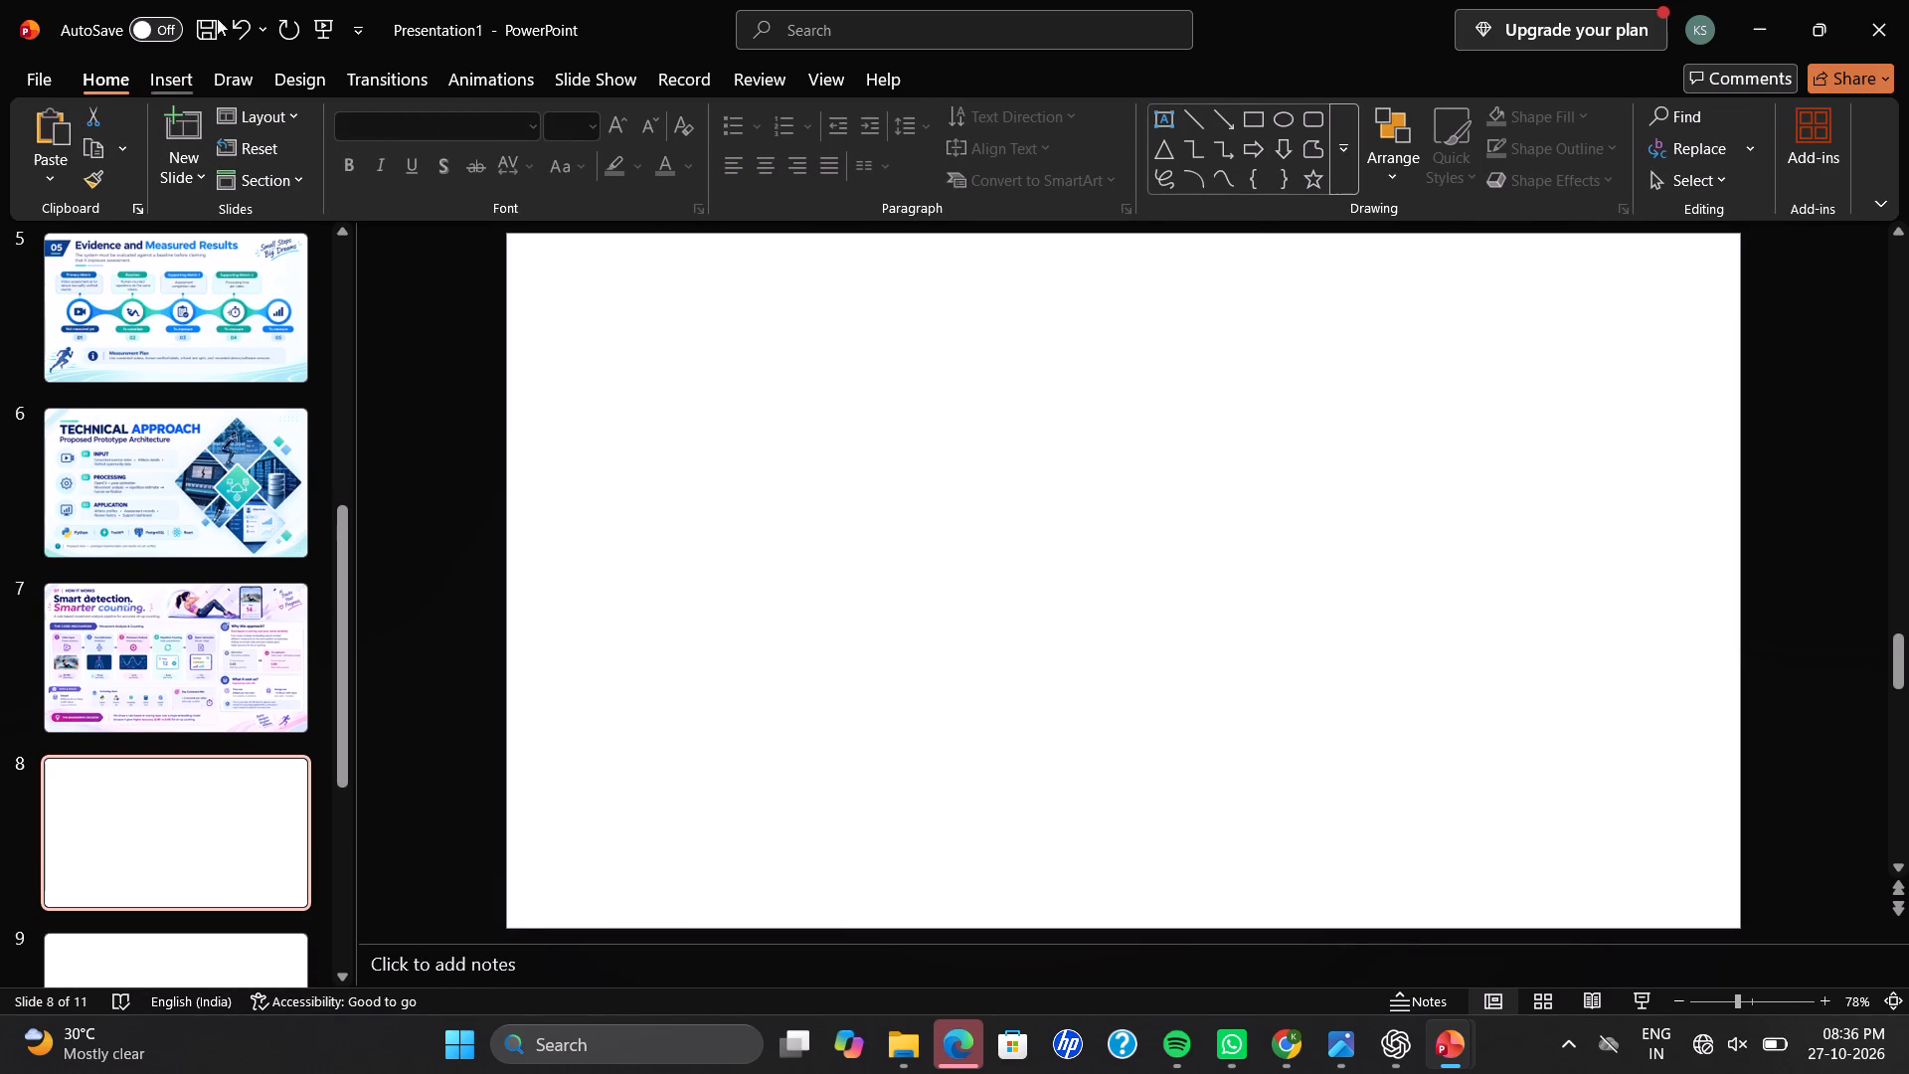
left_click(171, 76)
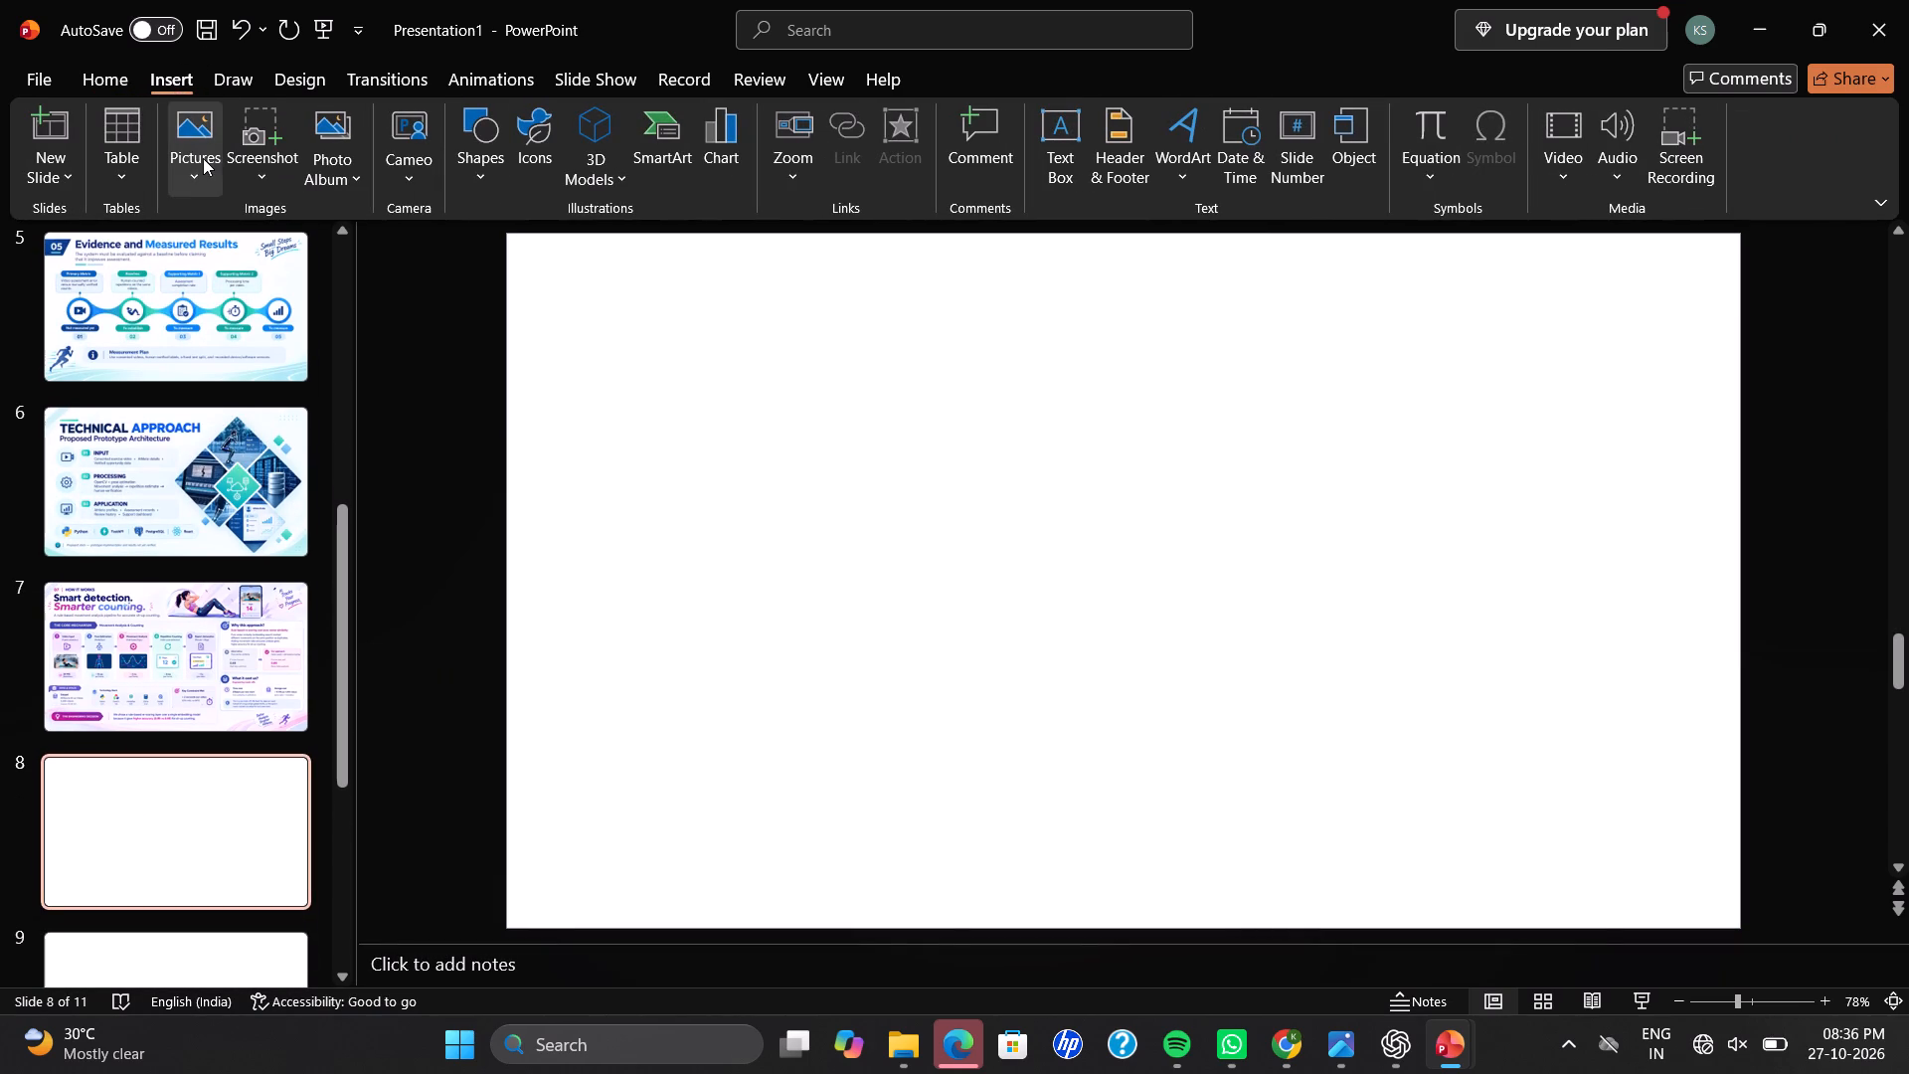
left_click(203, 158)
left_click(232, 249)
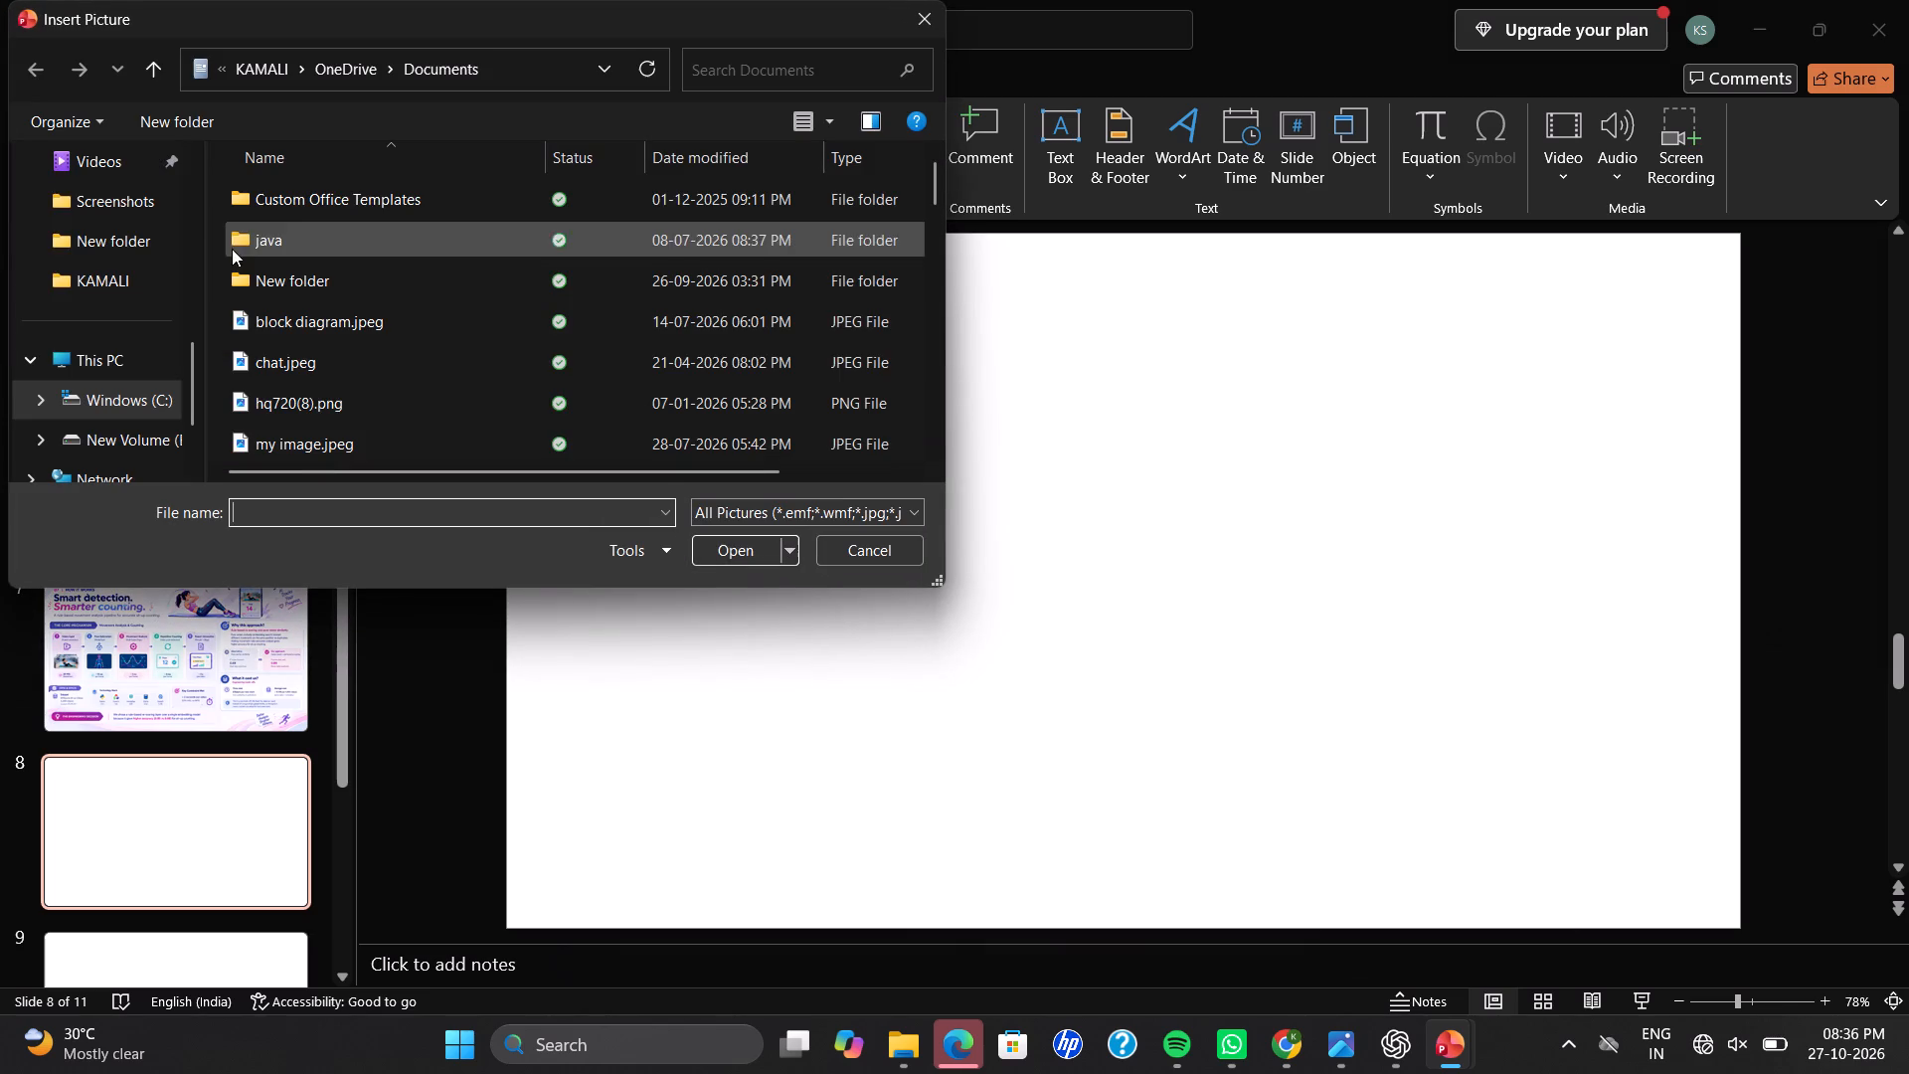
scroll(127, 165, "up", 3)
left_click(127, 165)
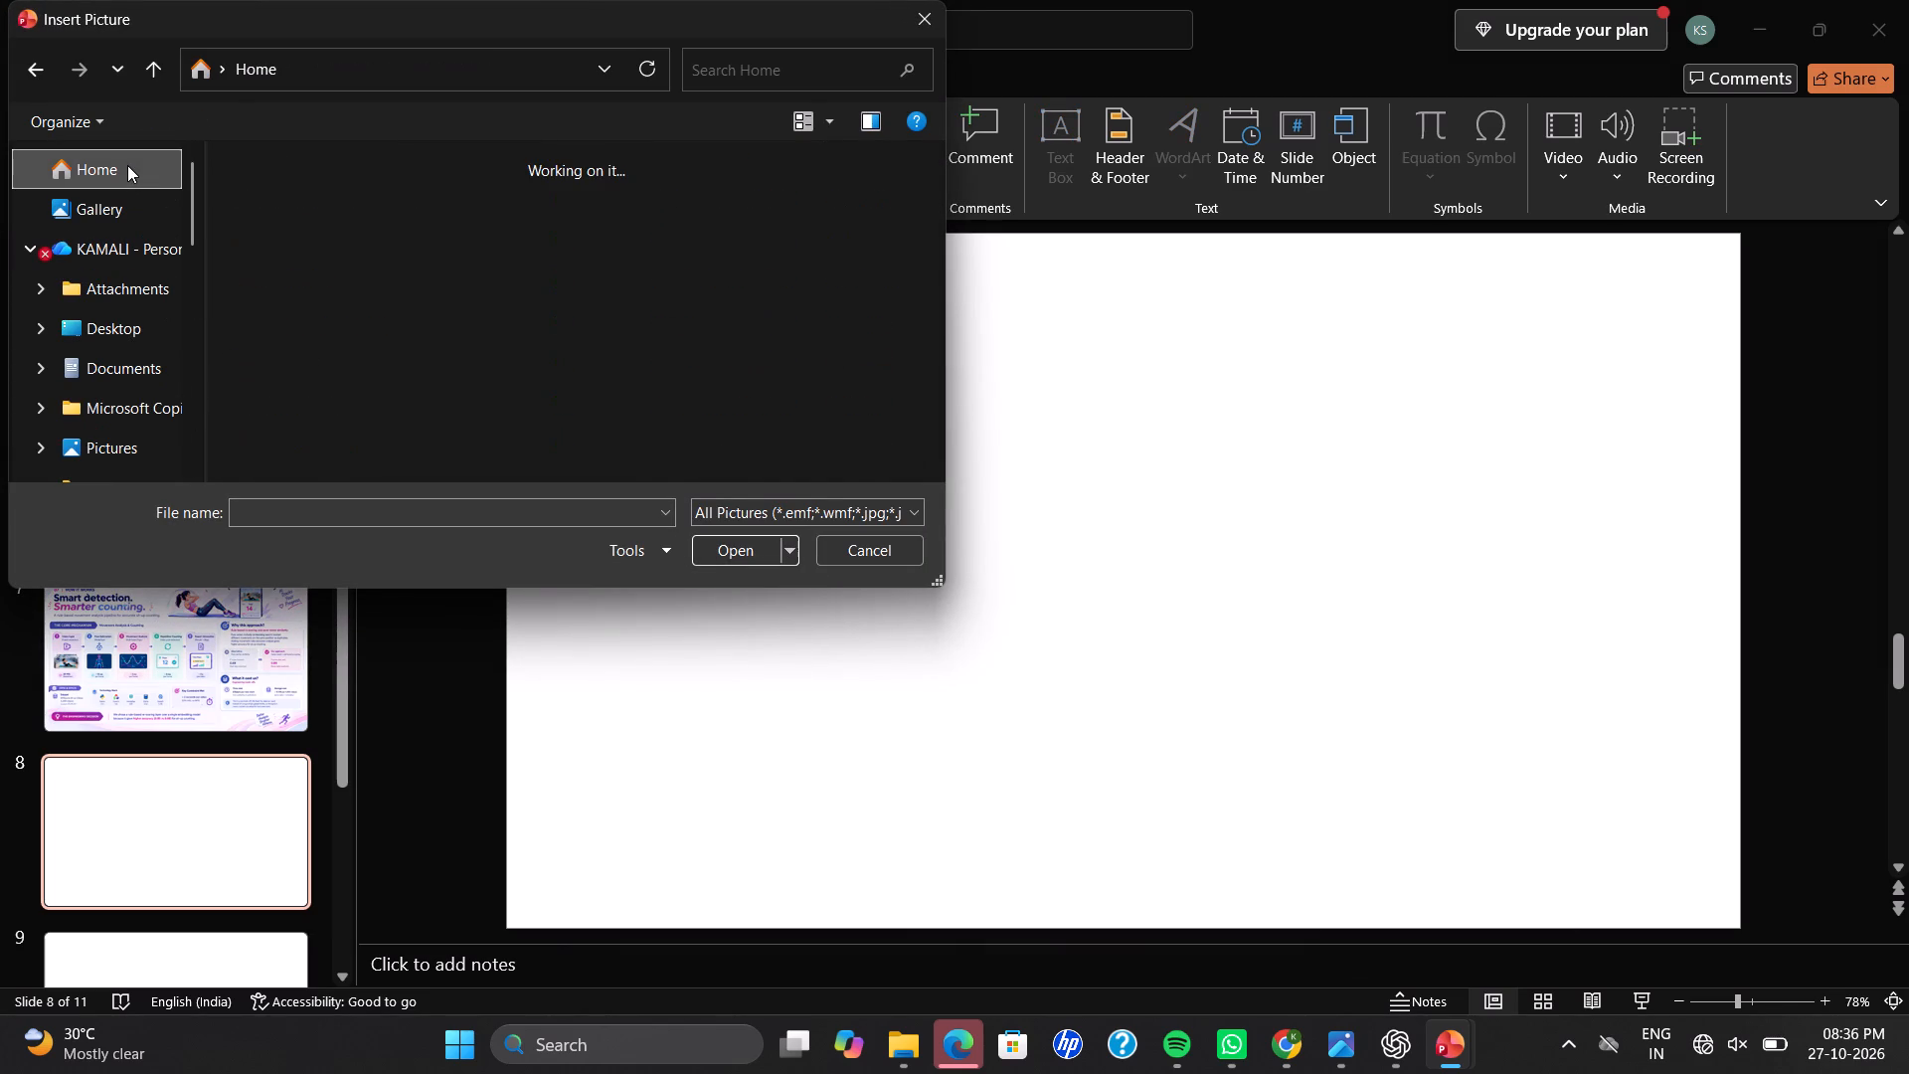
scroll(316, 245, "down", 1)
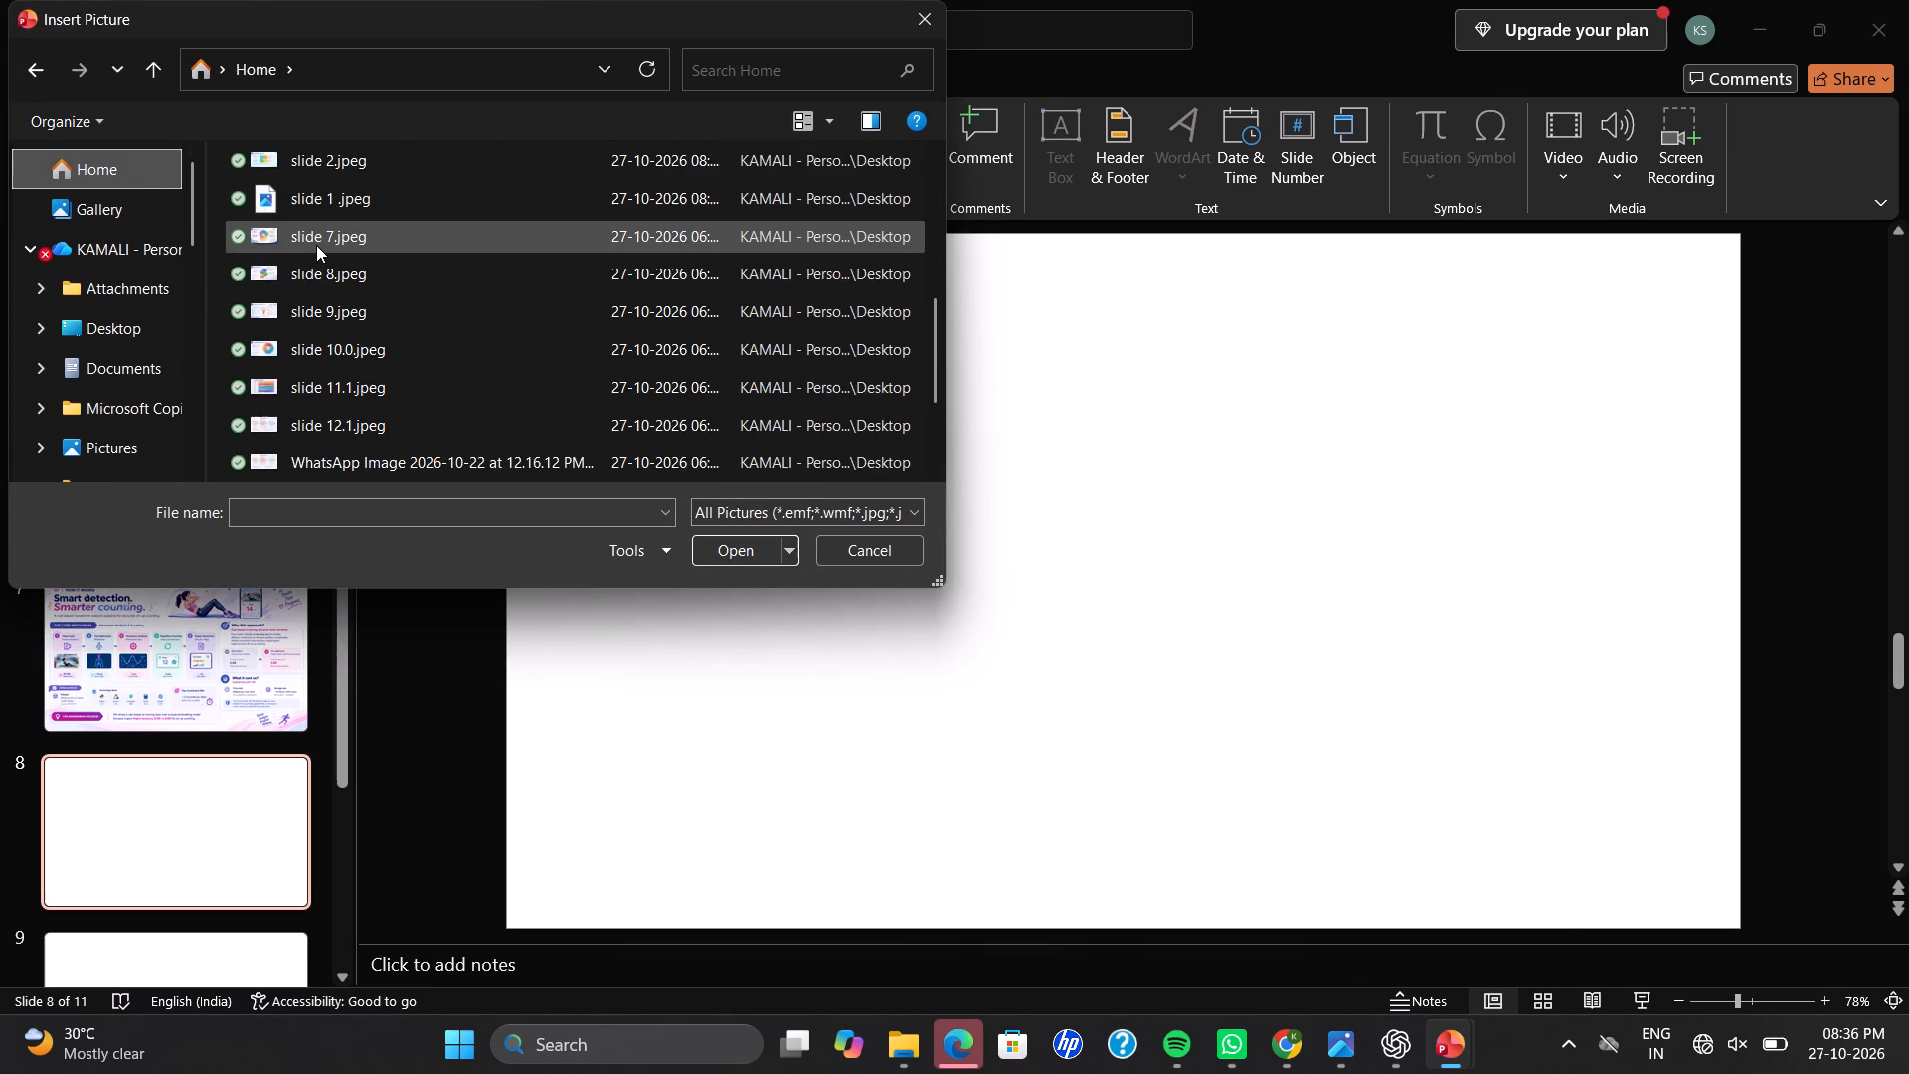
scroll(316, 245, "down", 1)
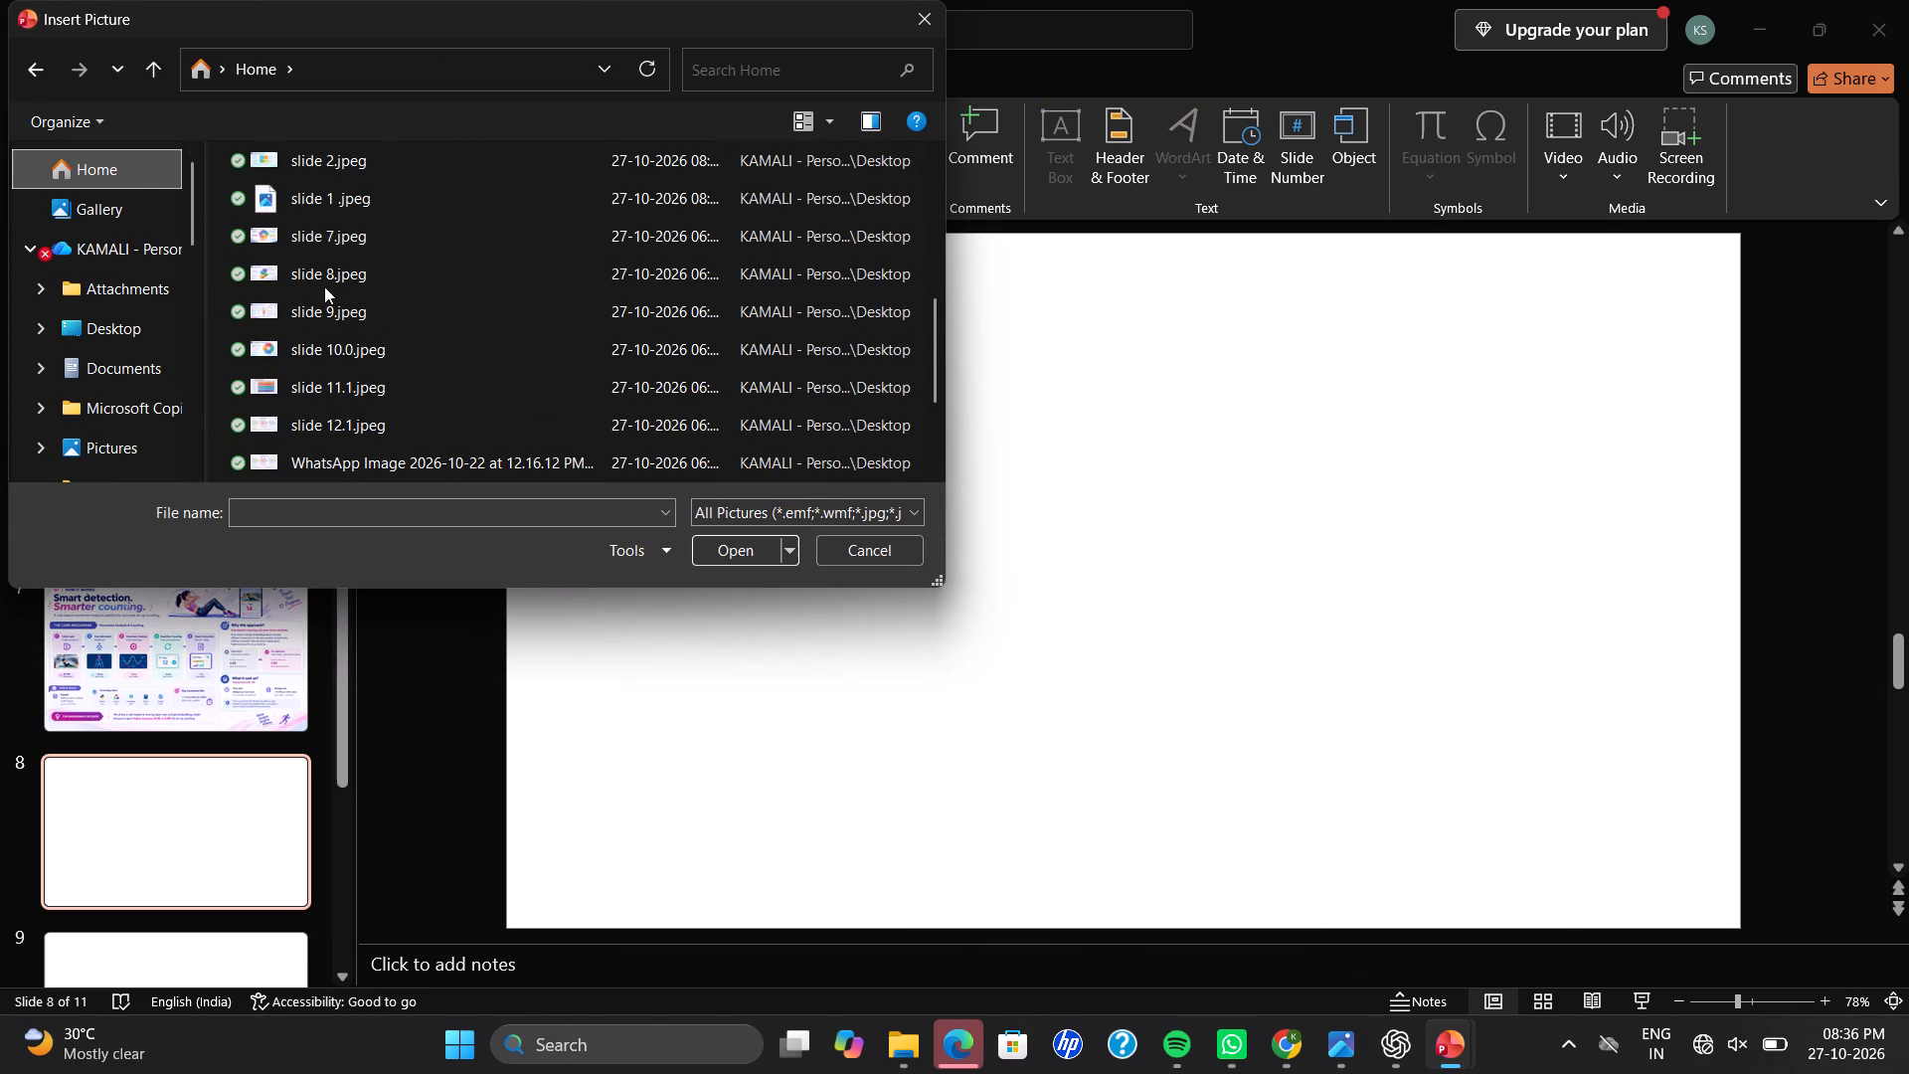
left_click(323, 271)
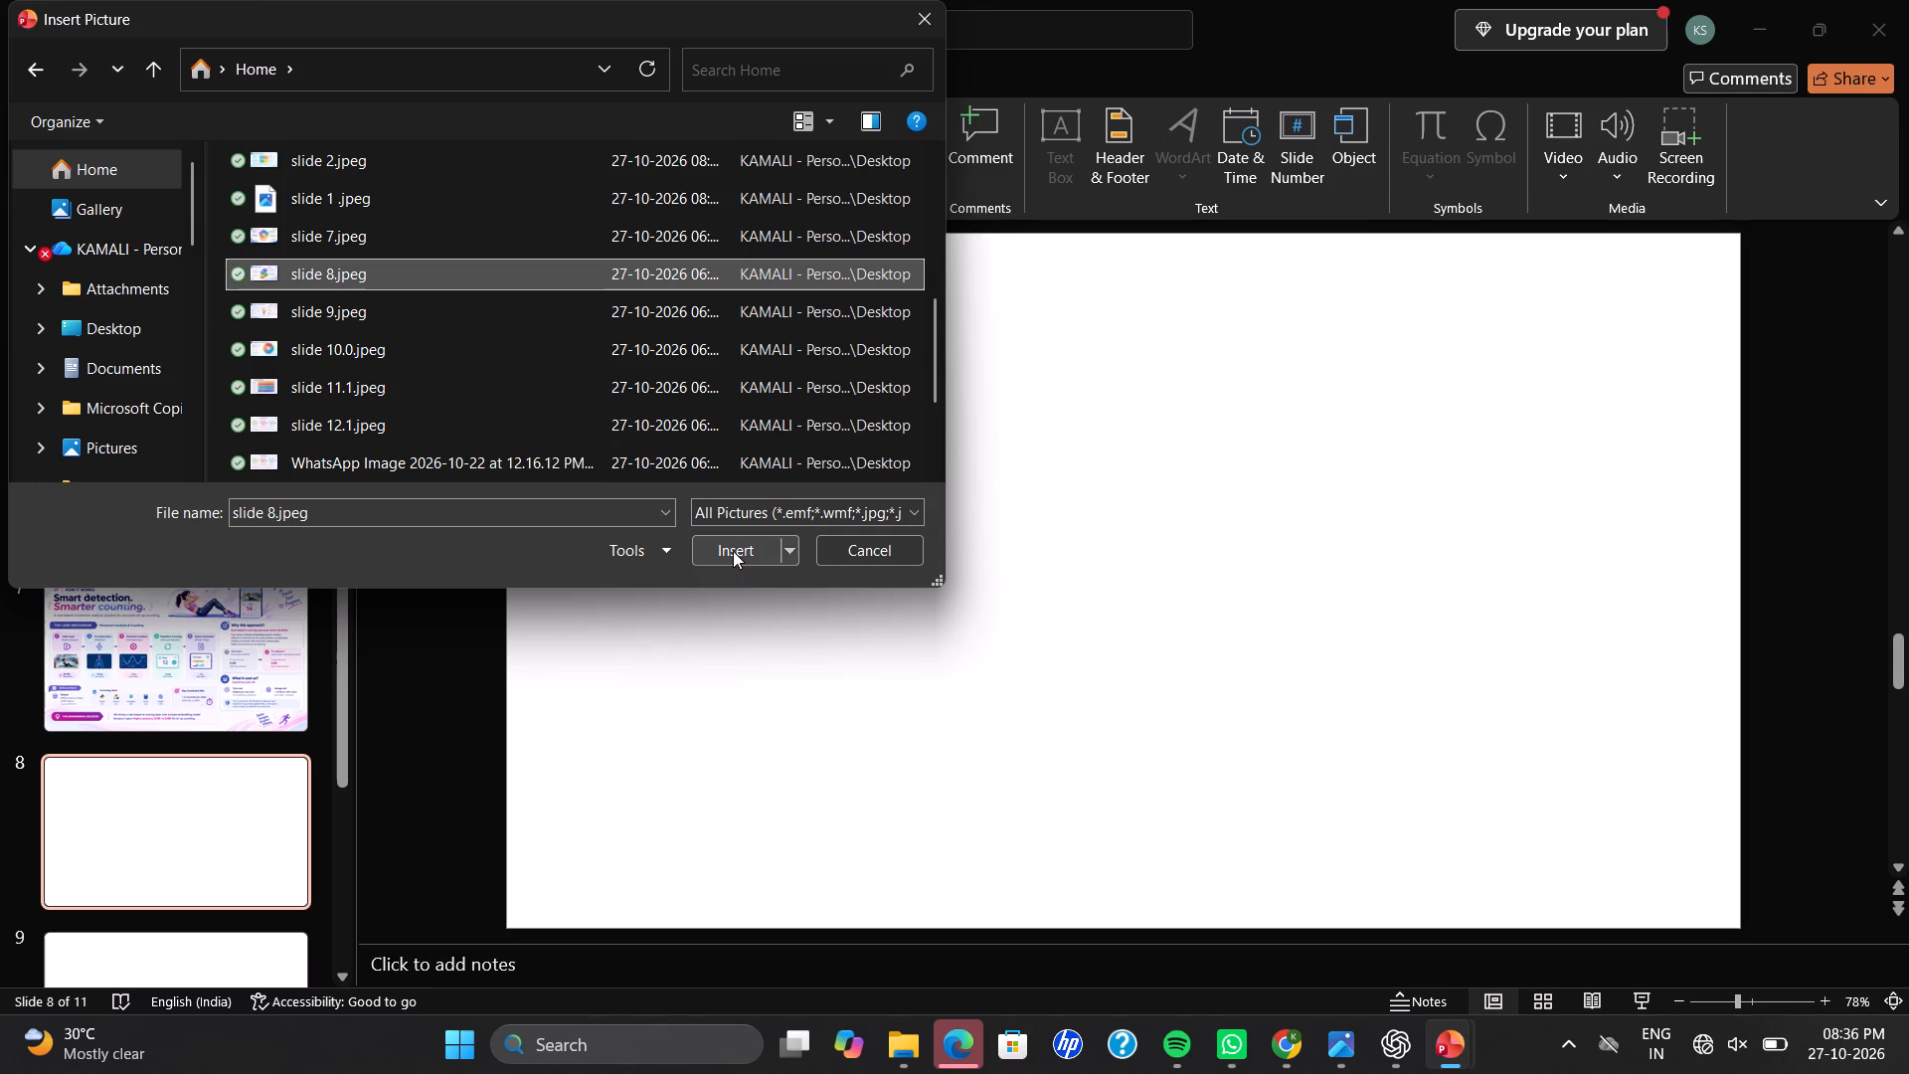
left_click(733, 551)
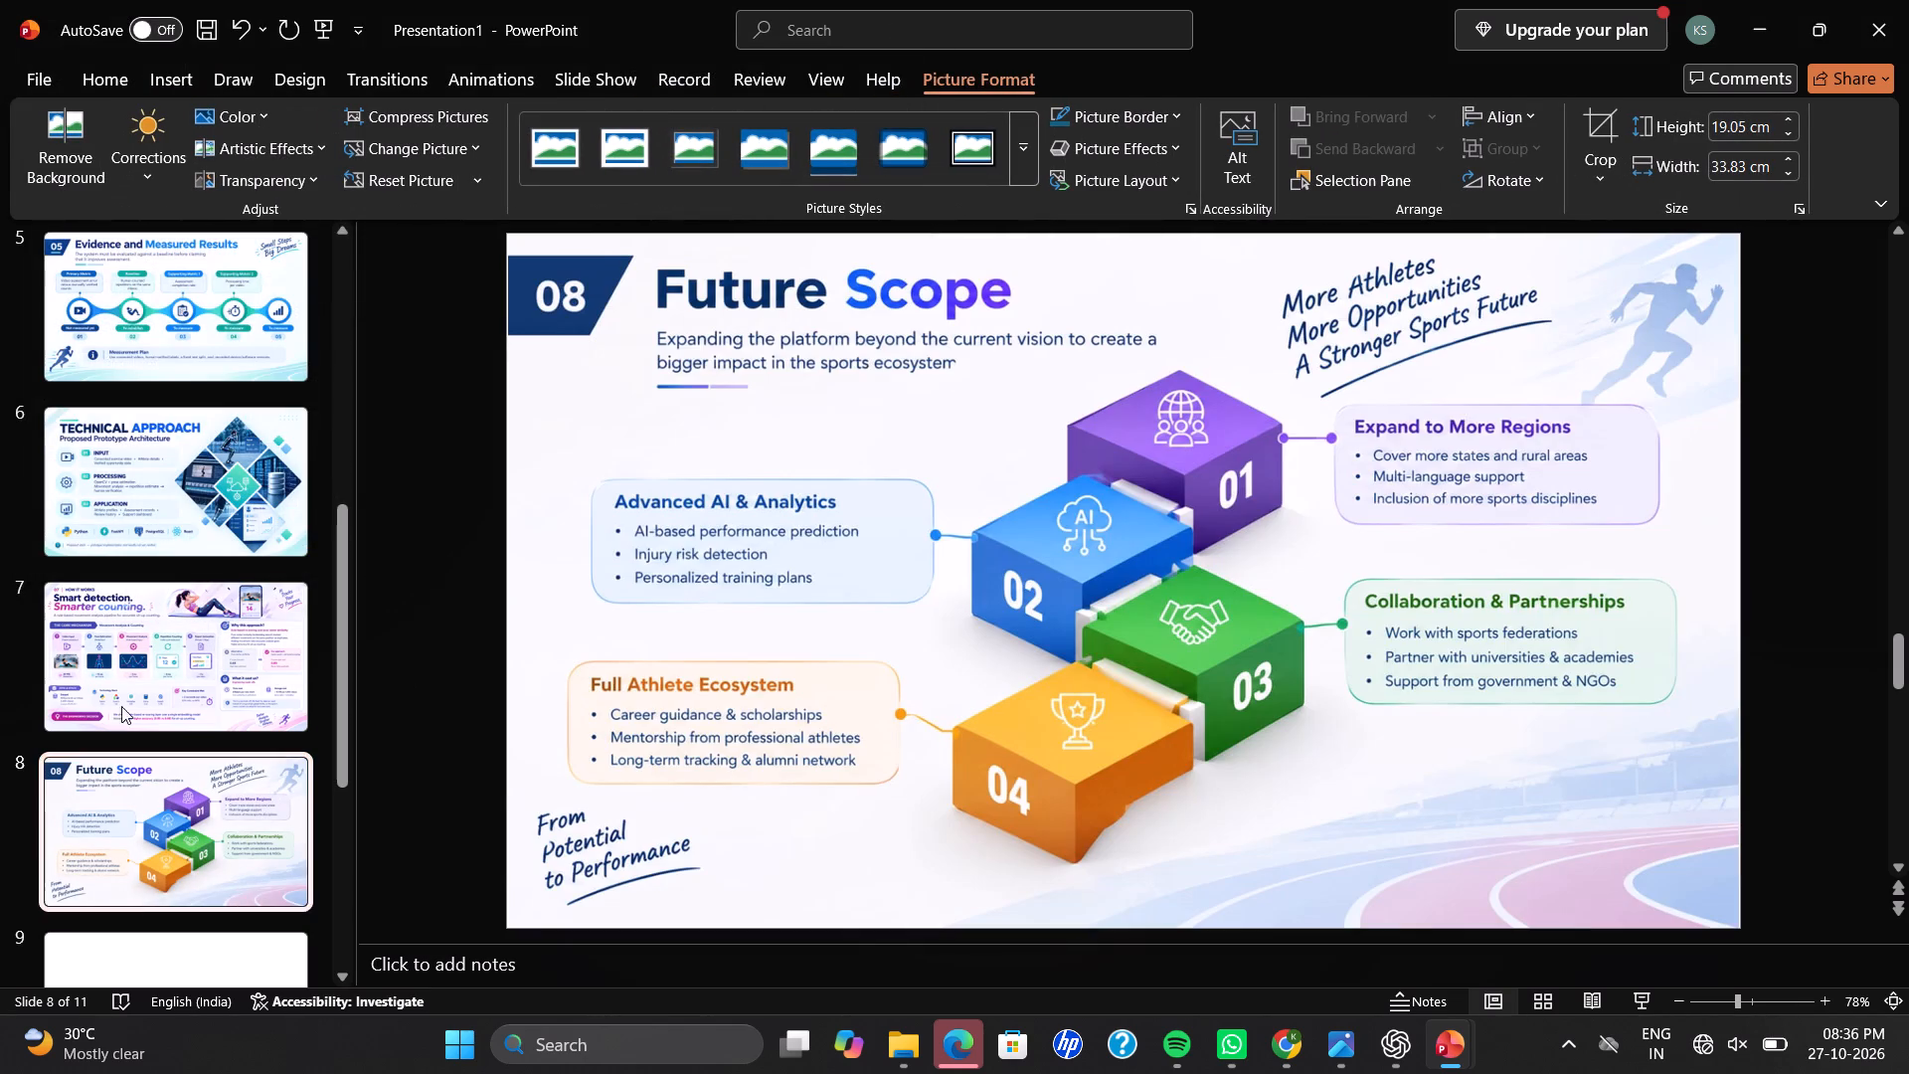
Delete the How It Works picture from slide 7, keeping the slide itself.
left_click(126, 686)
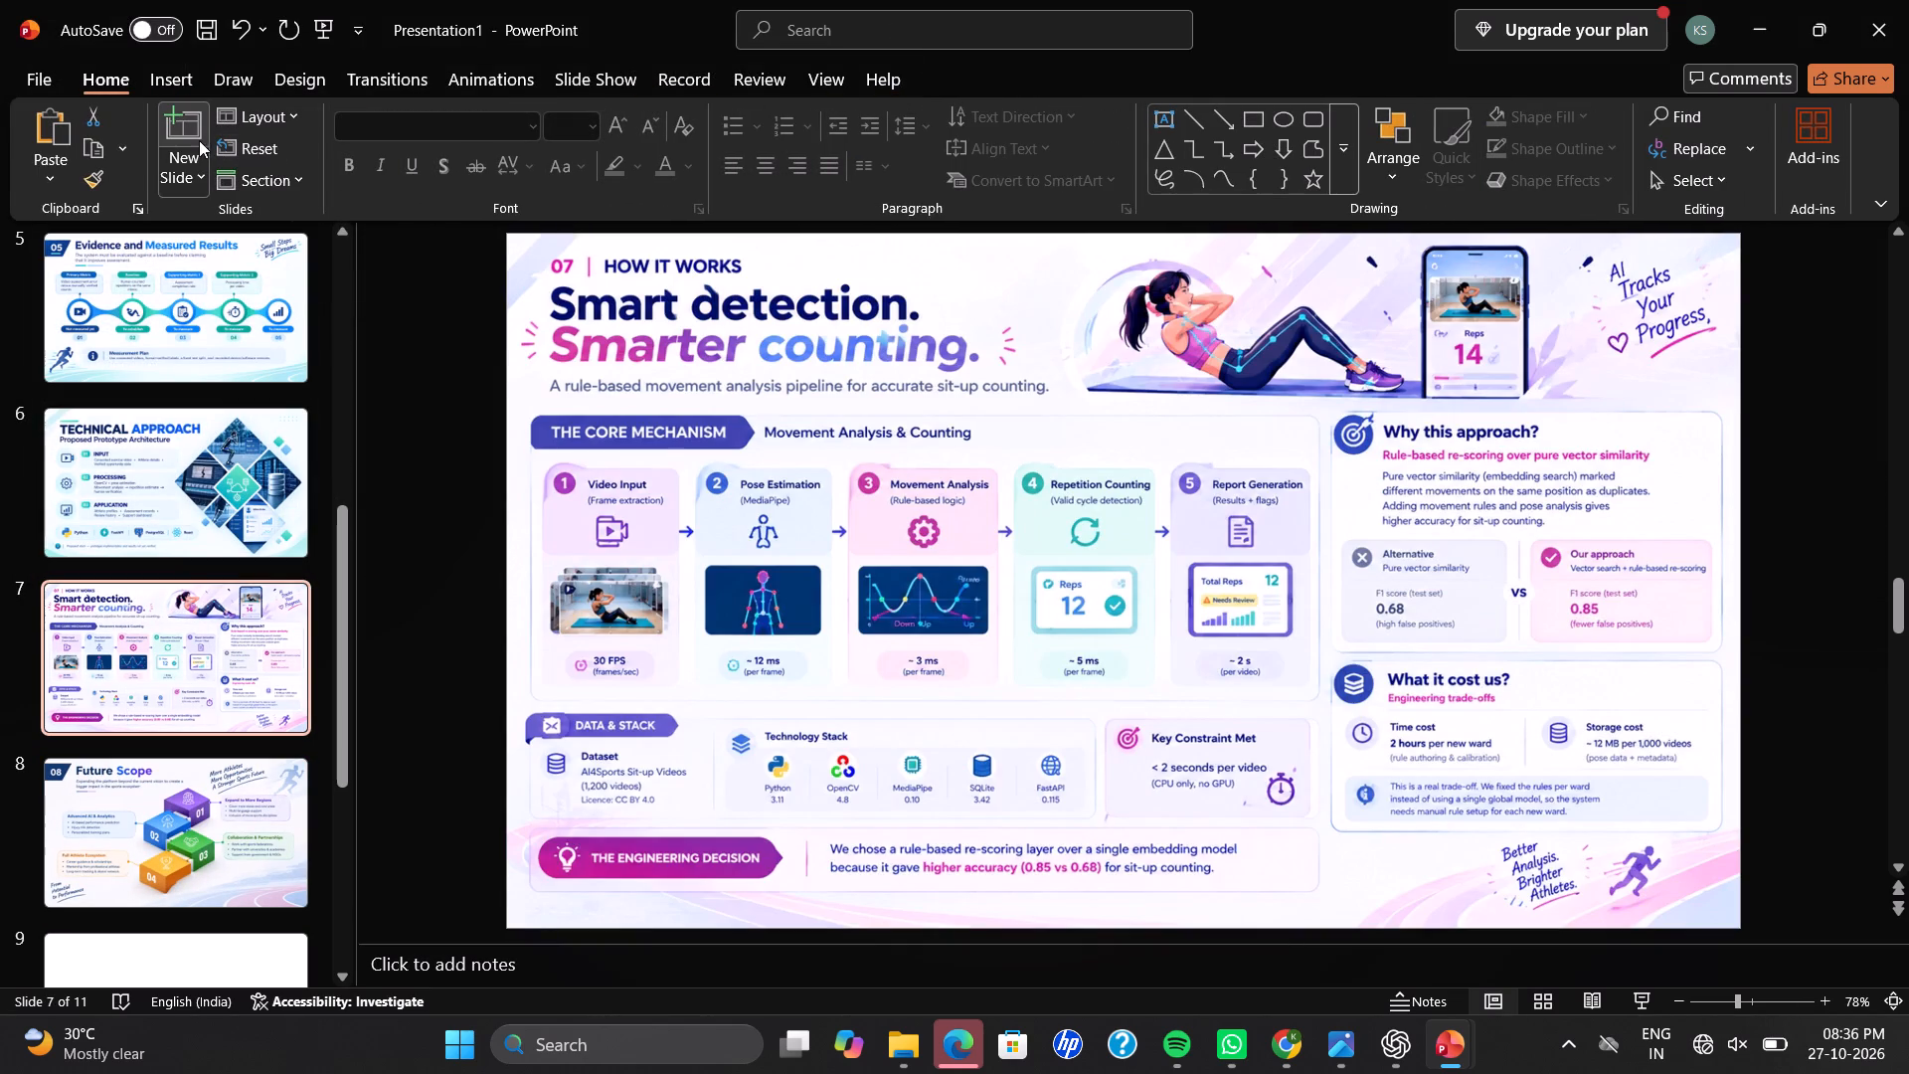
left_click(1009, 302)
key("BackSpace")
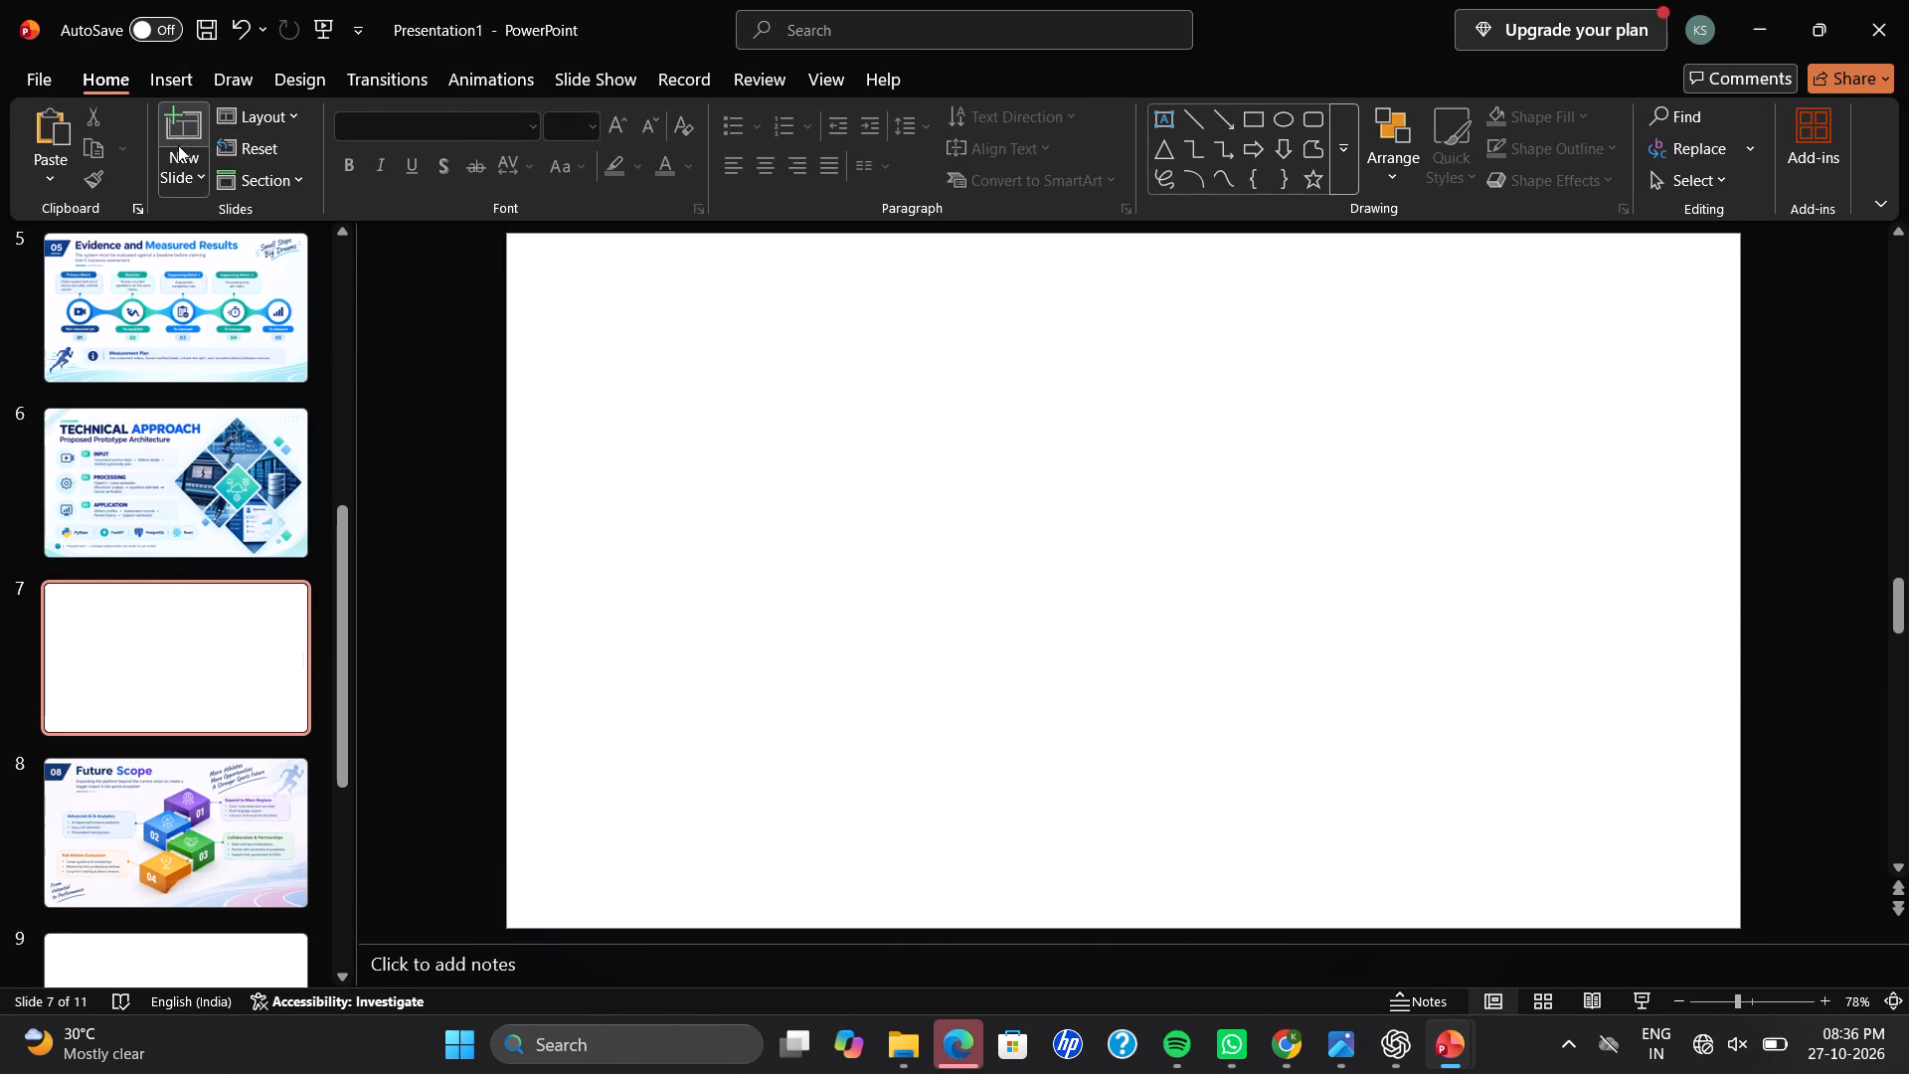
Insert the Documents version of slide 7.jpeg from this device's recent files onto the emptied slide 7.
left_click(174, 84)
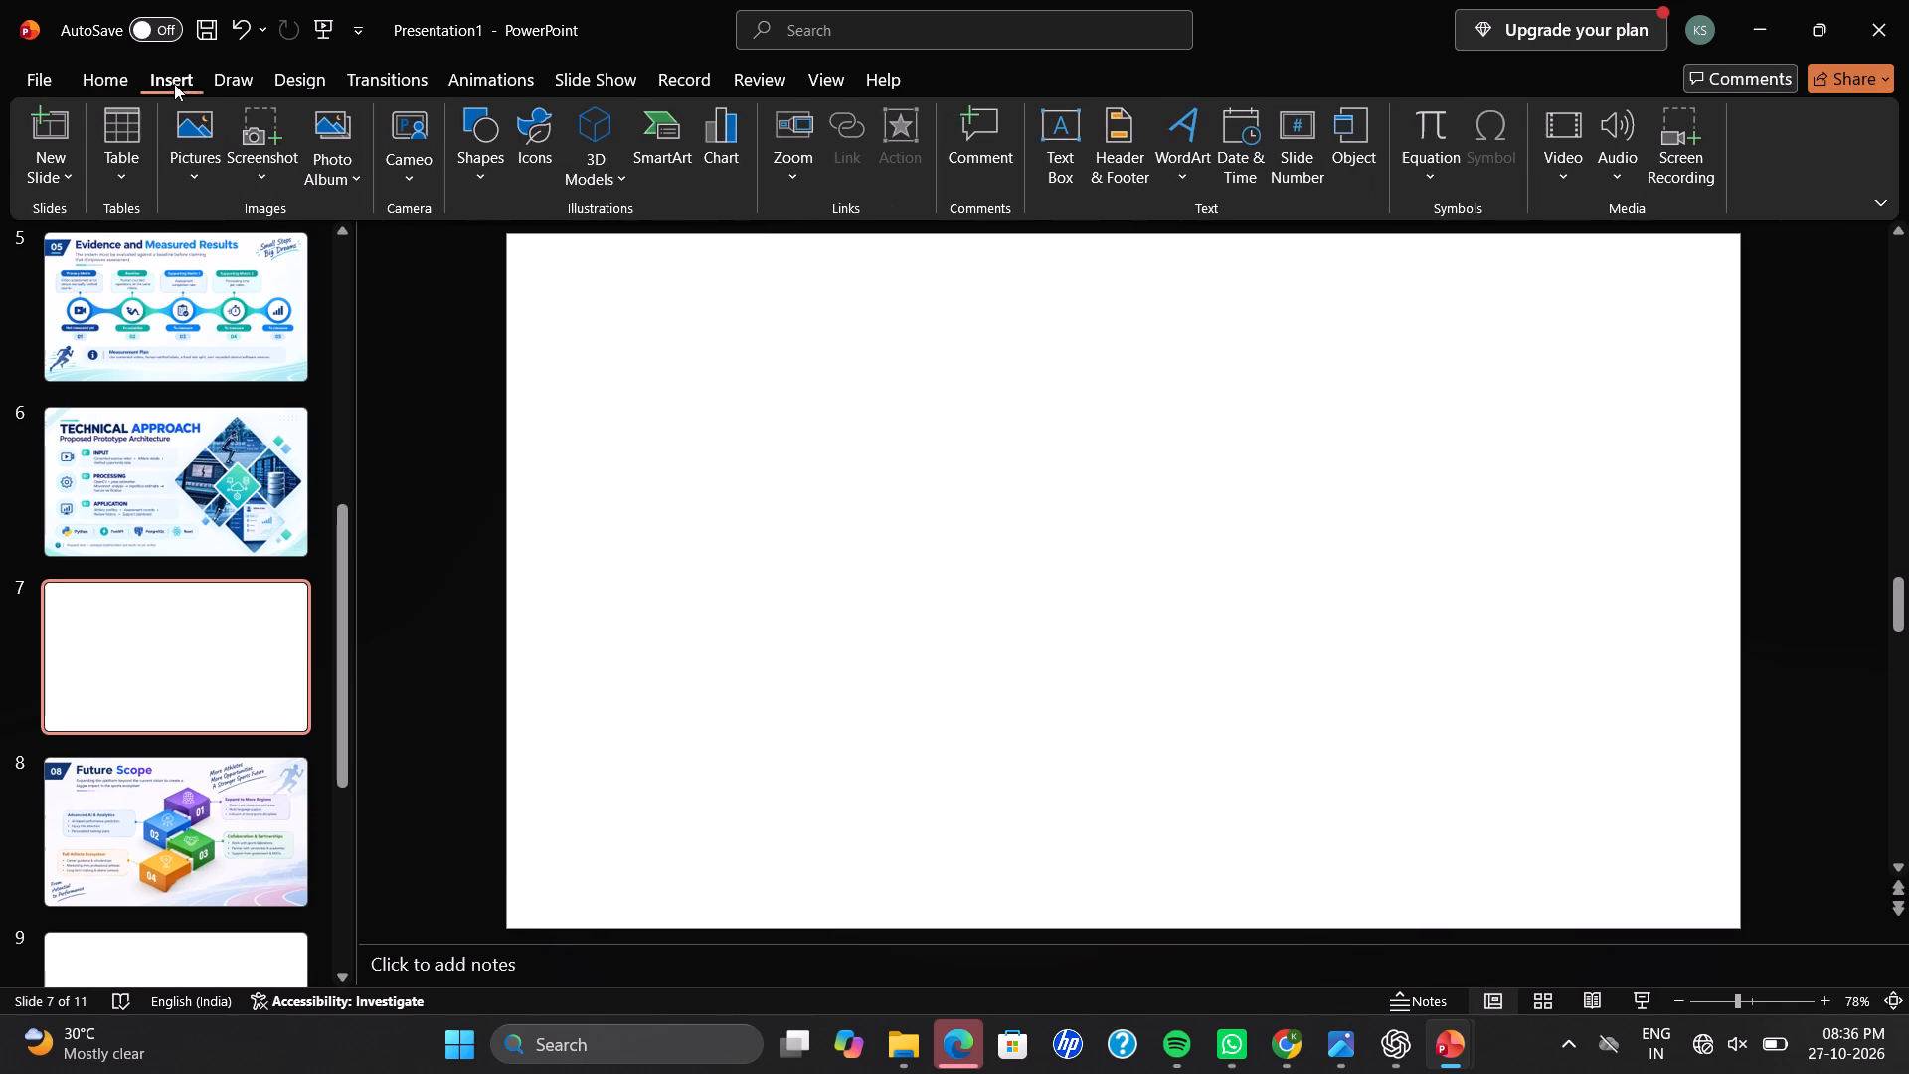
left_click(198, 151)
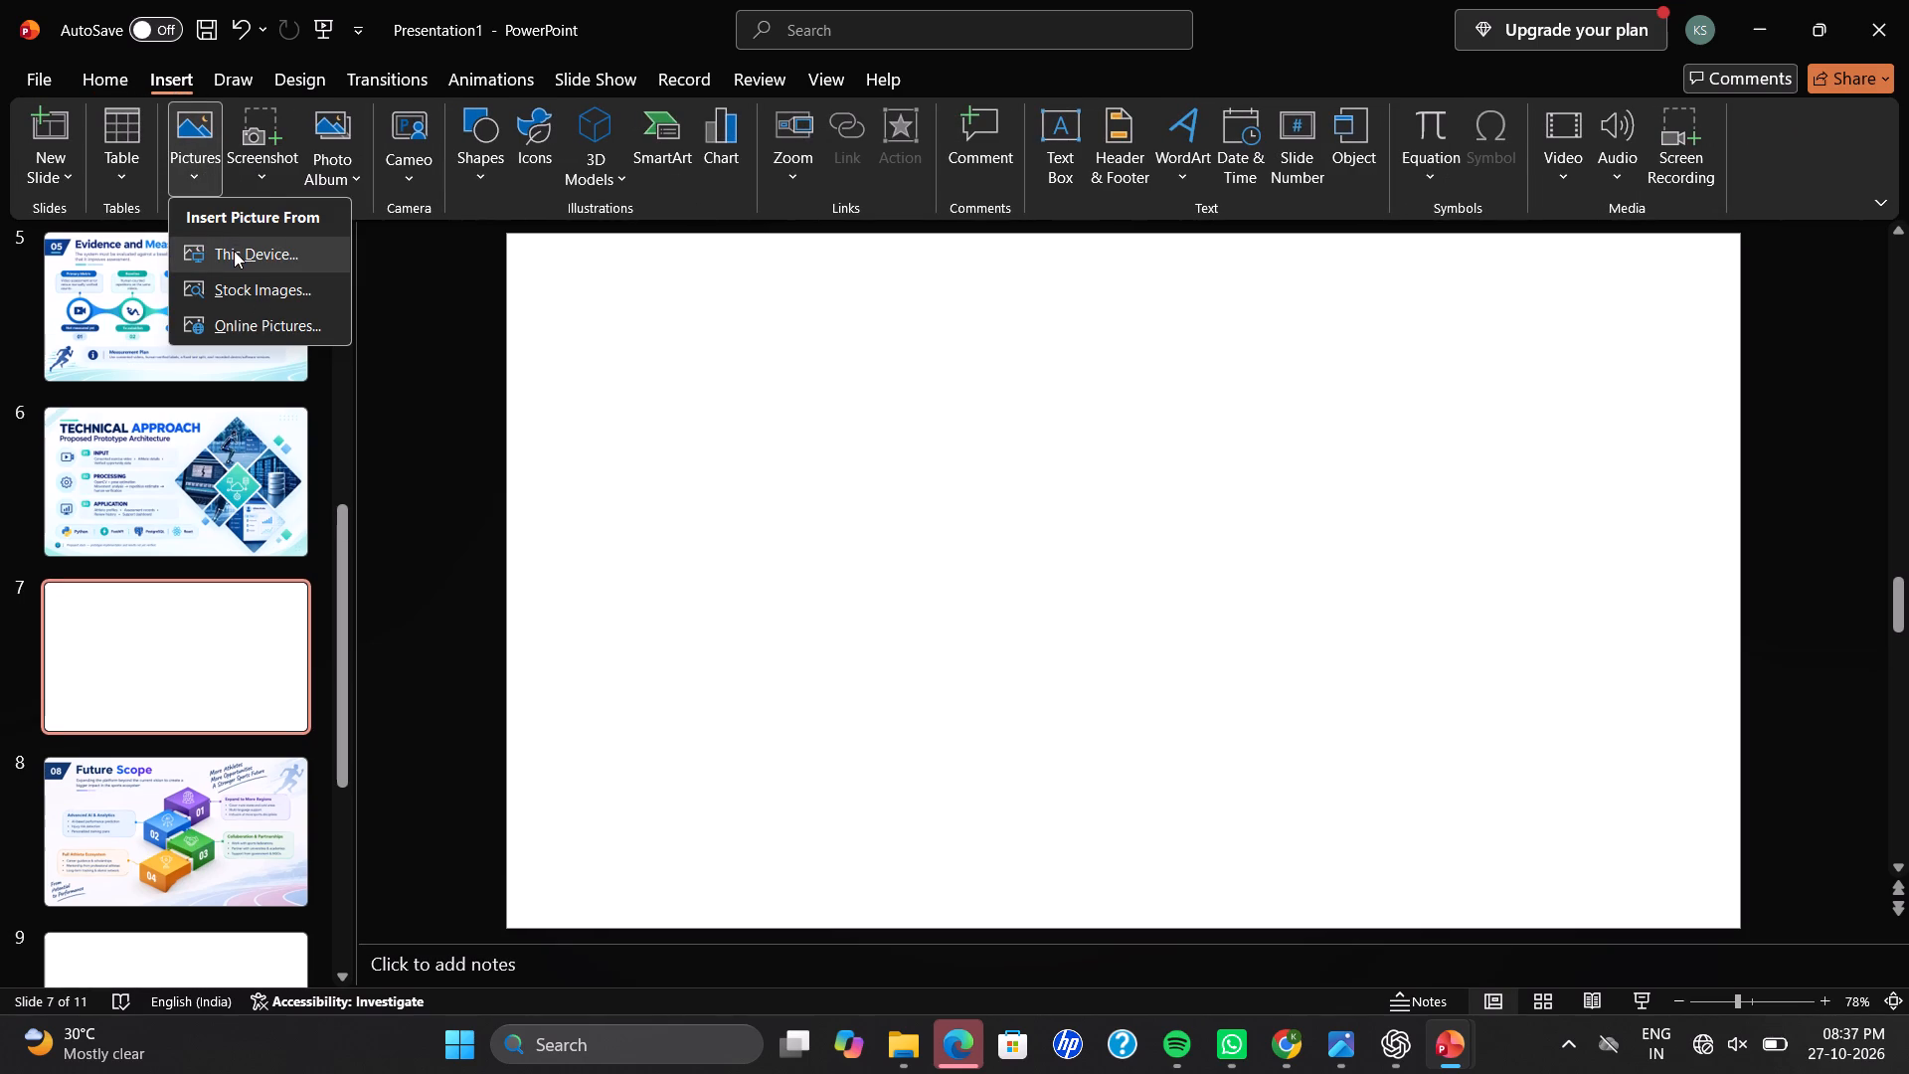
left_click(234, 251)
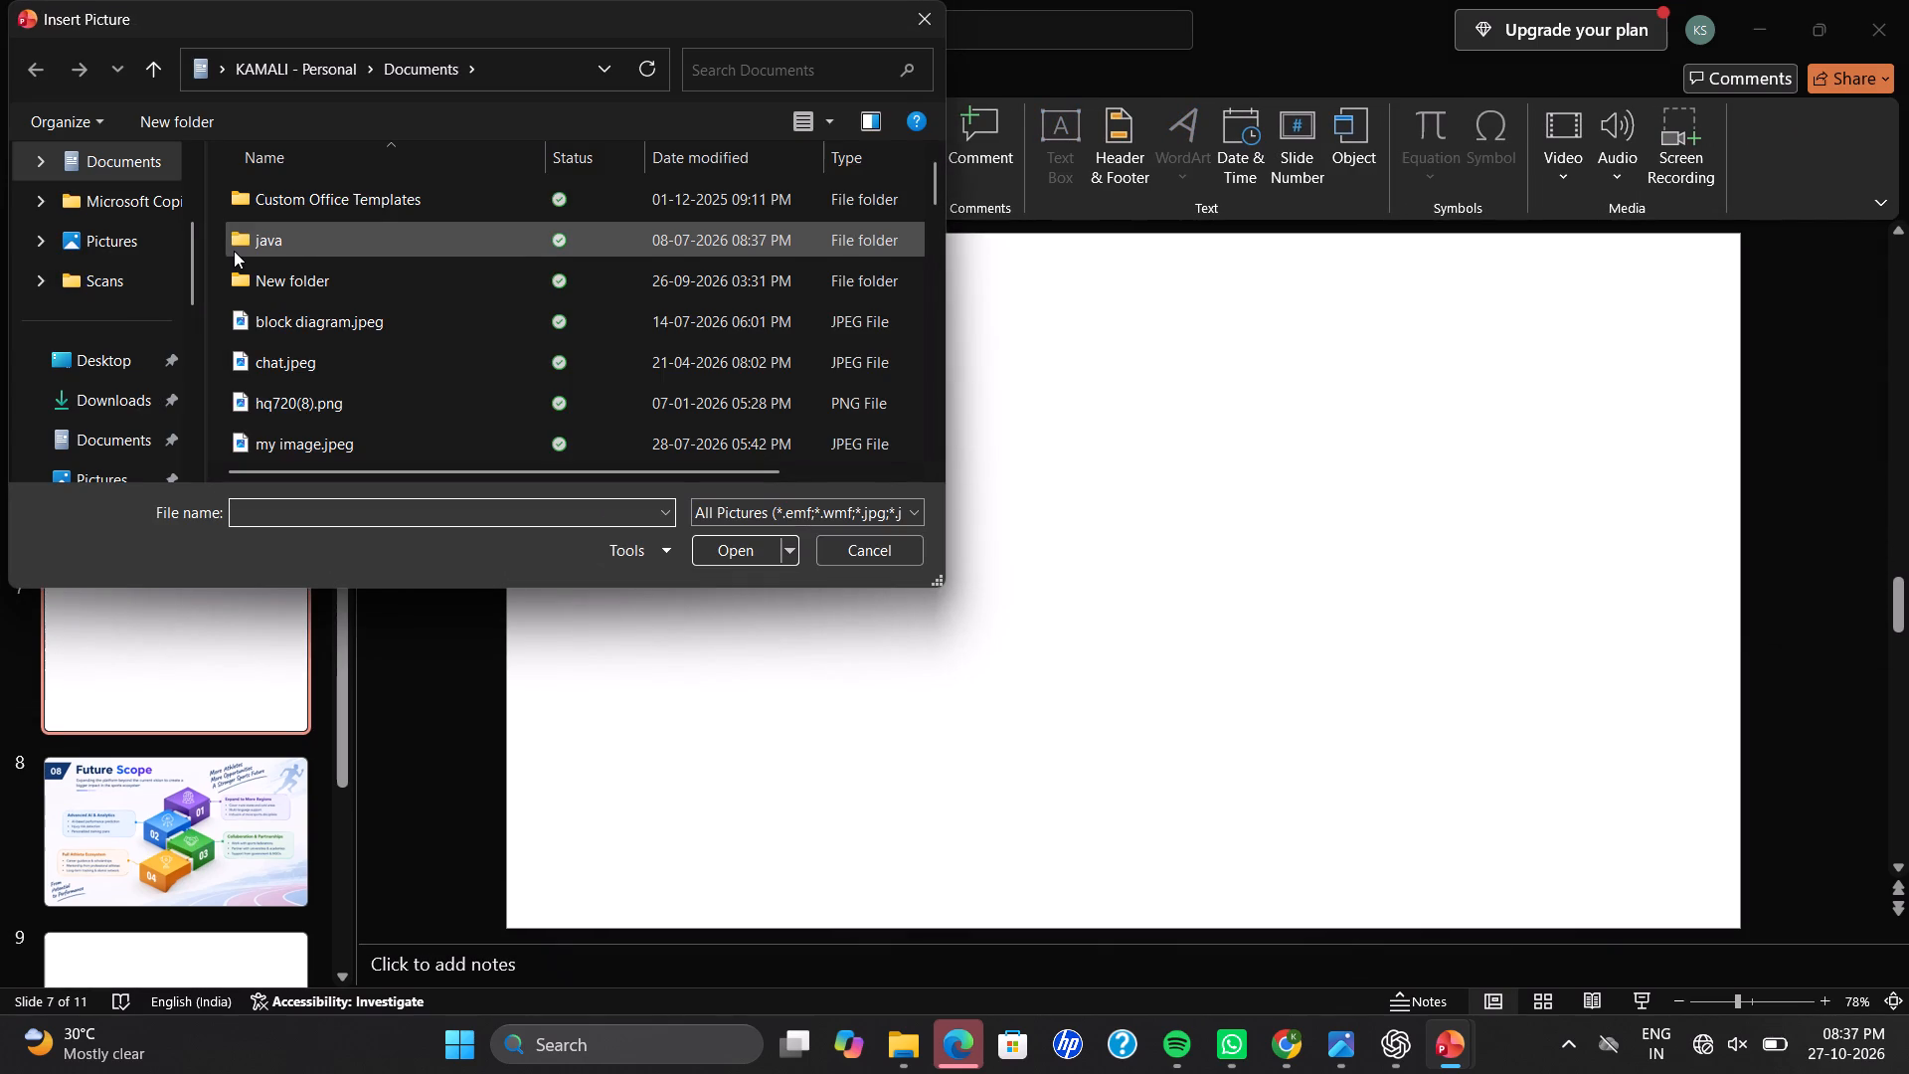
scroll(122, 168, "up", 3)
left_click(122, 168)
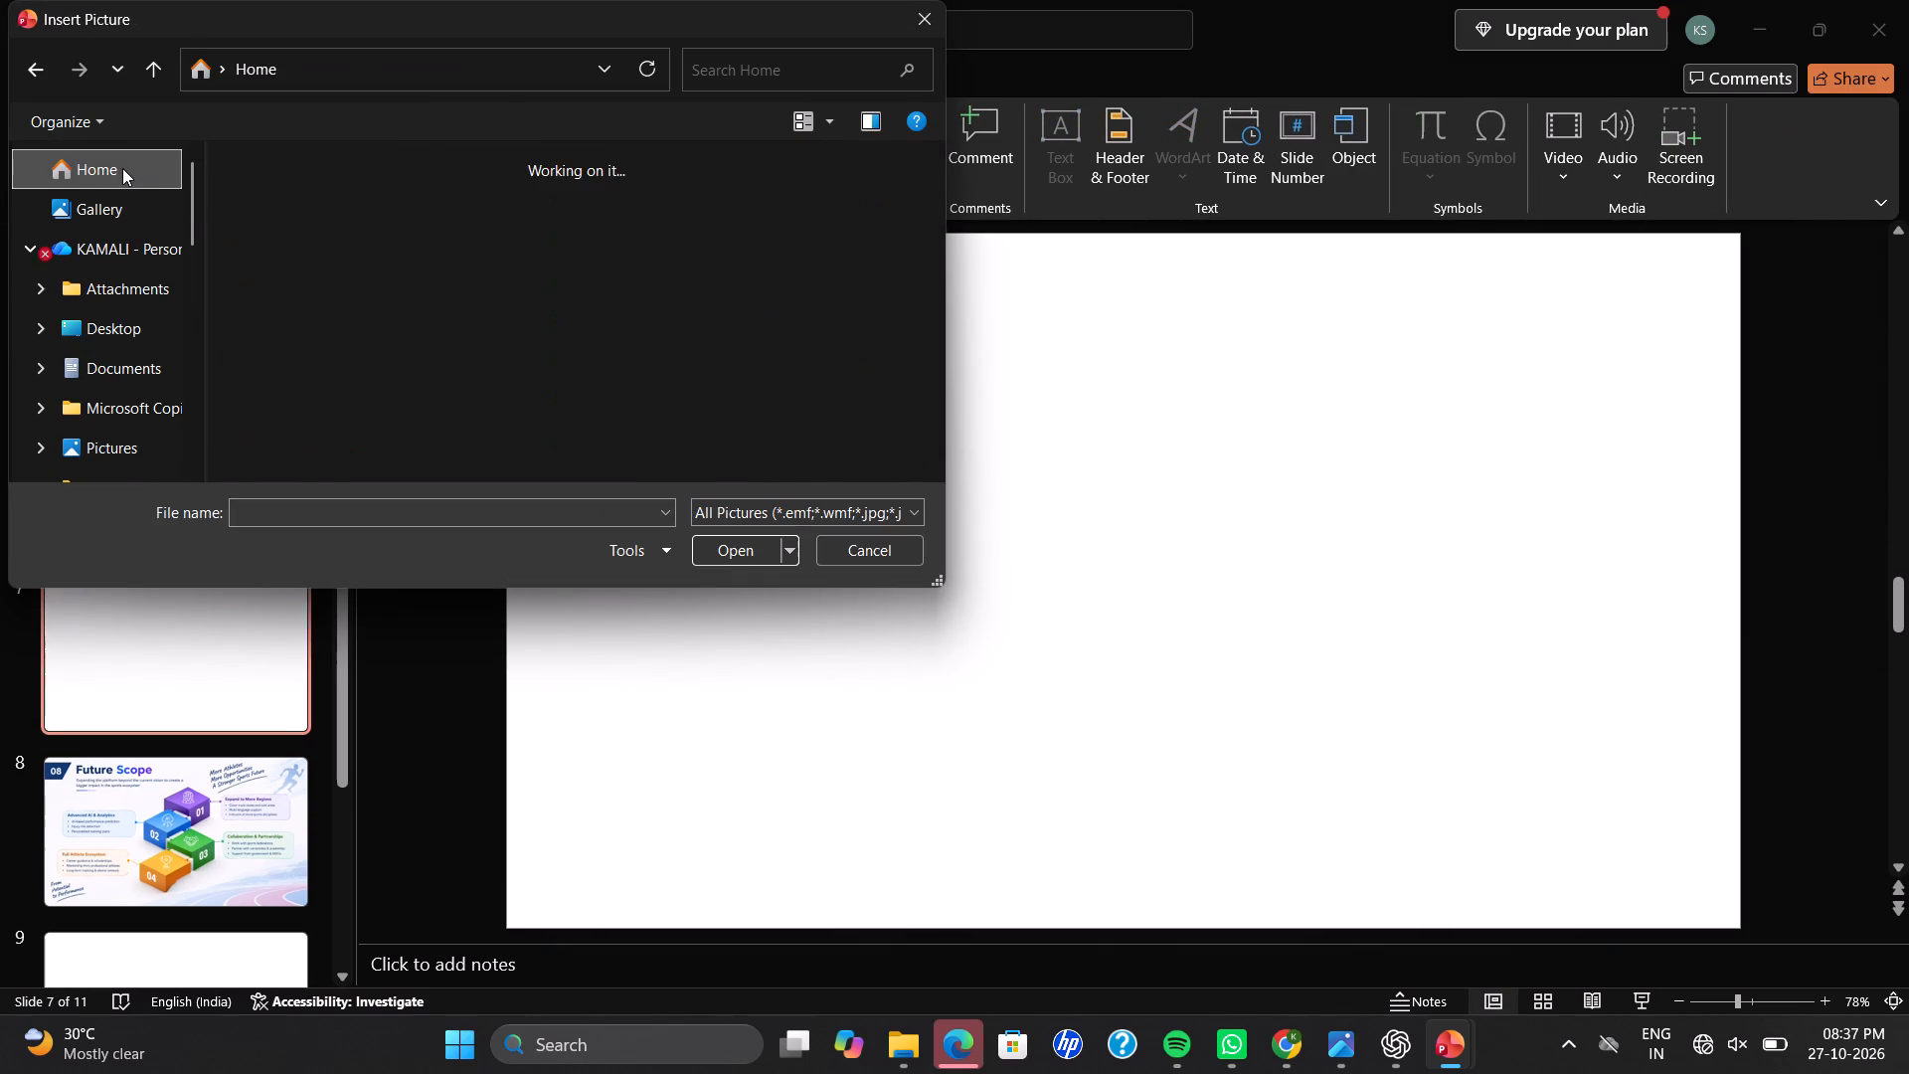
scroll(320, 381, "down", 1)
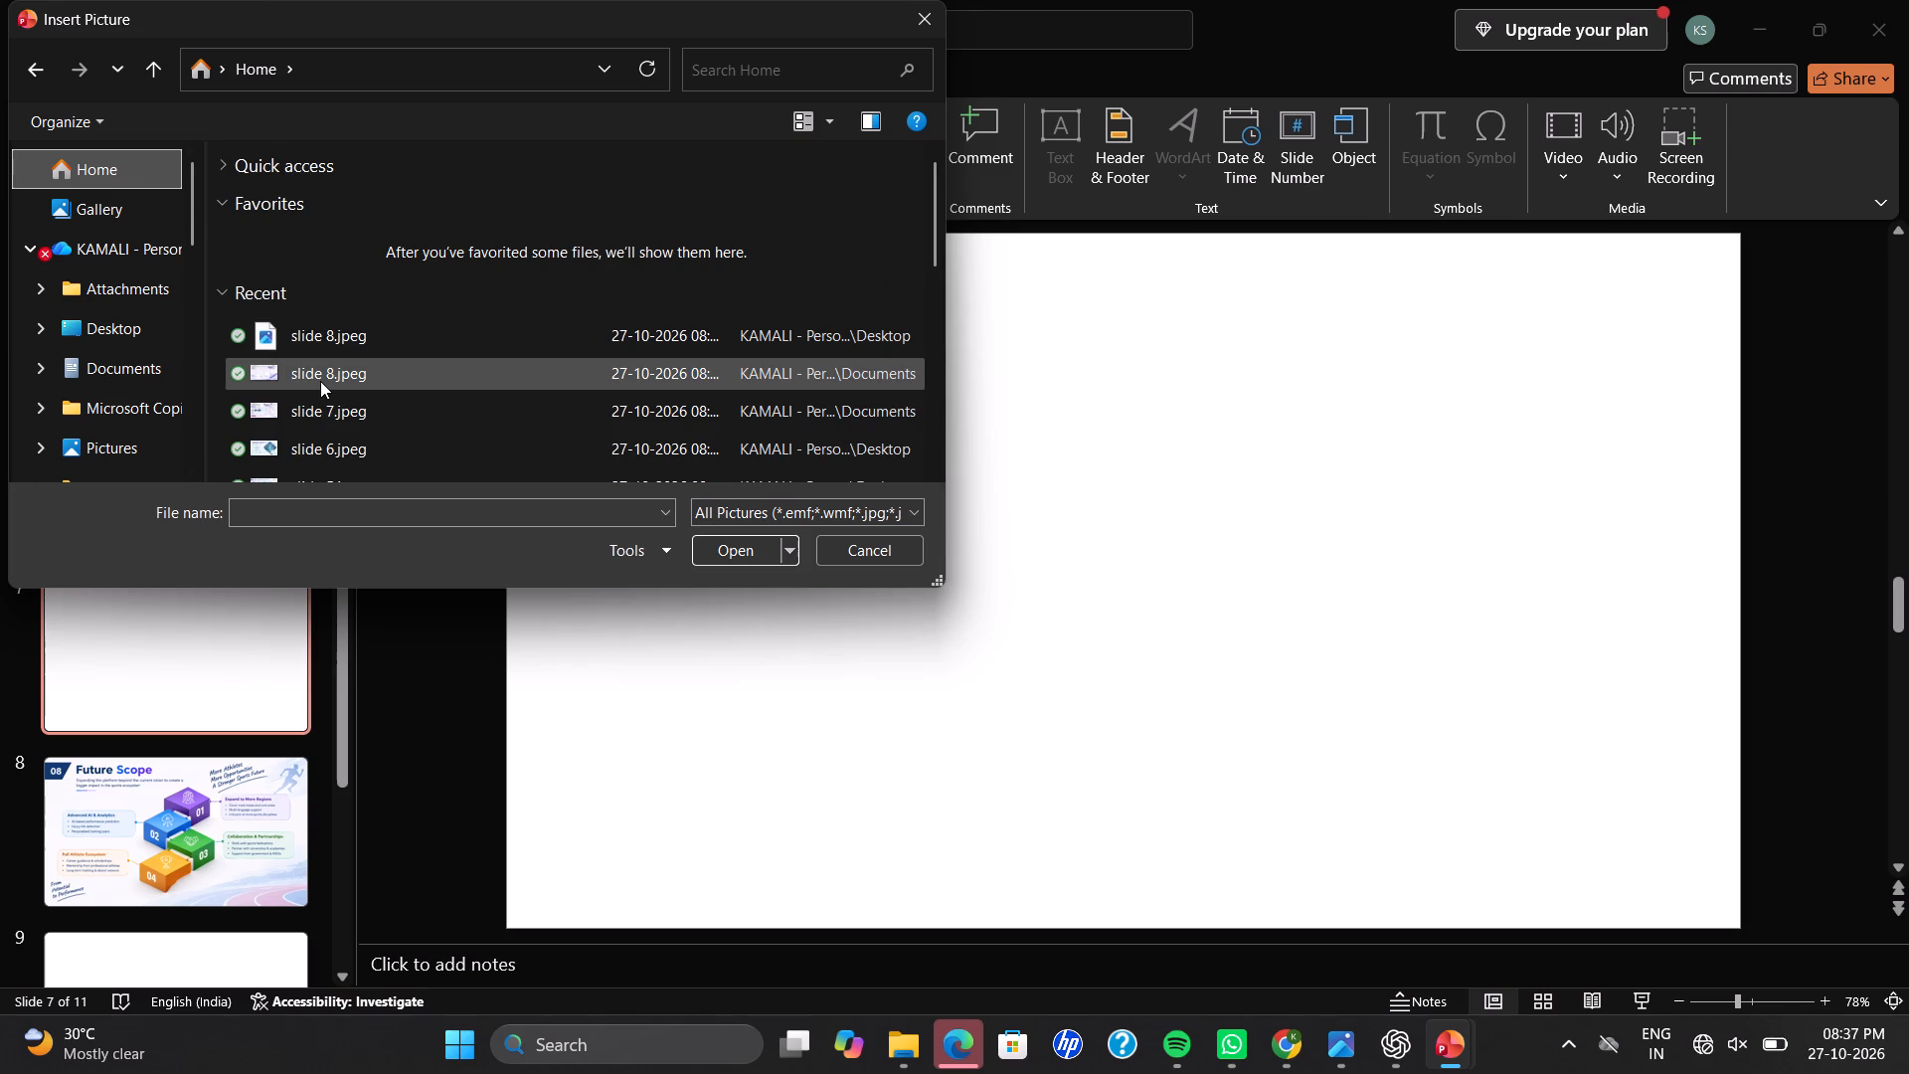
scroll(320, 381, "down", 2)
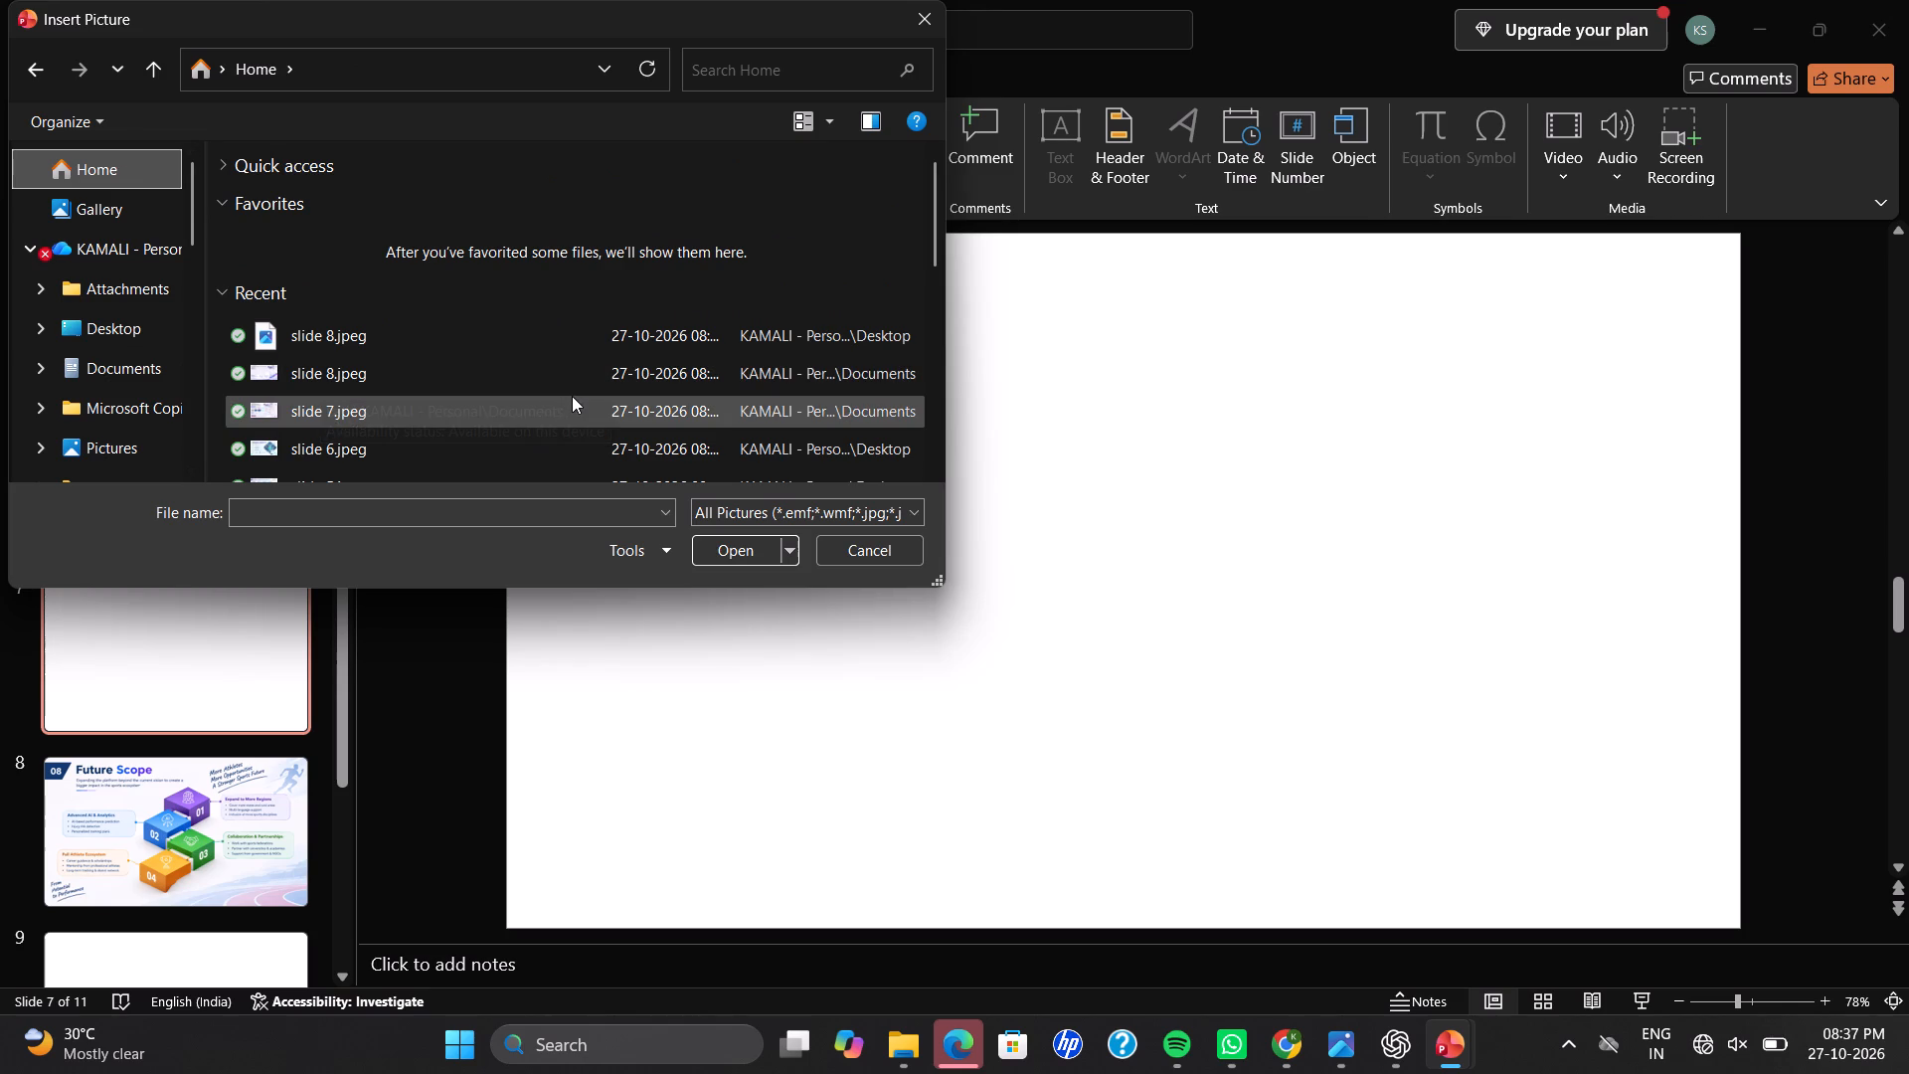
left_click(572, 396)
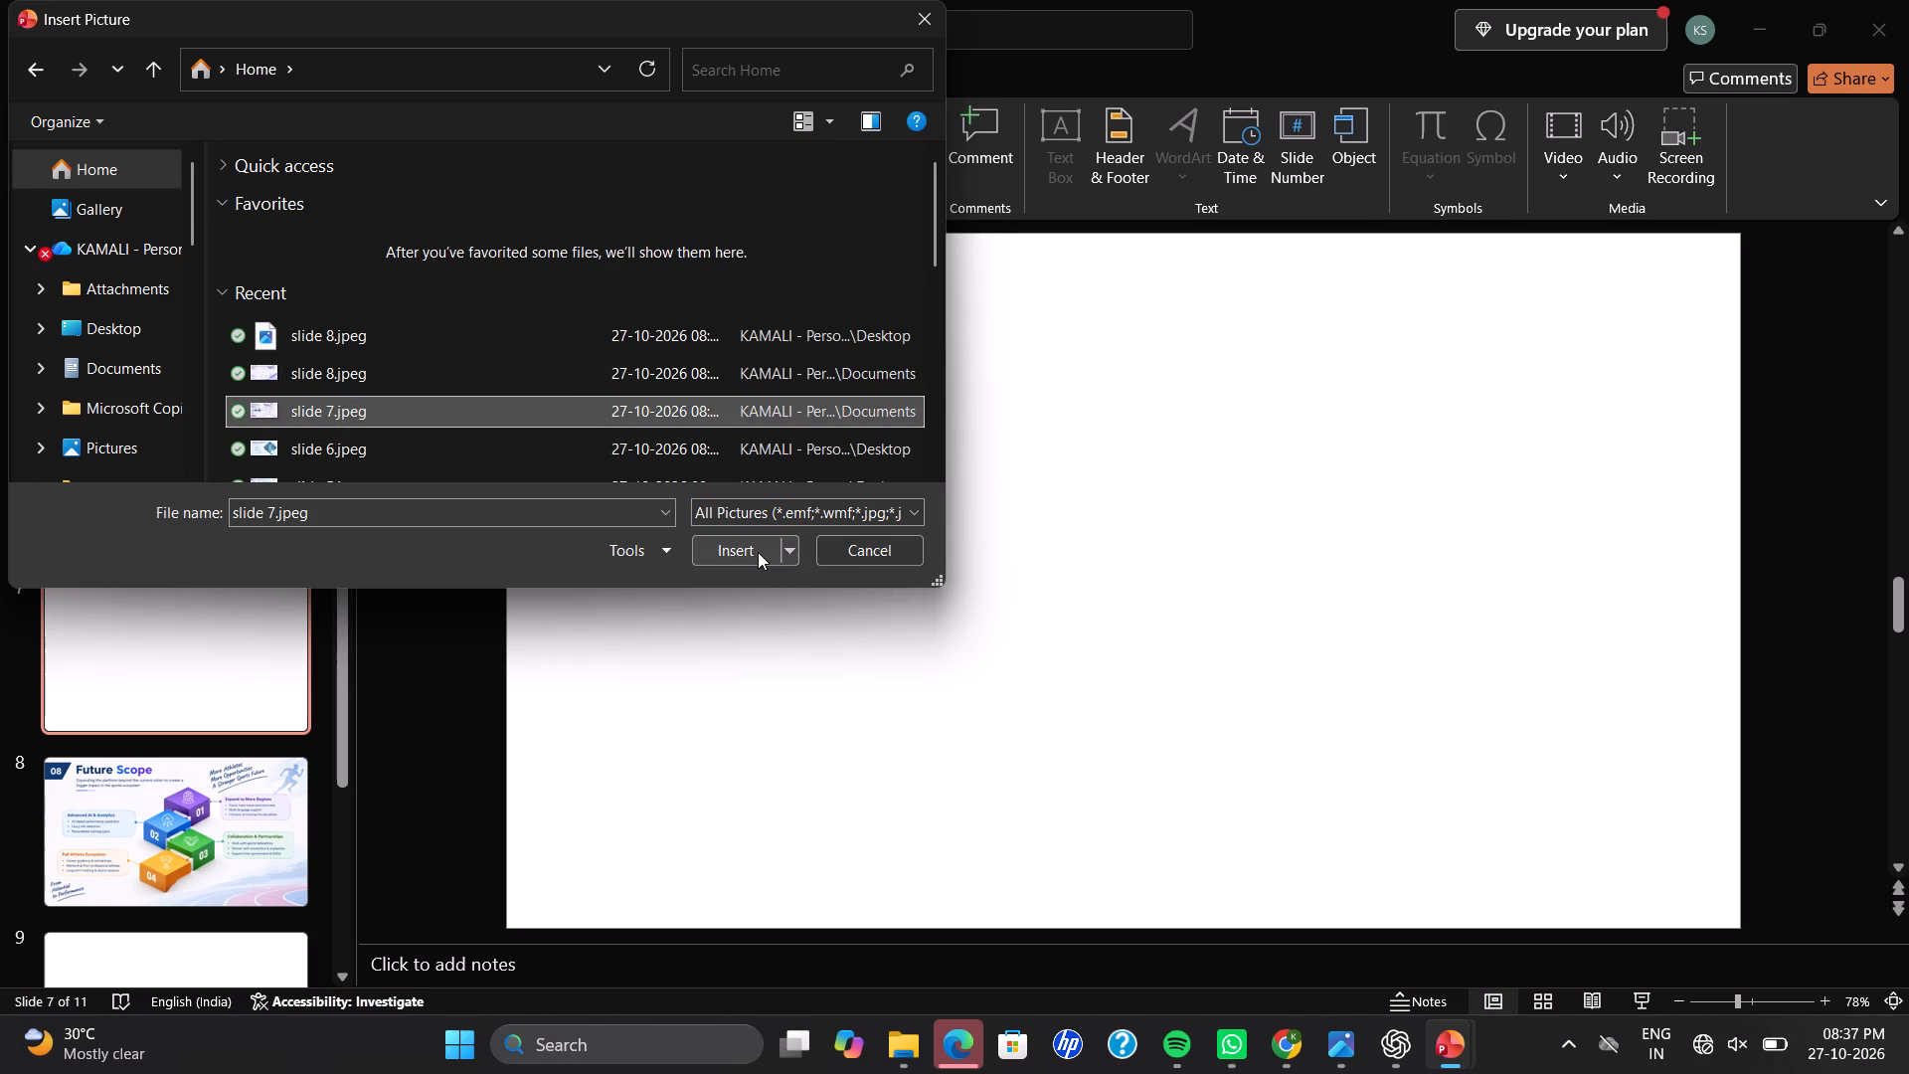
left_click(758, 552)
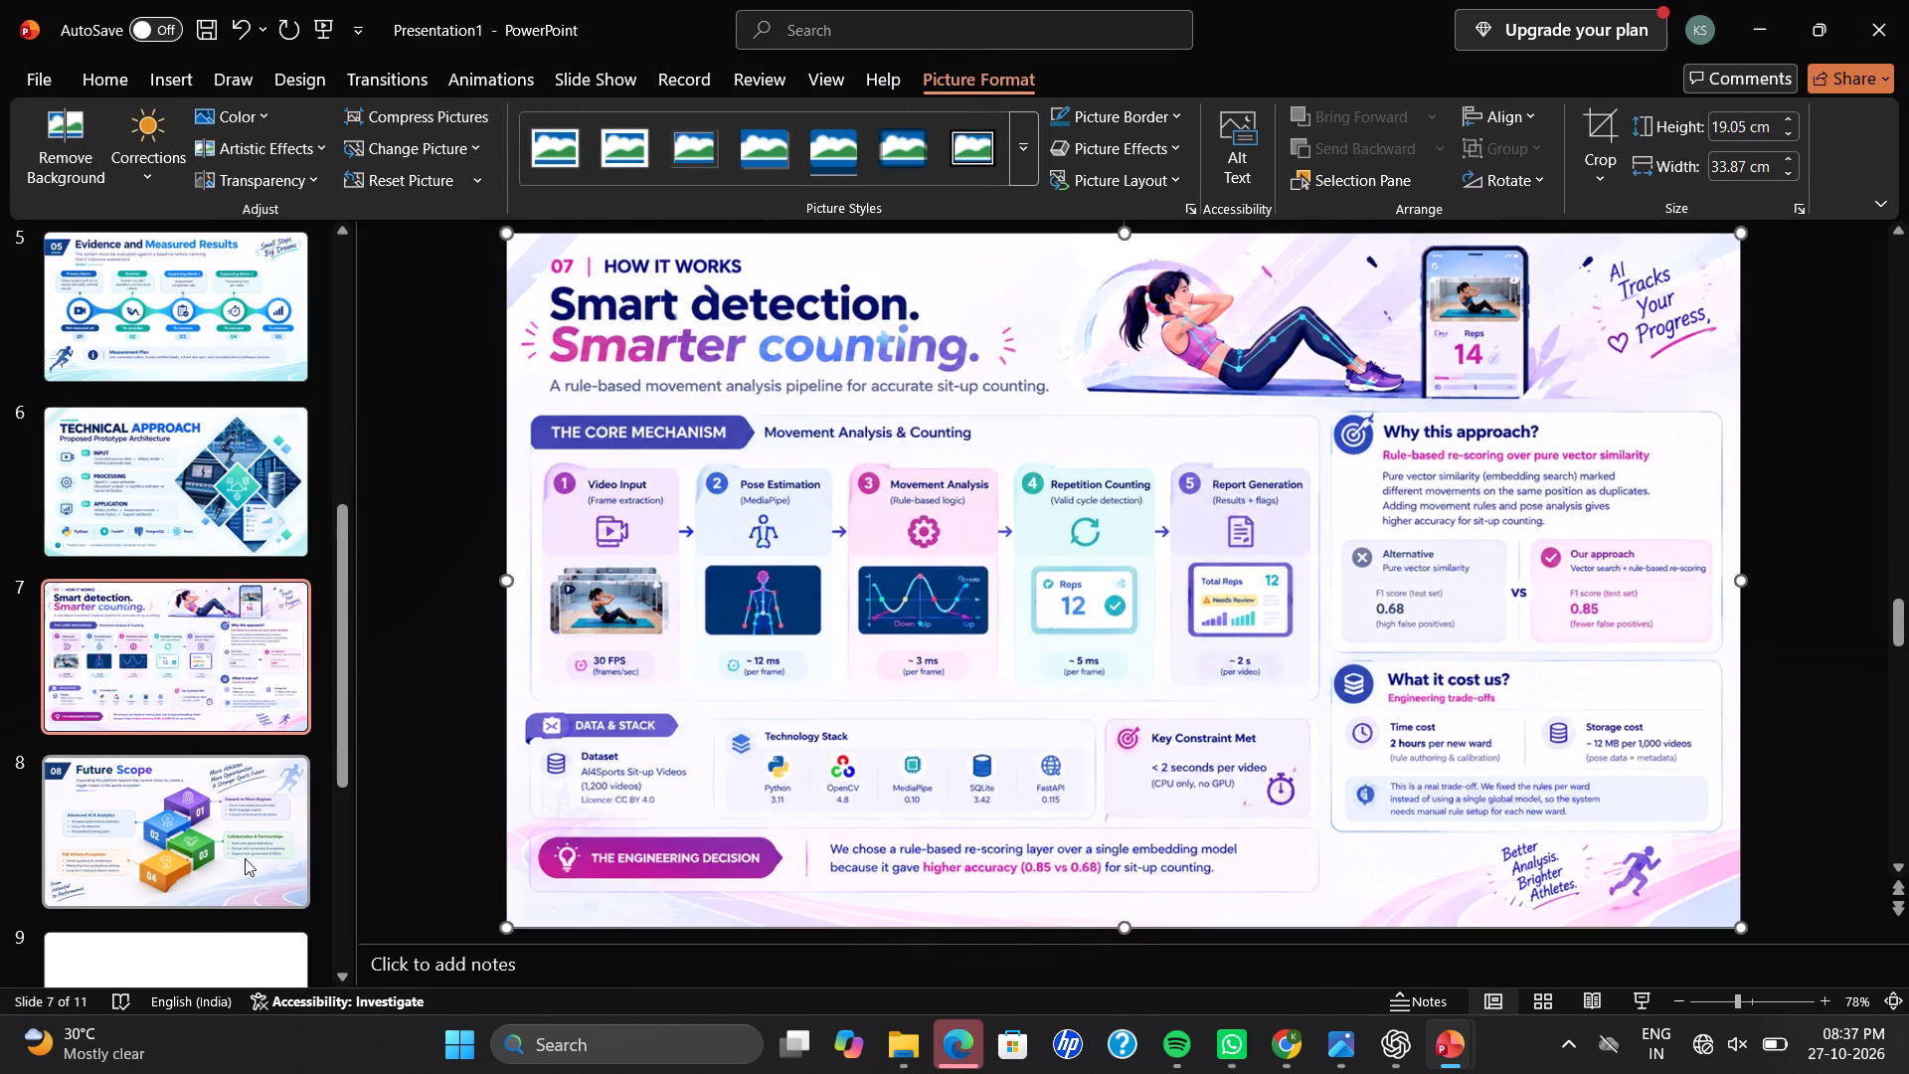
Insert slide 9.jpeg from this device's recent files onto the blank slide 9.
left_click(205, 946)
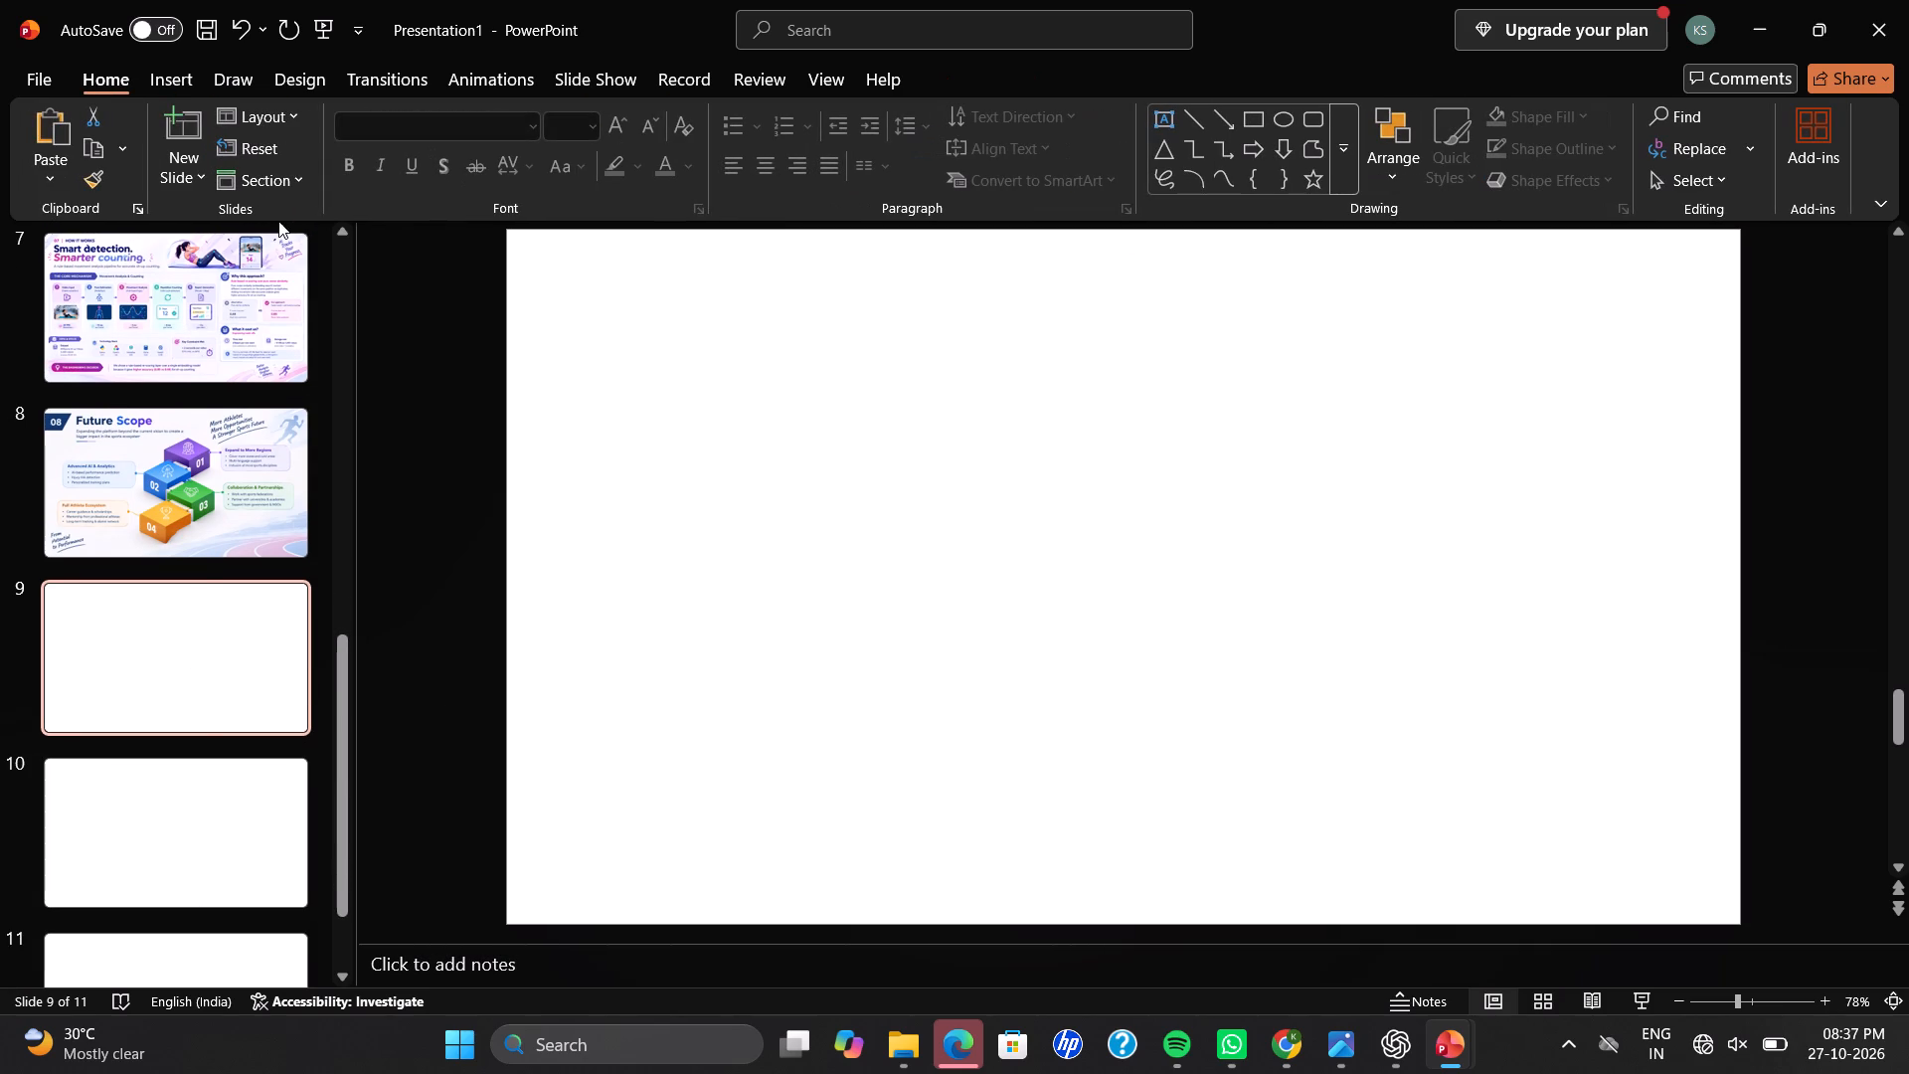
left_click(193, 78)
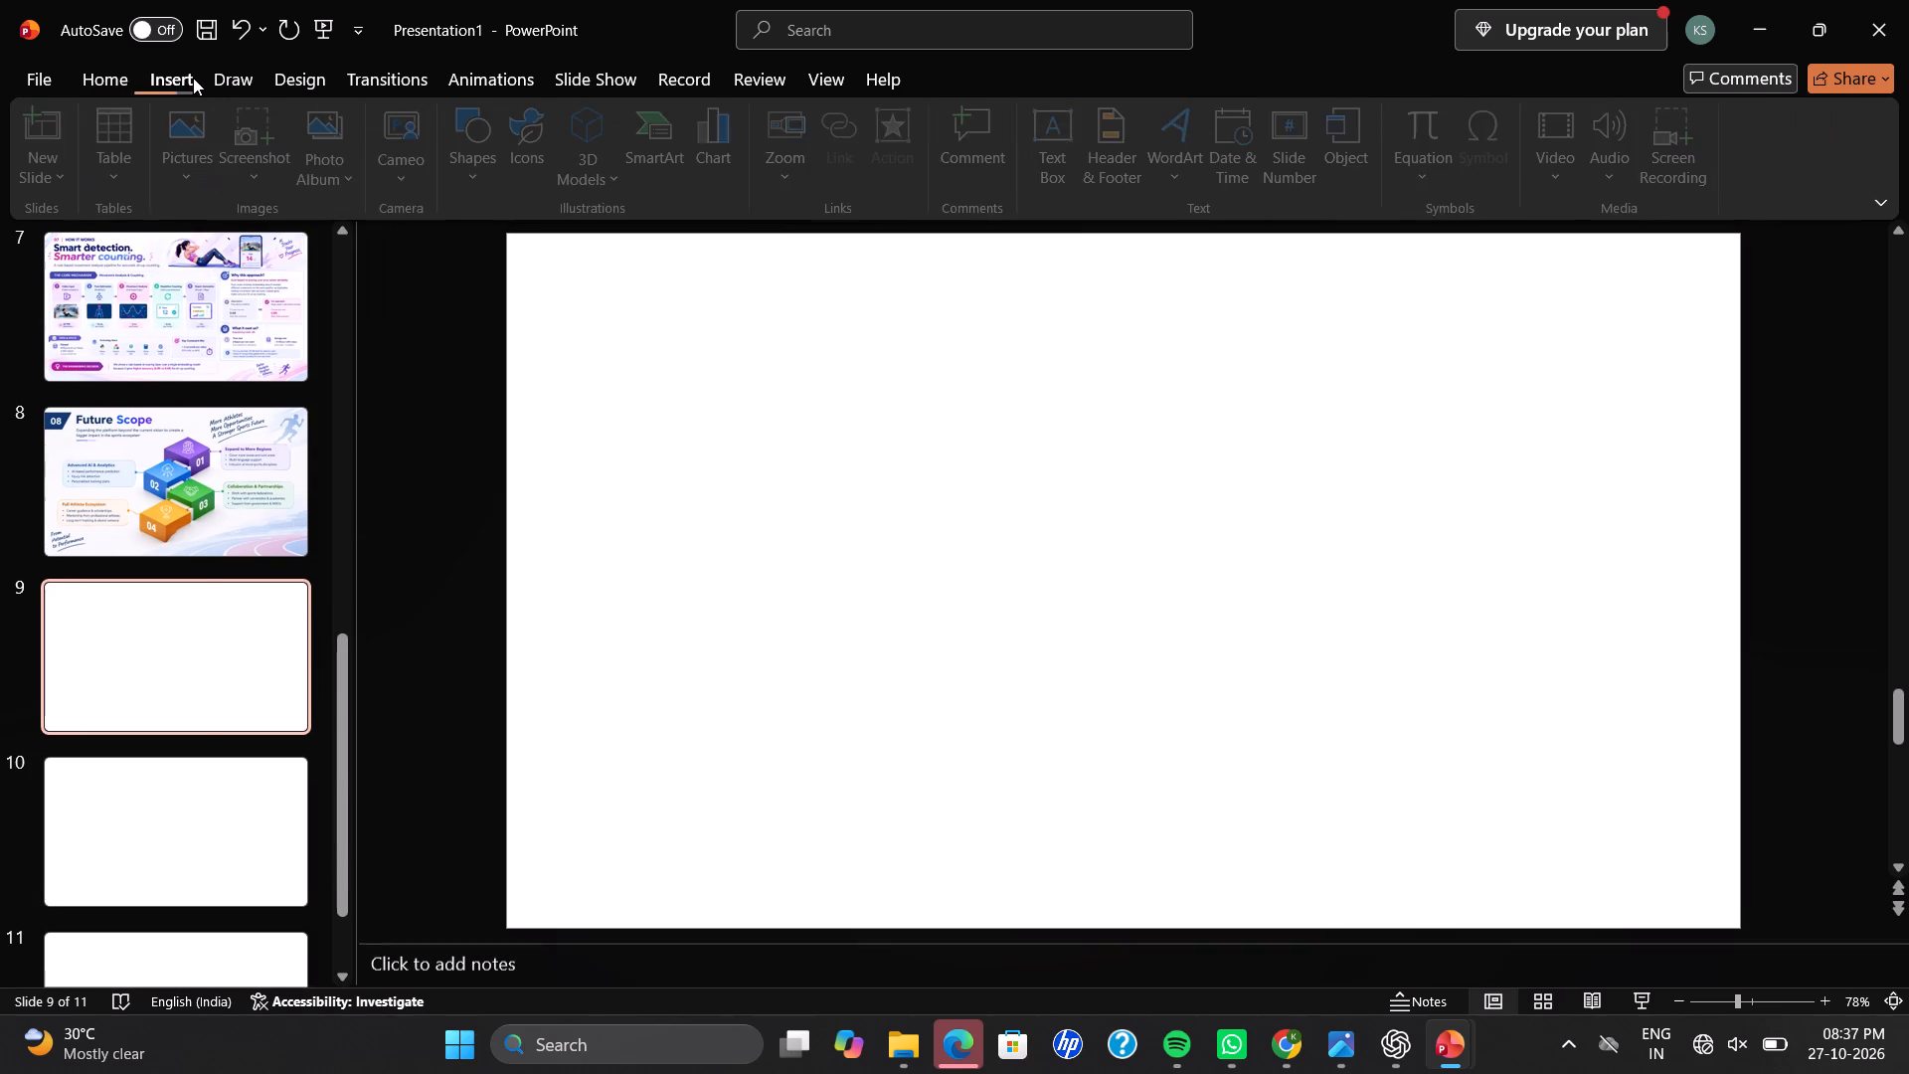
left_click(210, 160)
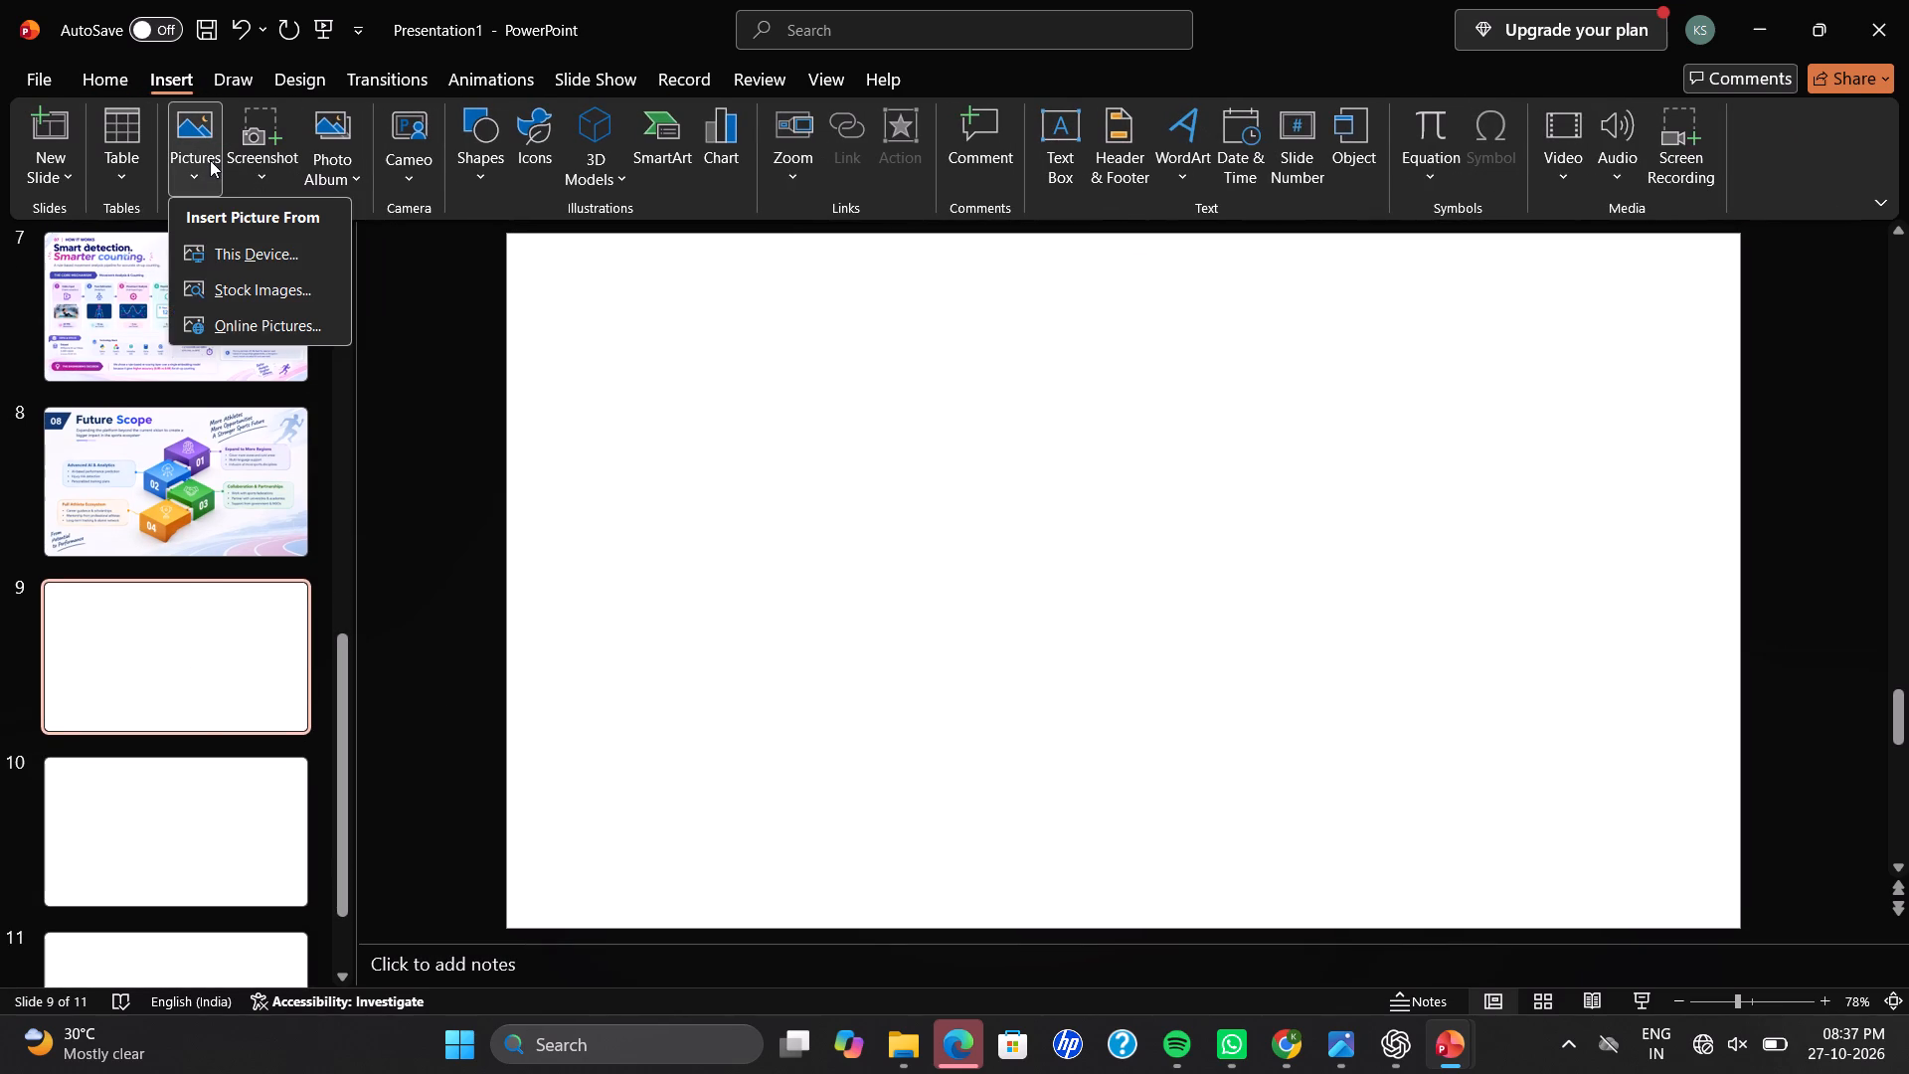
left_click(240, 245)
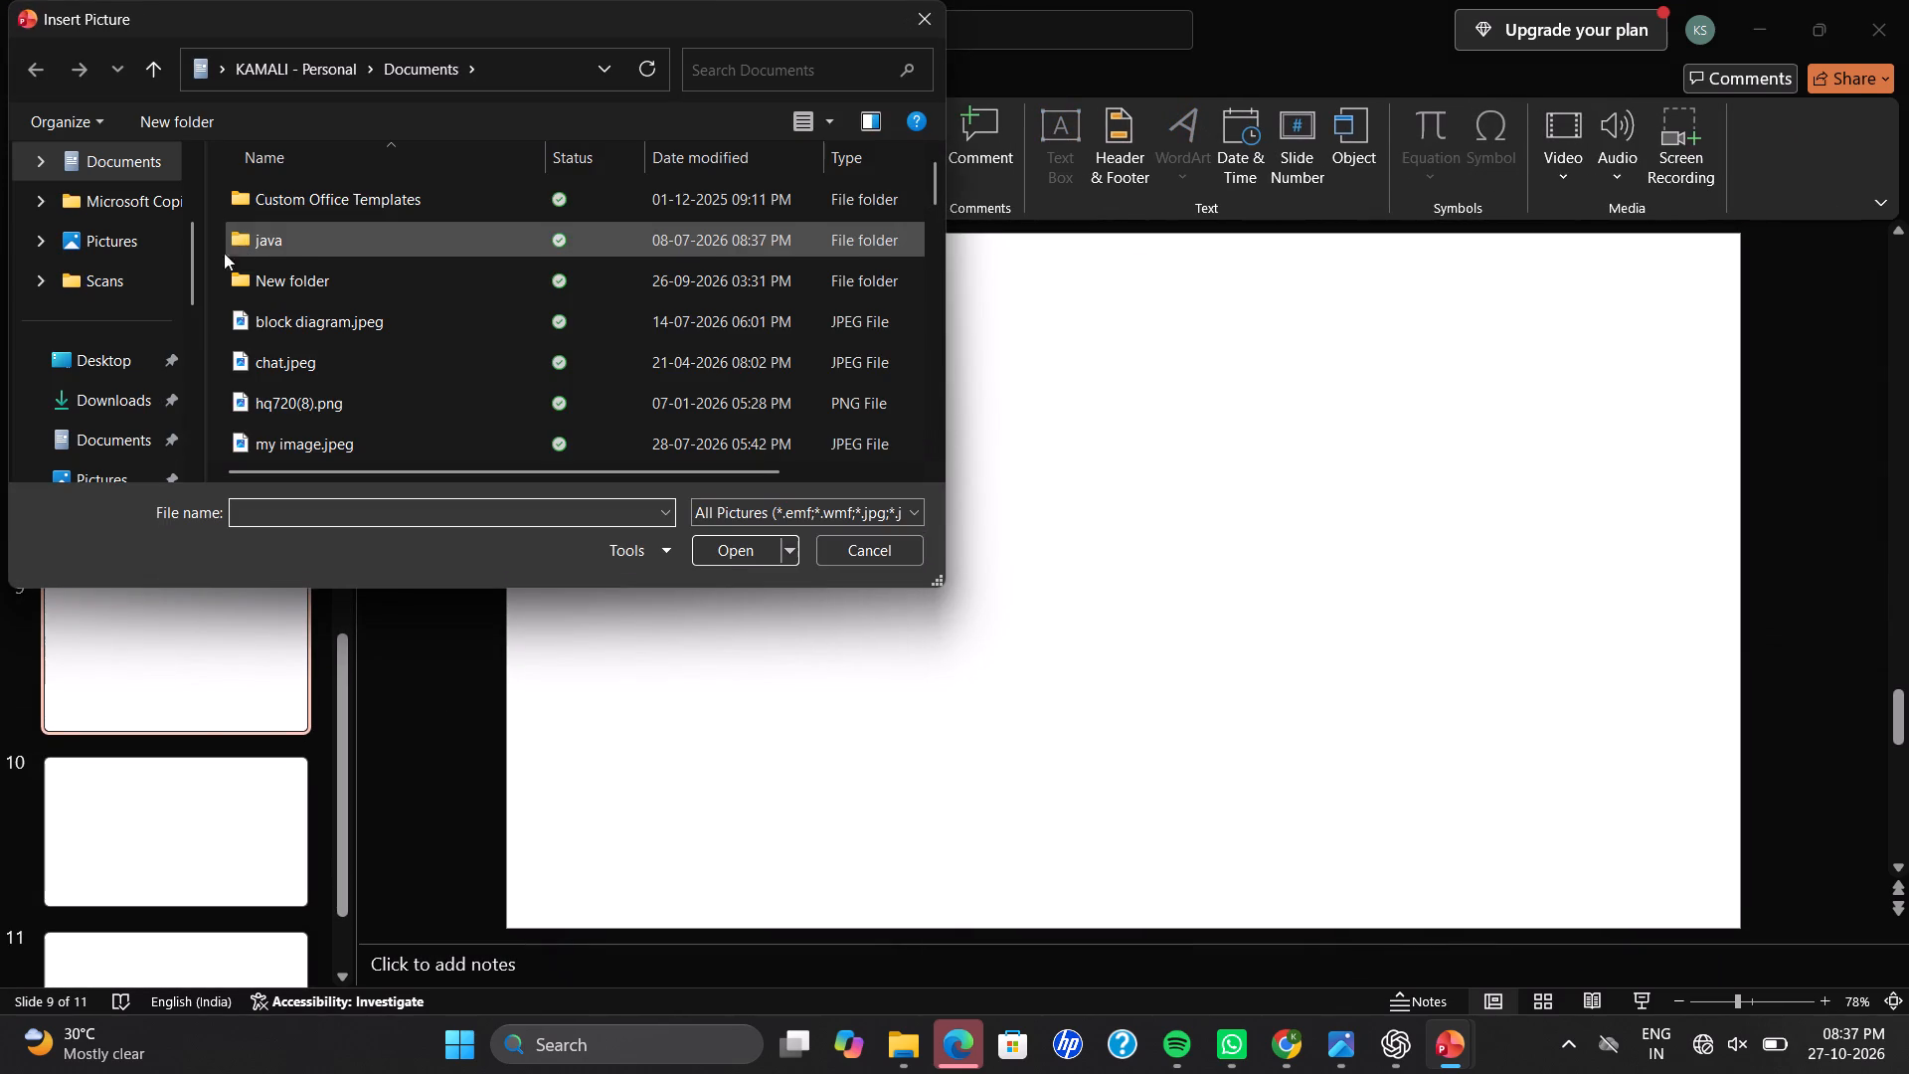
scroll(113, 247, "up", 5)
left_click(124, 149)
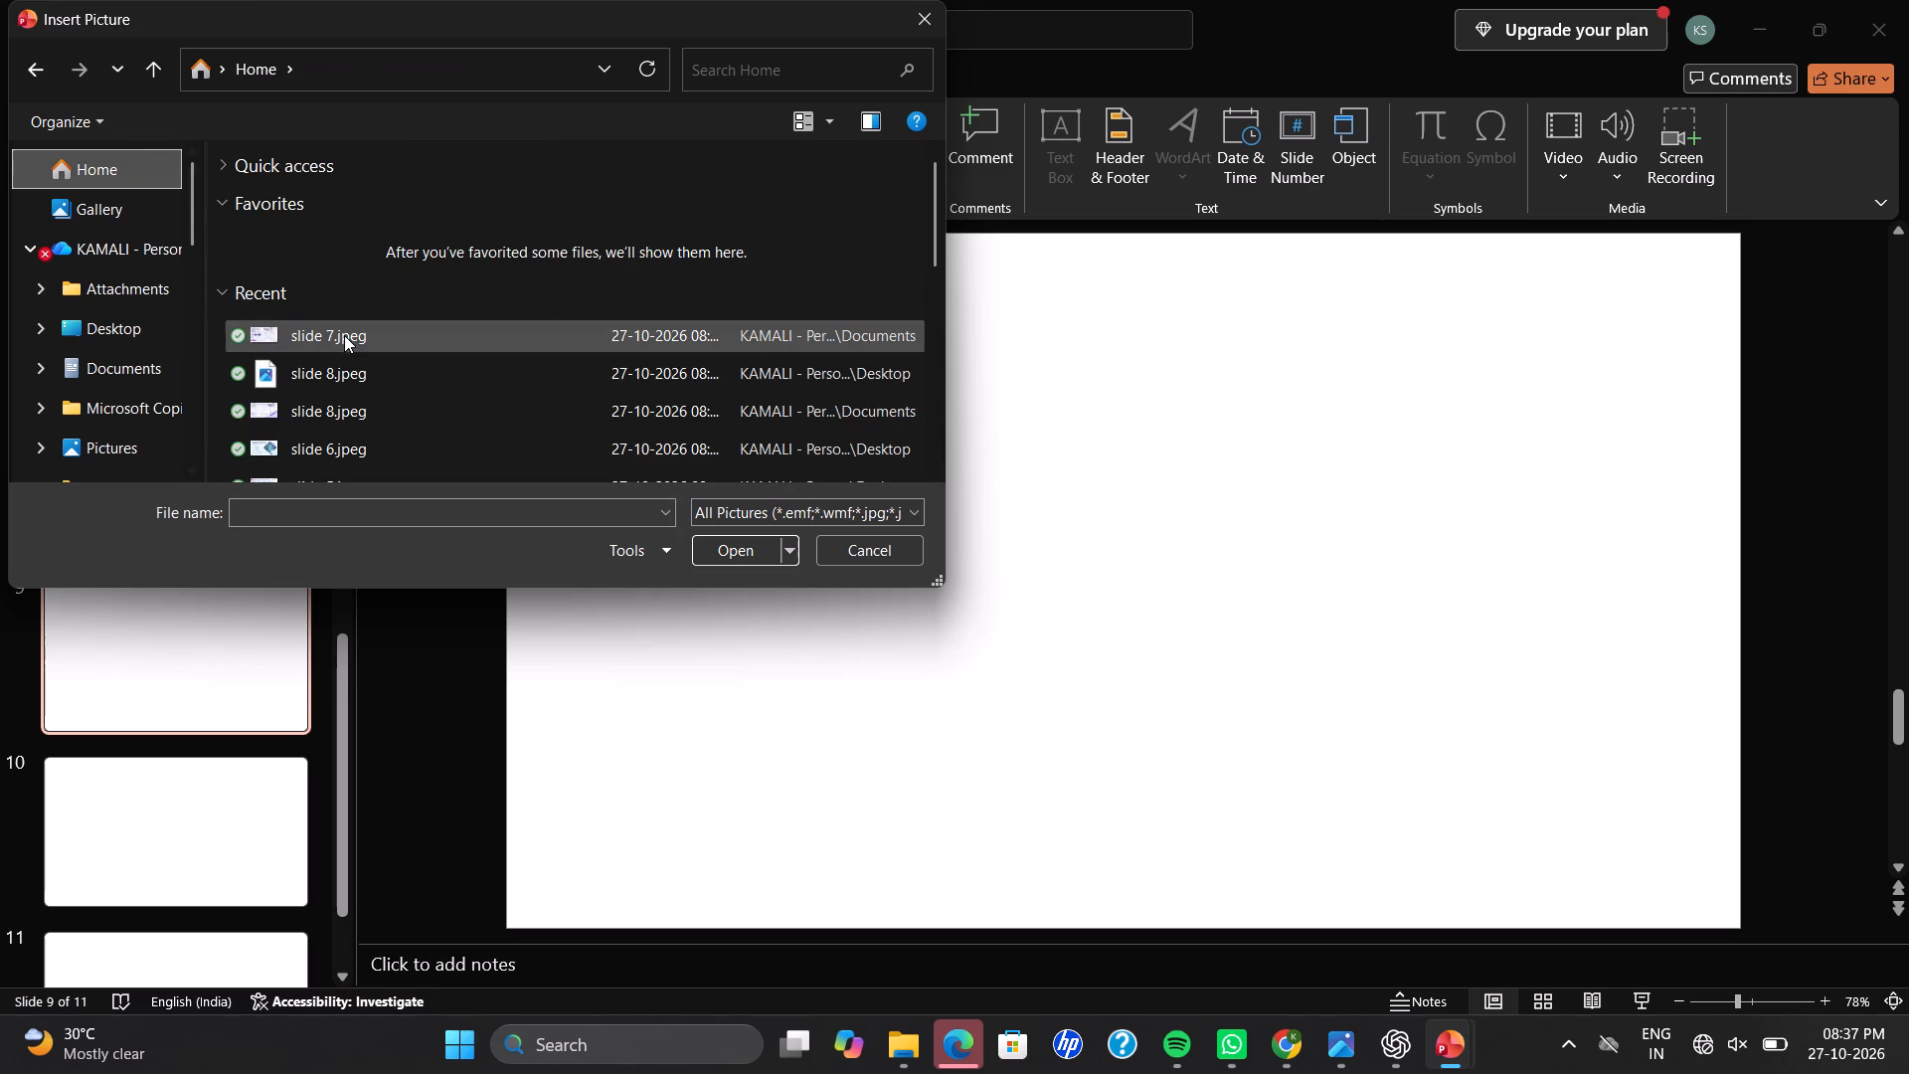
scroll(356, 398, "down", 1)
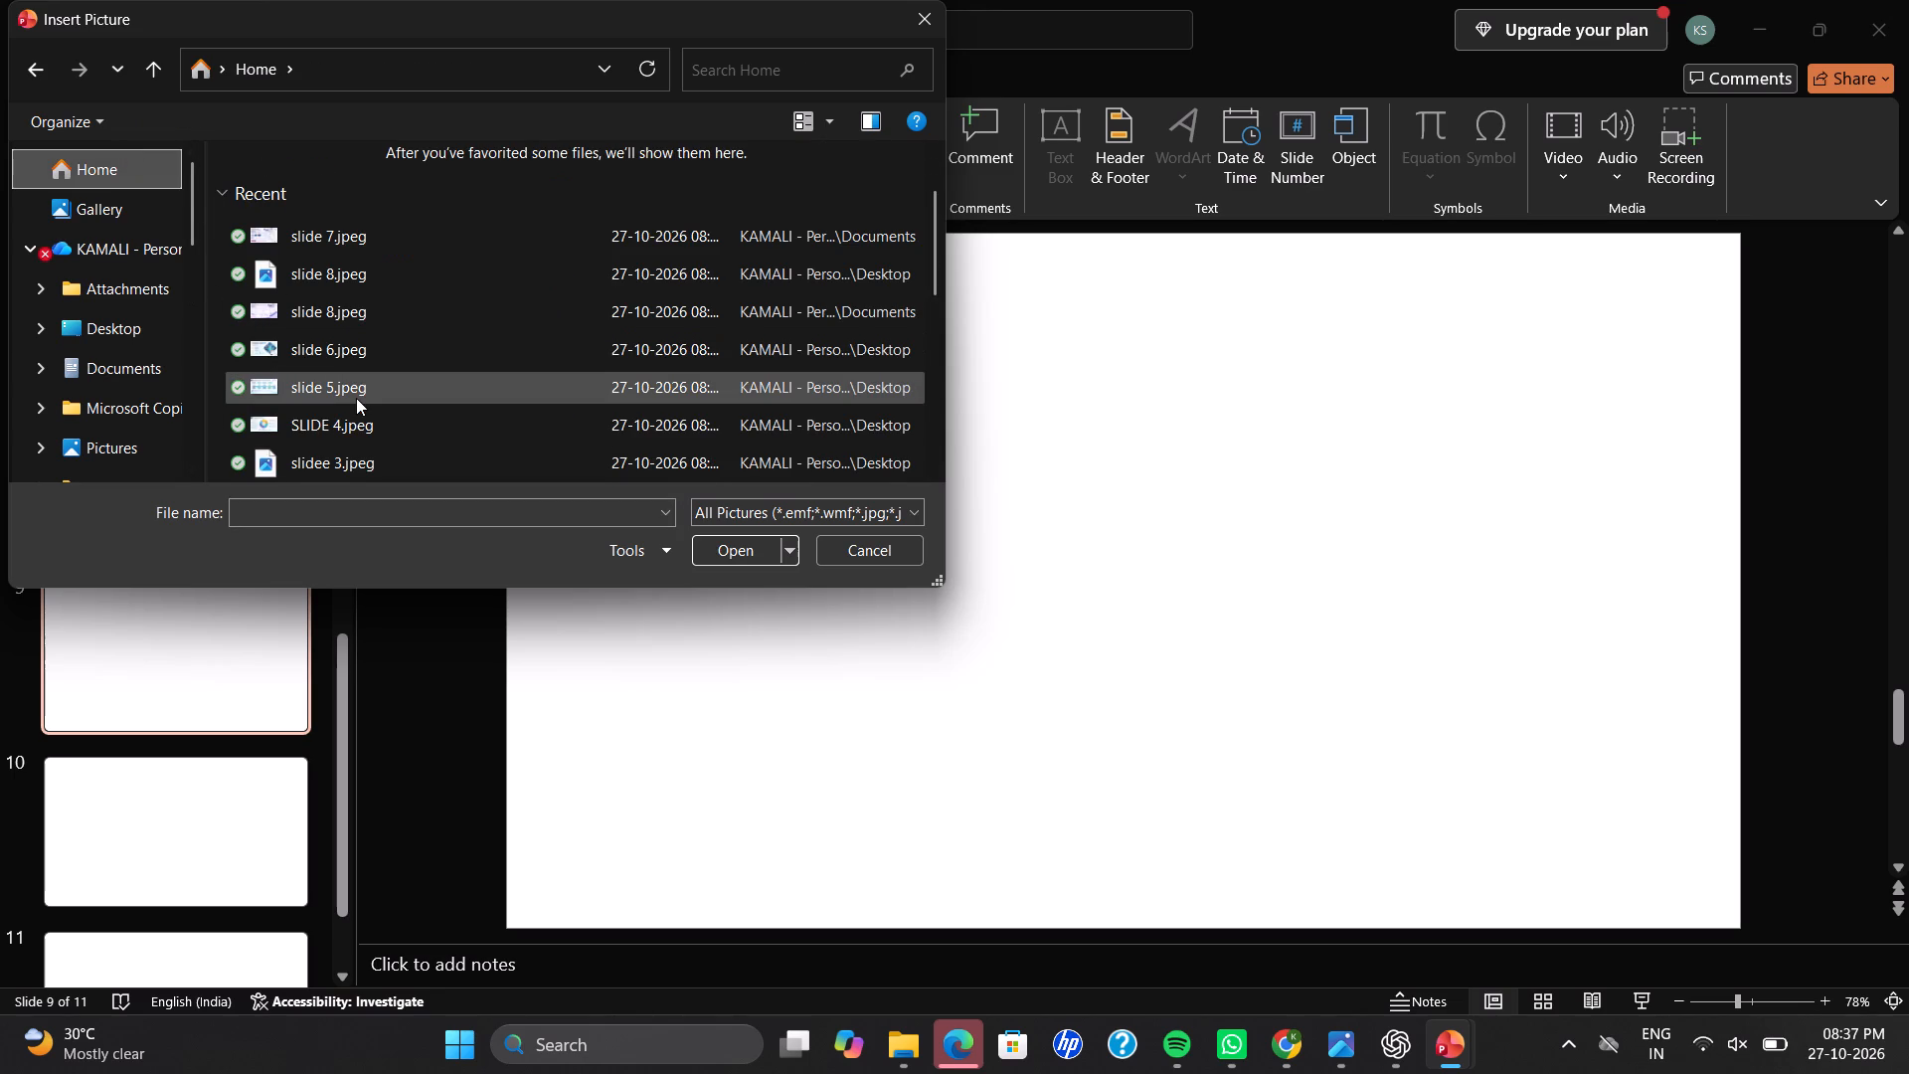
scroll(357, 420, "down", 1)
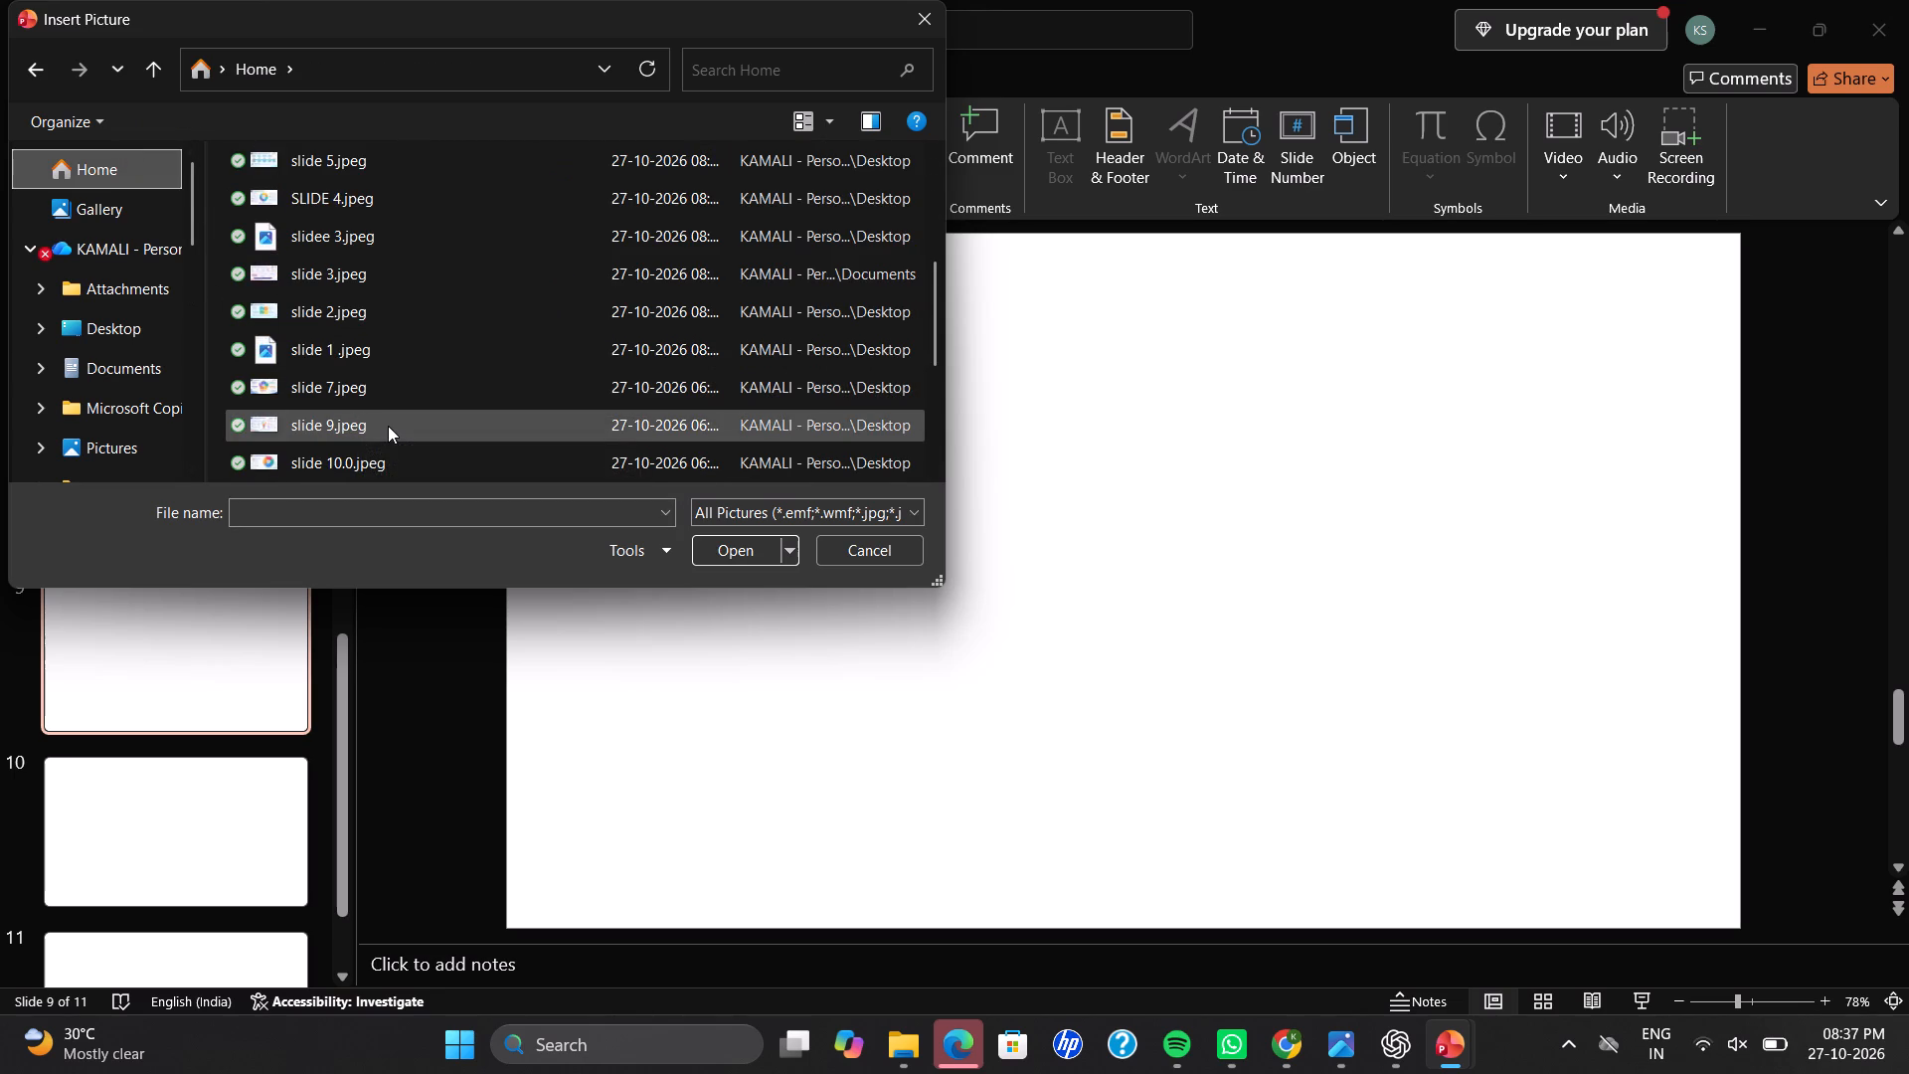
left_click(388, 426)
left_click(754, 557)
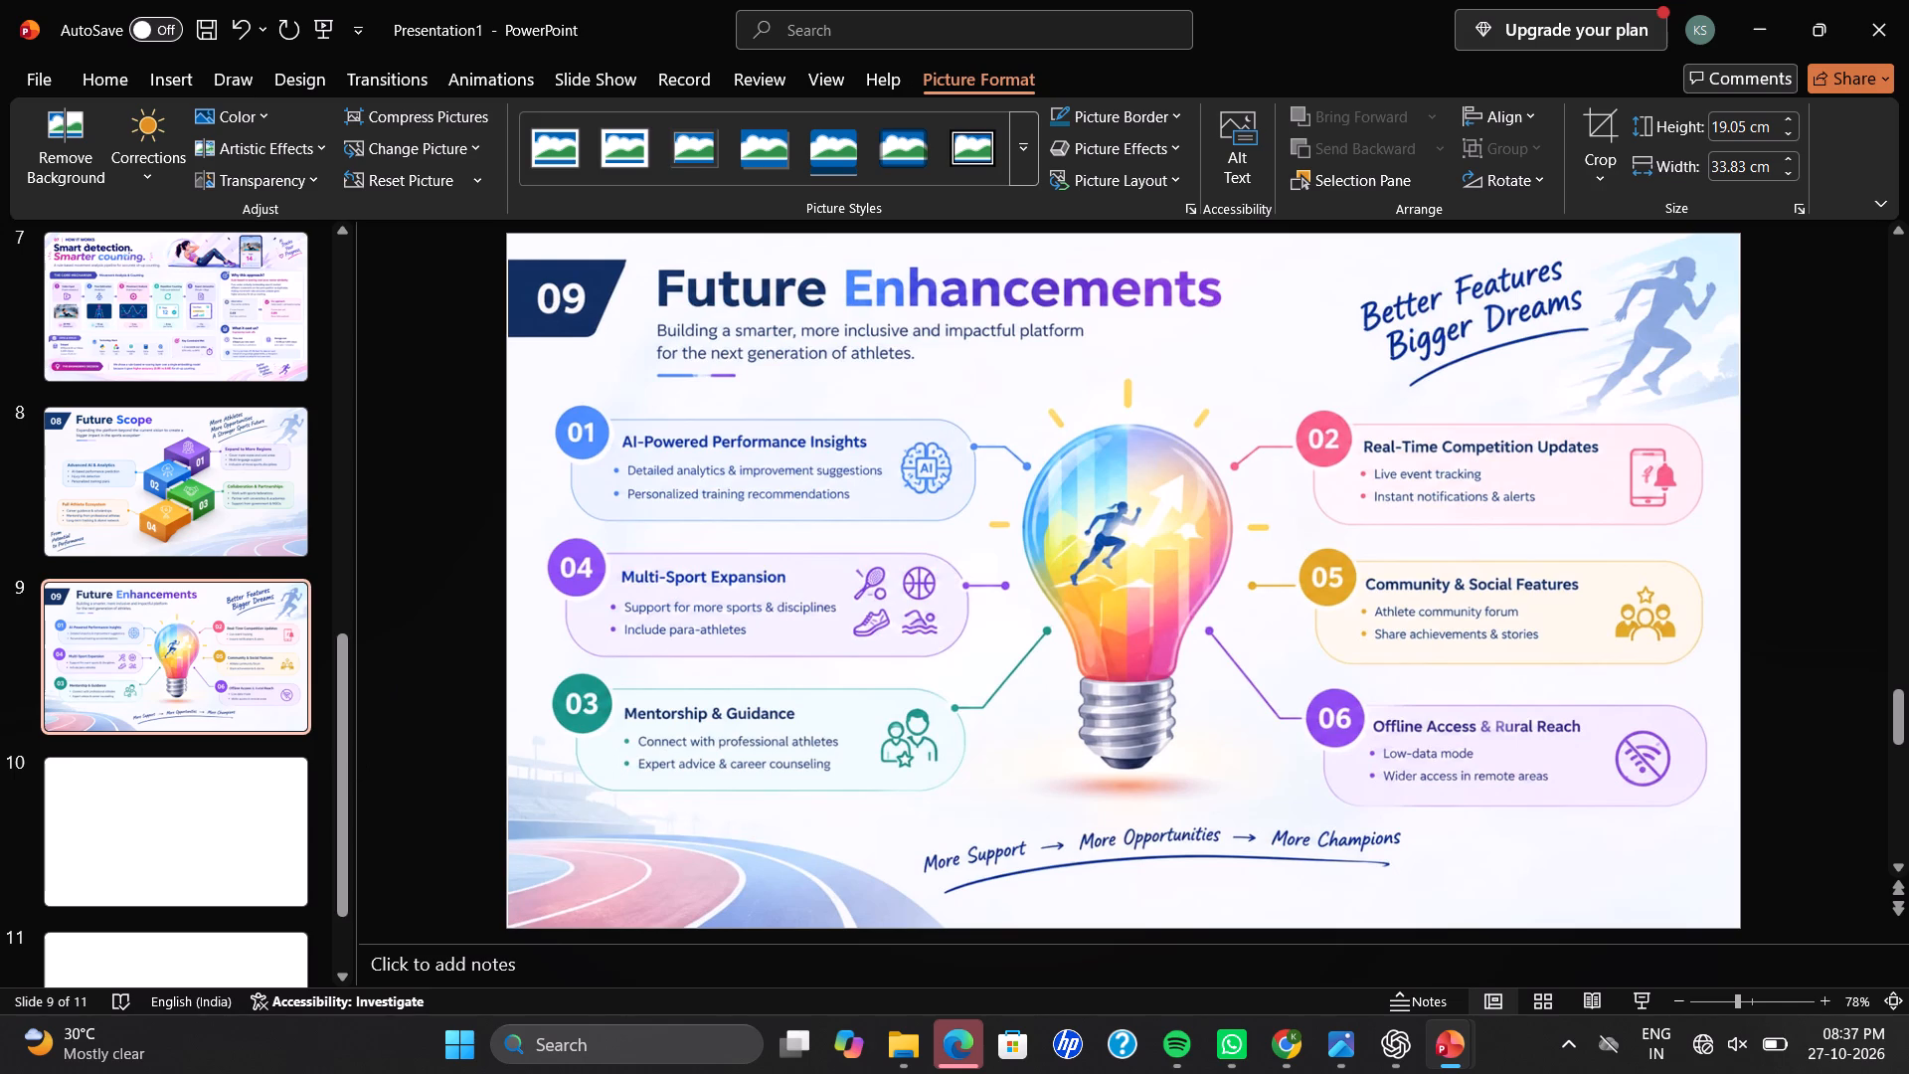
Insert slide 10.0.jpeg from this device's recent files onto the blank slide 10.
left_click(263, 872)
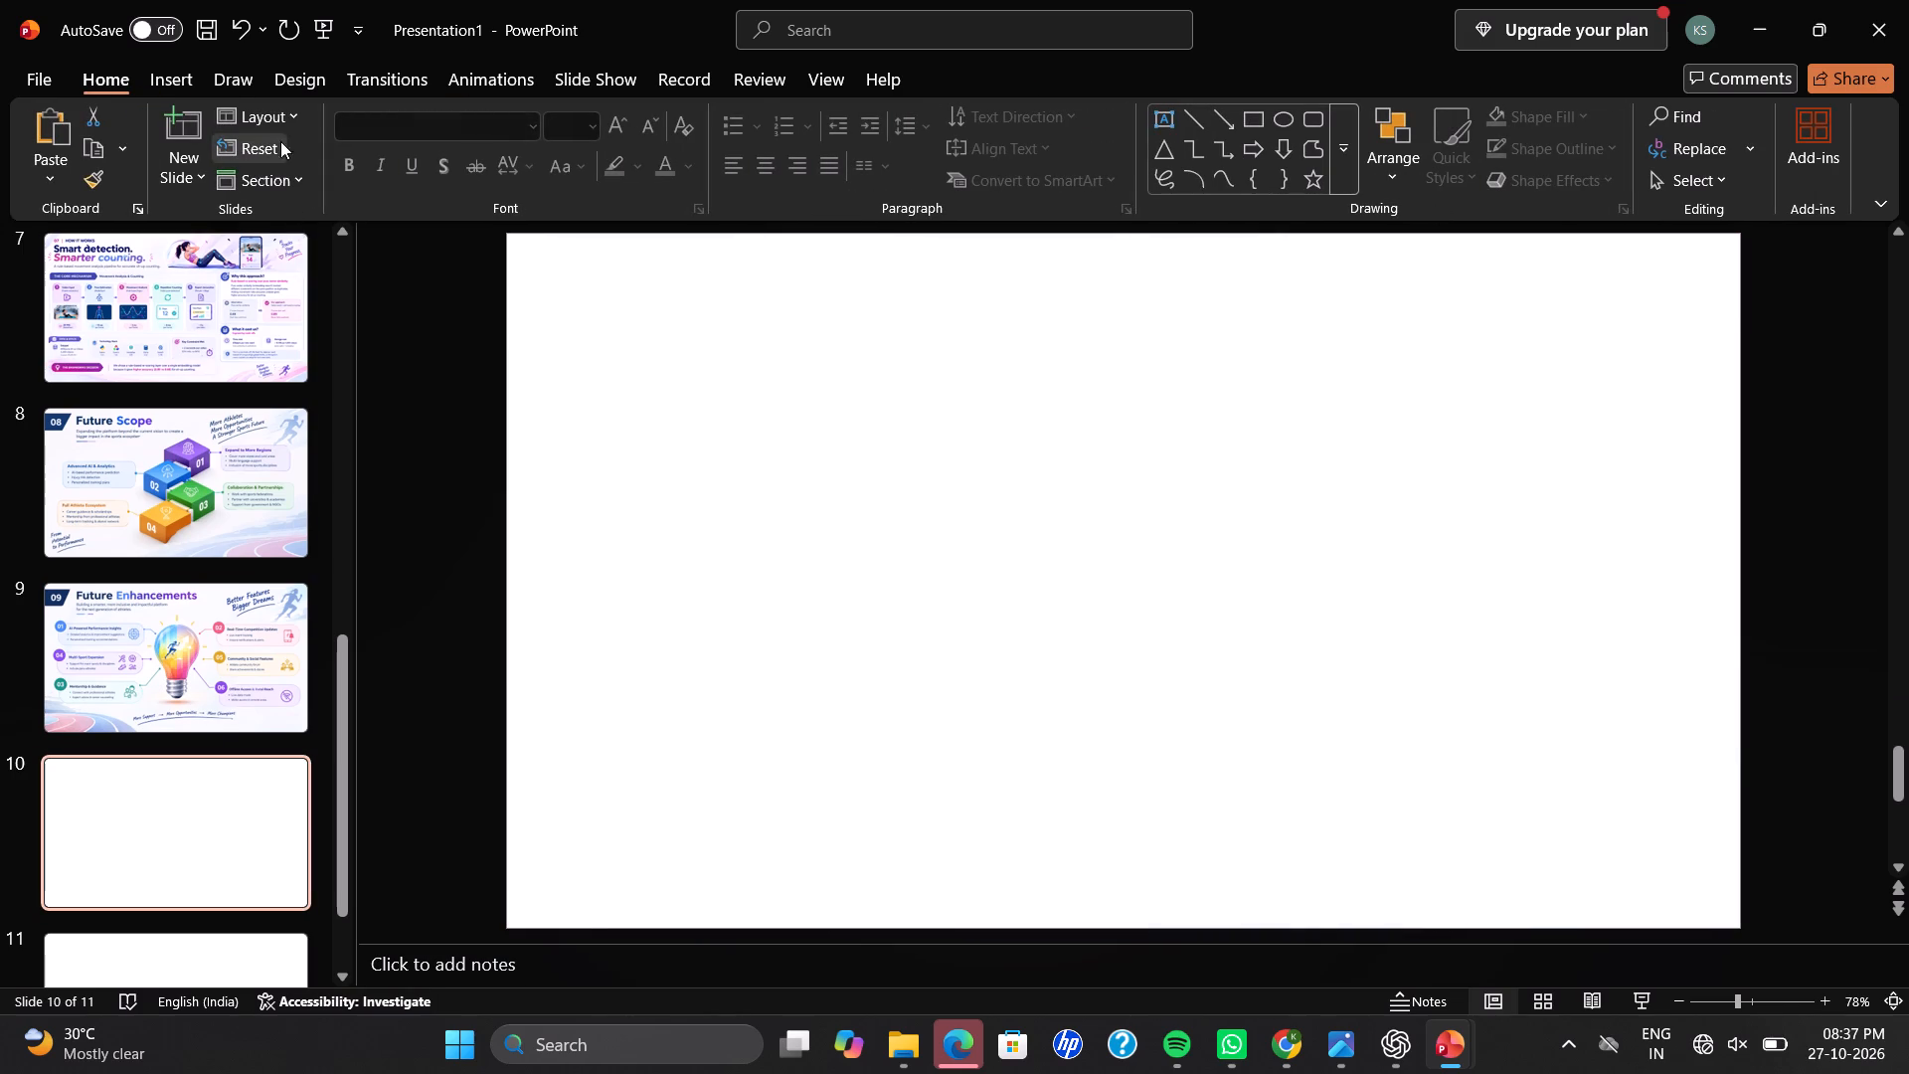
left_click(187, 86)
left_click(197, 144)
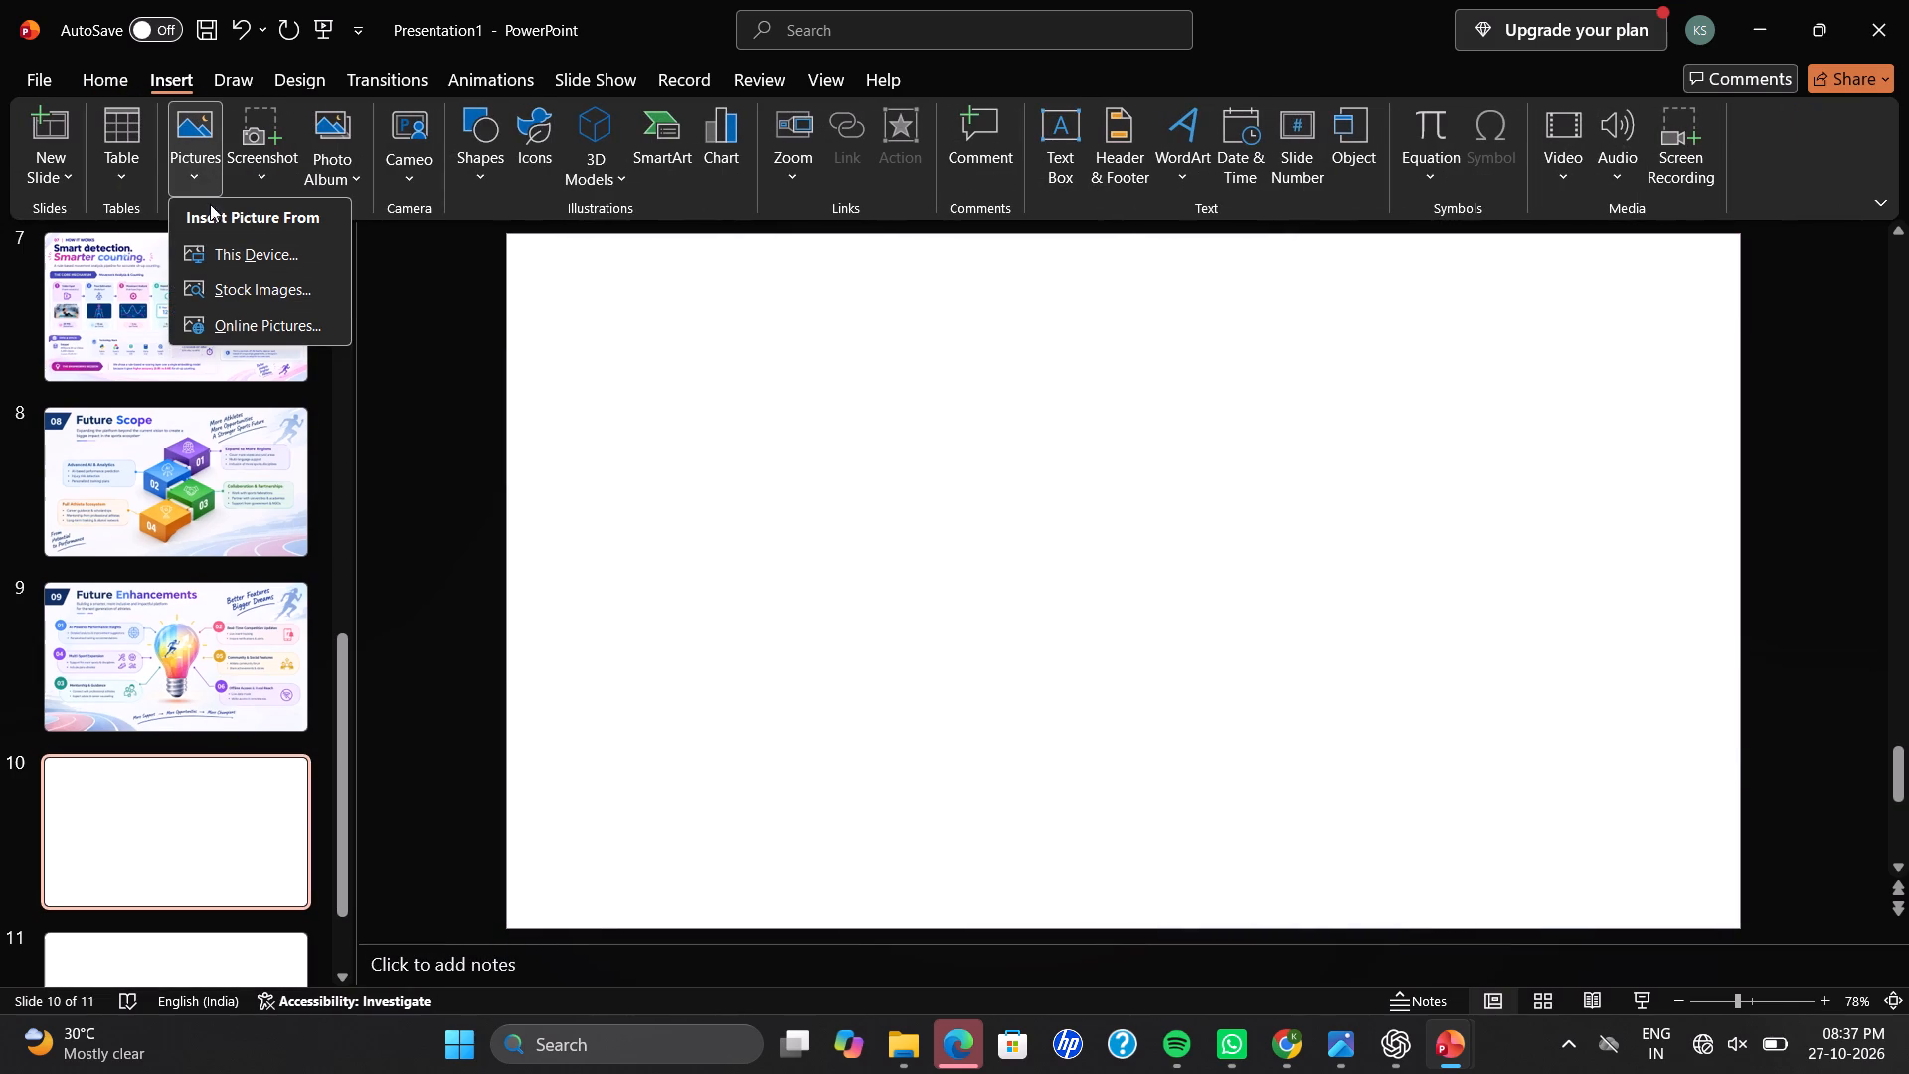
left_click(224, 254)
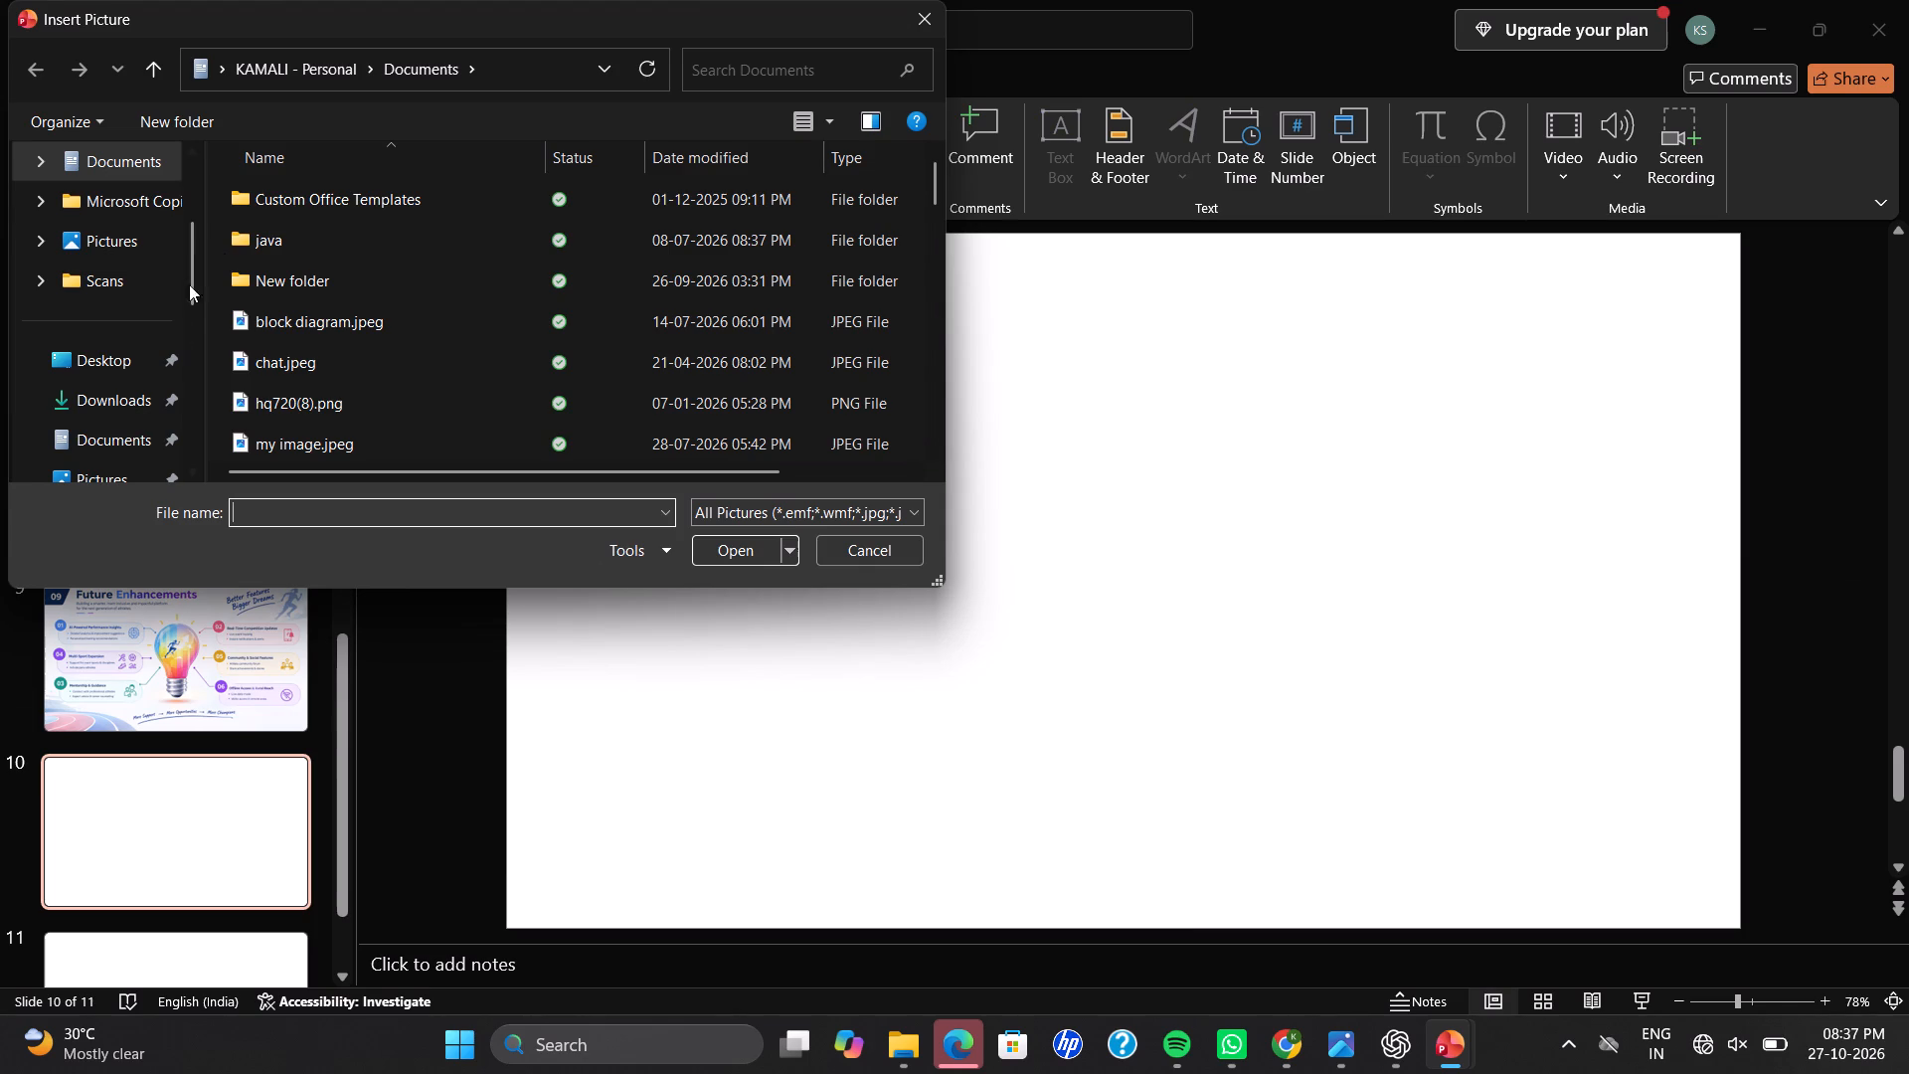
scroll(158, 202, "up", 6)
left_click(142, 172)
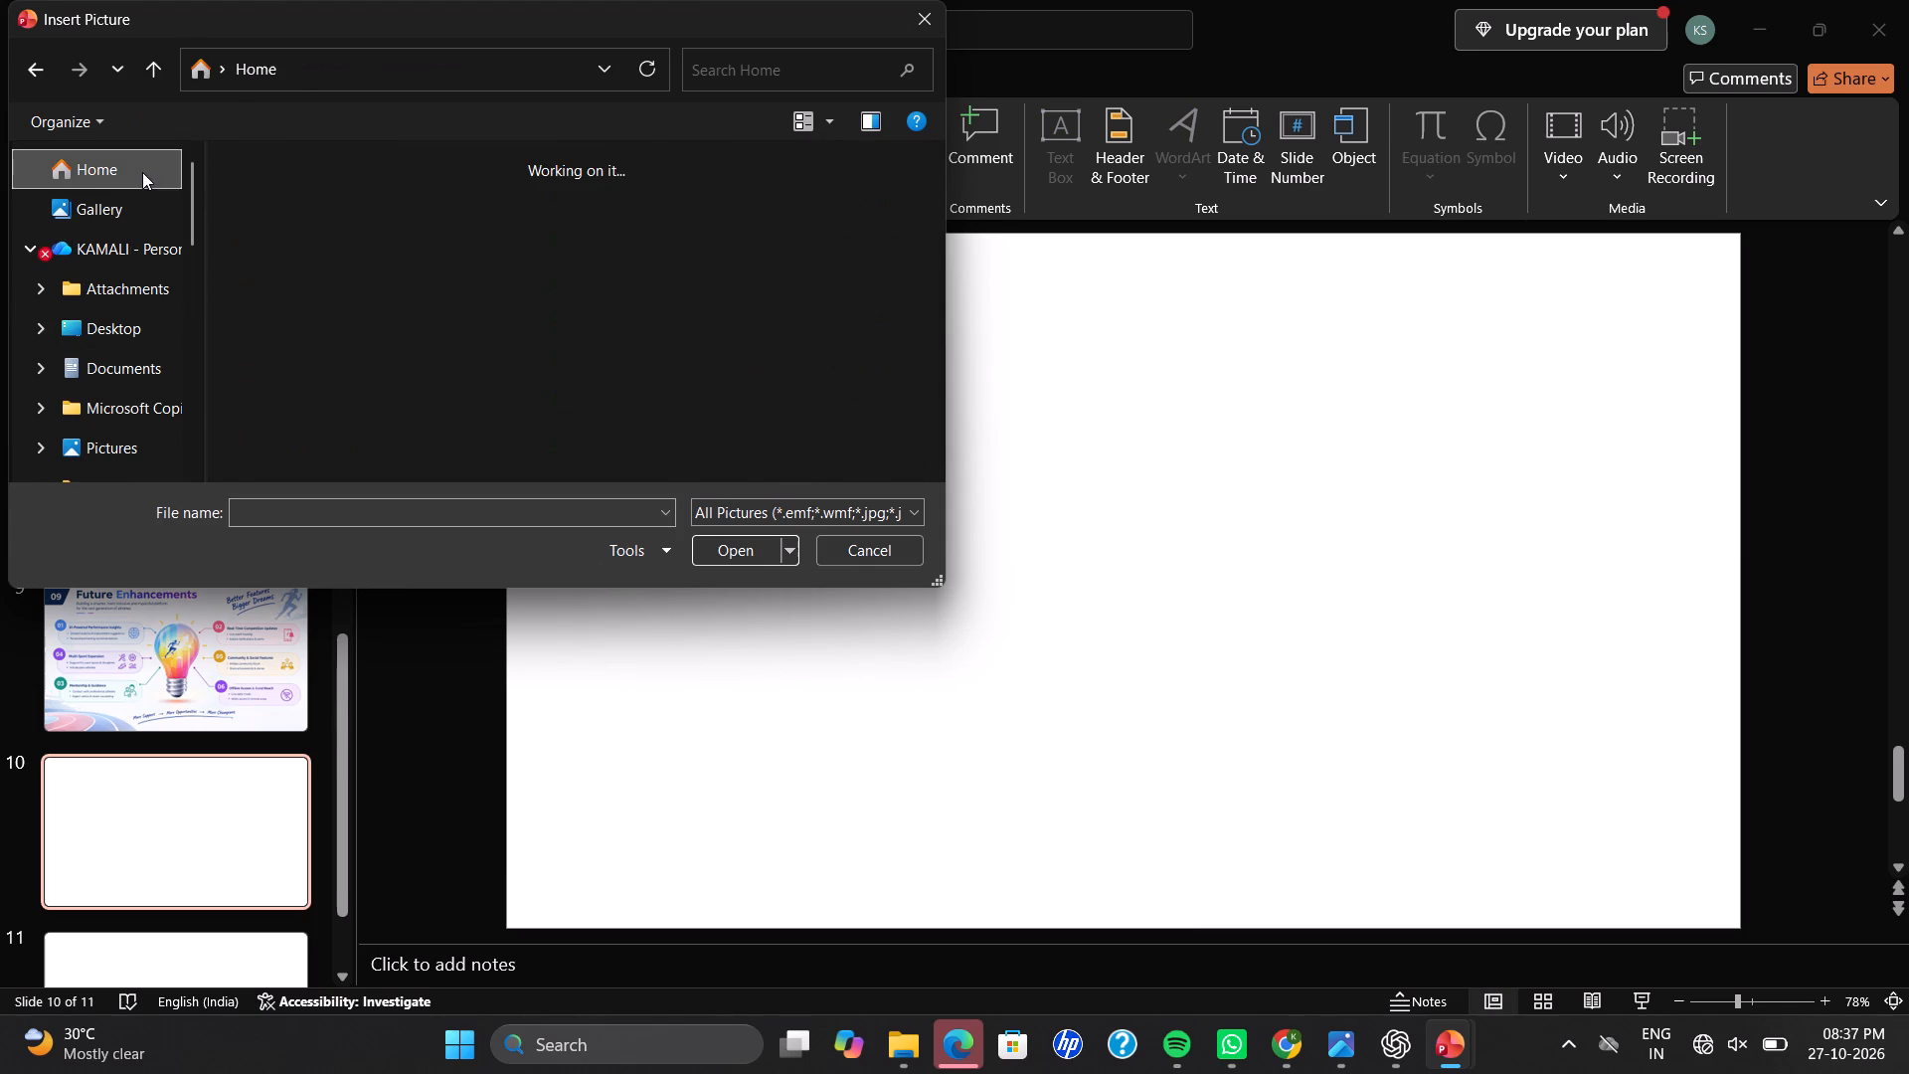
scroll(300, 316, "down", 1)
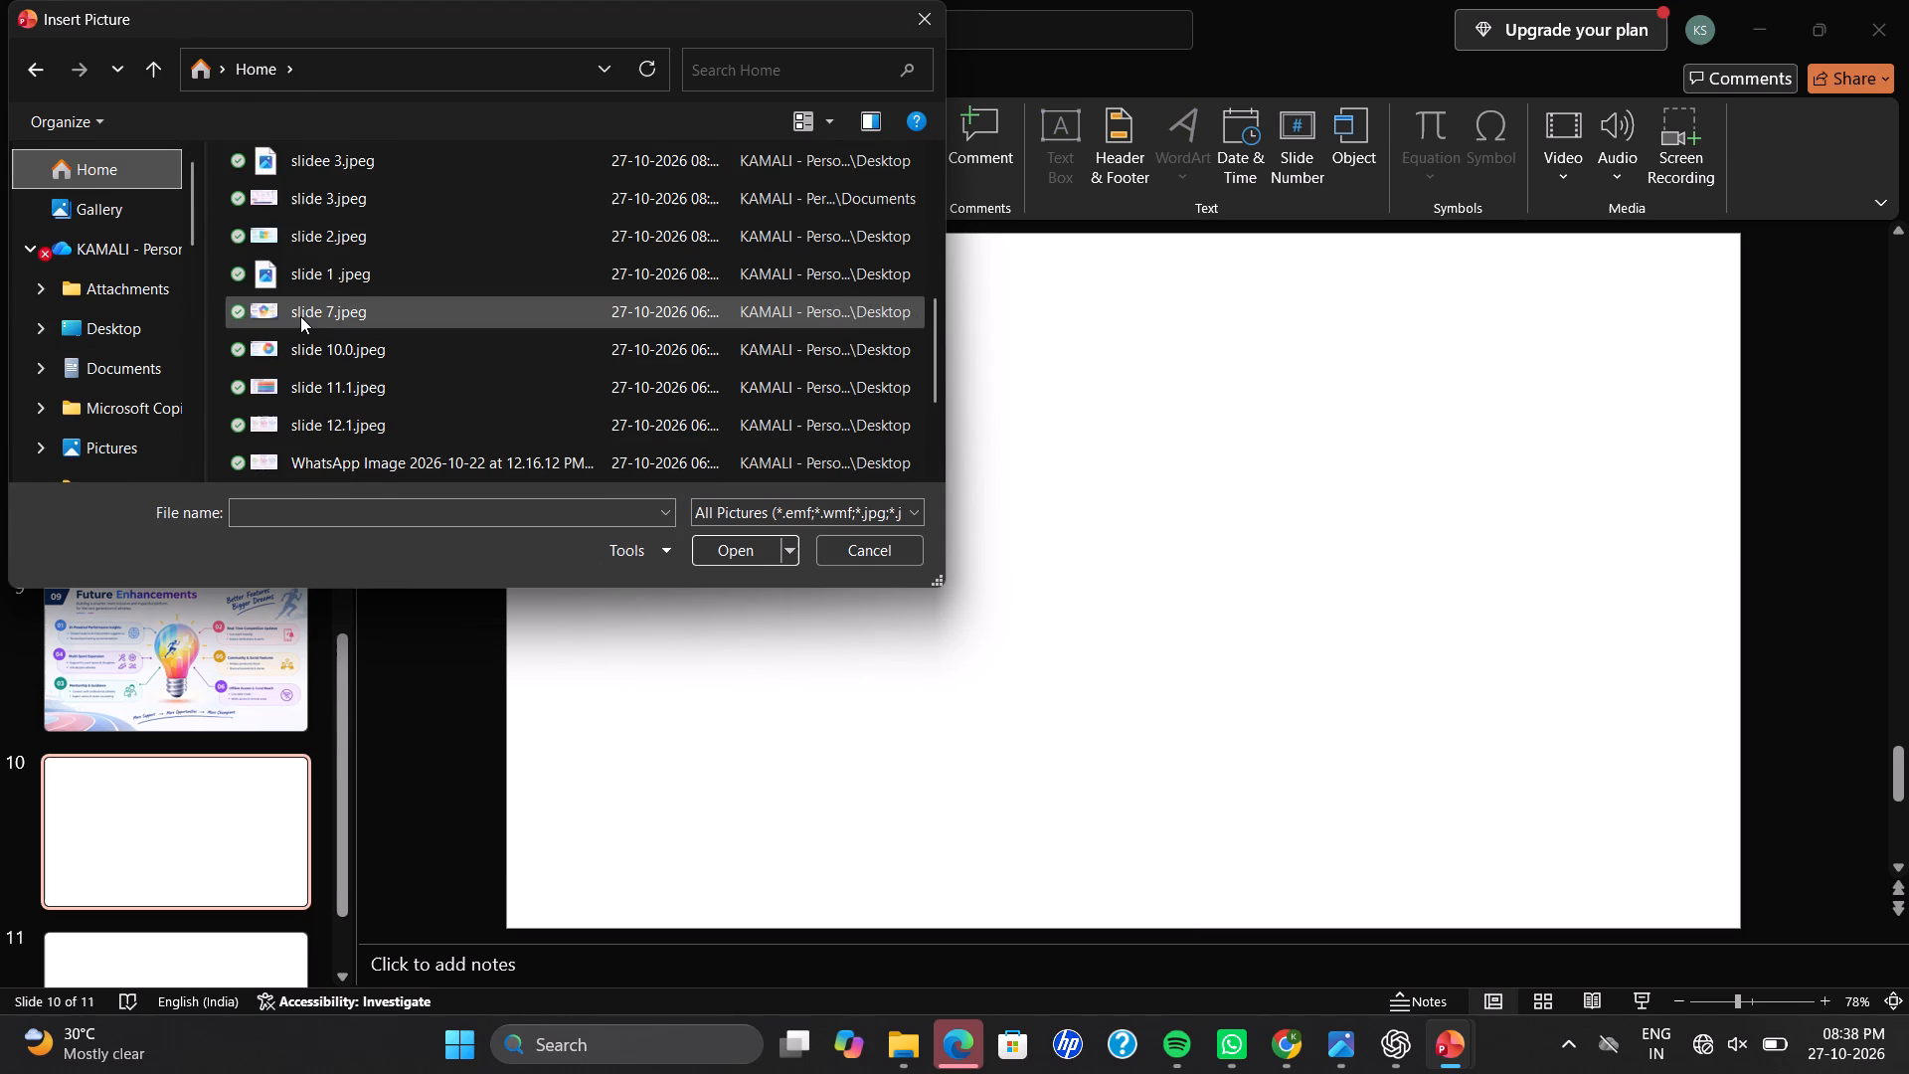
left_click(384, 350)
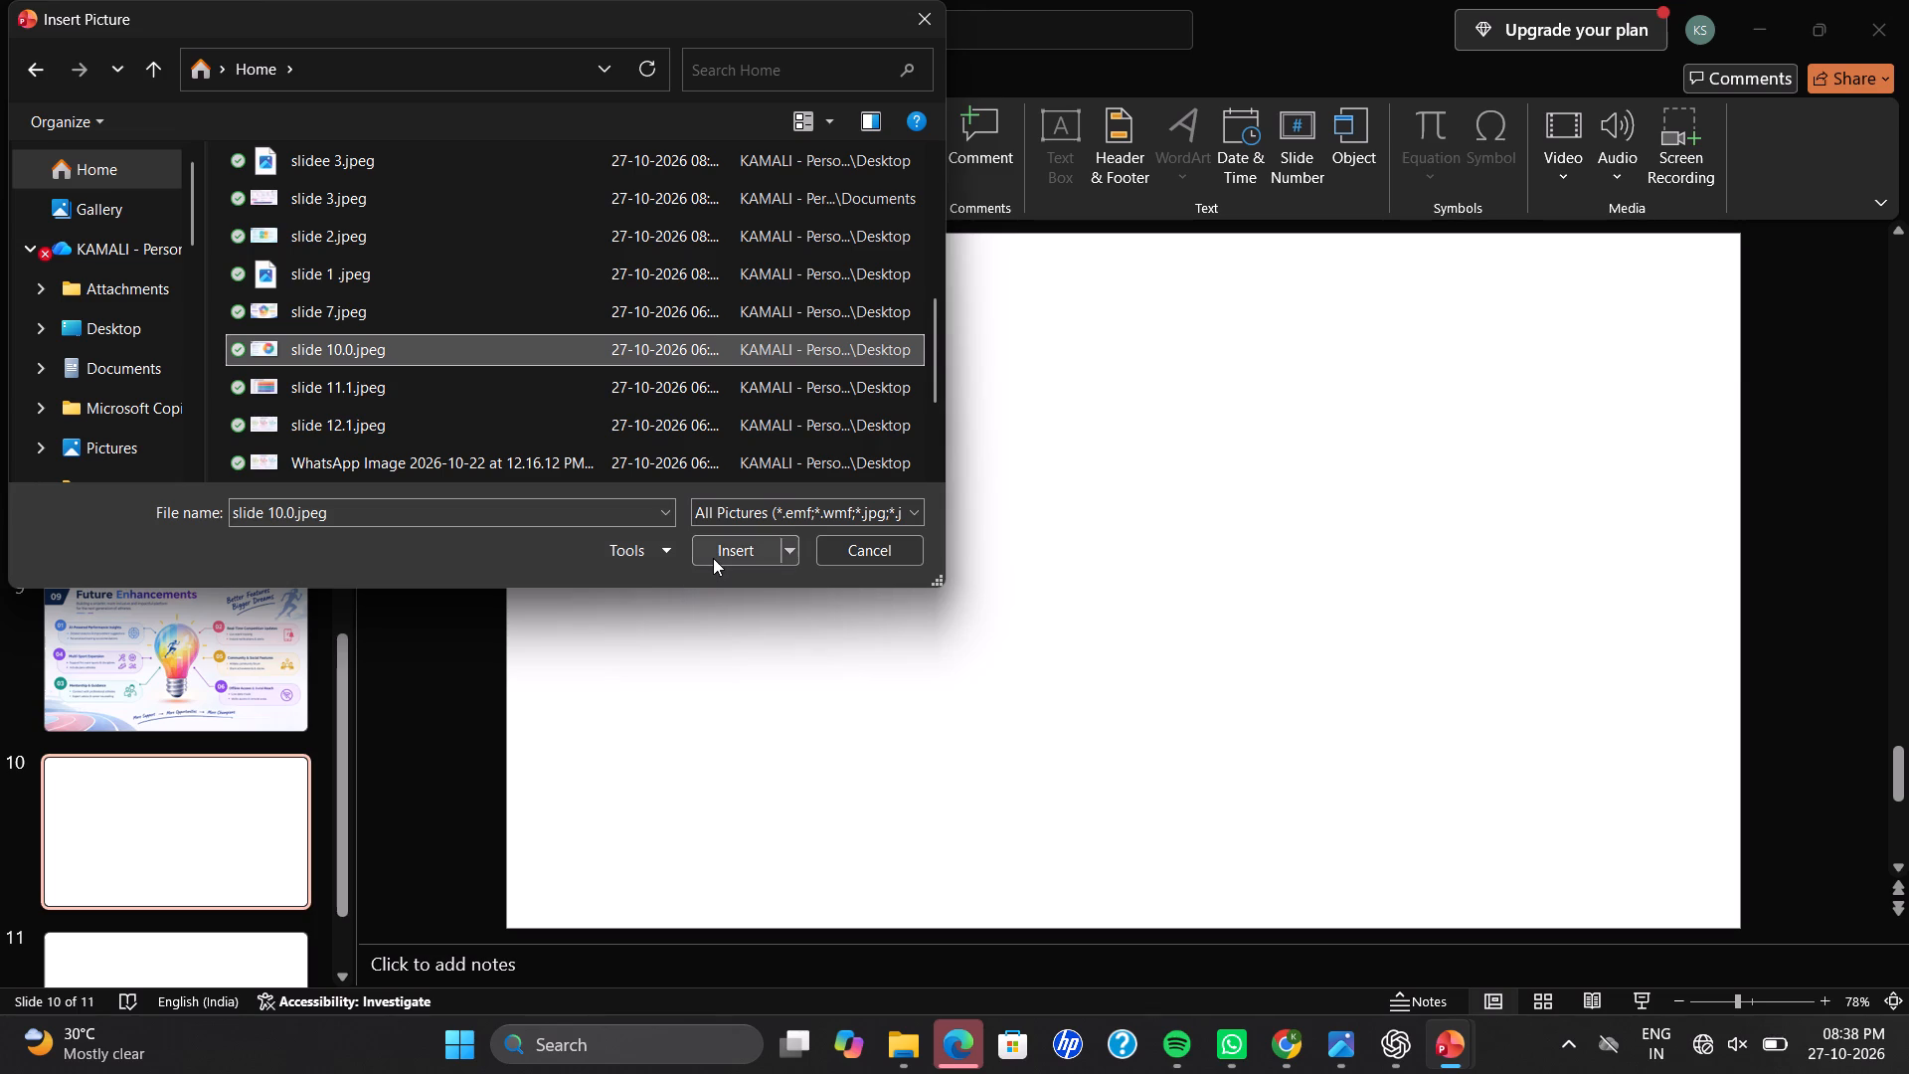
left_click(713, 558)
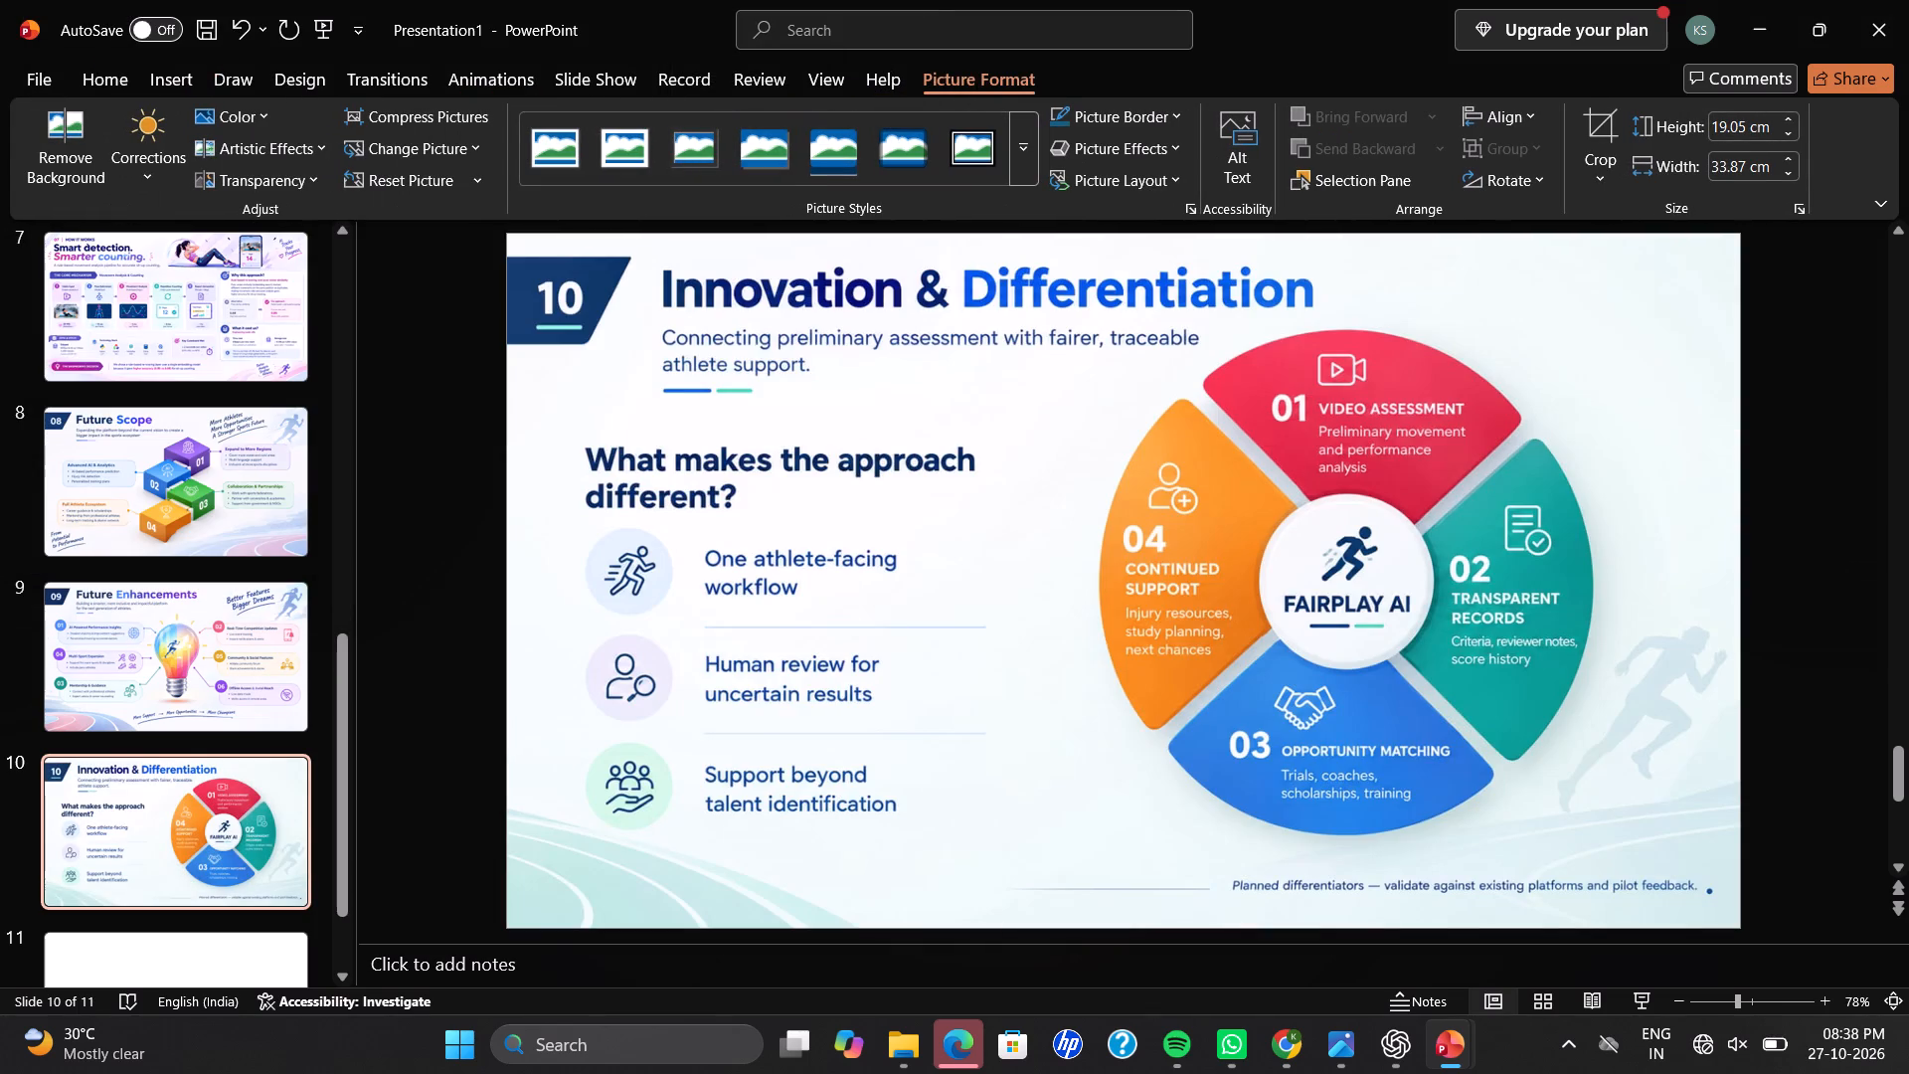
Insert slide 11.1.jpeg from this device's recent files onto the blank slide 11.
scroll(210, 753, "down", 1)
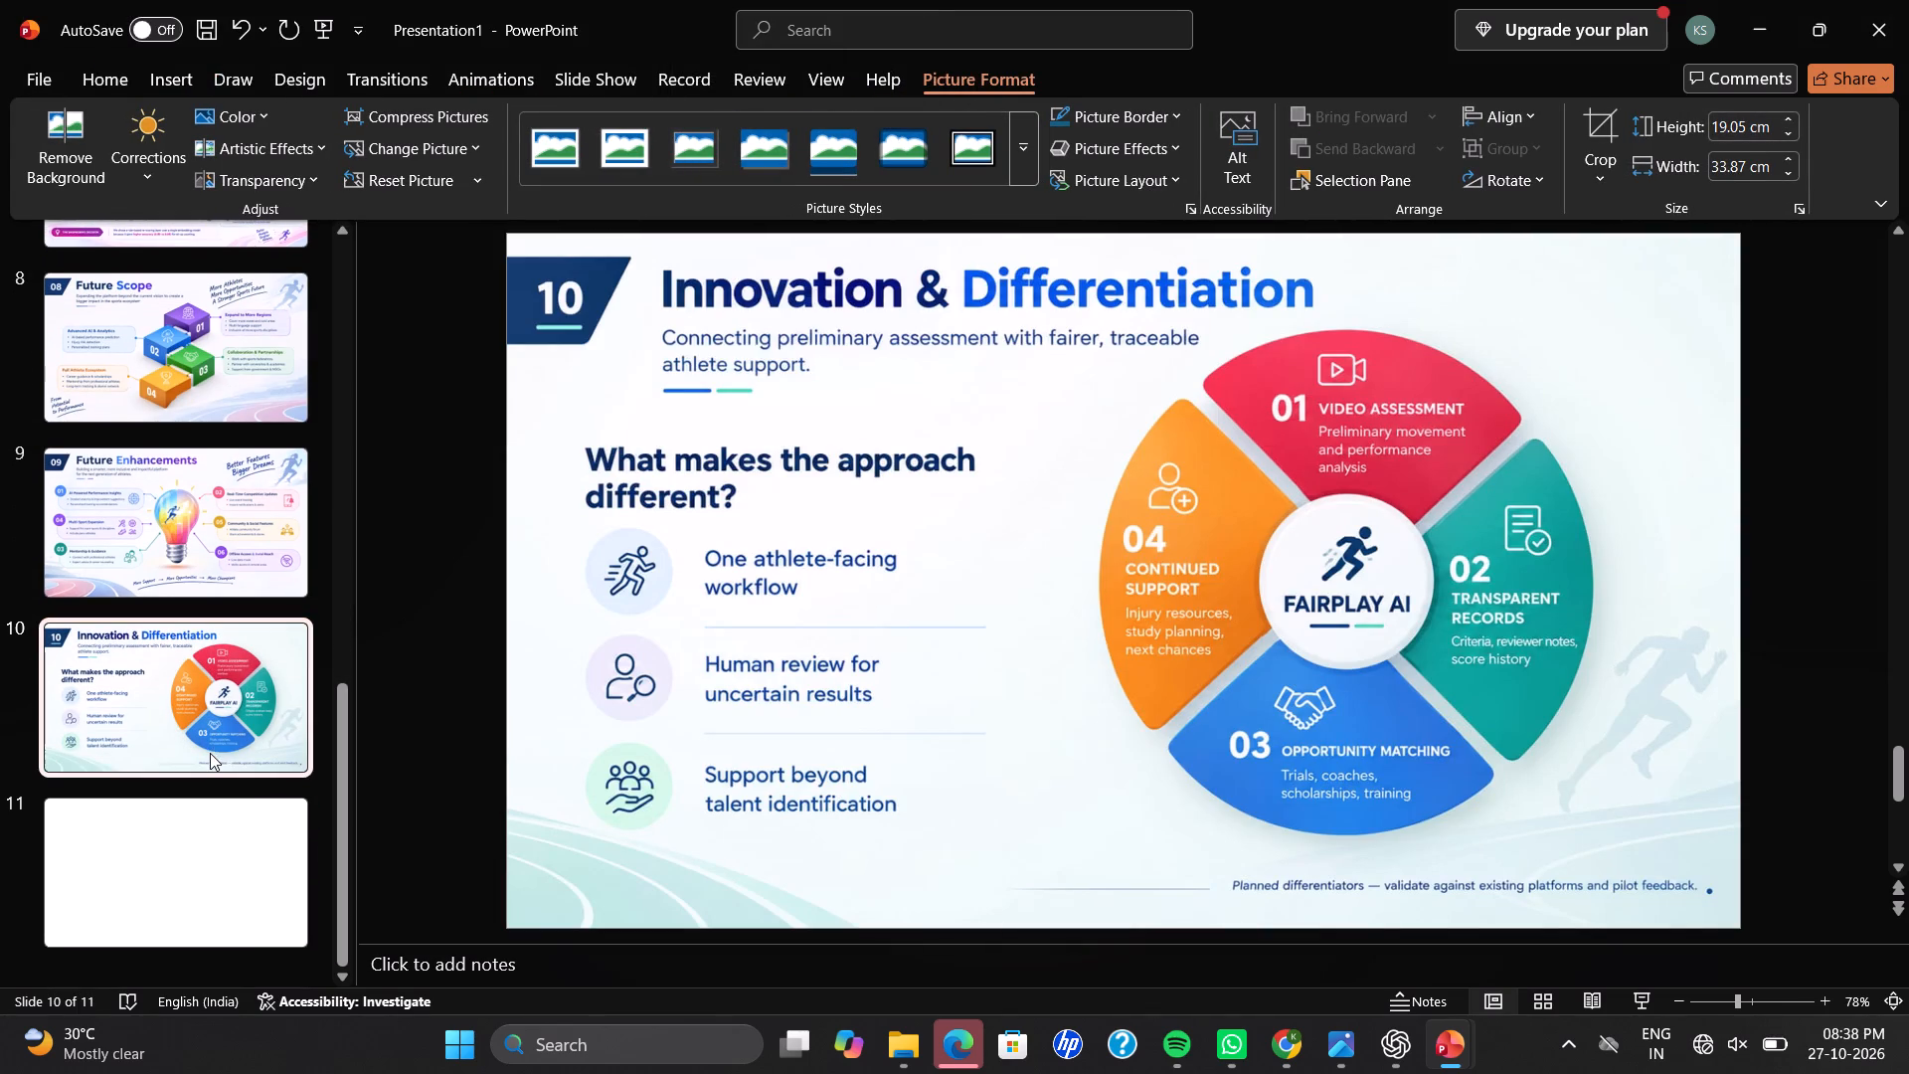
scroll(210, 753, "down", 1)
left_click(189, 837)
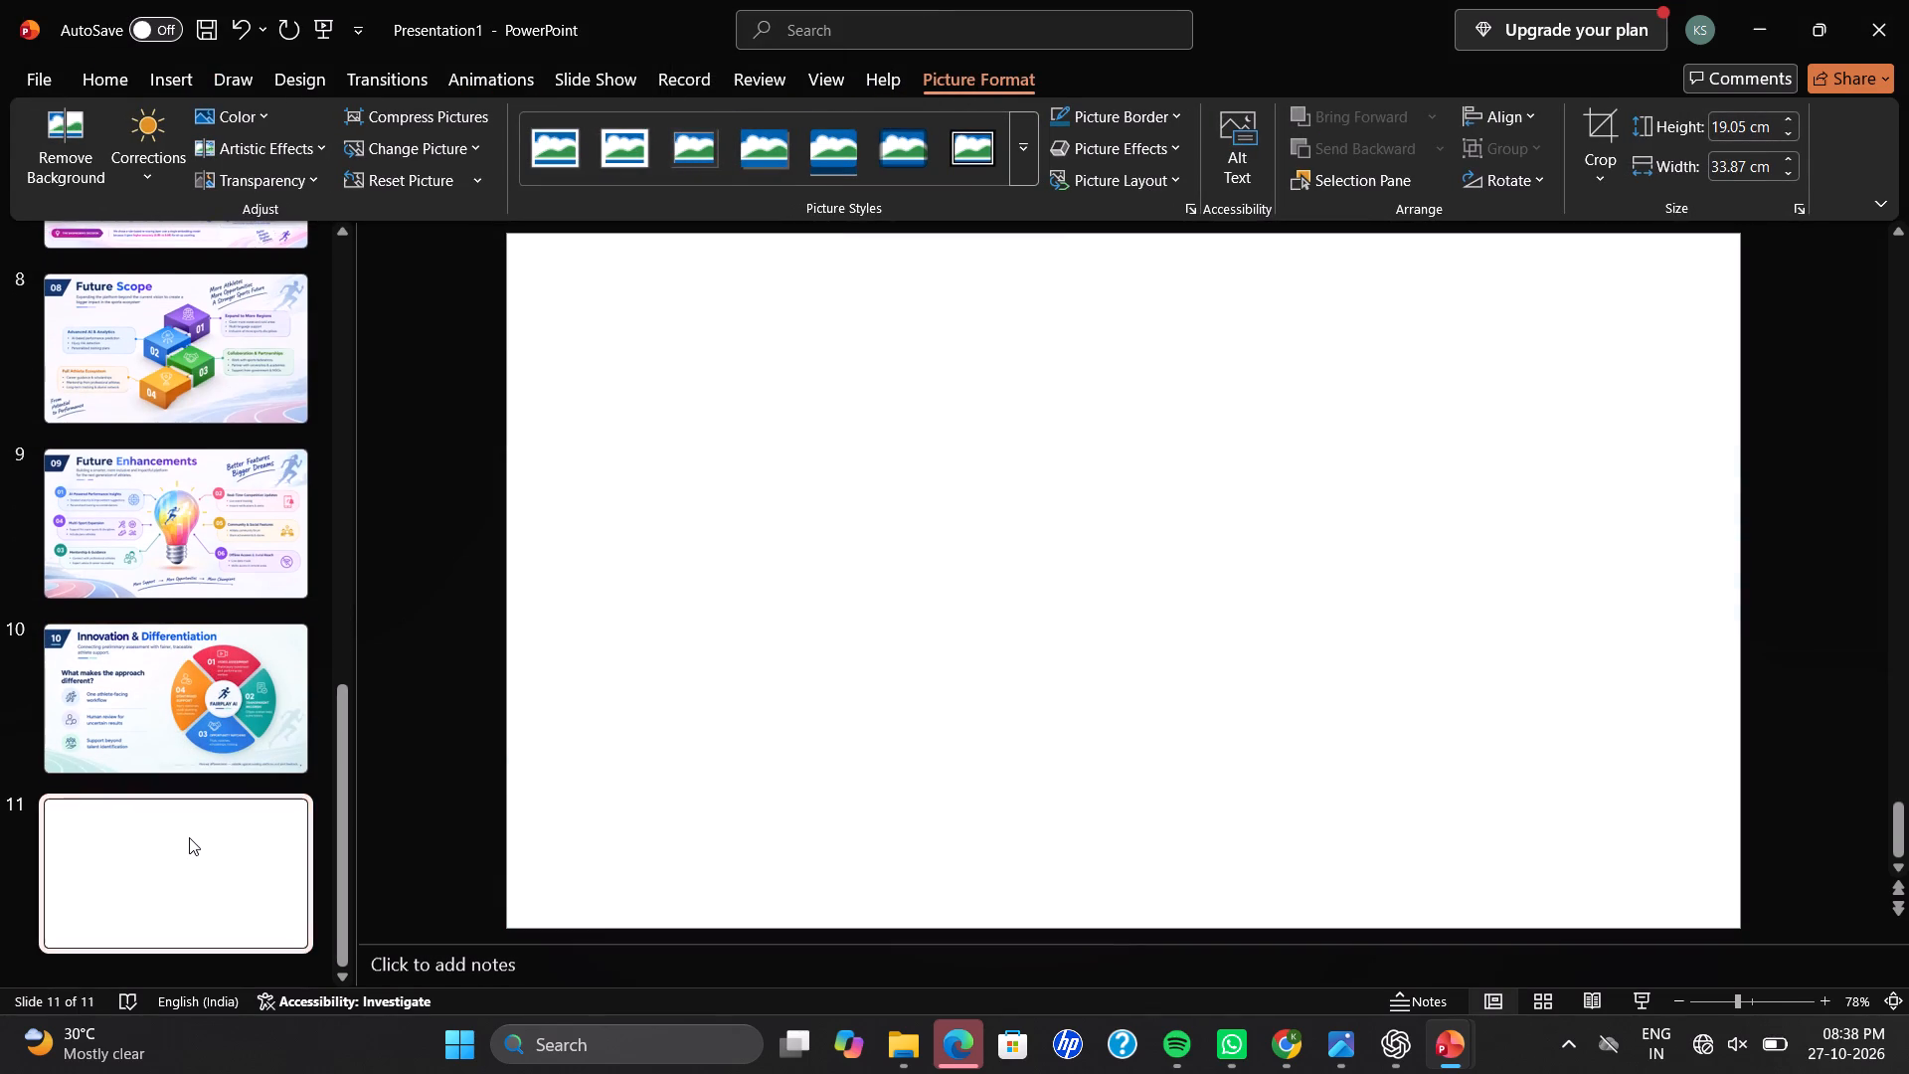
left_click(192, 67)
left_click(213, 170)
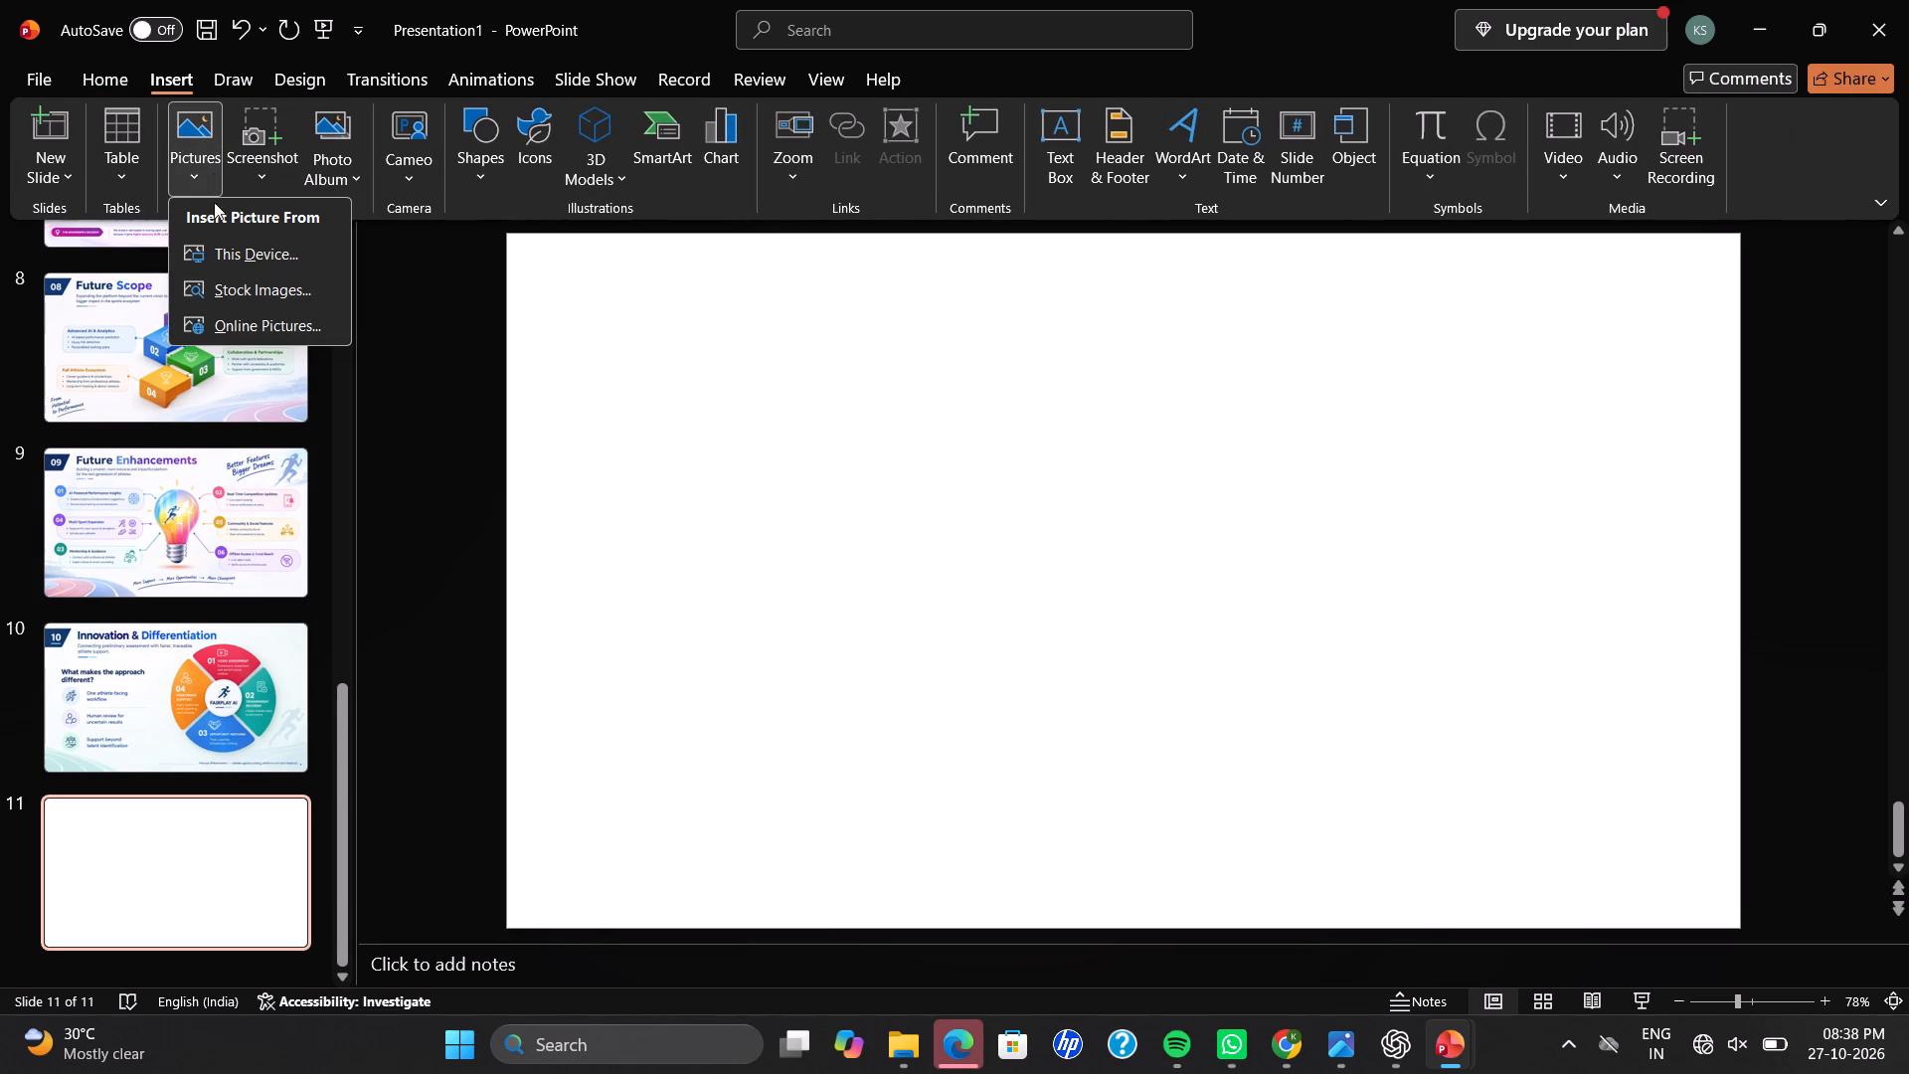
left_click(223, 262)
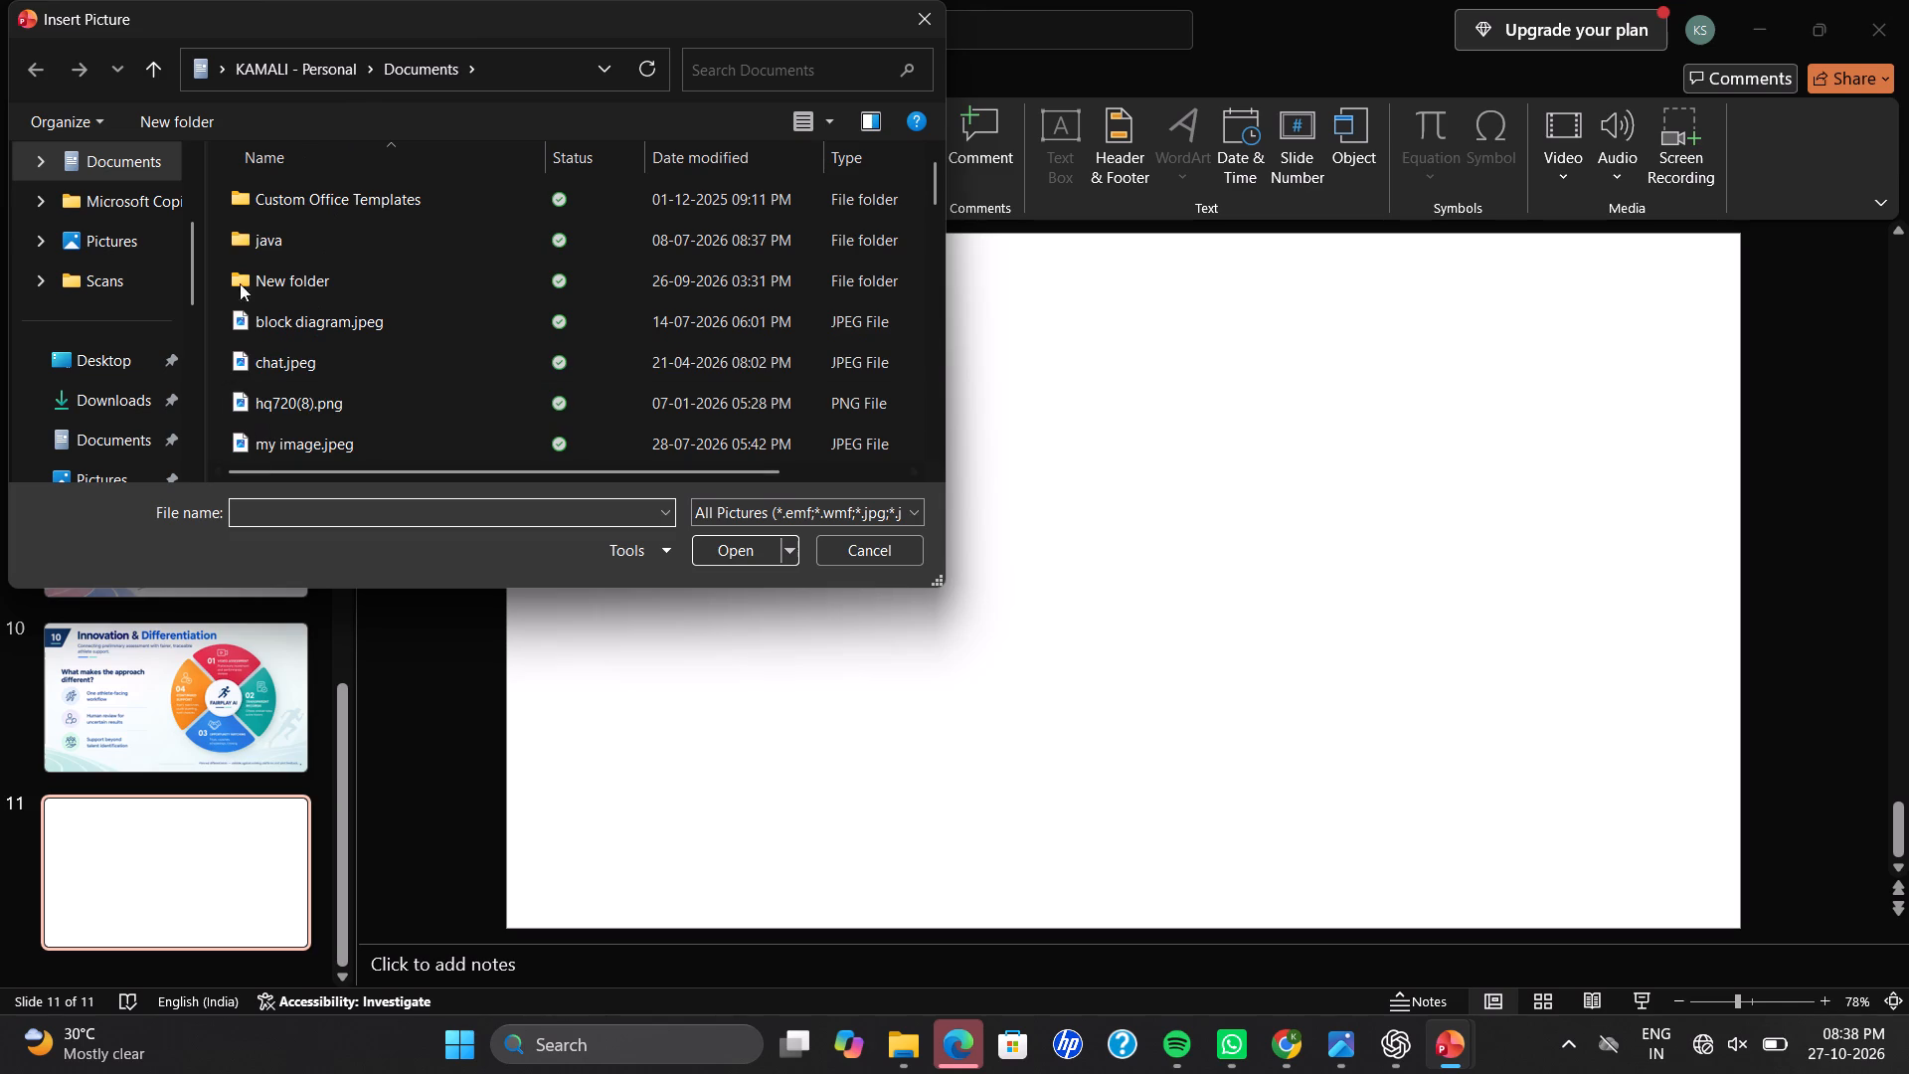
scroll(138, 197, "up", 4)
left_click(133, 171)
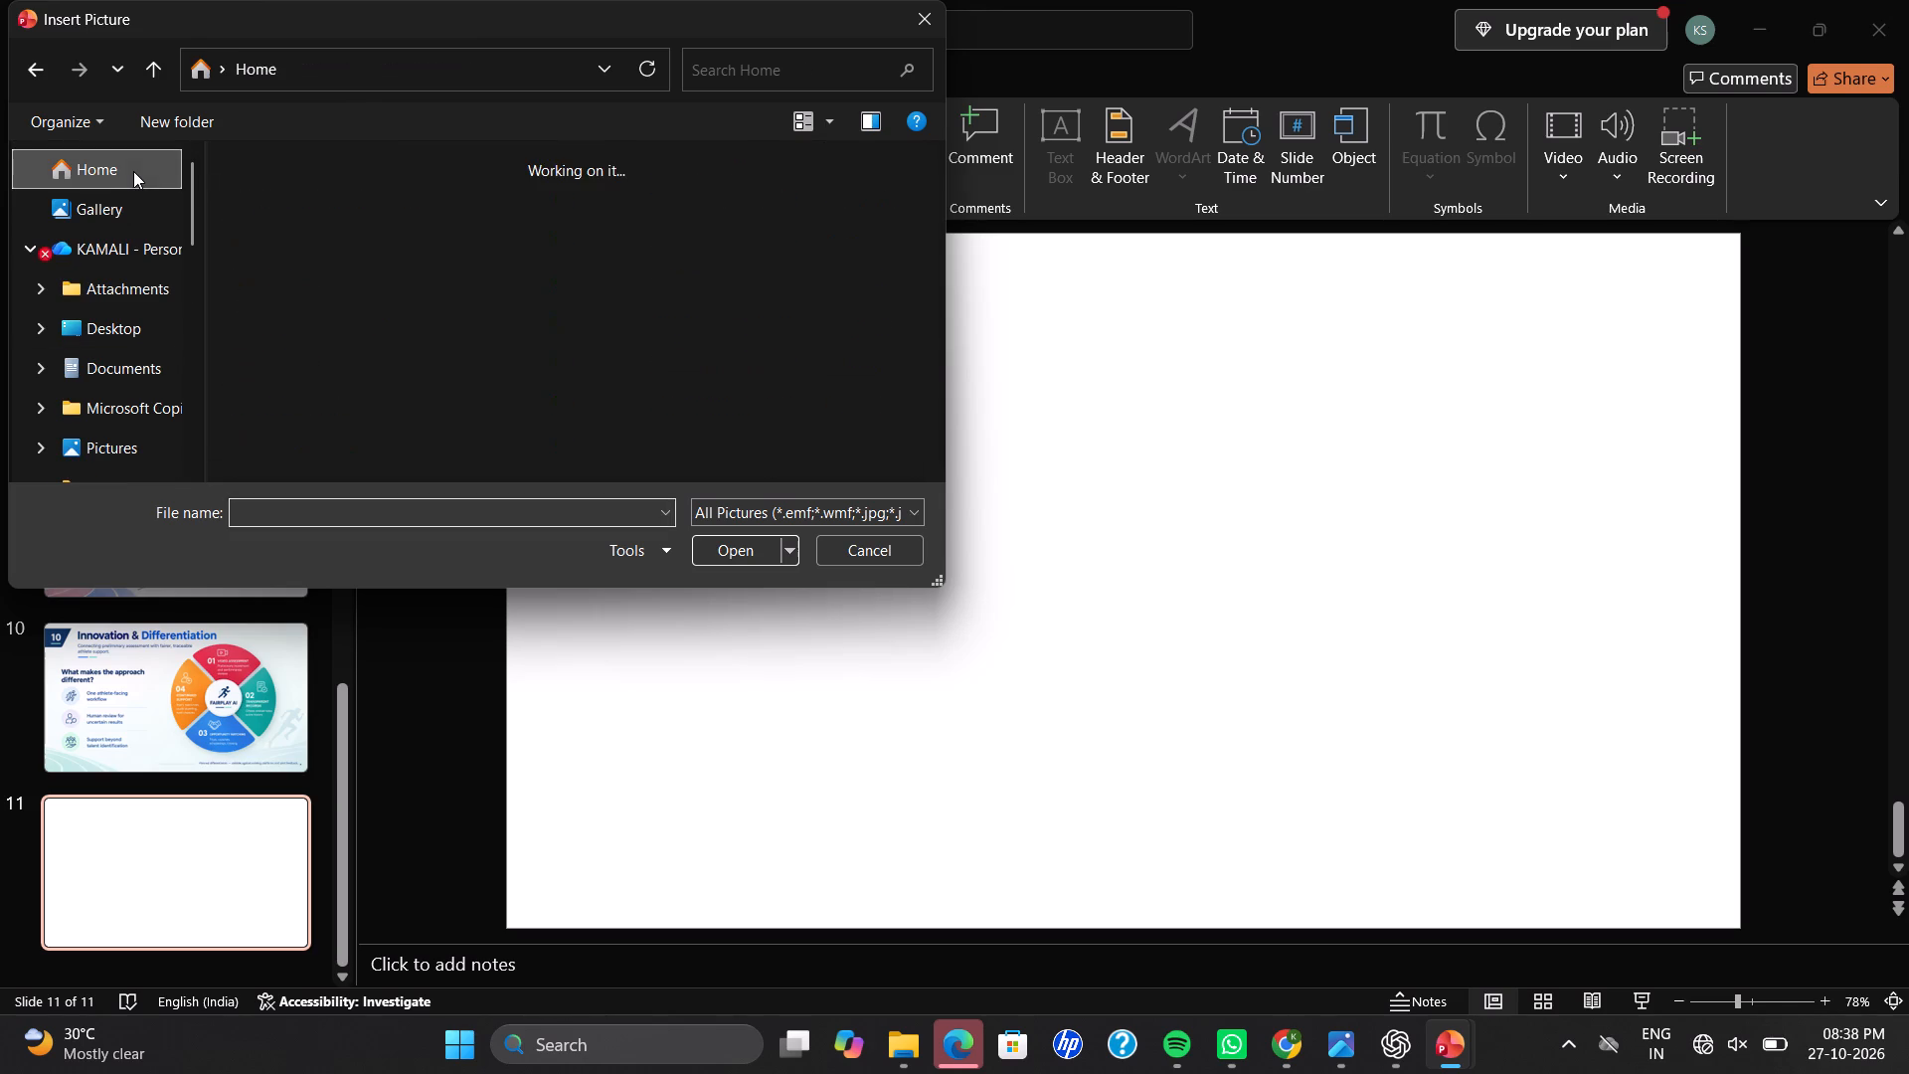
scroll(276, 401, "down", 1)
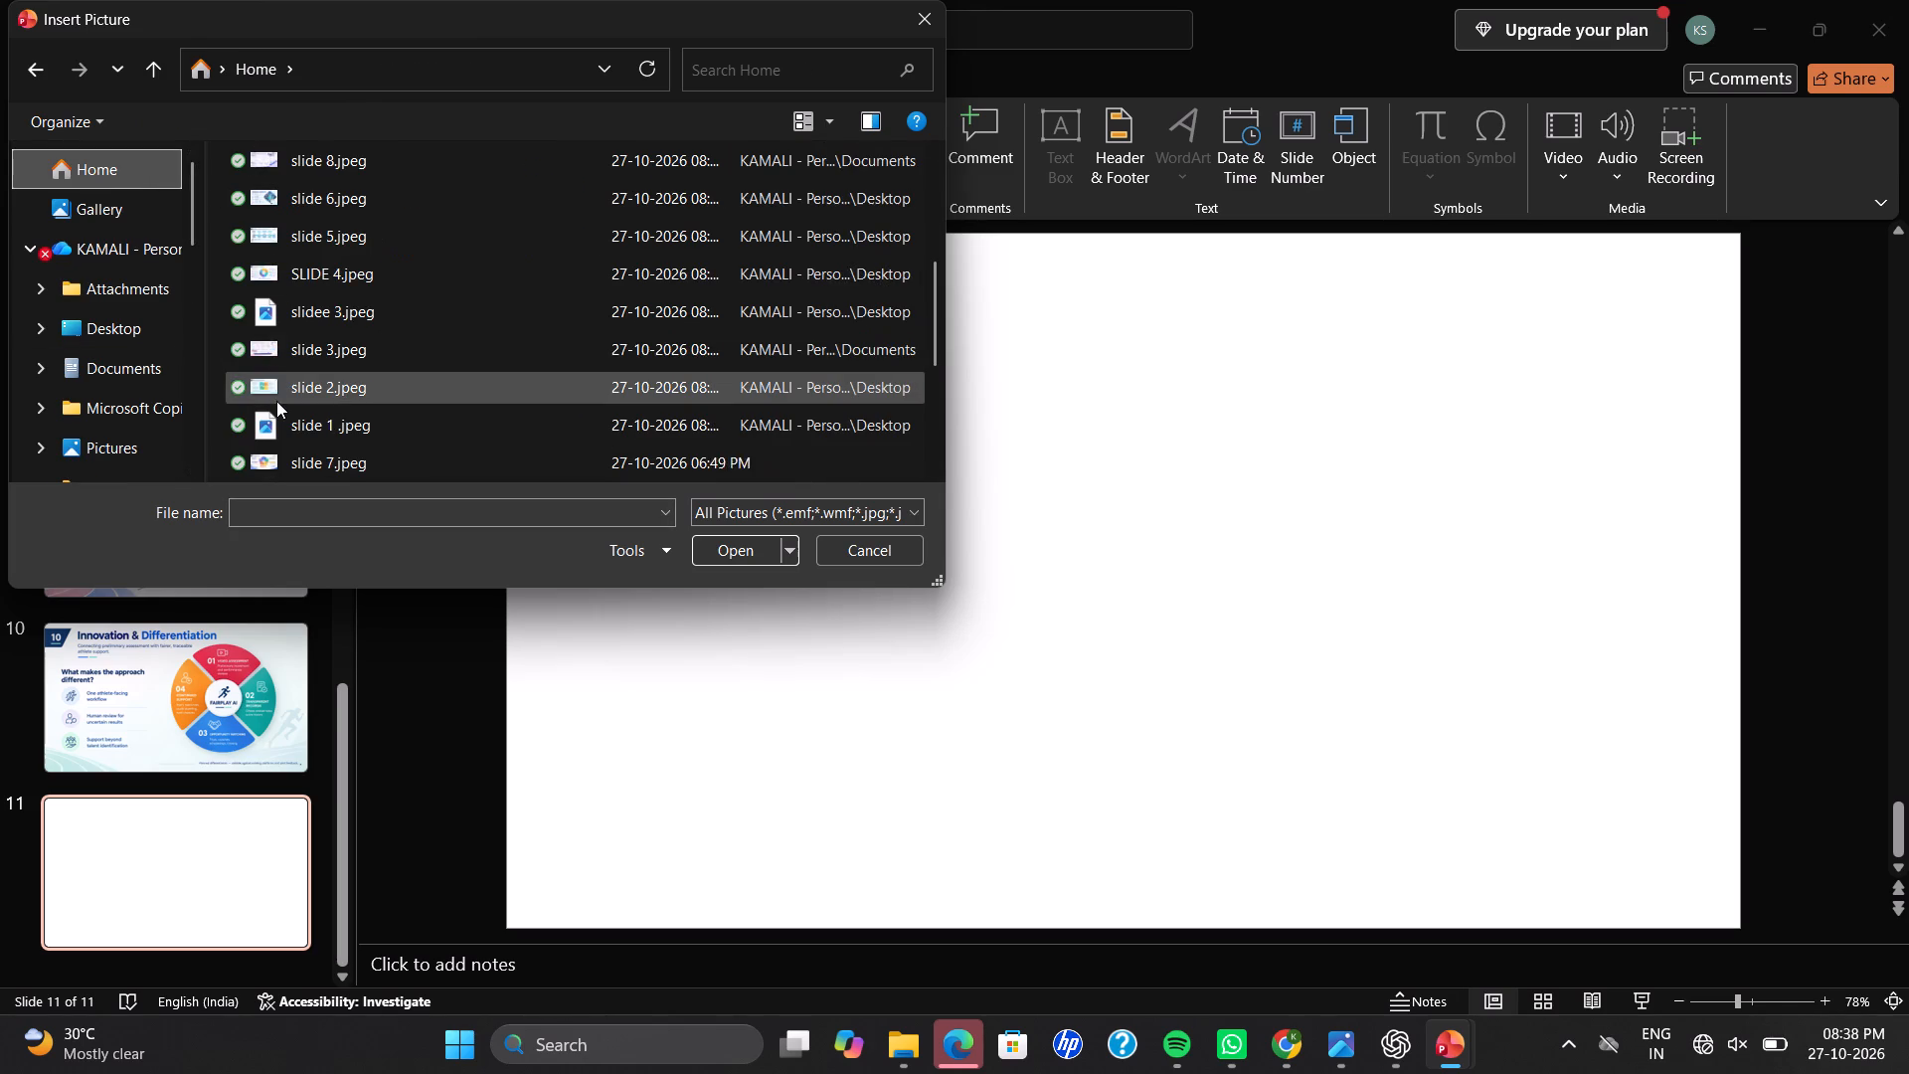
scroll(276, 401, "down", 1)
scroll(333, 274, "up", 1)
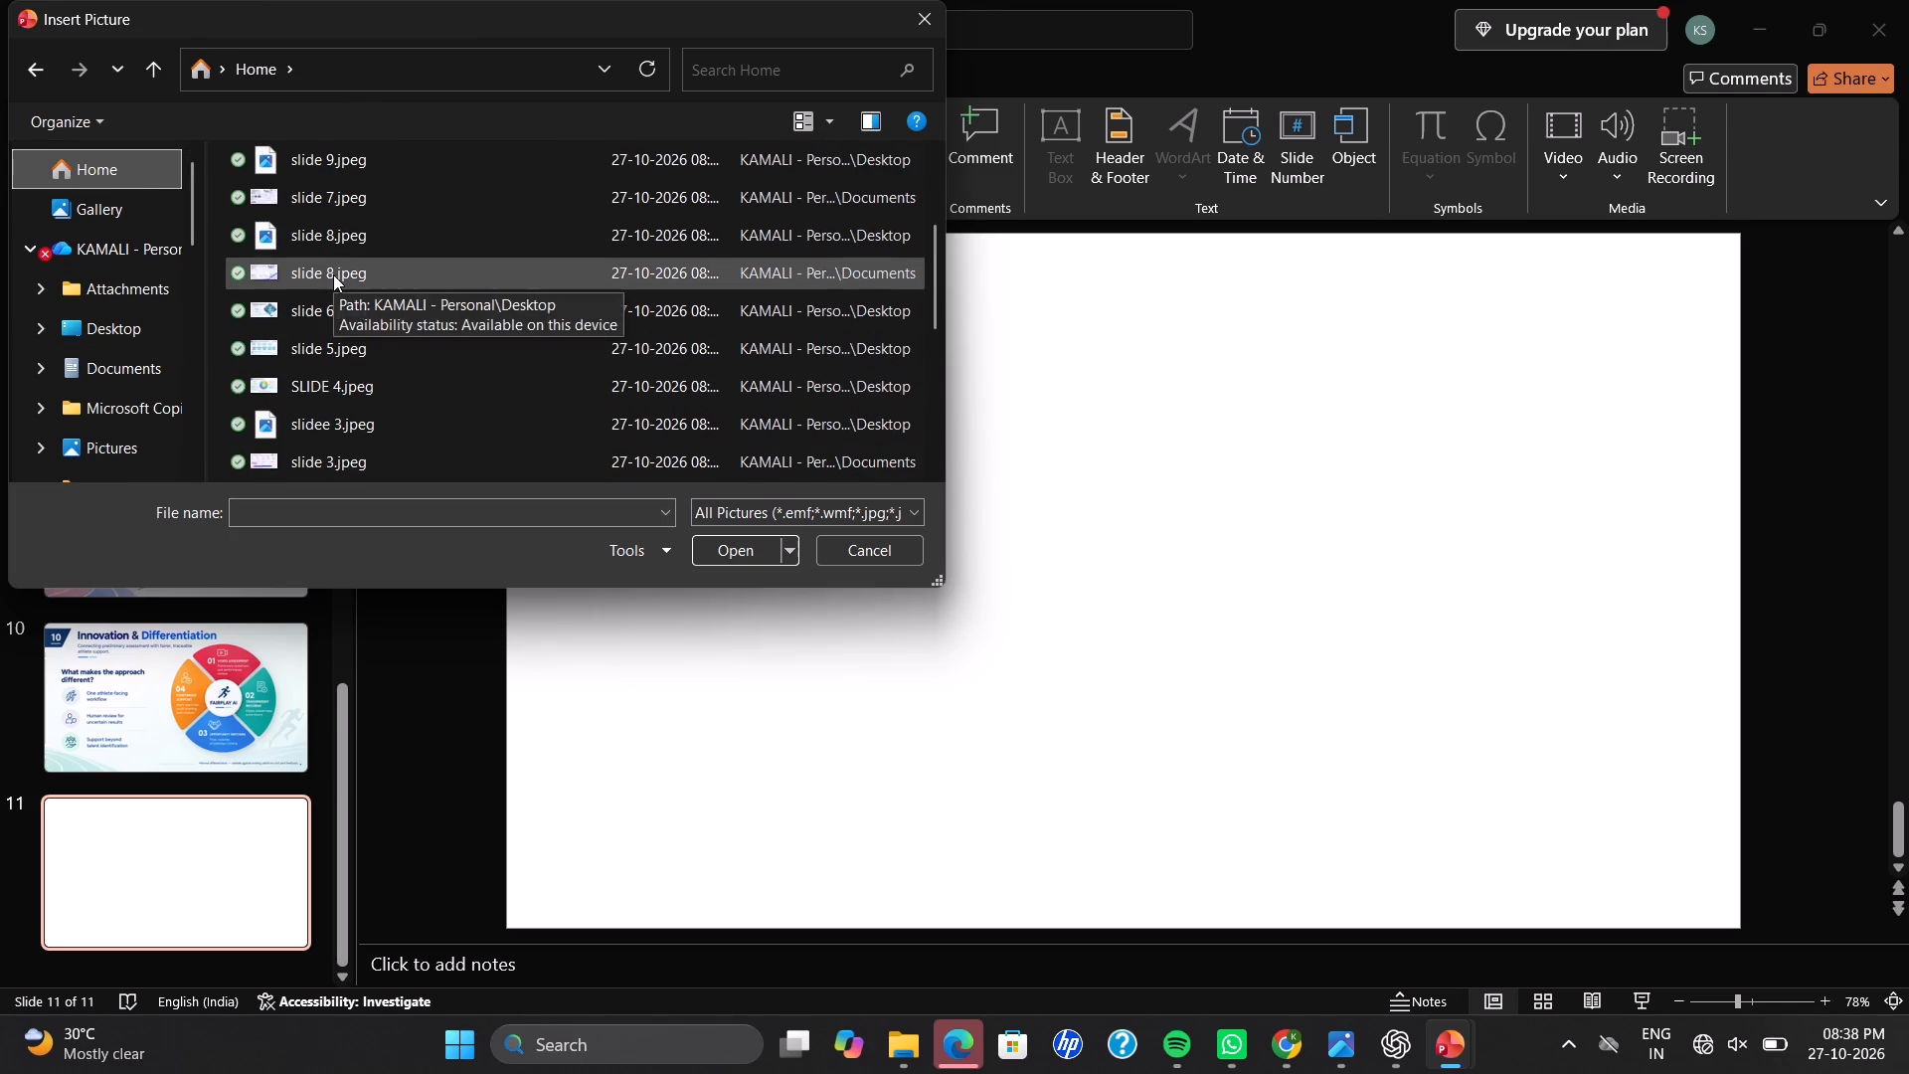
scroll(333, 274, "up", 1)
scroll(333, 274, "down", 1)
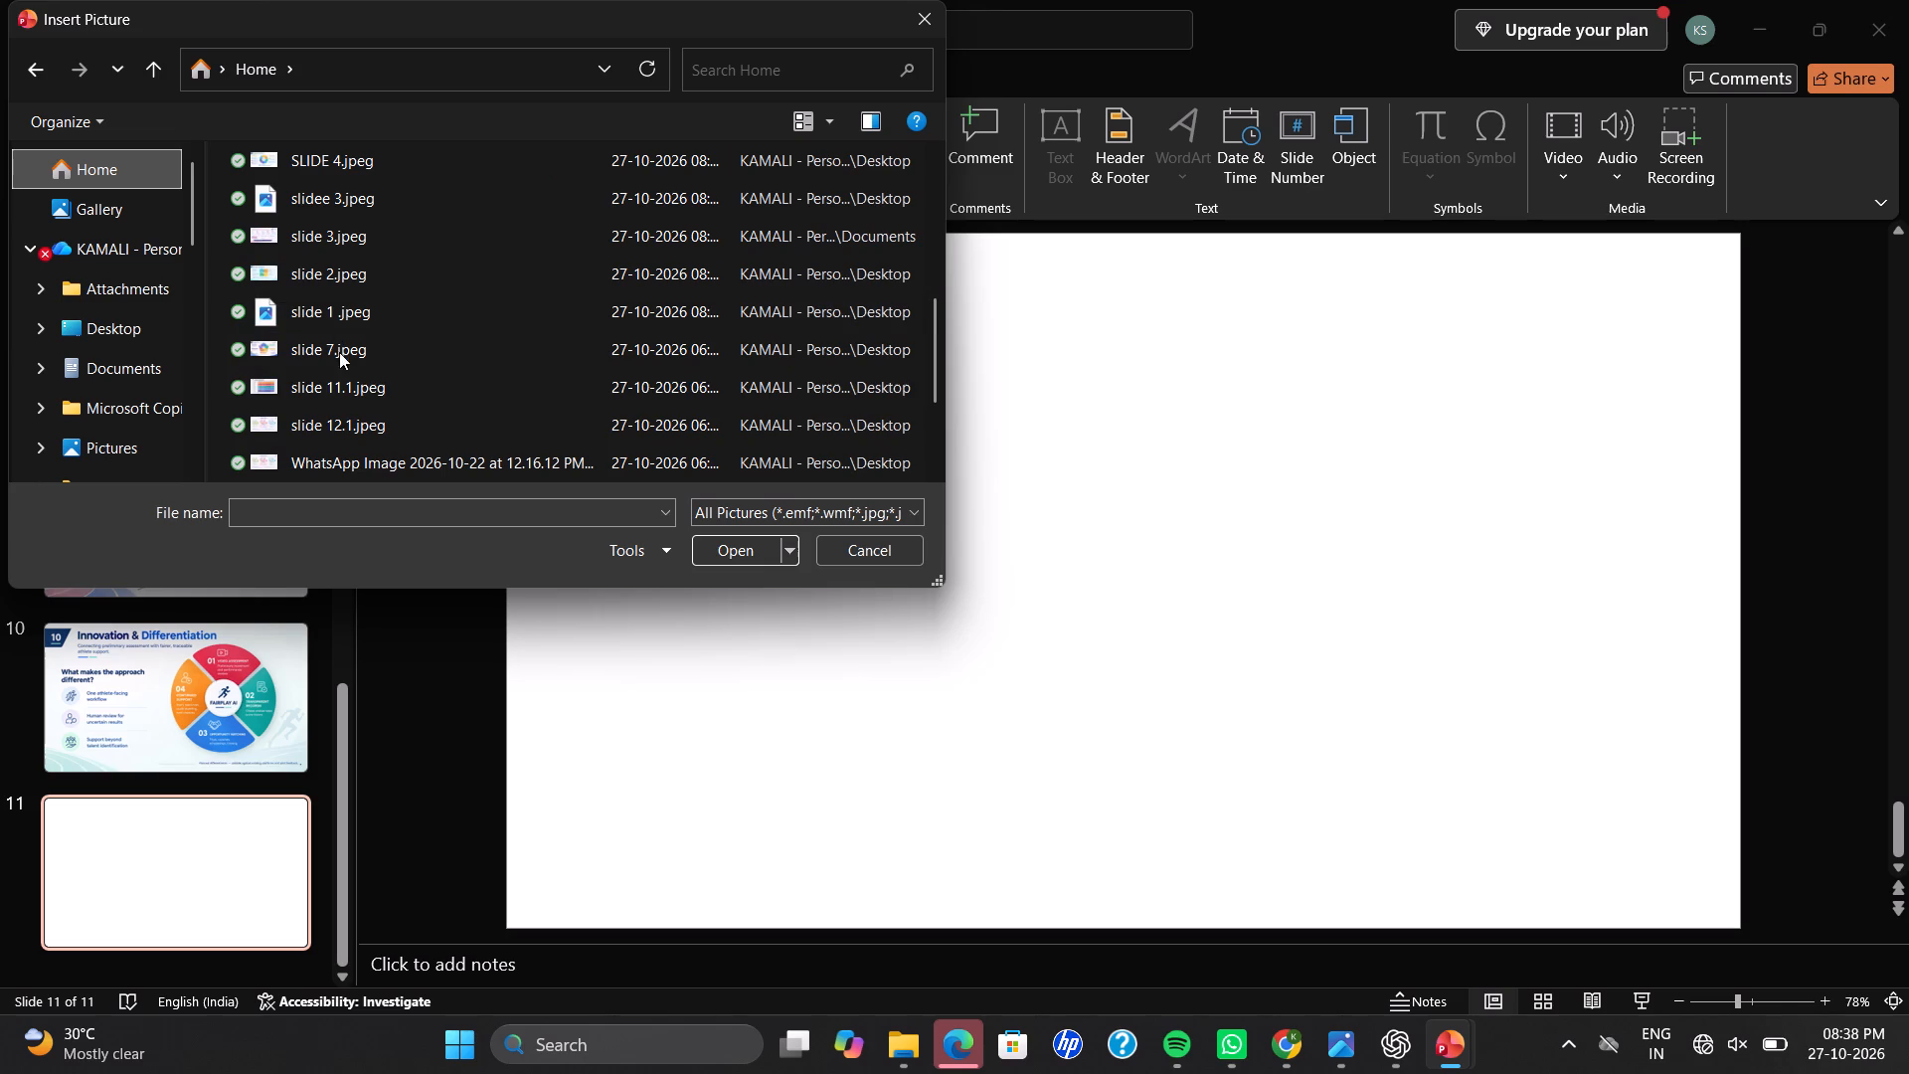
left_click(347, 374)
left_click(755, 546)
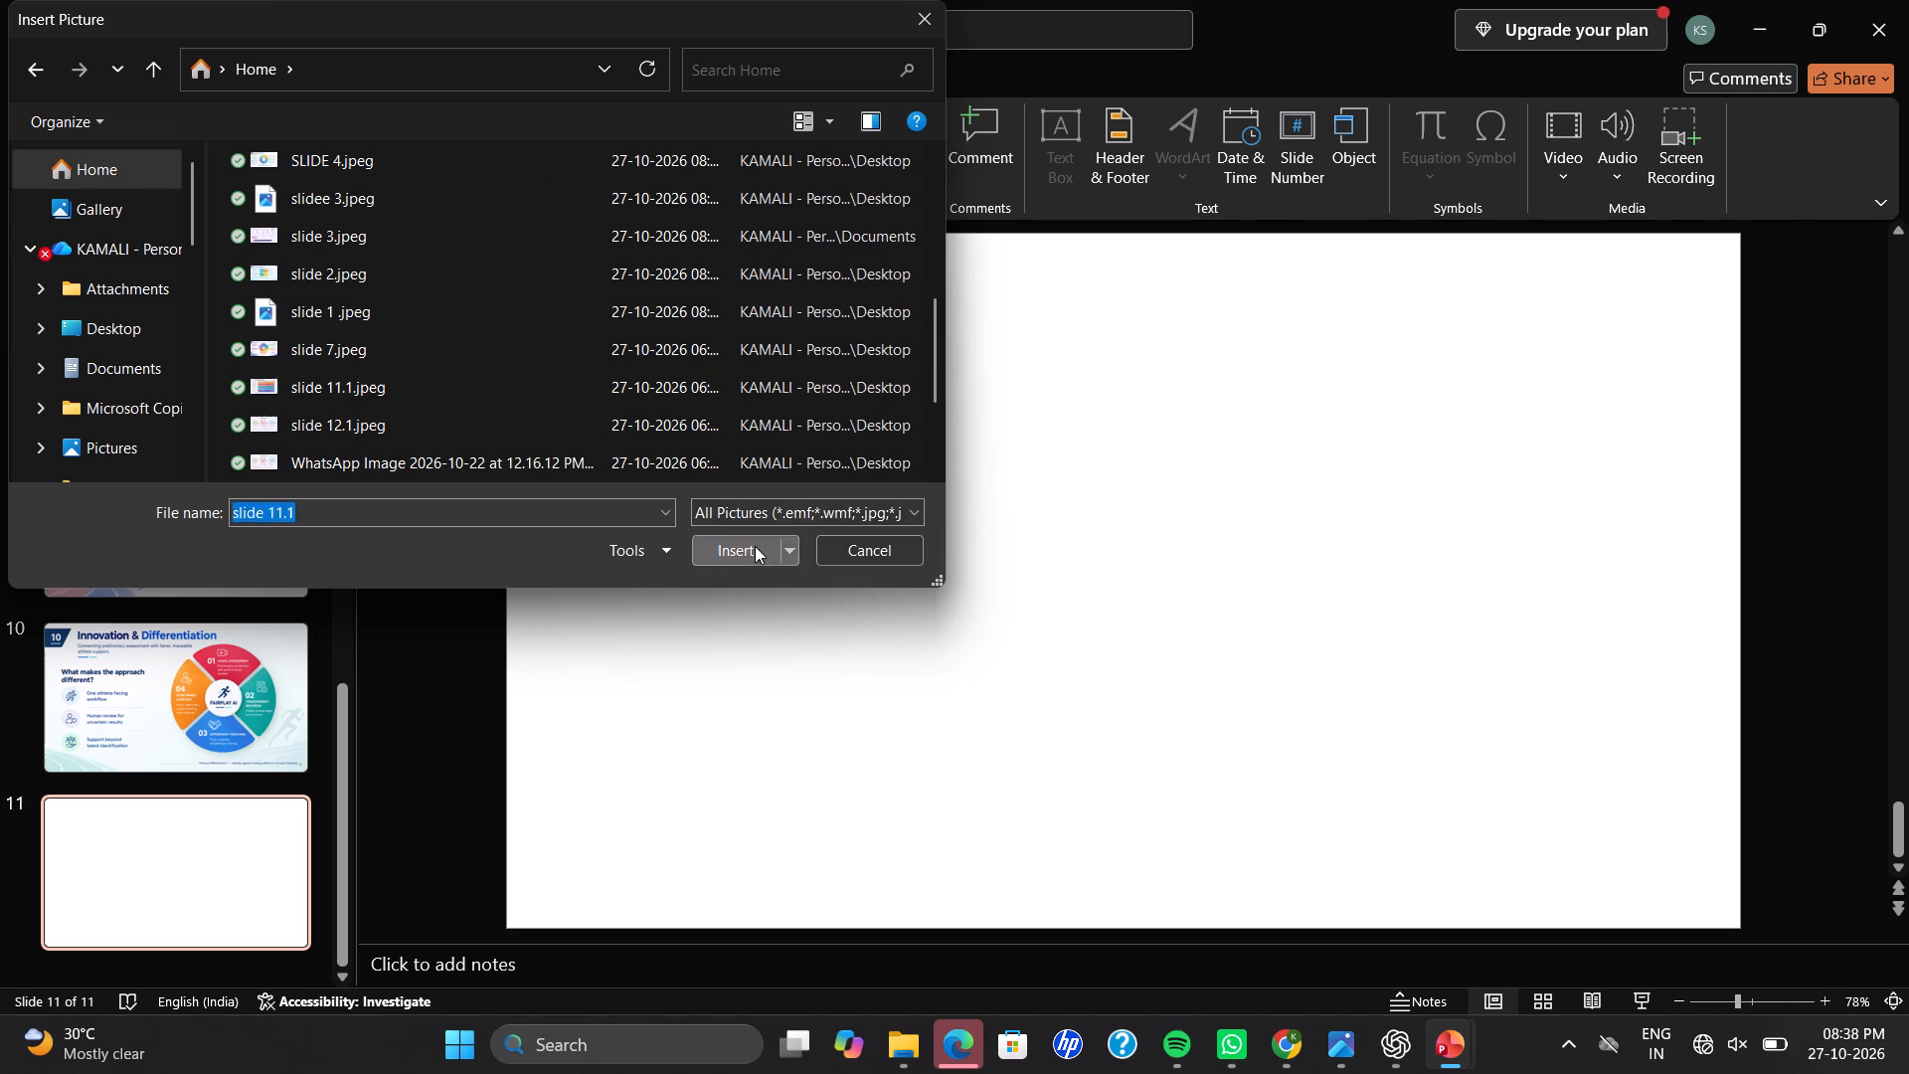
Add two new blank slides after the Impact & Benefits slide, as slides 12 and 13.
scroll(173, 795, "down", 4)
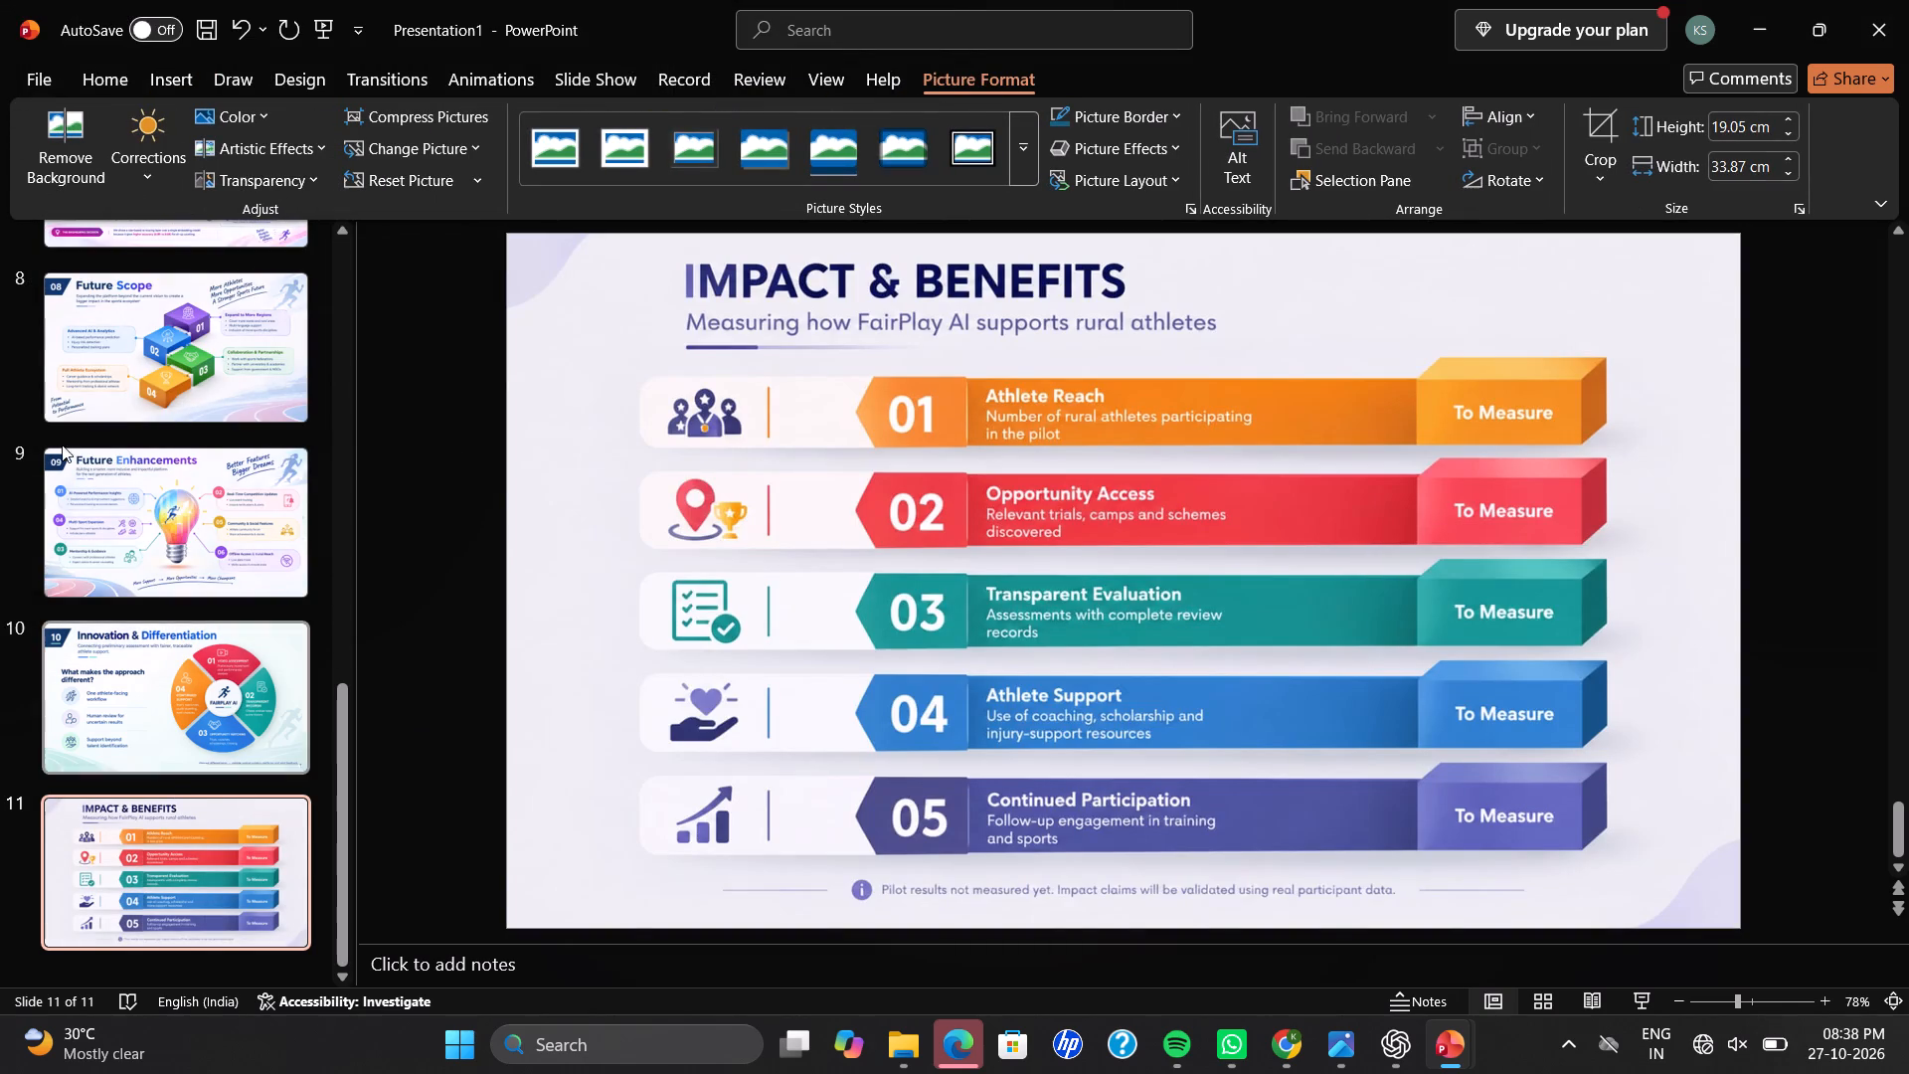
left_click(153, 71)
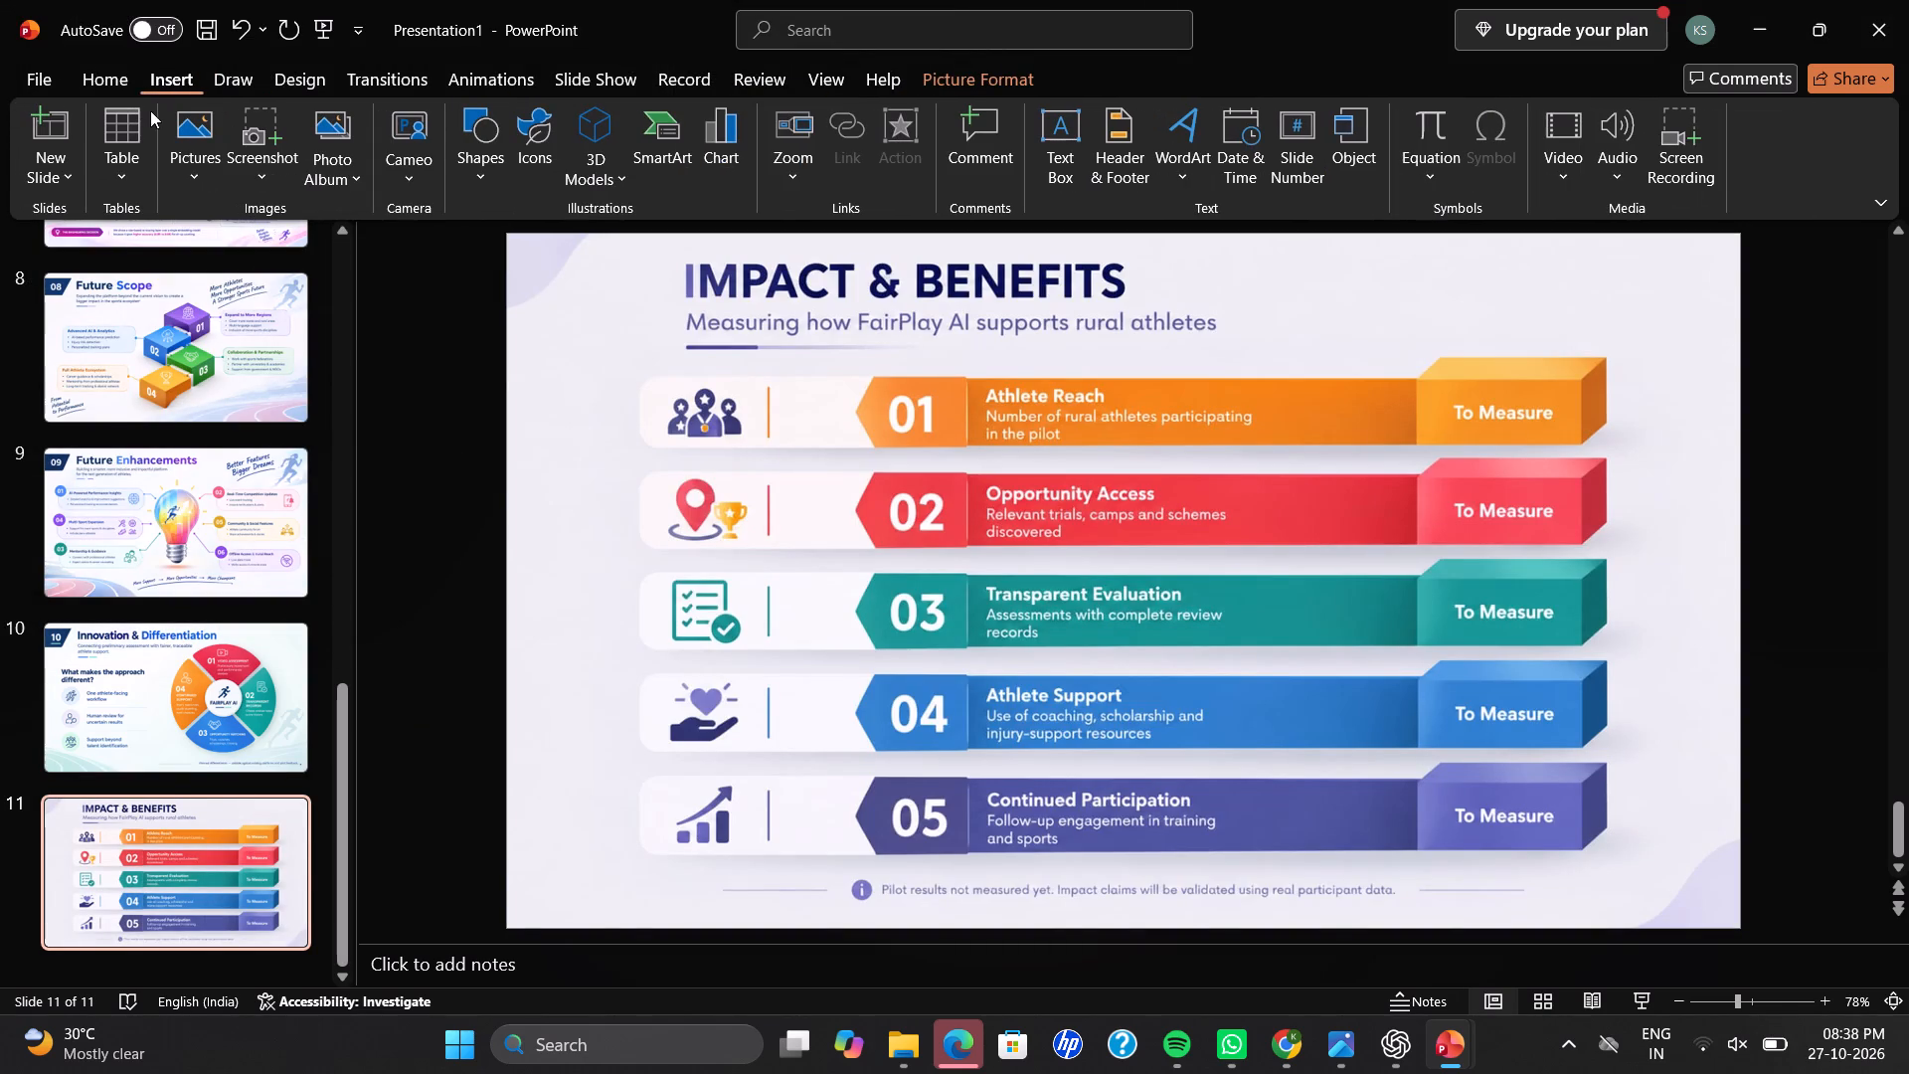
key("ctrl+m")
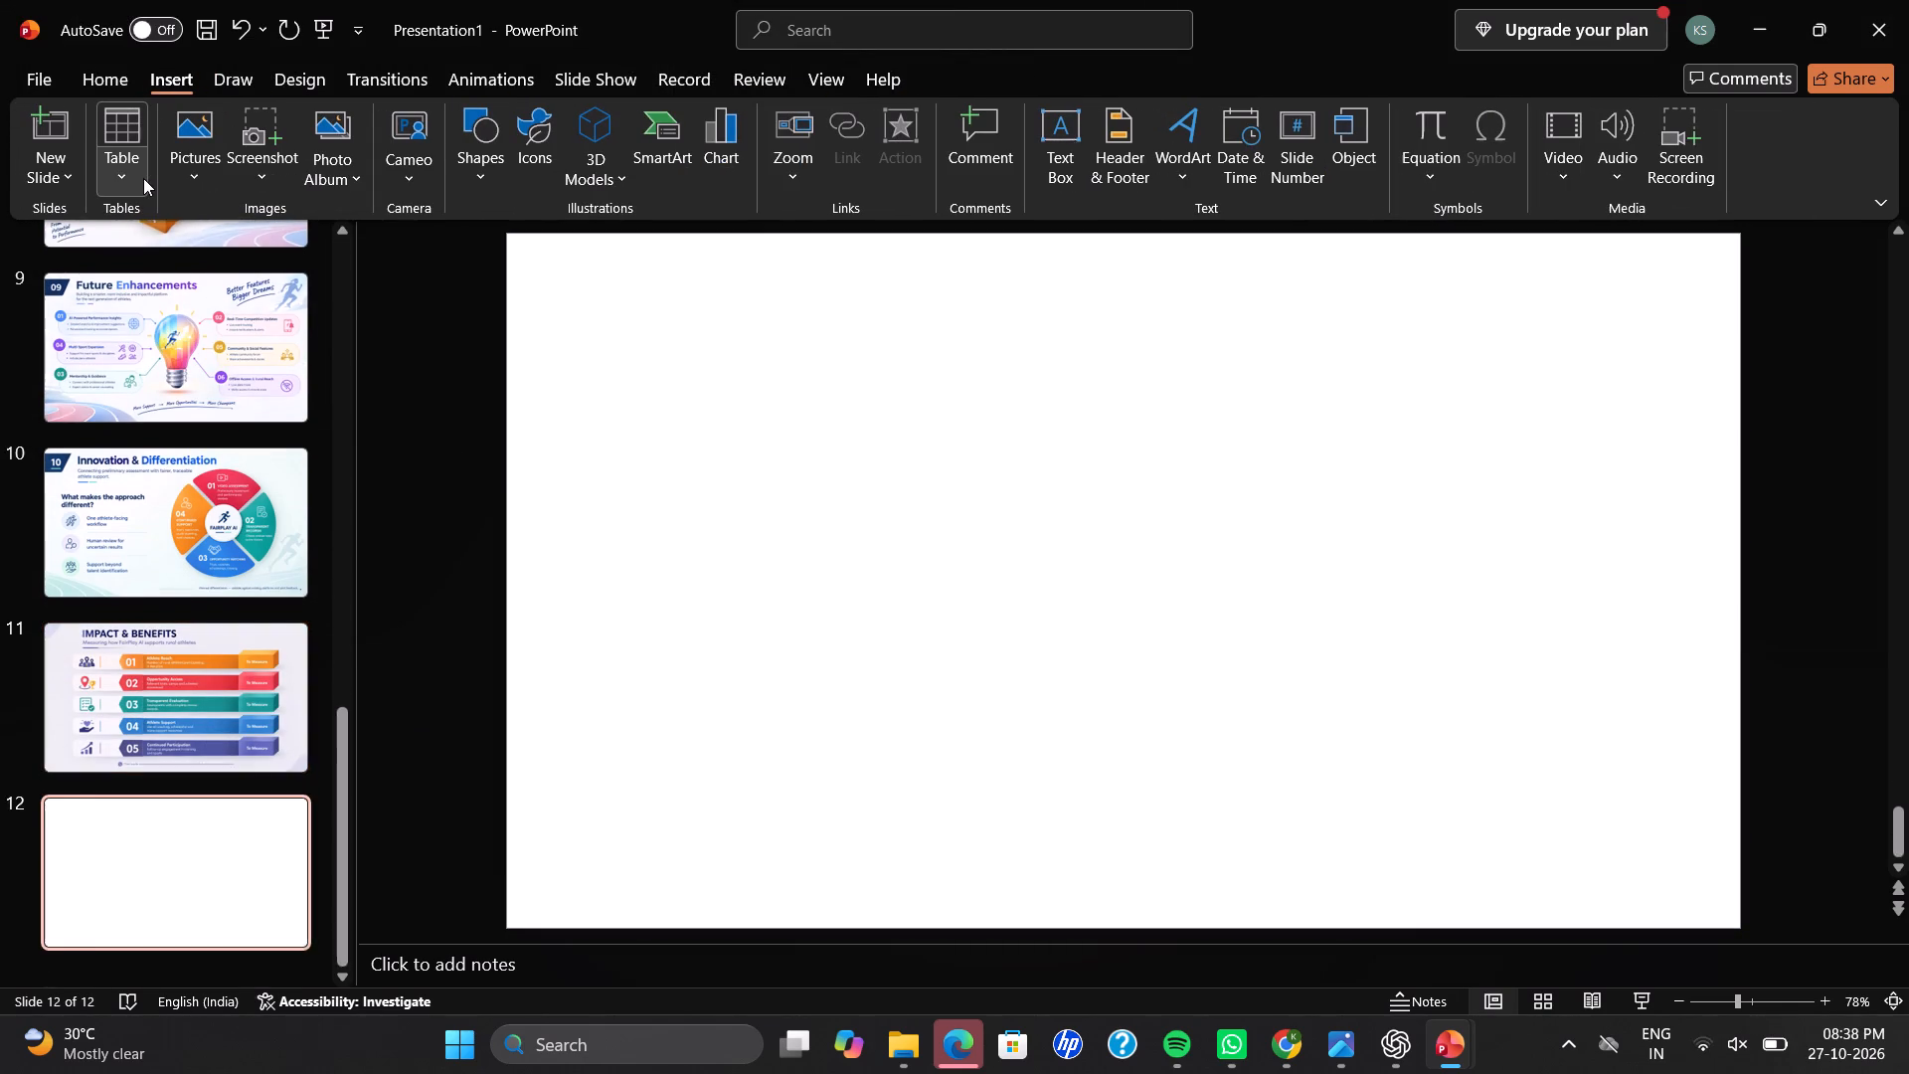
key("ctrl+m")
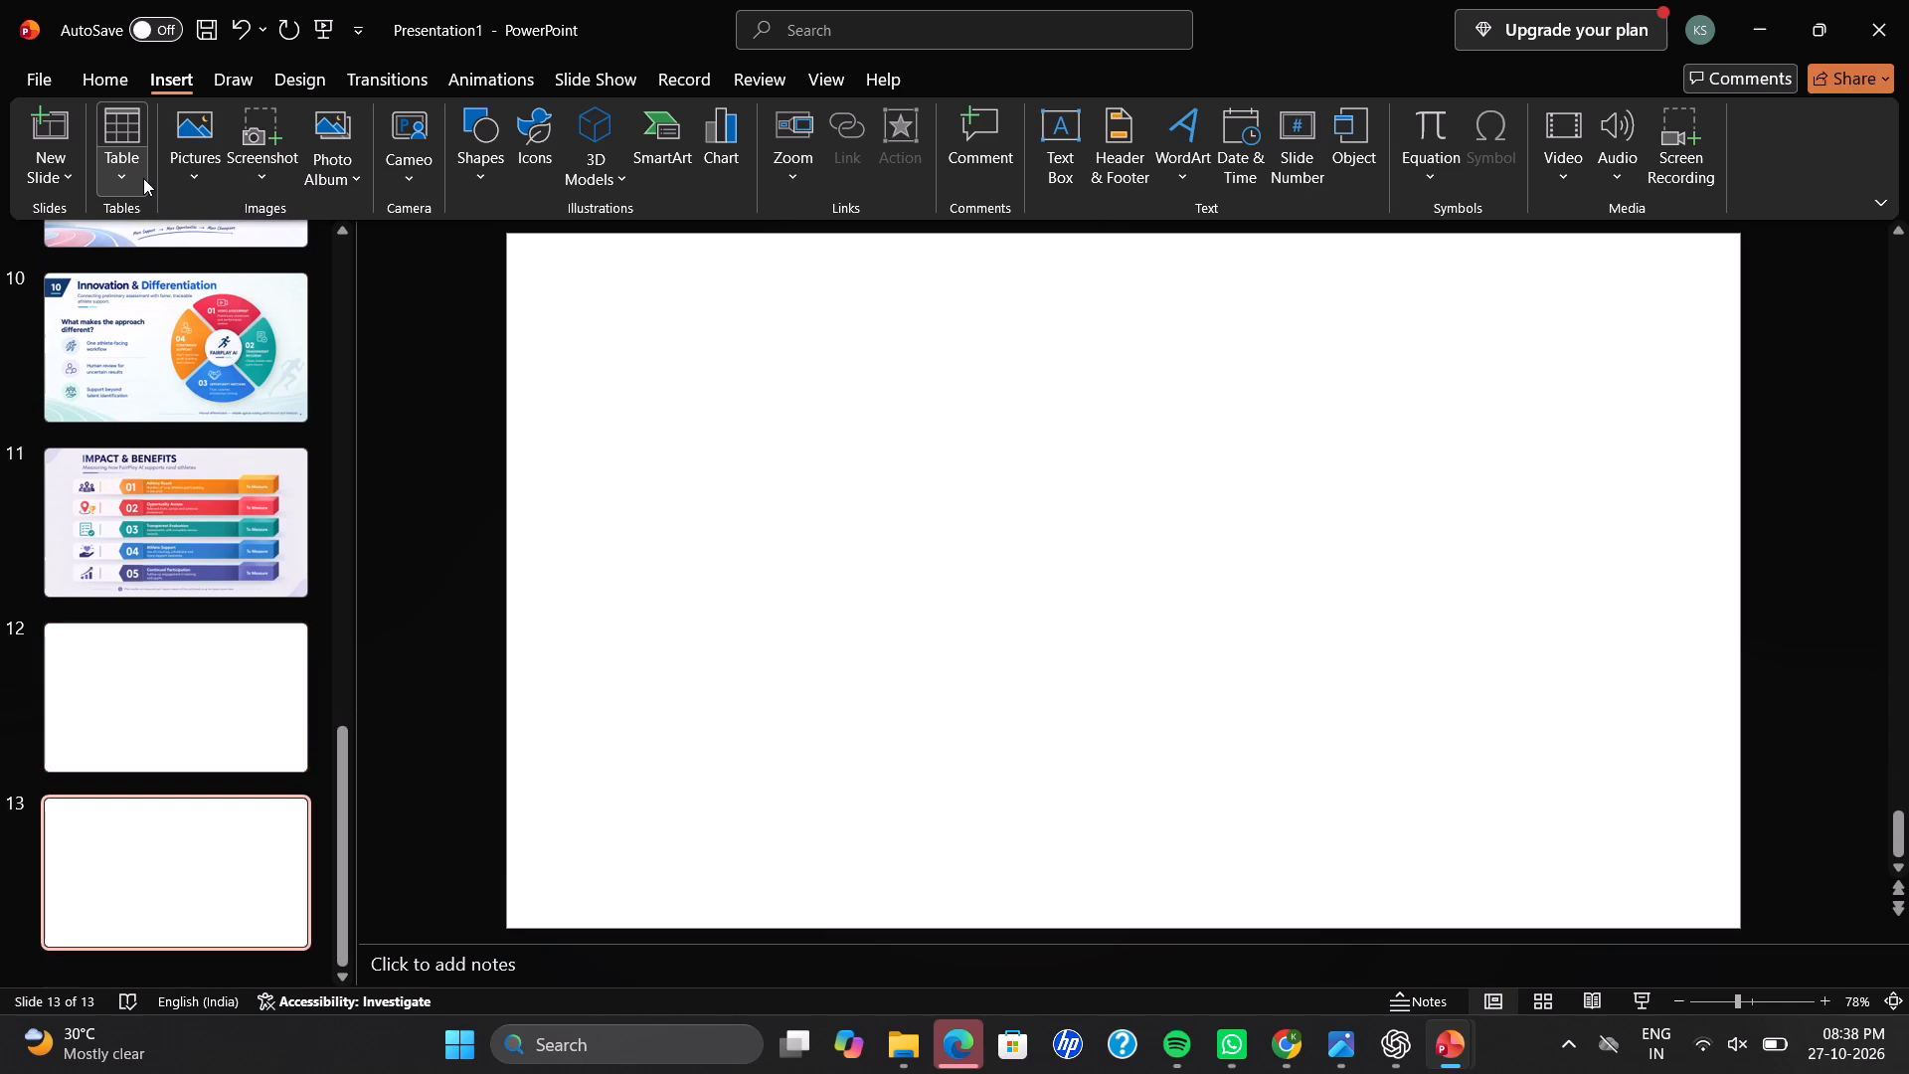
Look back through the completed picture slides, including slides 11 and 10, to check their order and content.
left_click(206, 553)
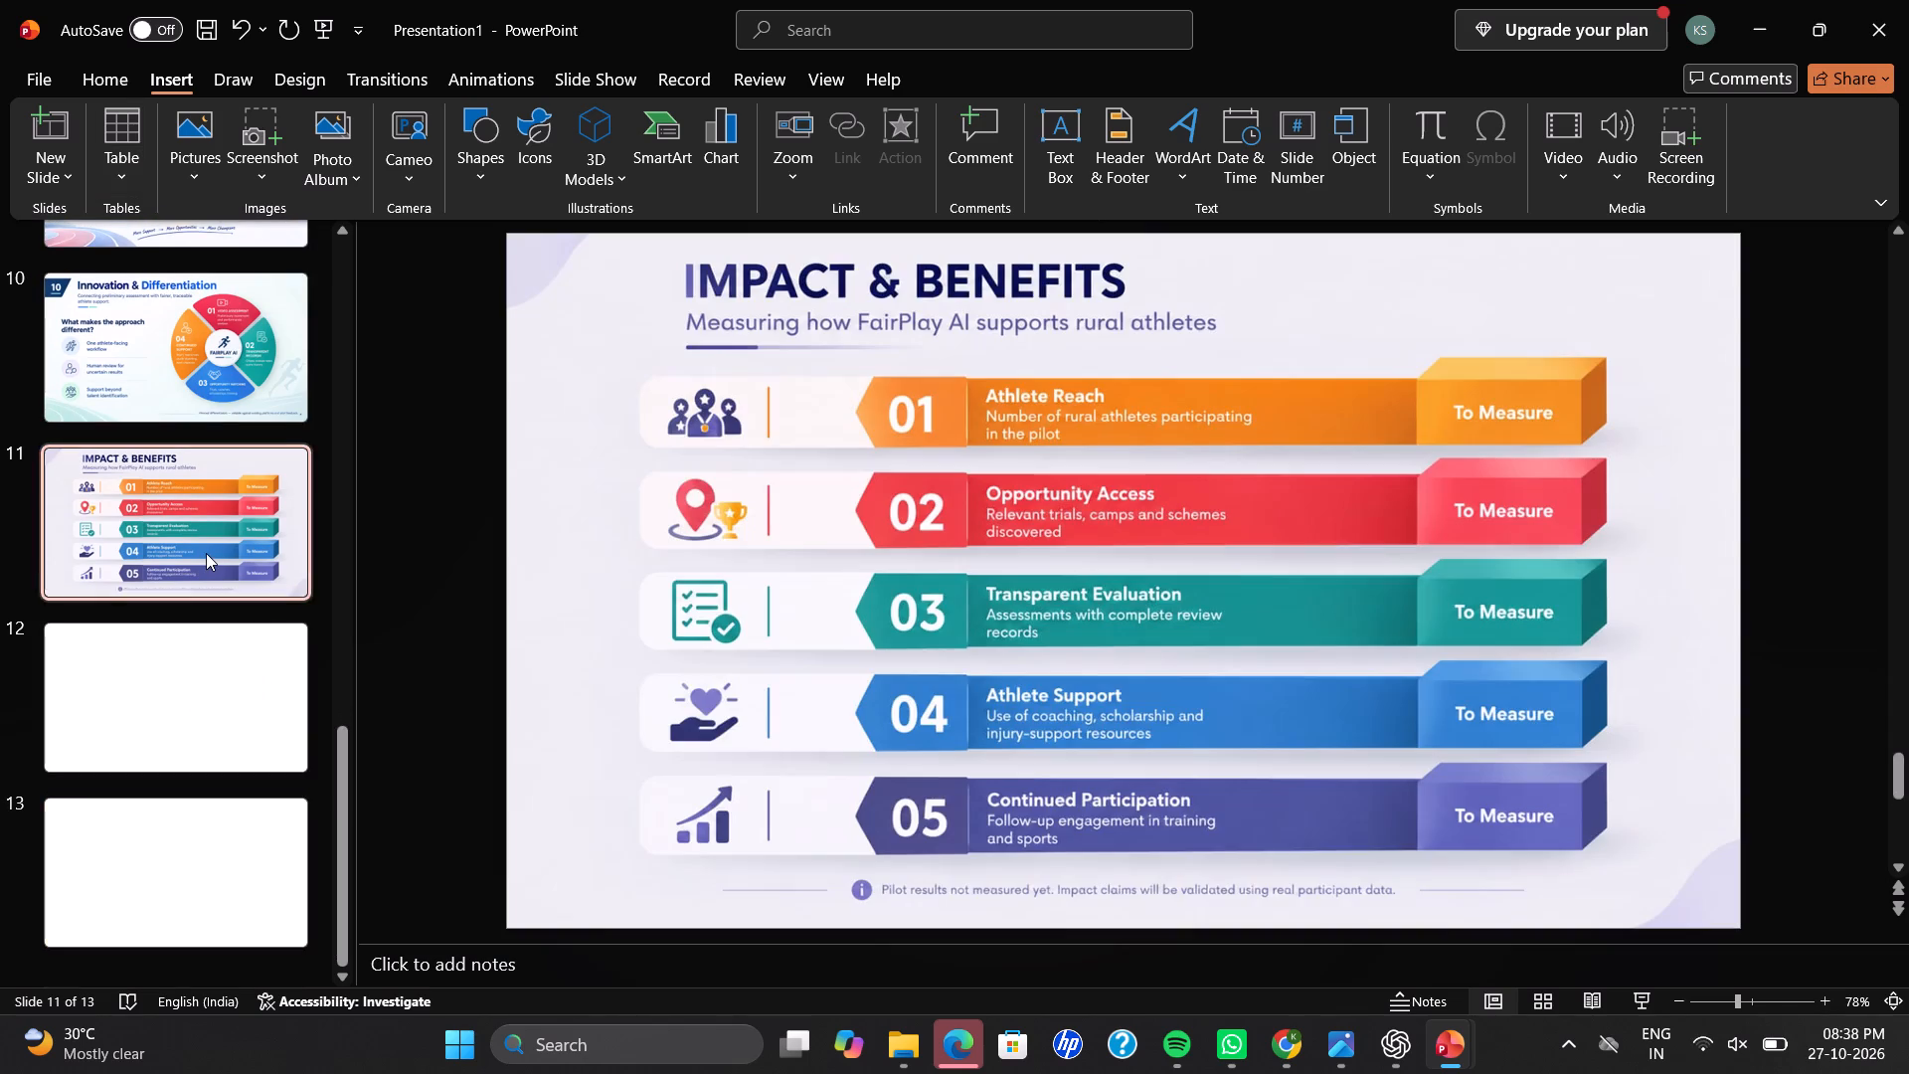
left_click(178, 314)
scroll(178, 314, "up", 3)
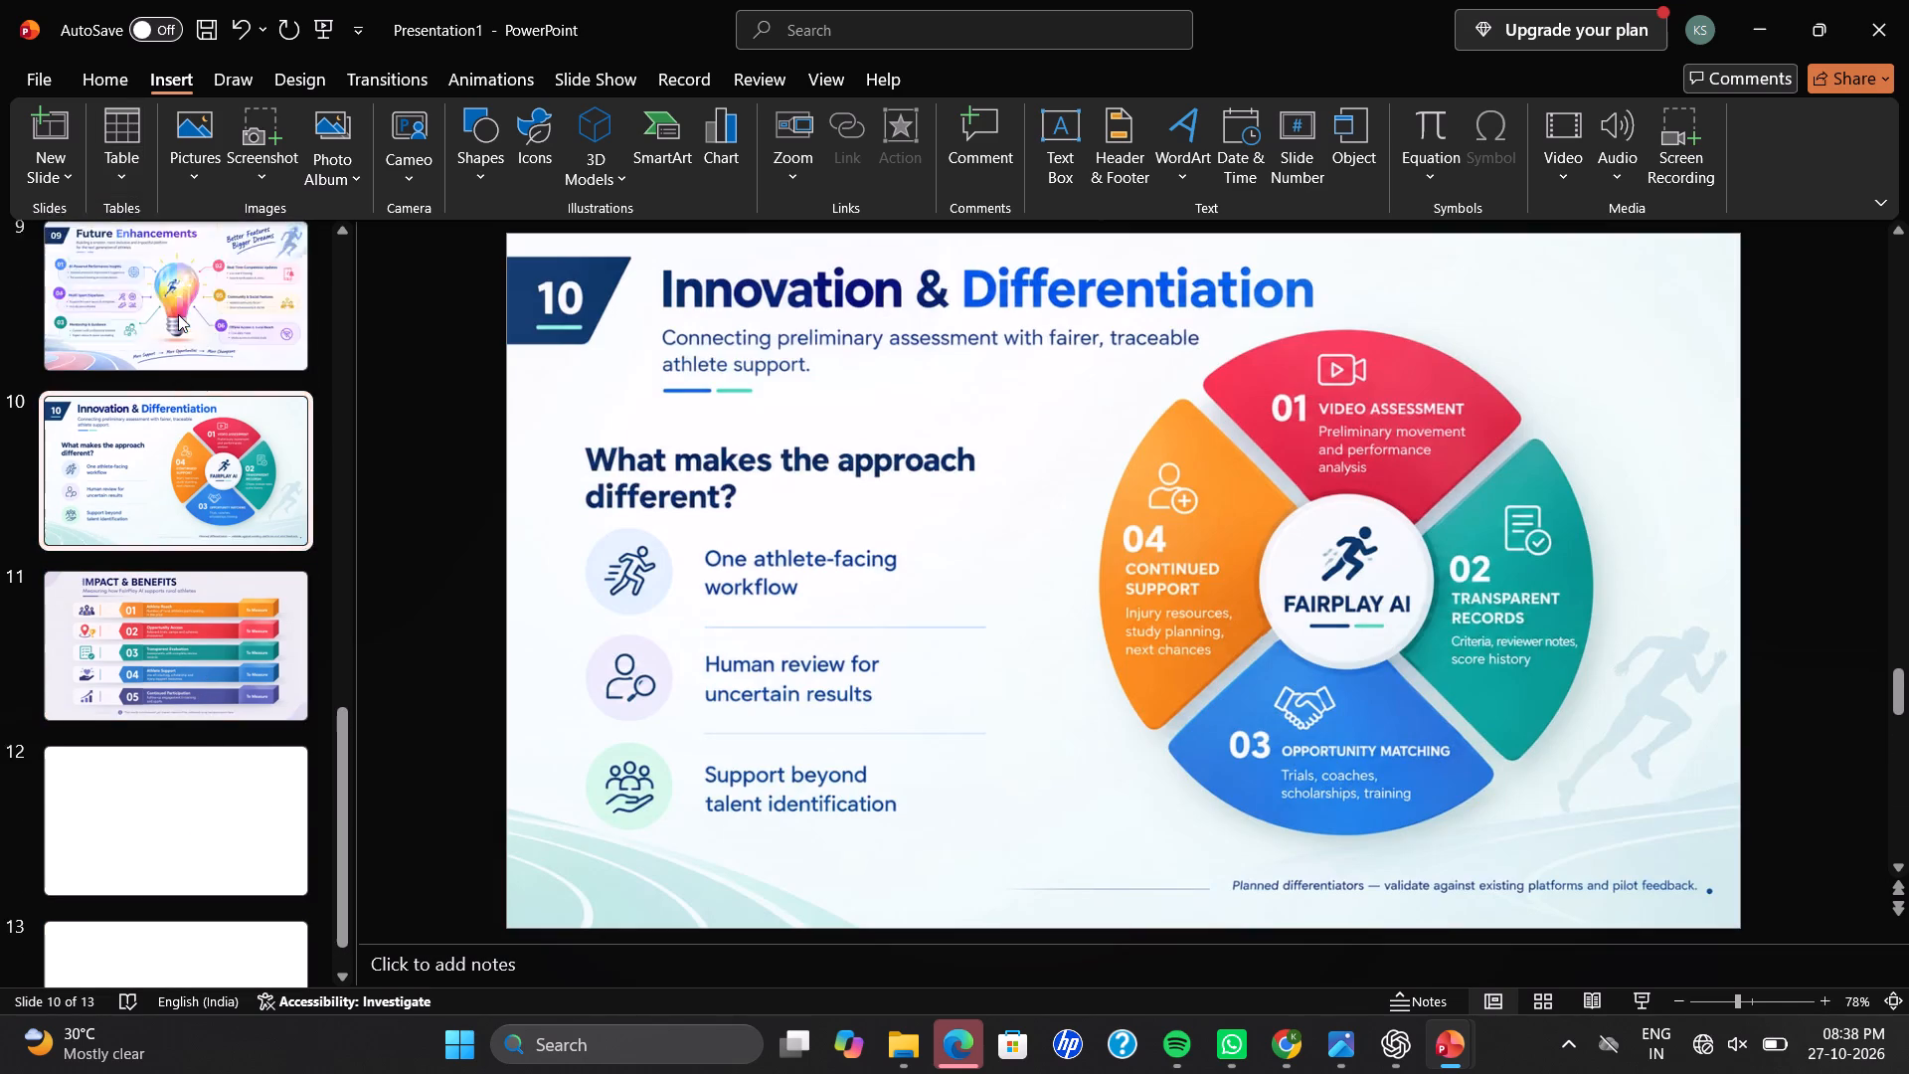
scroll(178, 314, "up", 6)
scroll(178, 314, "down", 1)
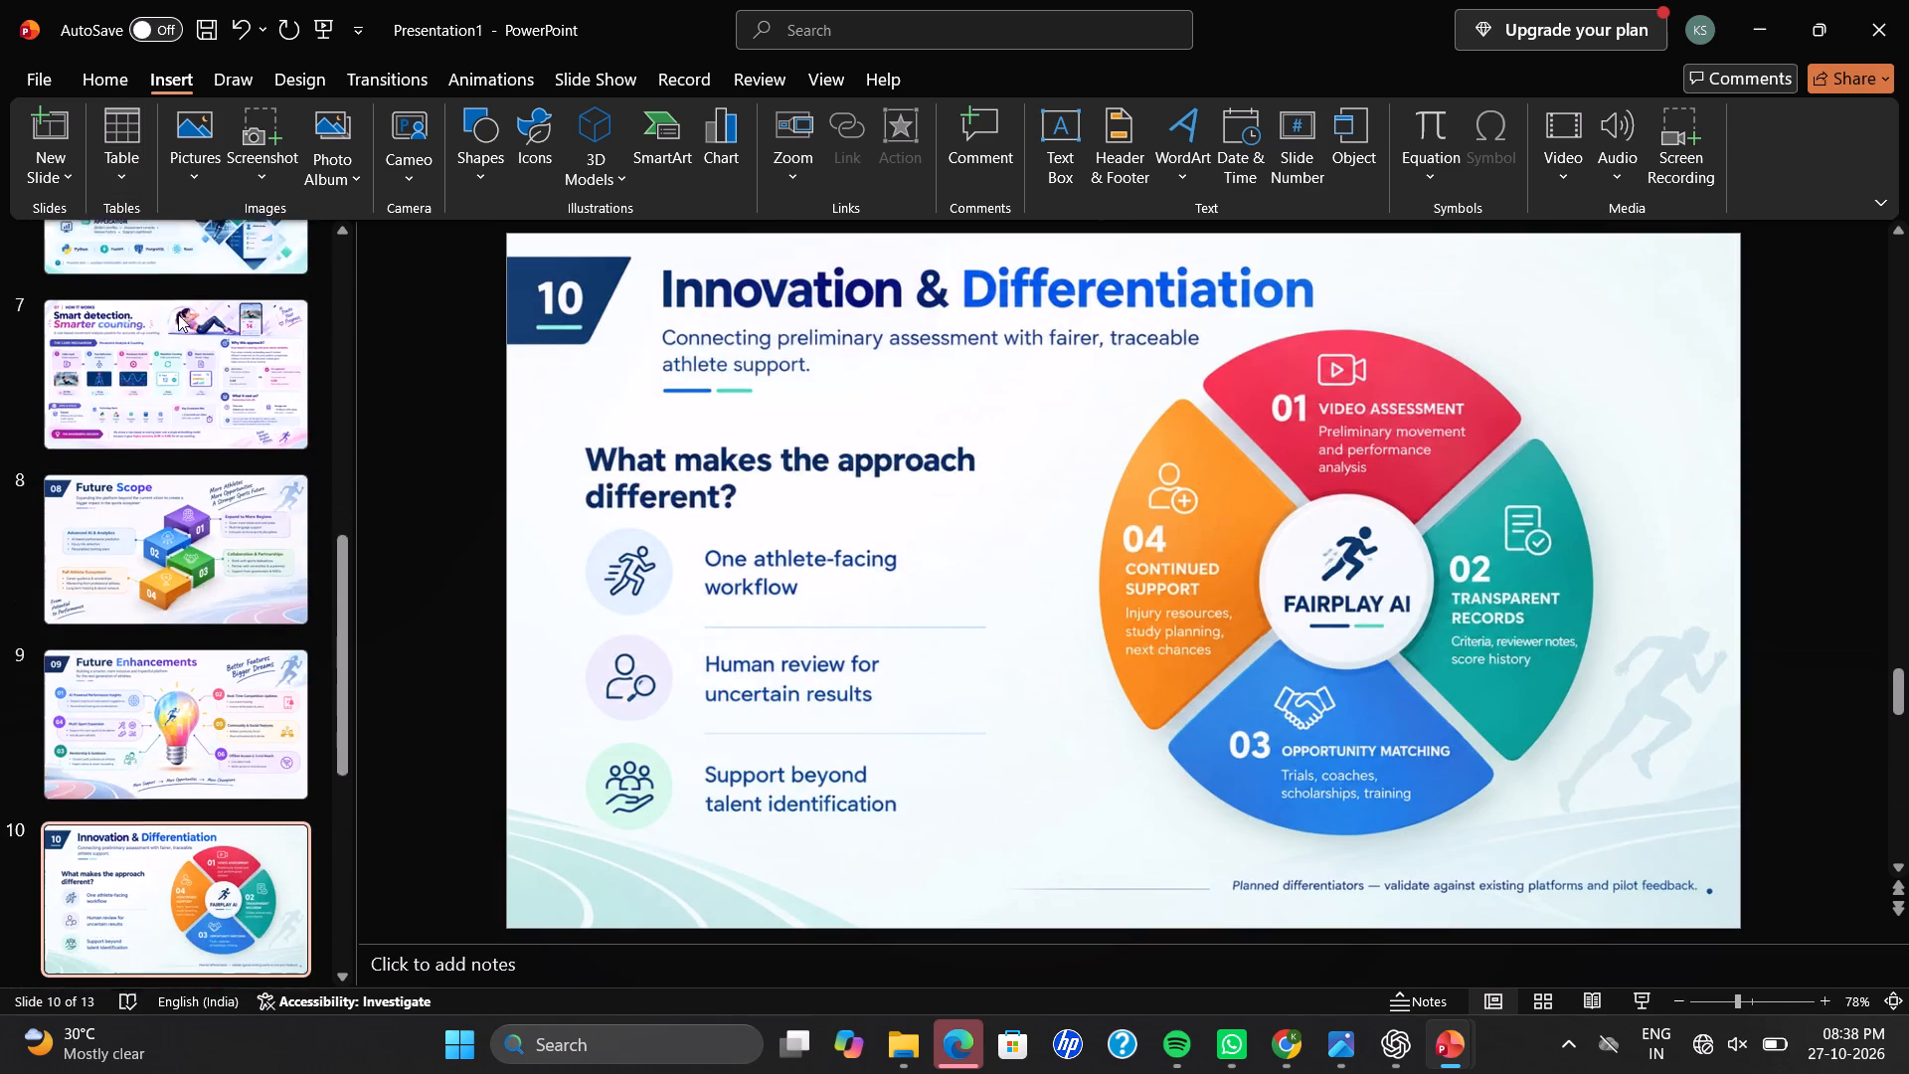
scroll(178, 314, "down", 3)
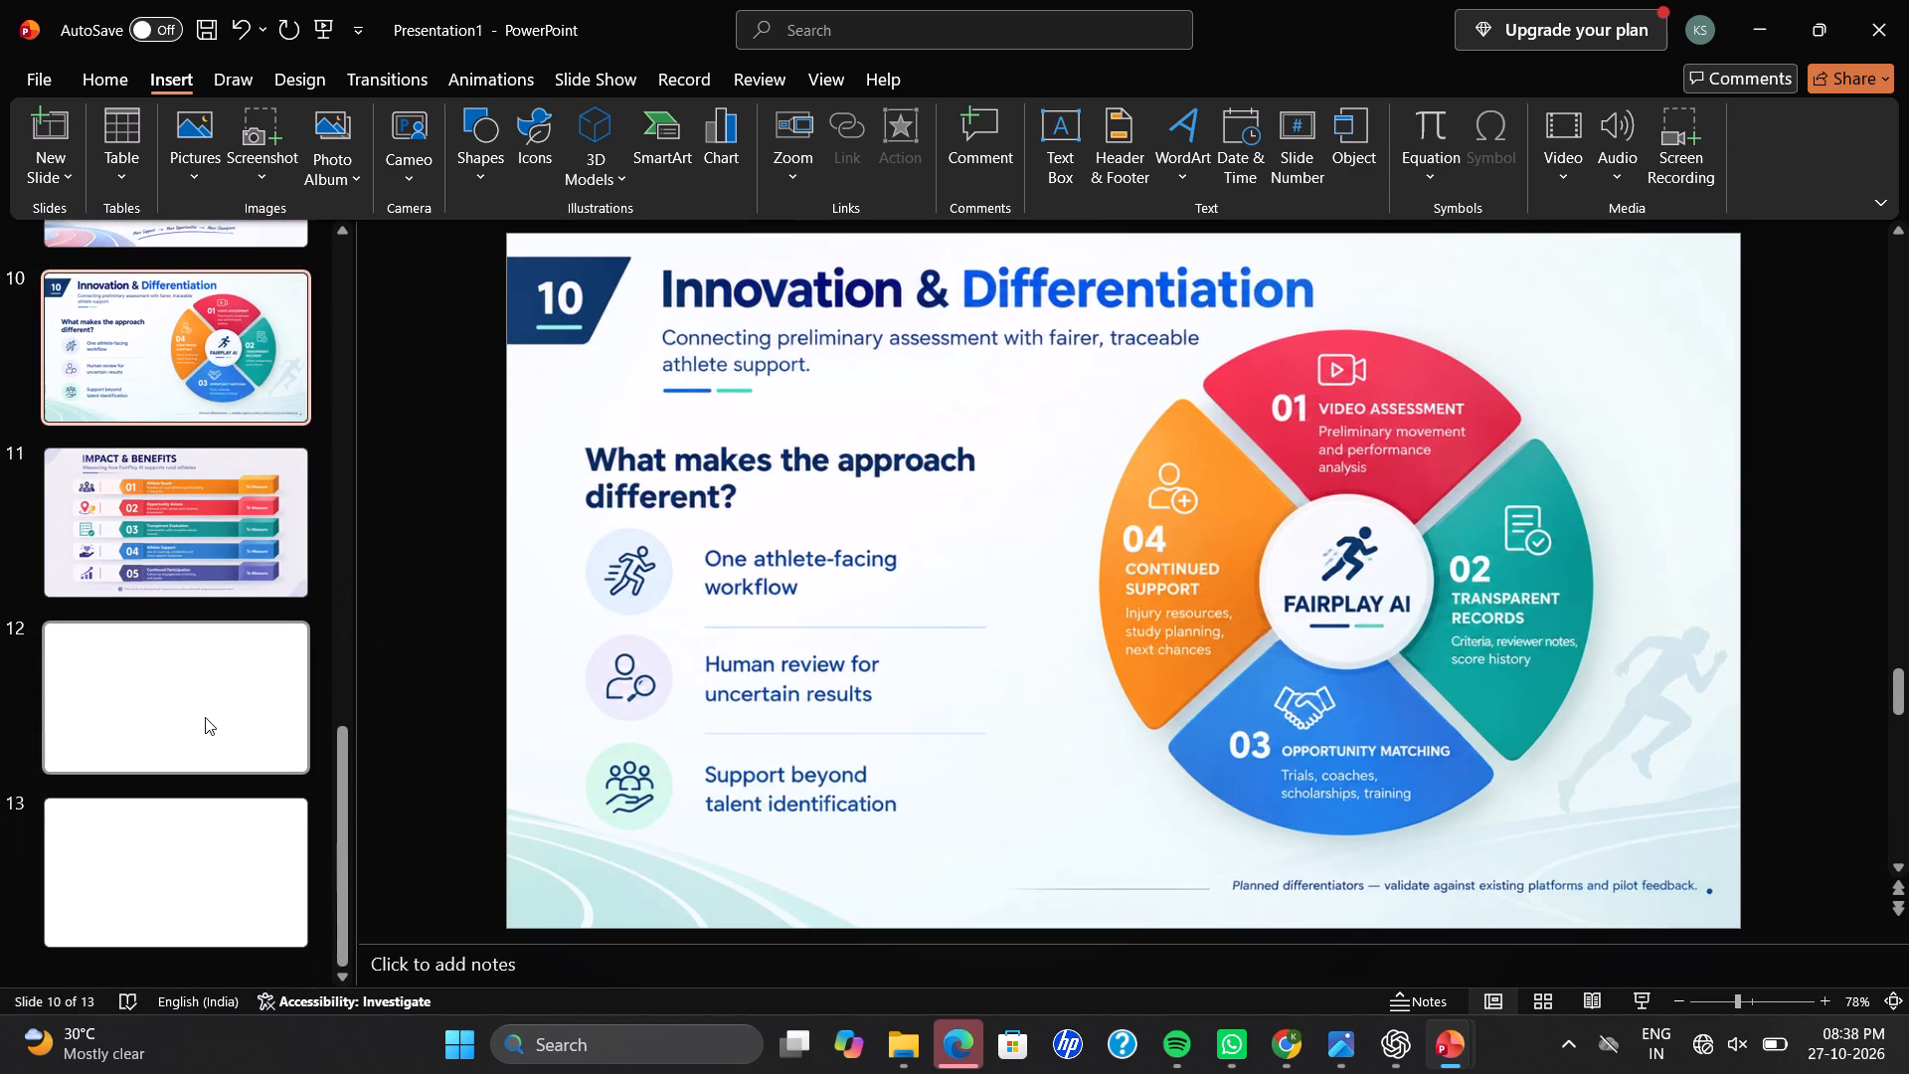
Insert slide 12.1.jpeg from this device's recent files onto the blank slide 12.
left_click(205, 717)
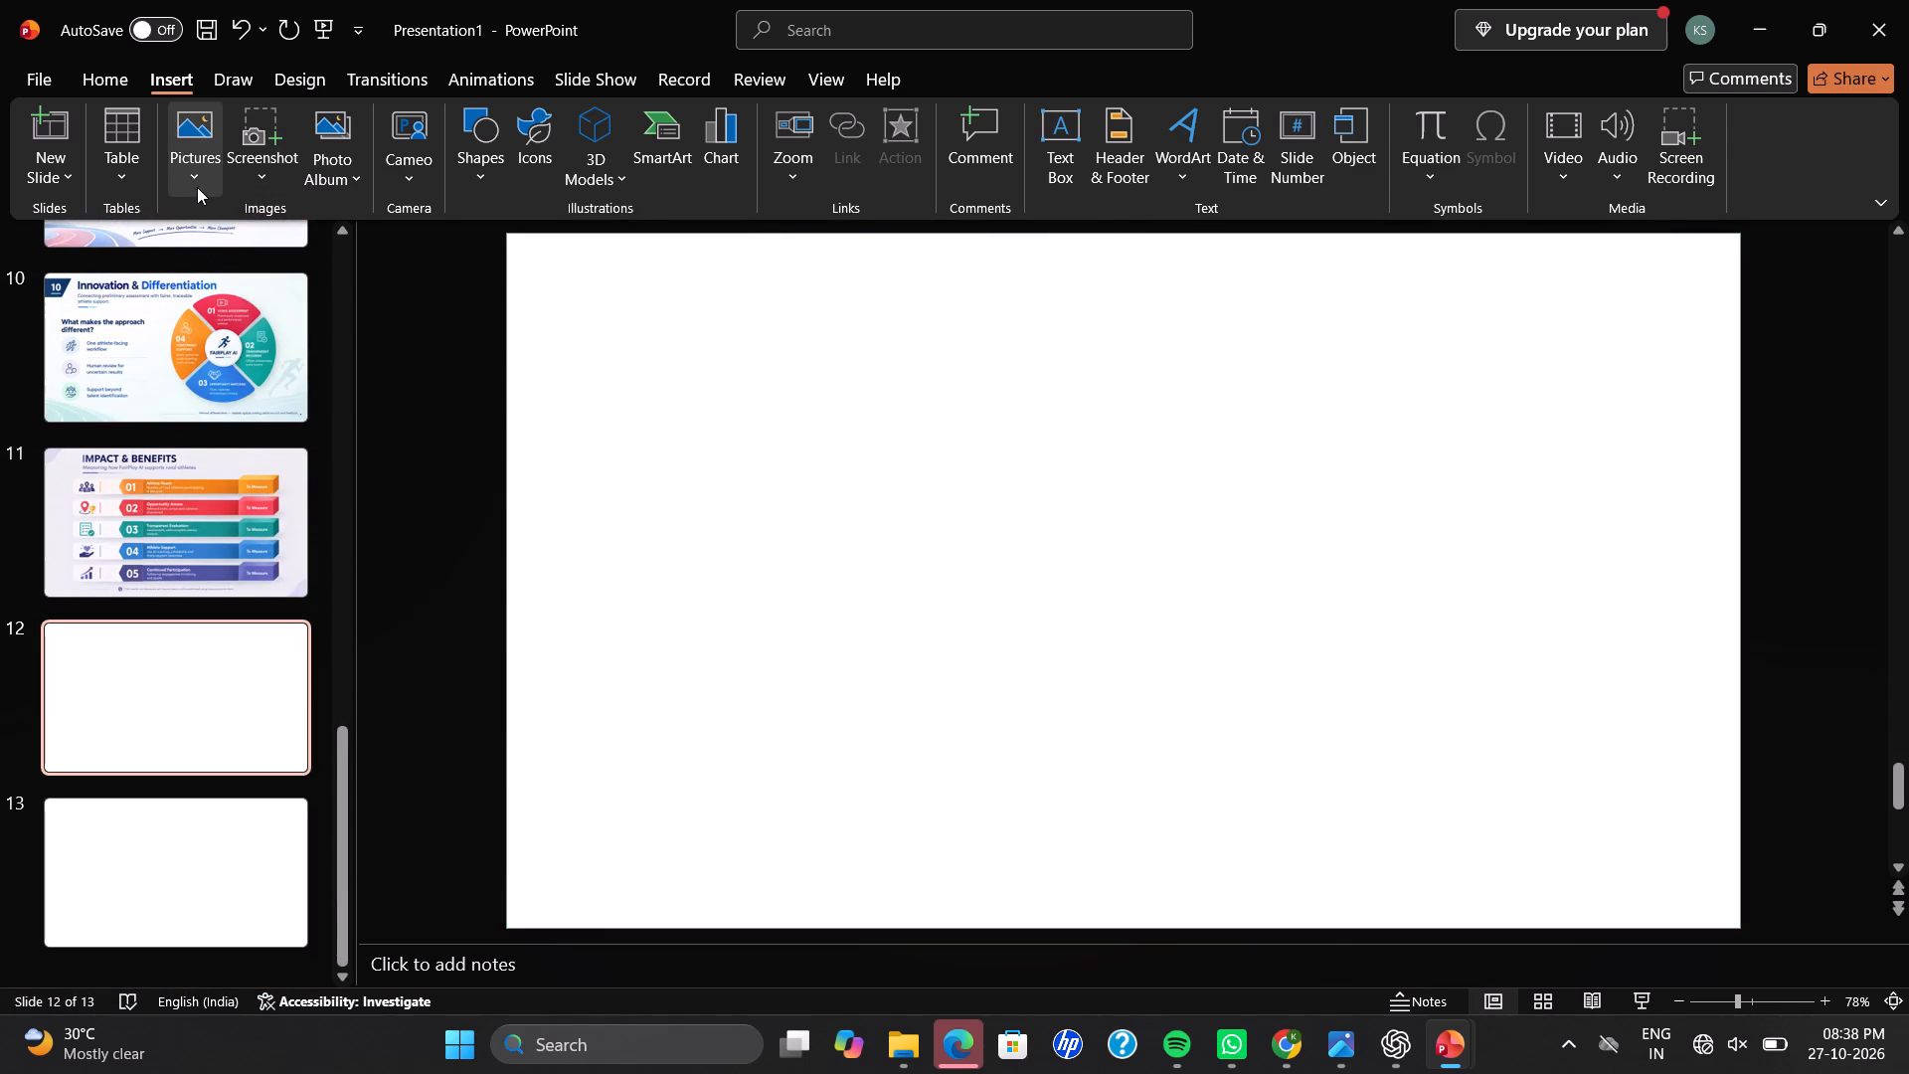
left_click(197, 187)
left_click(246, 269)
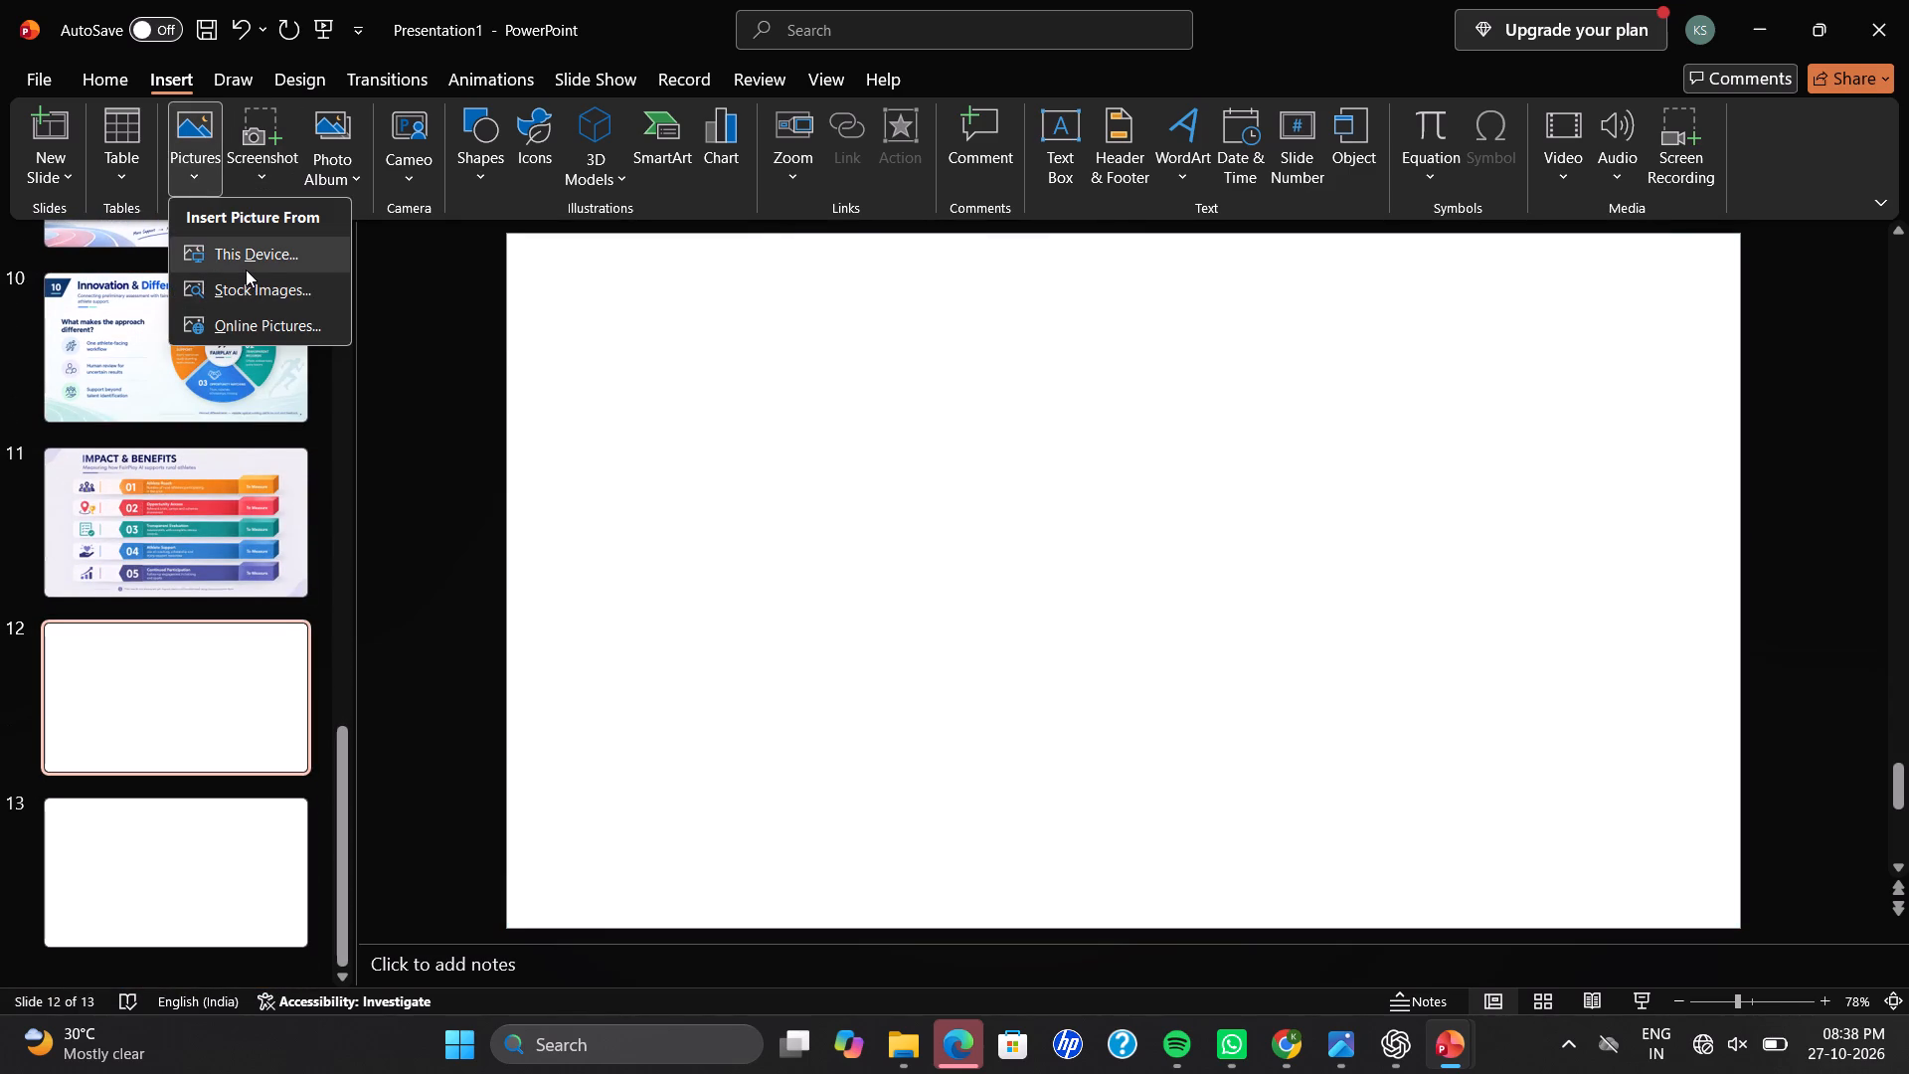
left_click(114, 233)
scroll(114, 233, "up", 5)
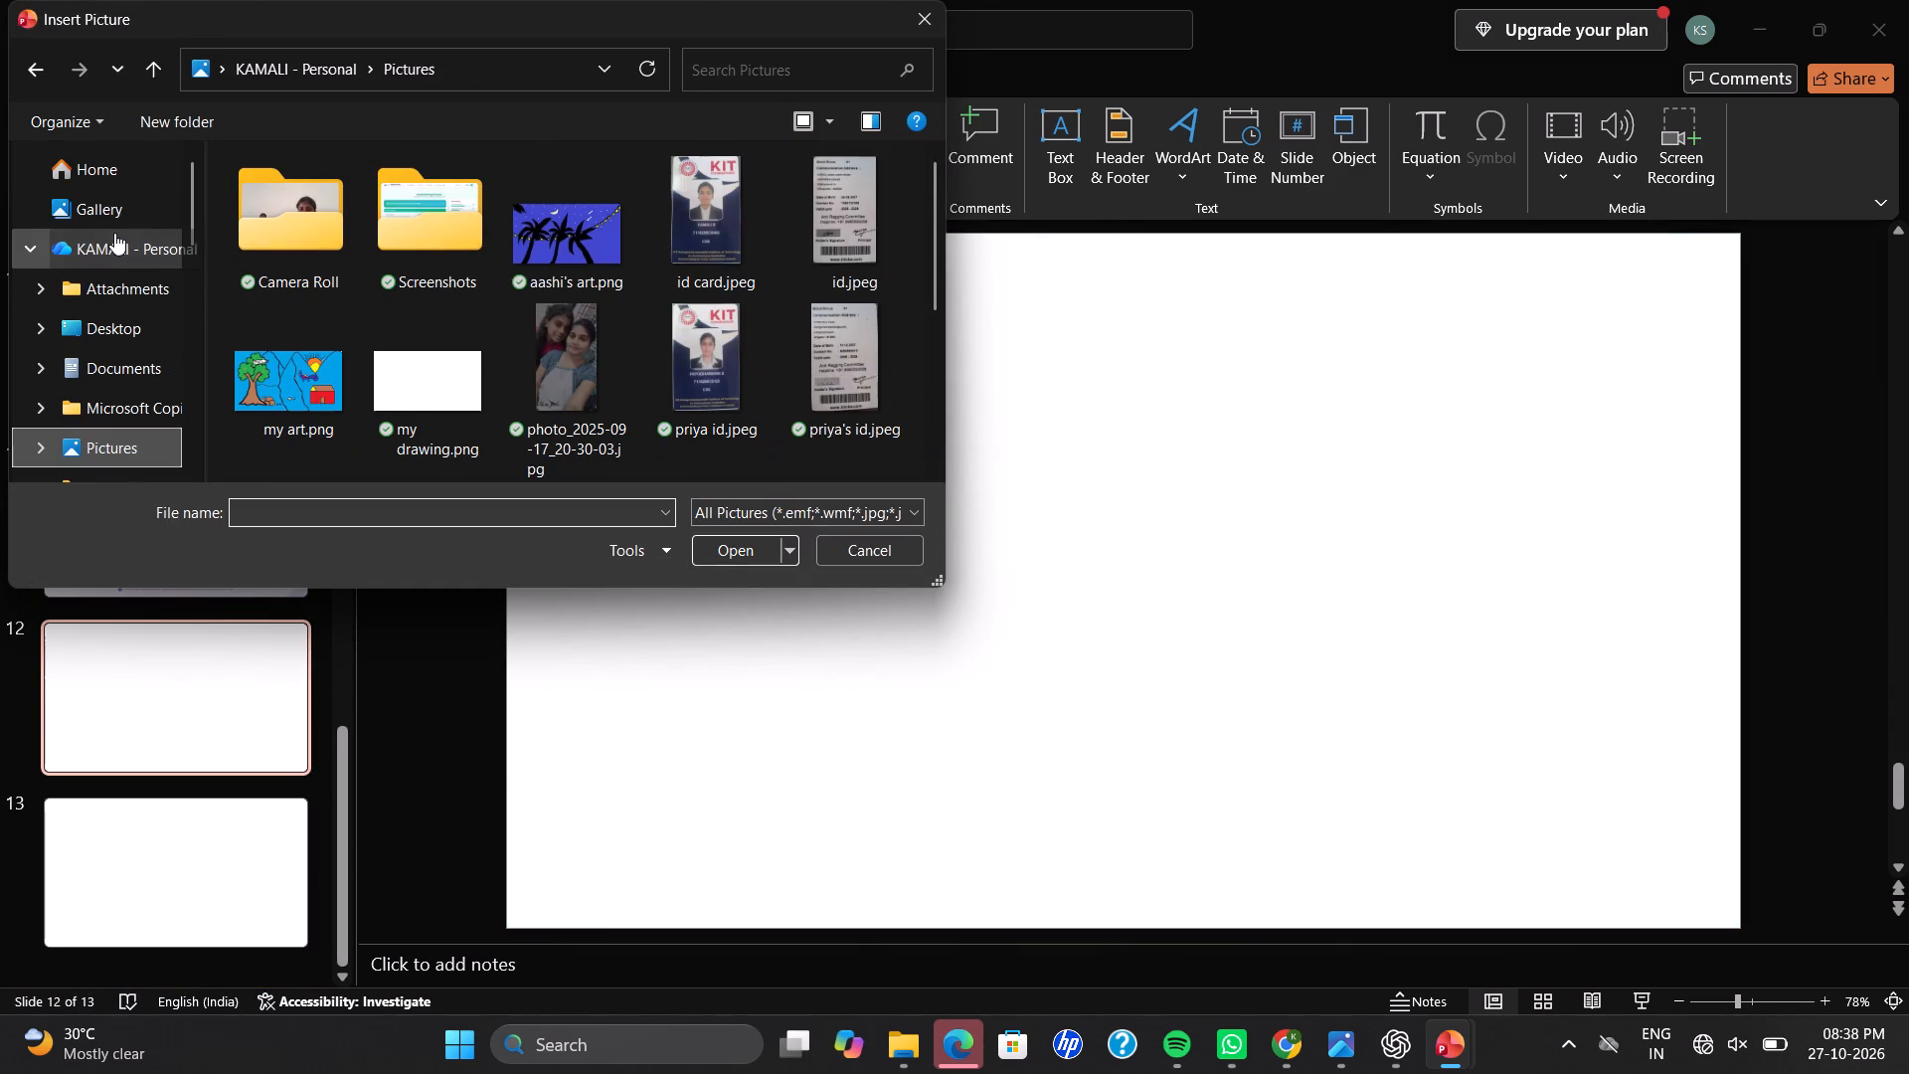
left_click(112, 182)
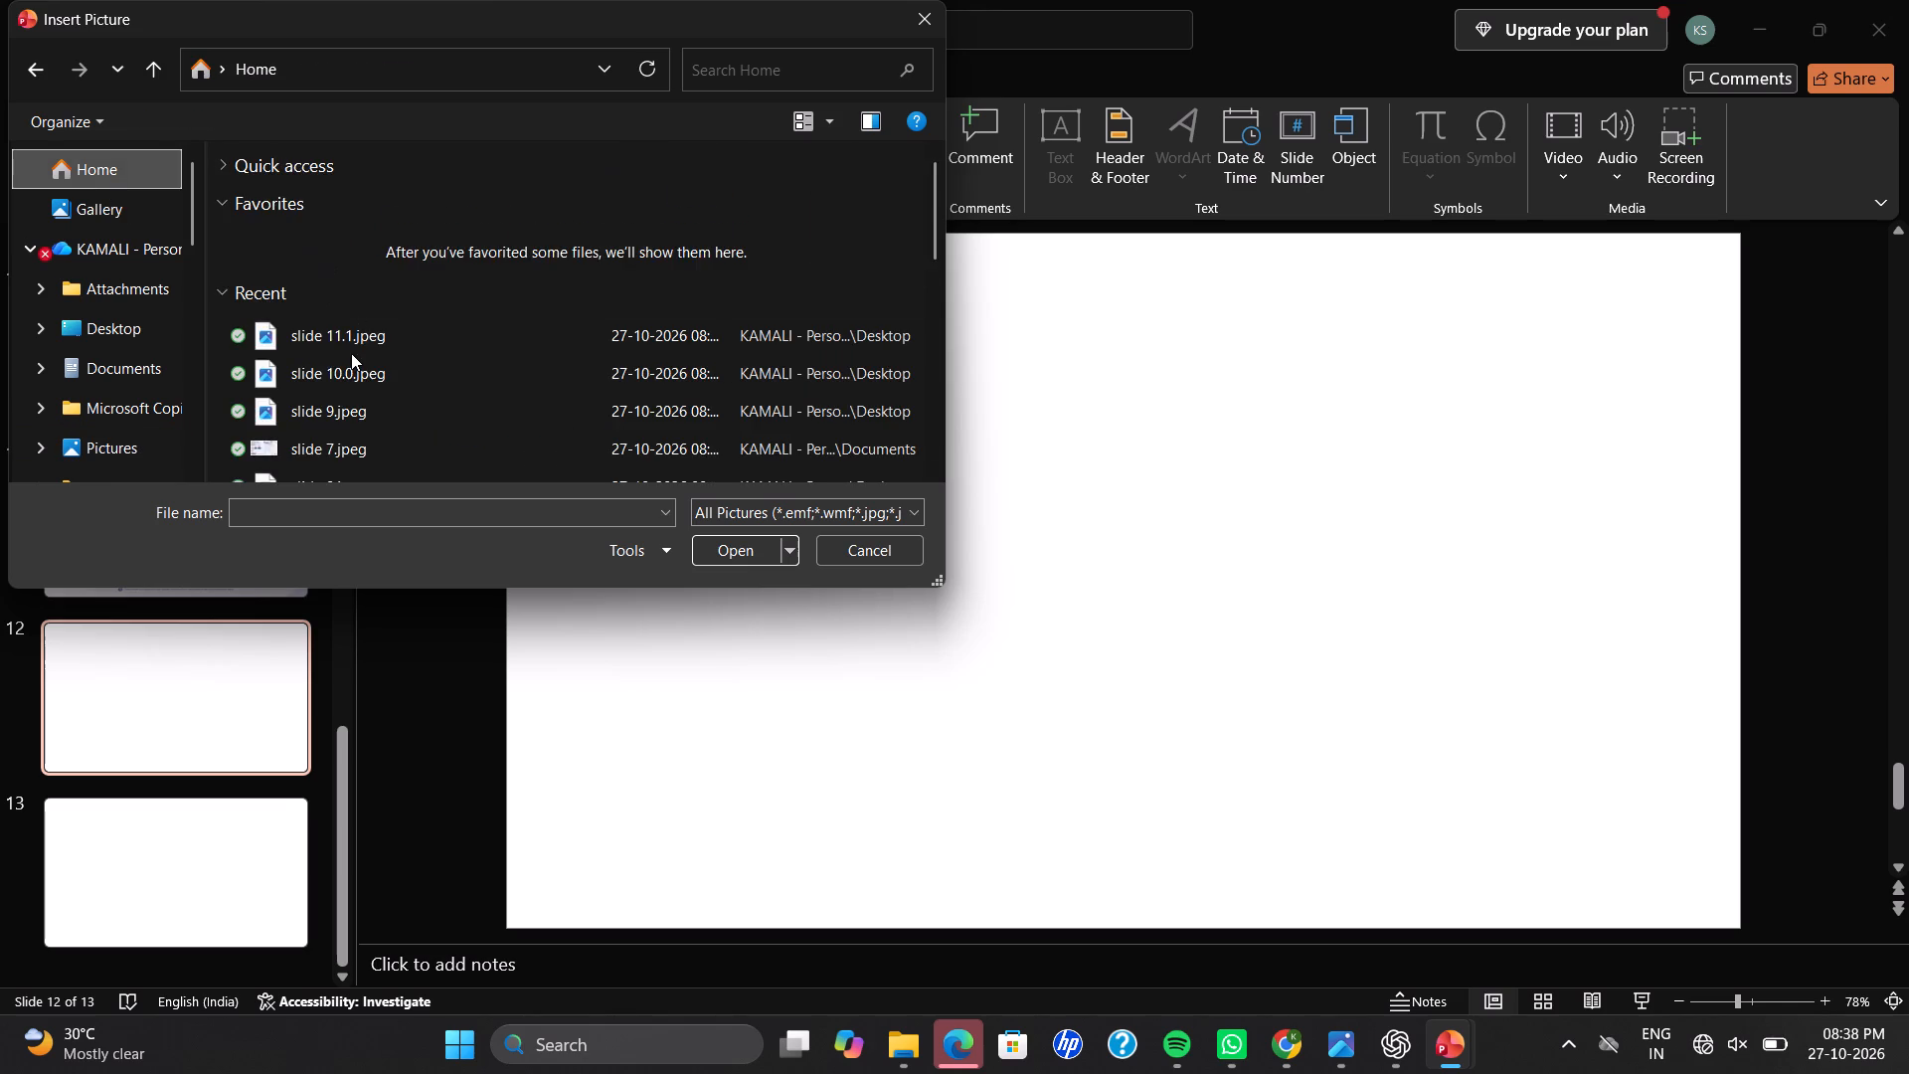
scroll(351, 353, "down", 1)
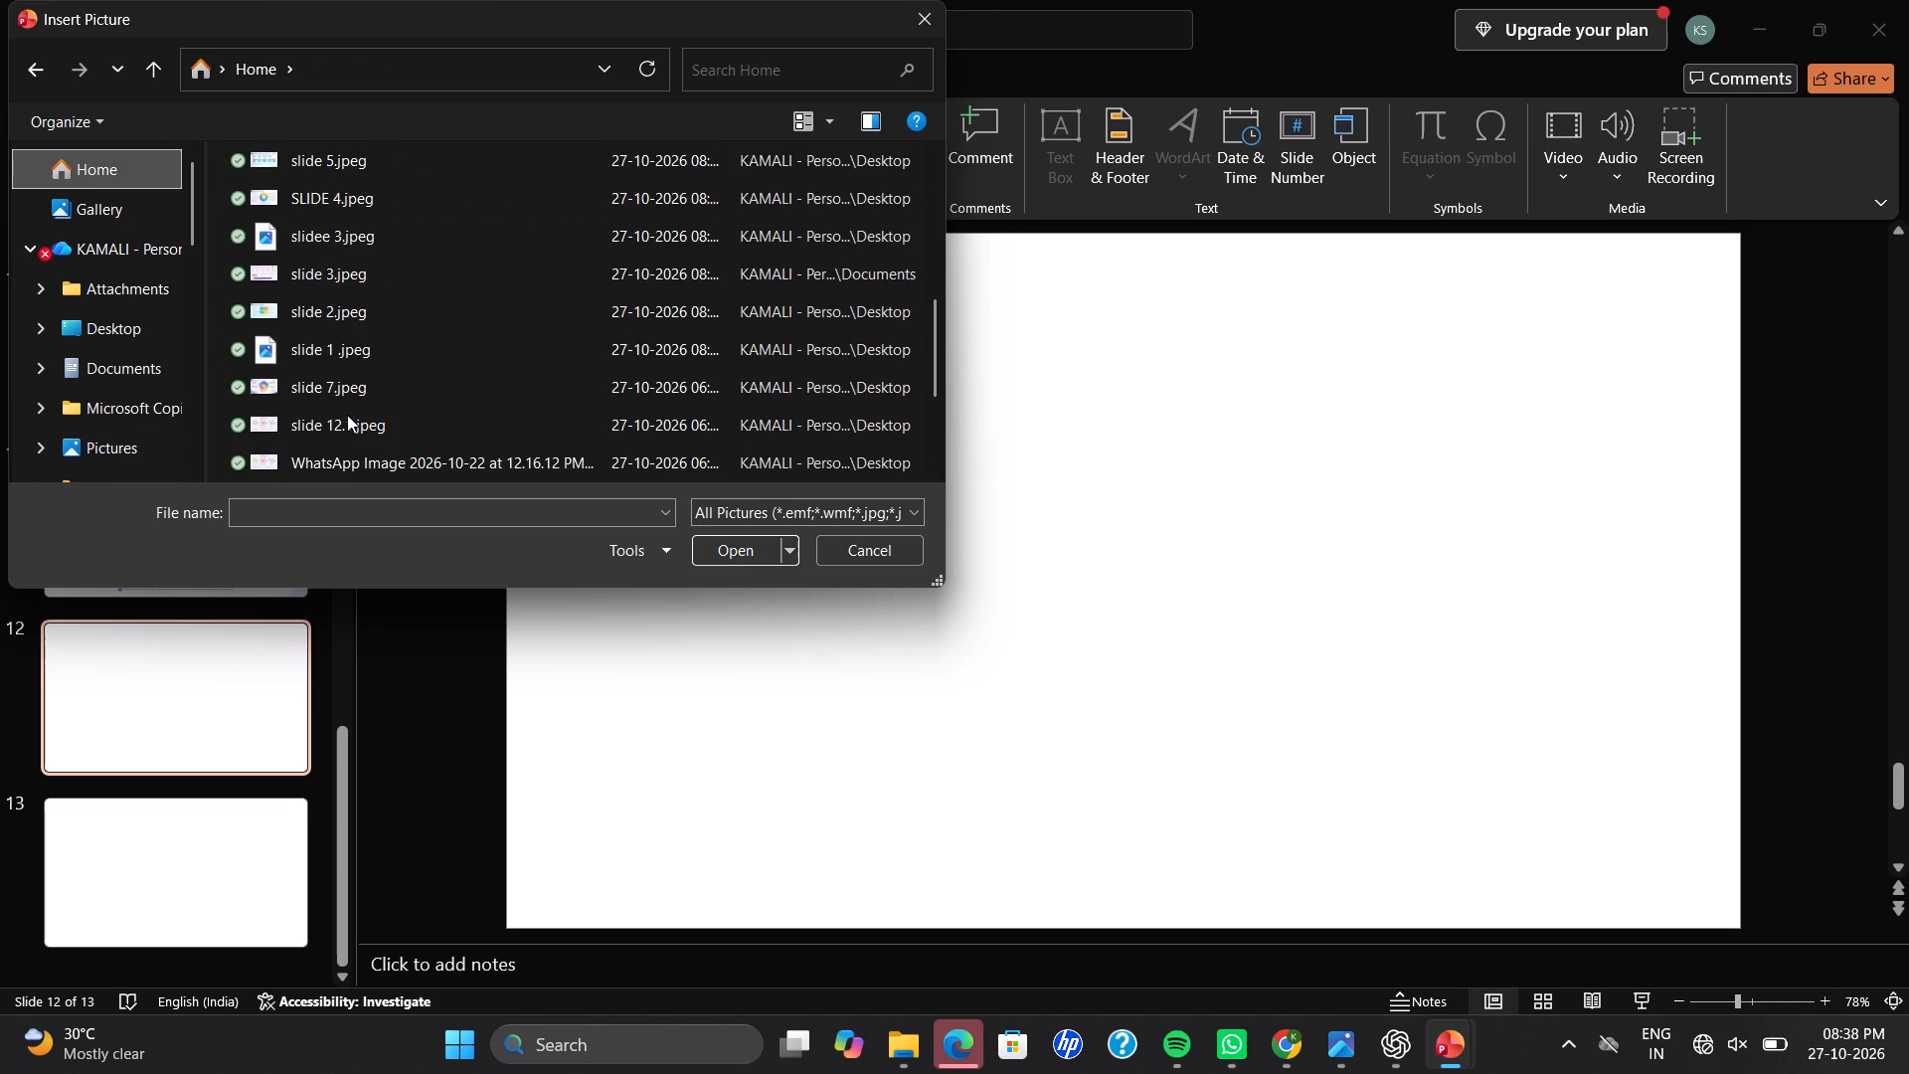
left_click(347, 415)
left_click(744, 541)
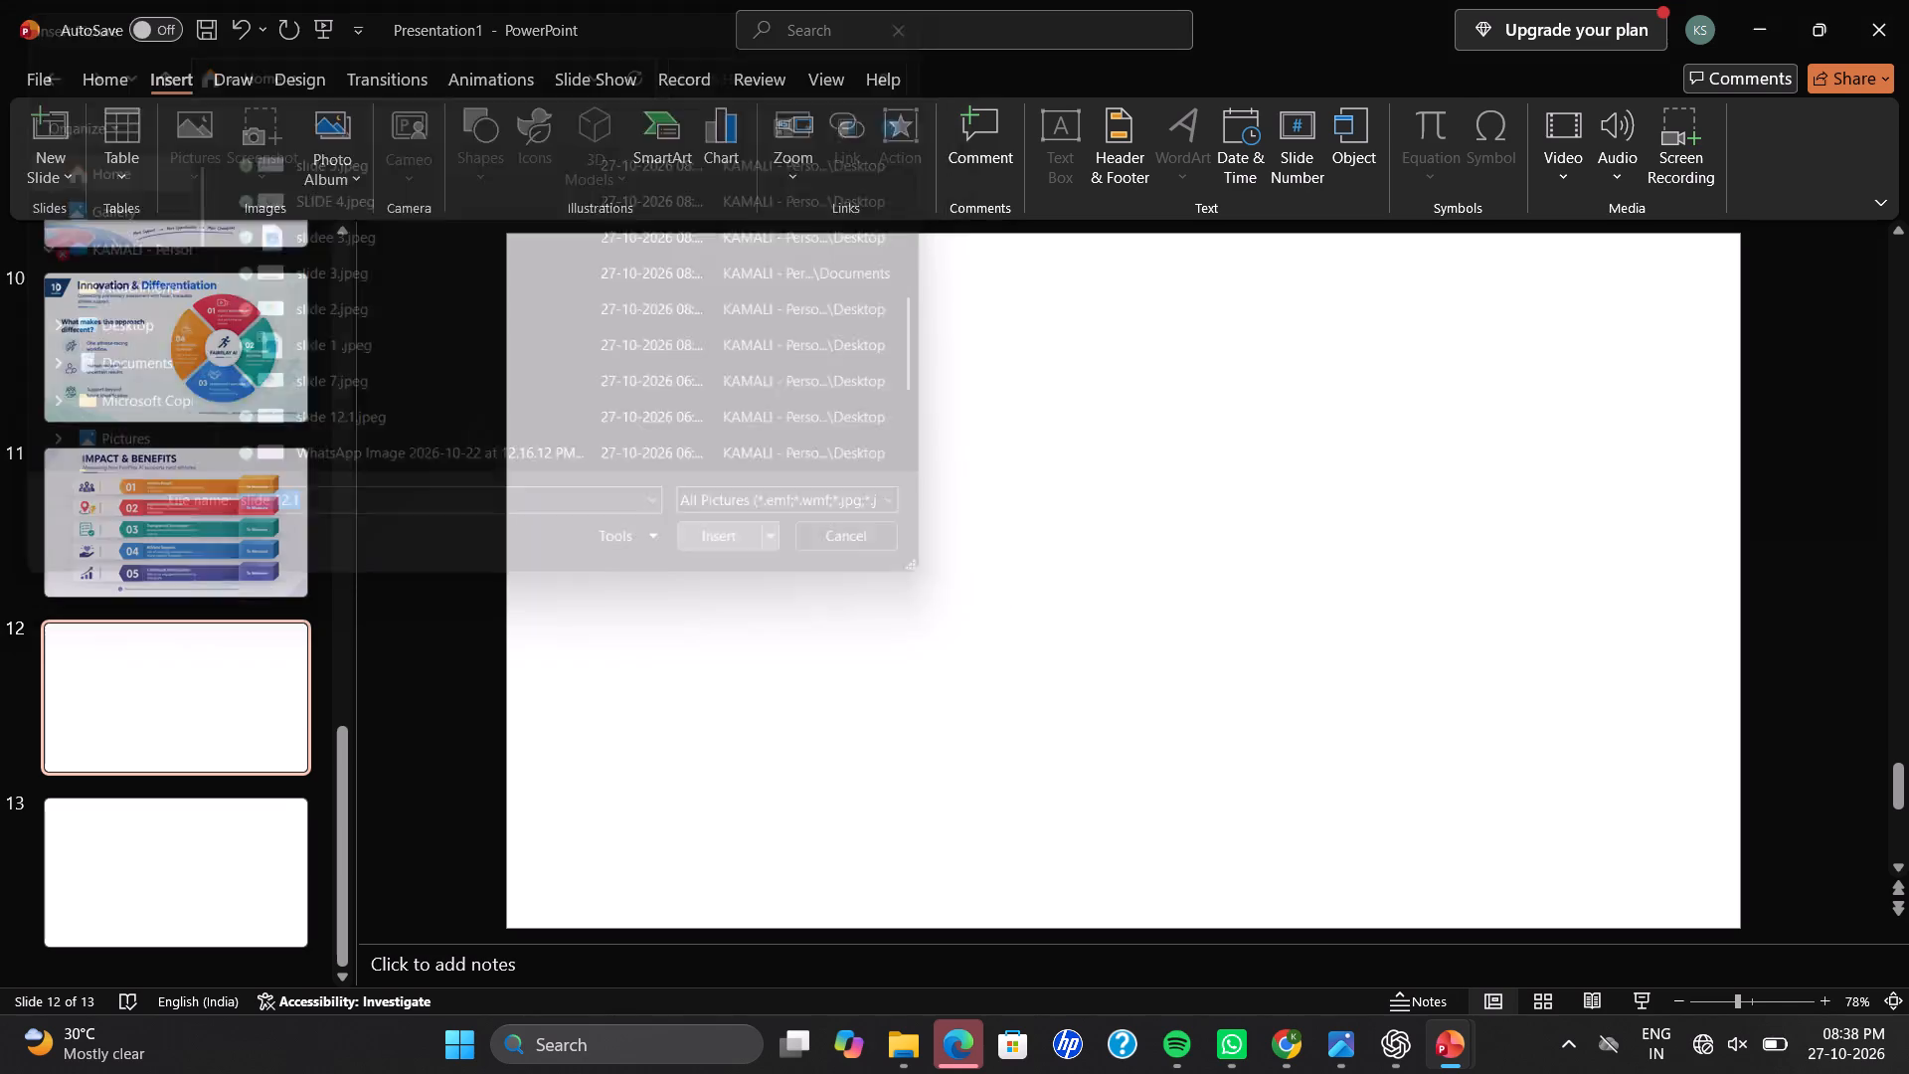
Insert slide 0.jpeg from this device's recent files onto the blank slide 13.
left_click(182, 880)
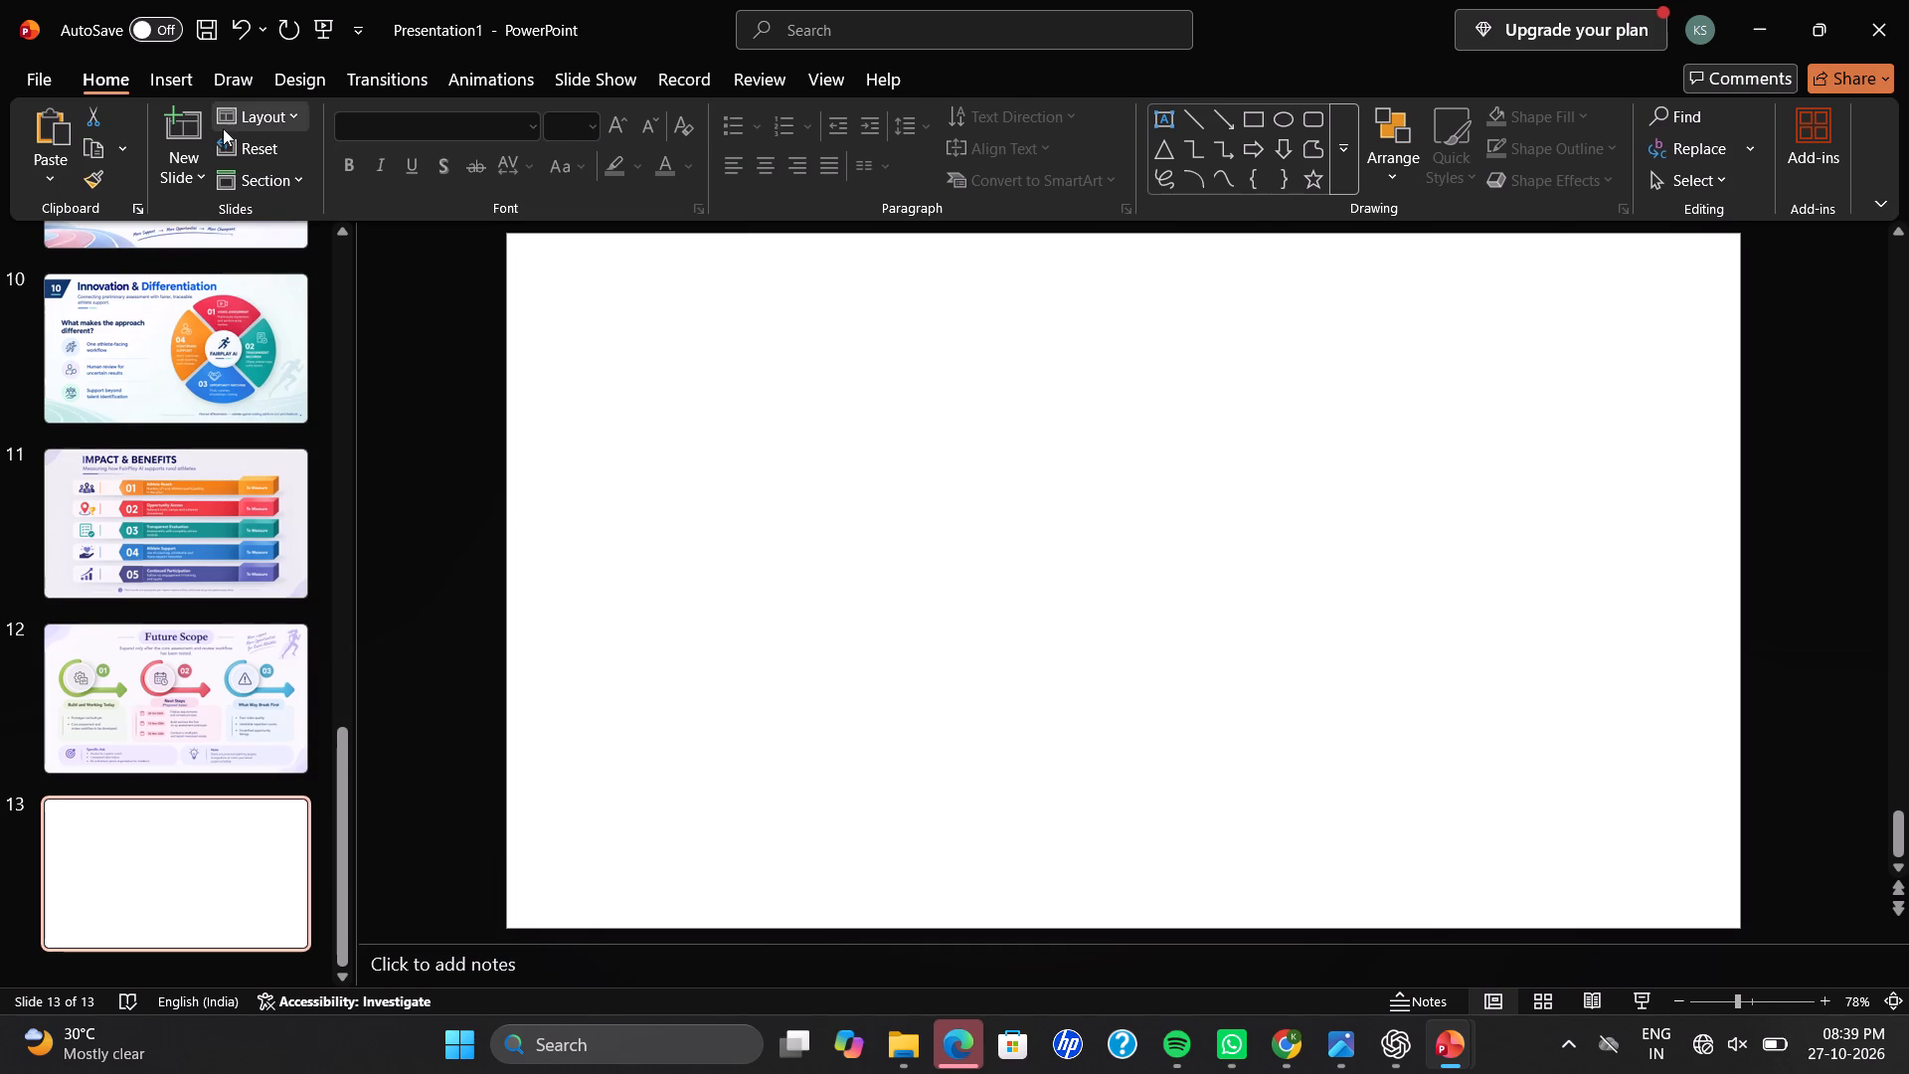
left_click(186, 154)
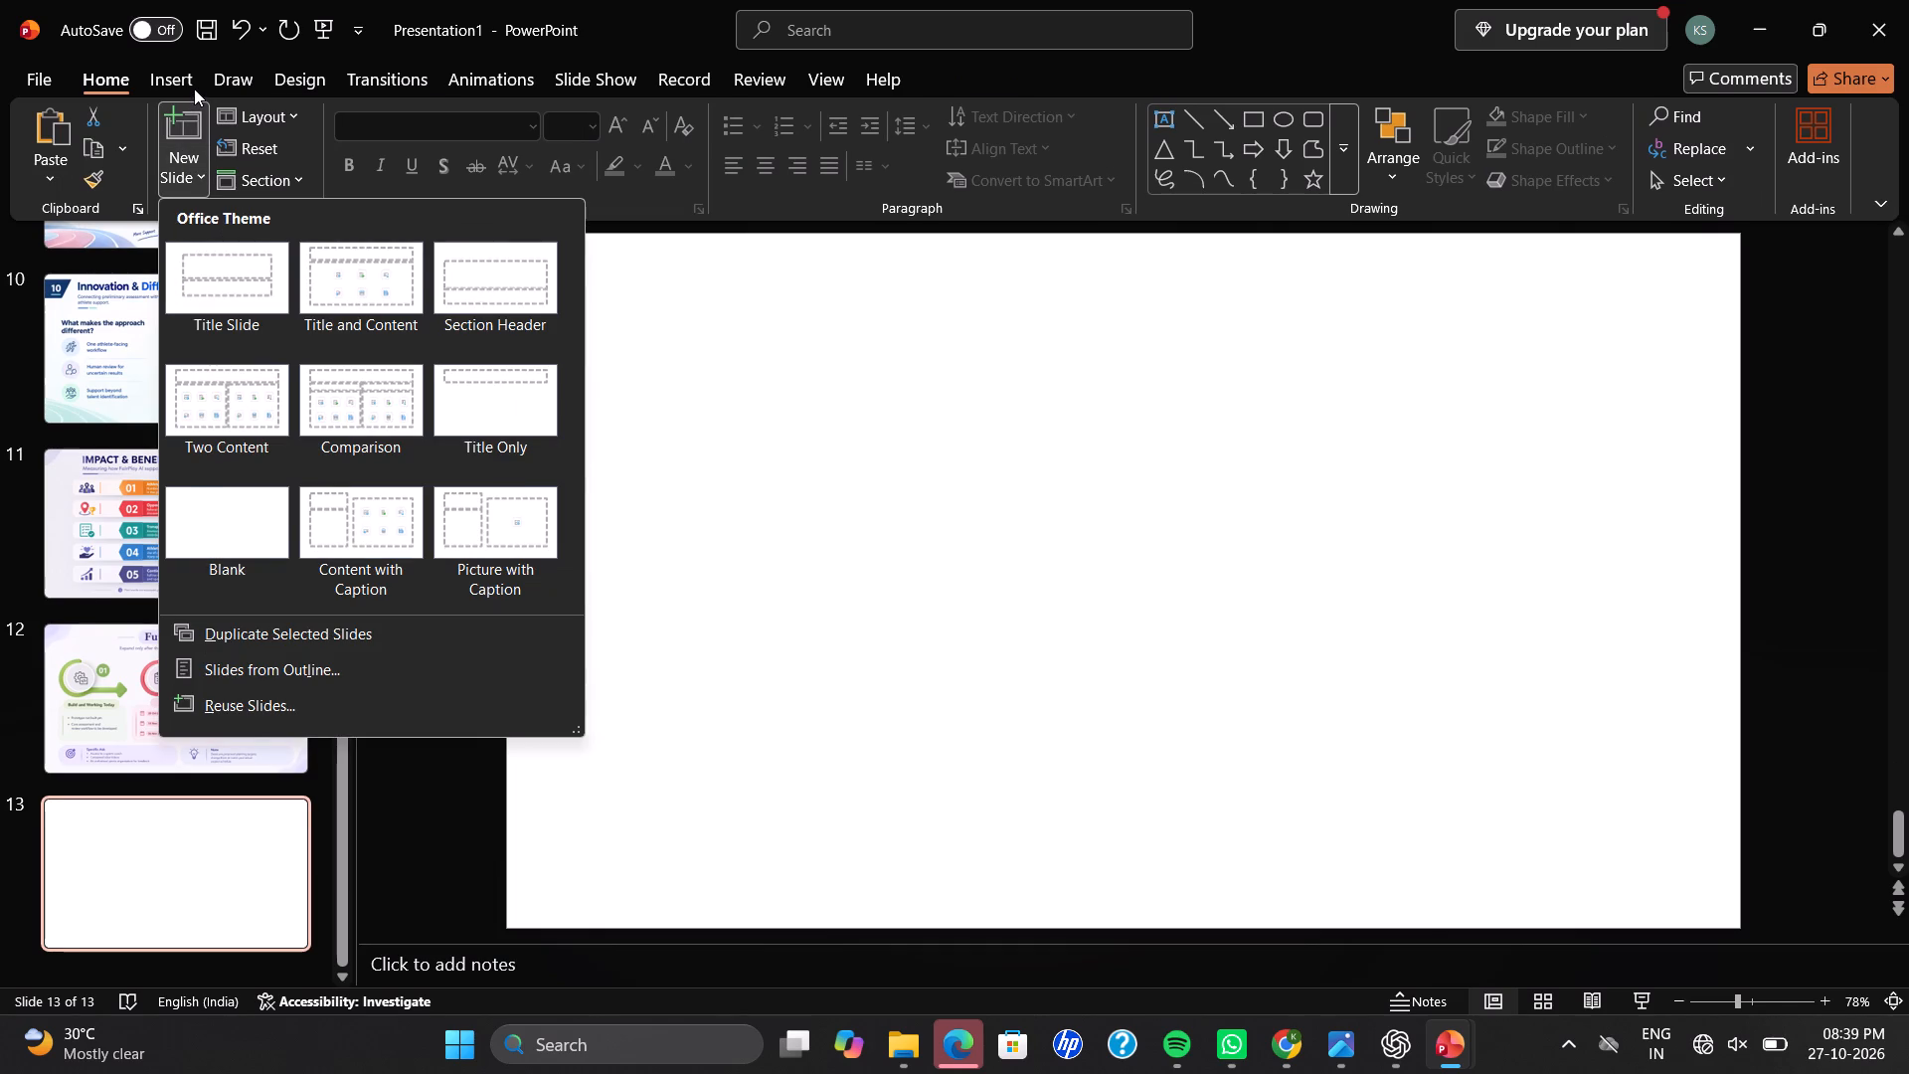
left_click(194, 89)
left_click(213, 160)
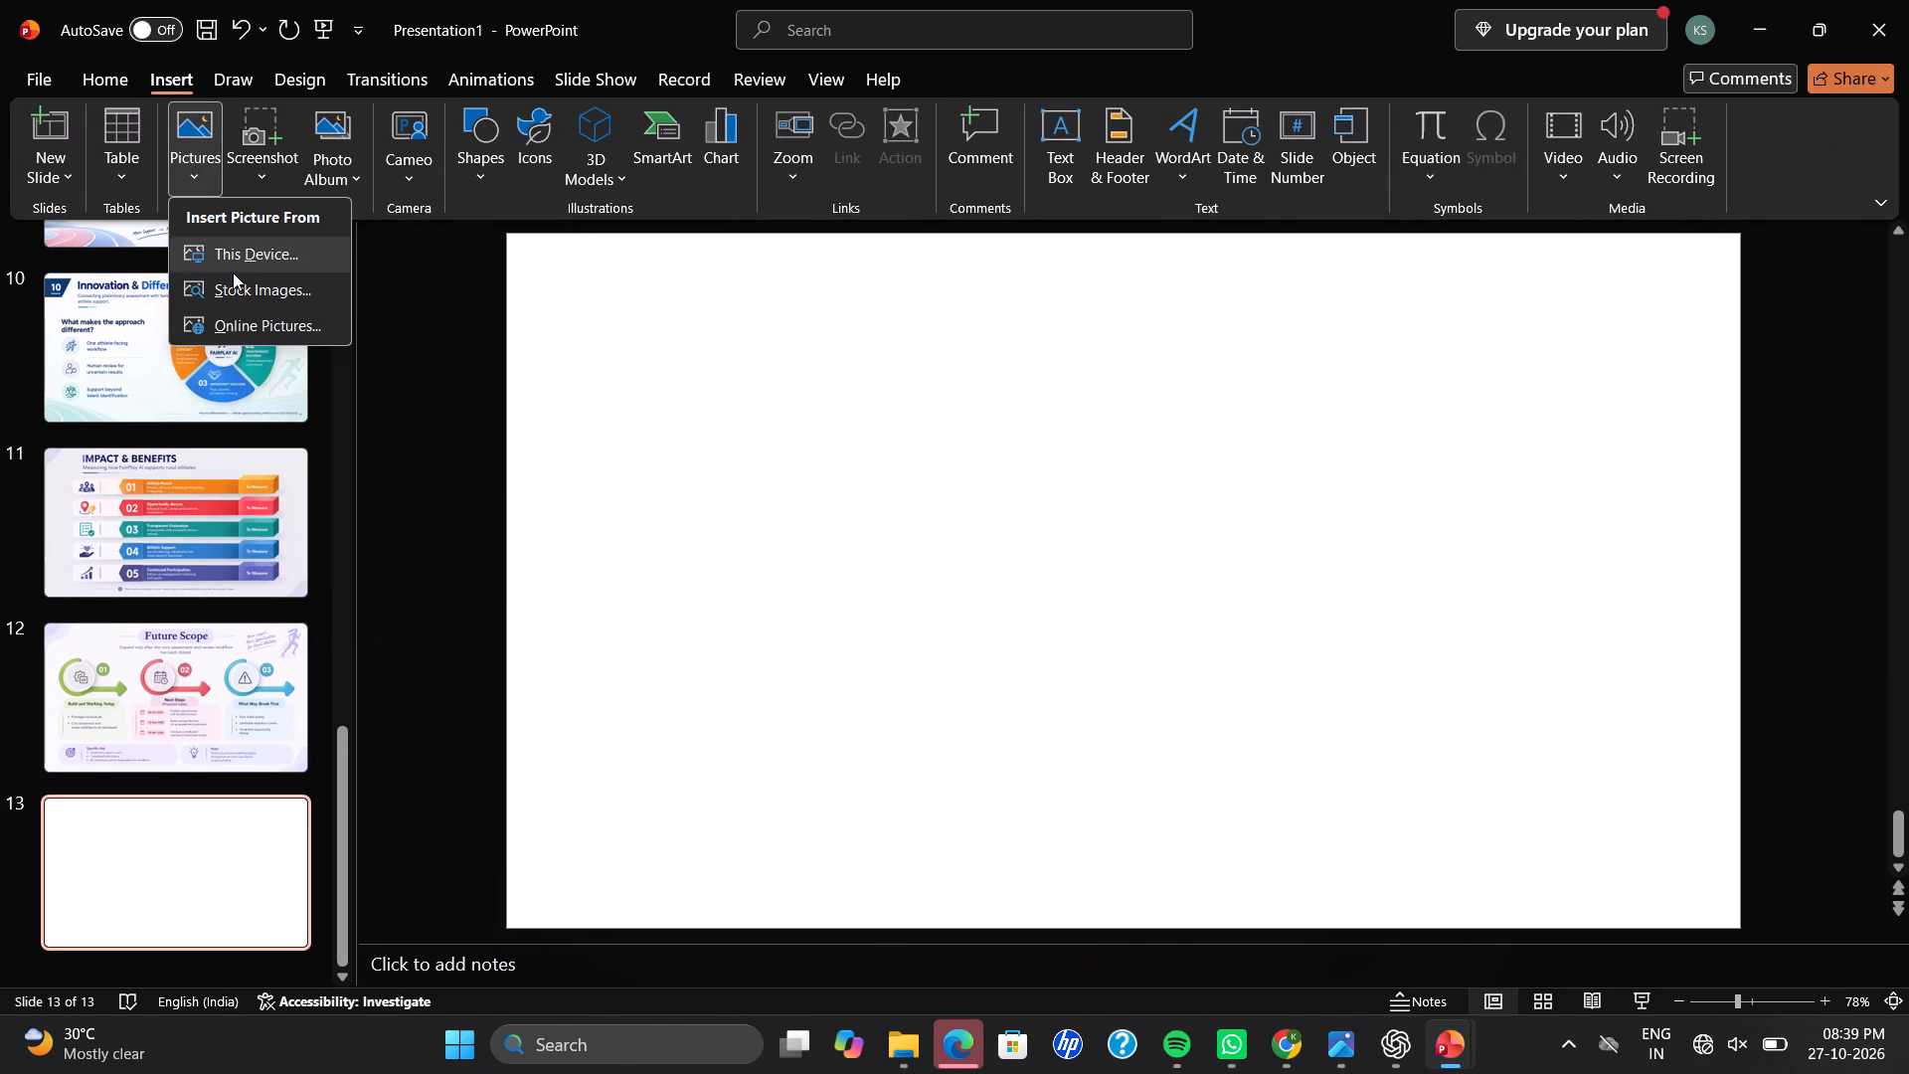
left_click(232, 262)
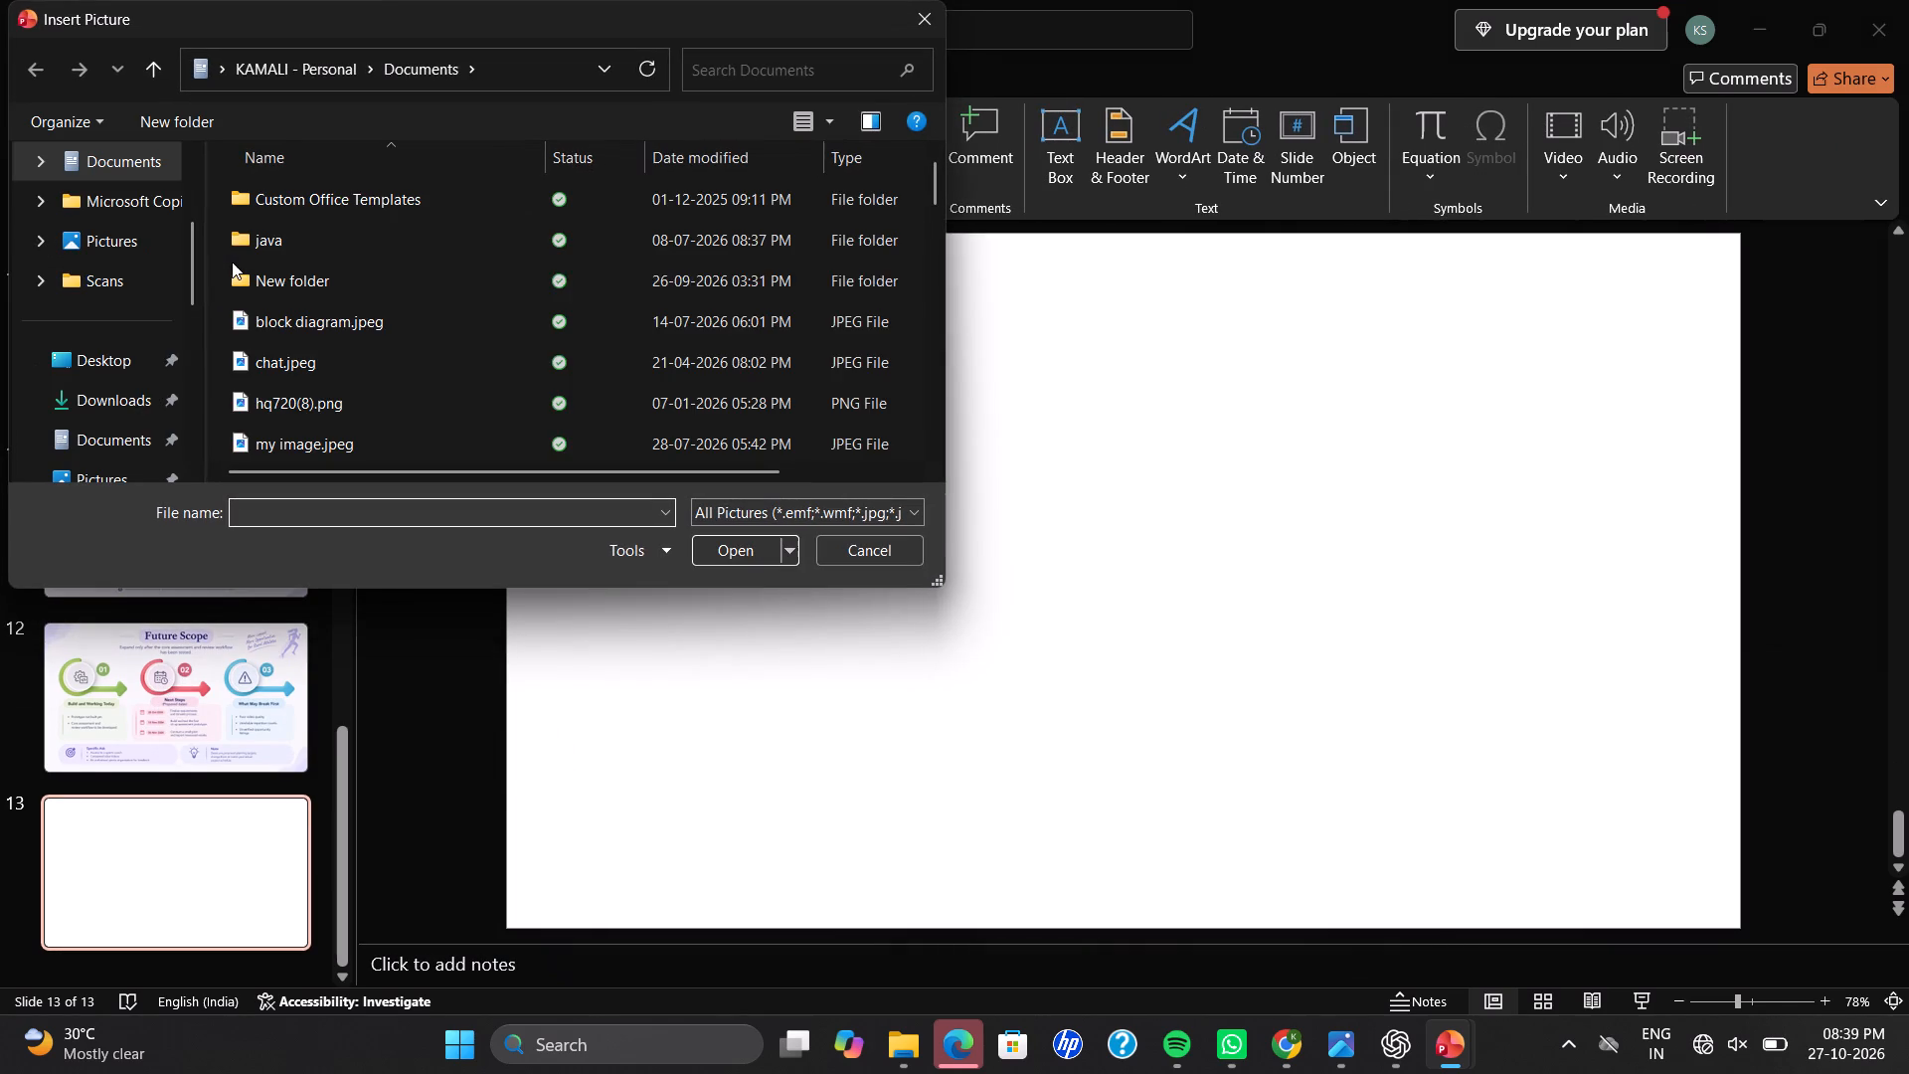
scroll(146, 265, "up", 4)
left_click(148, 177)
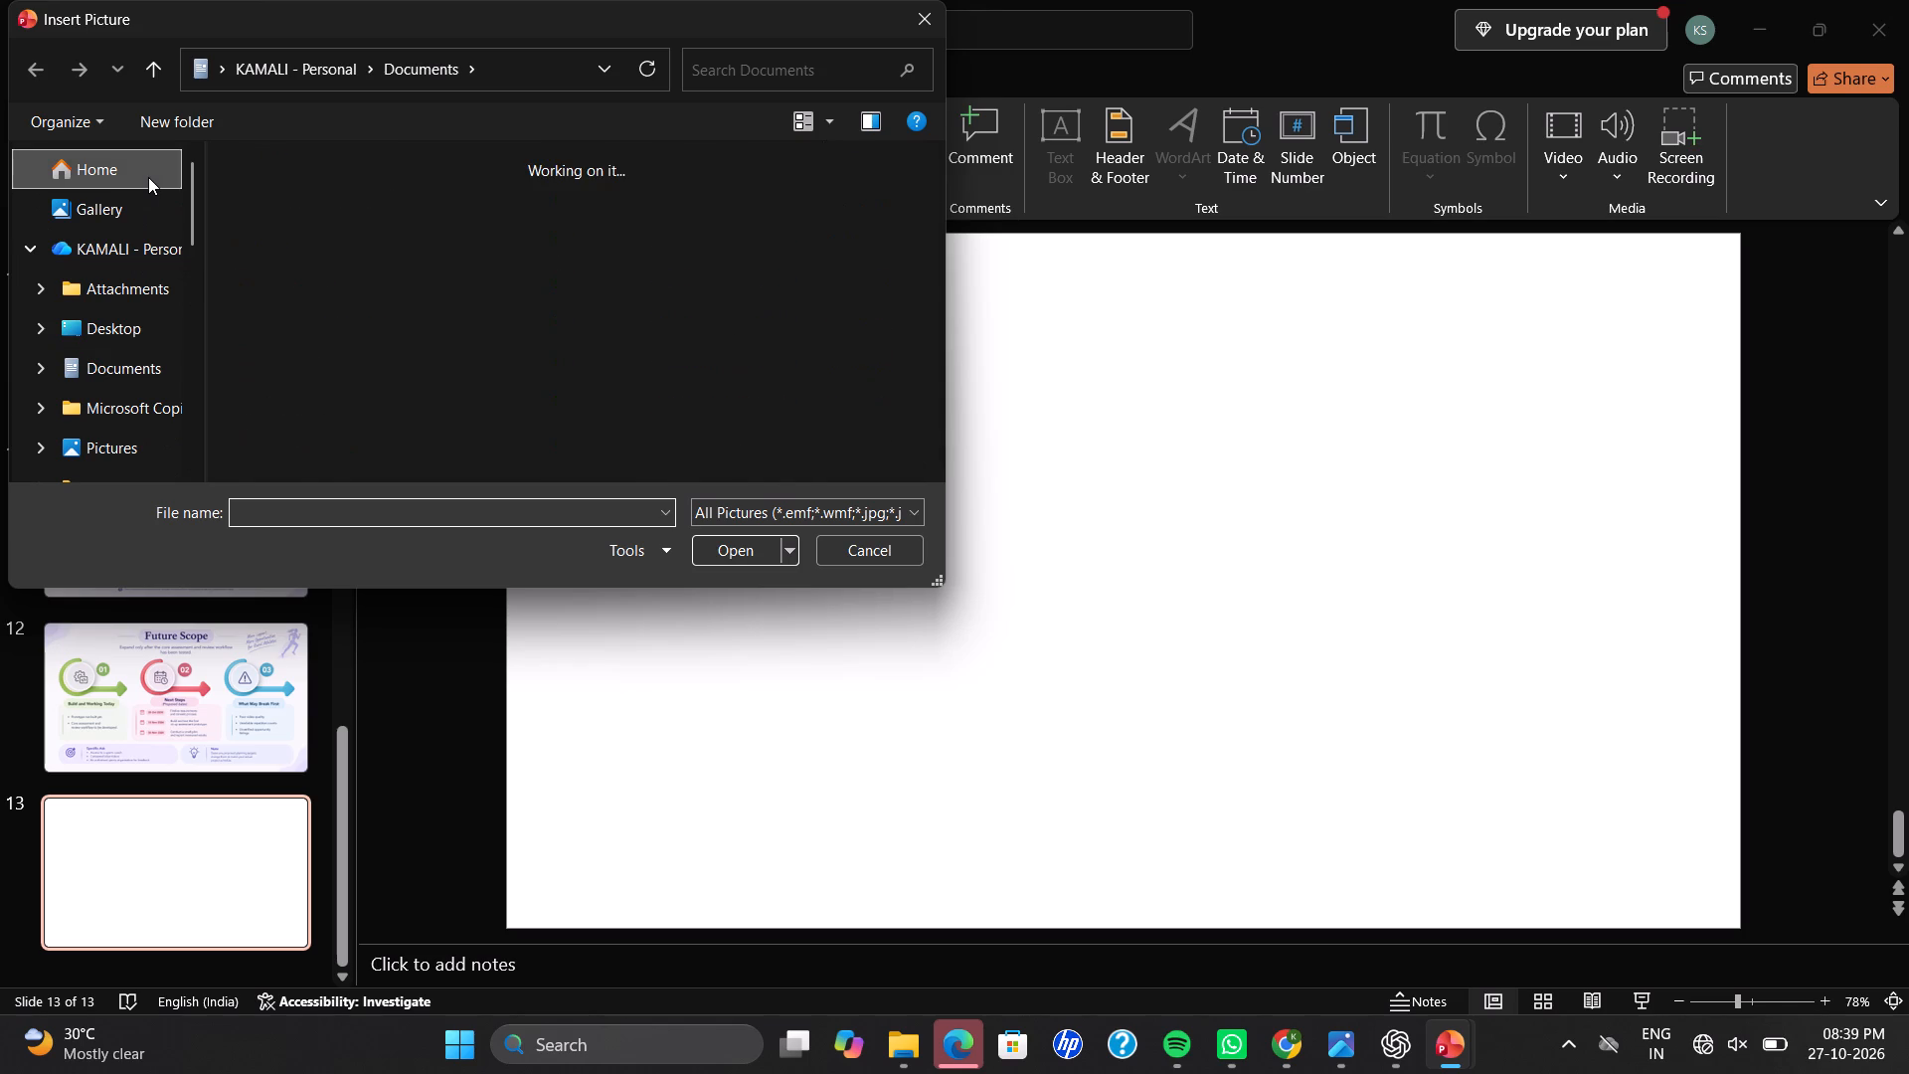
scroll(418, 318, "down", 1)
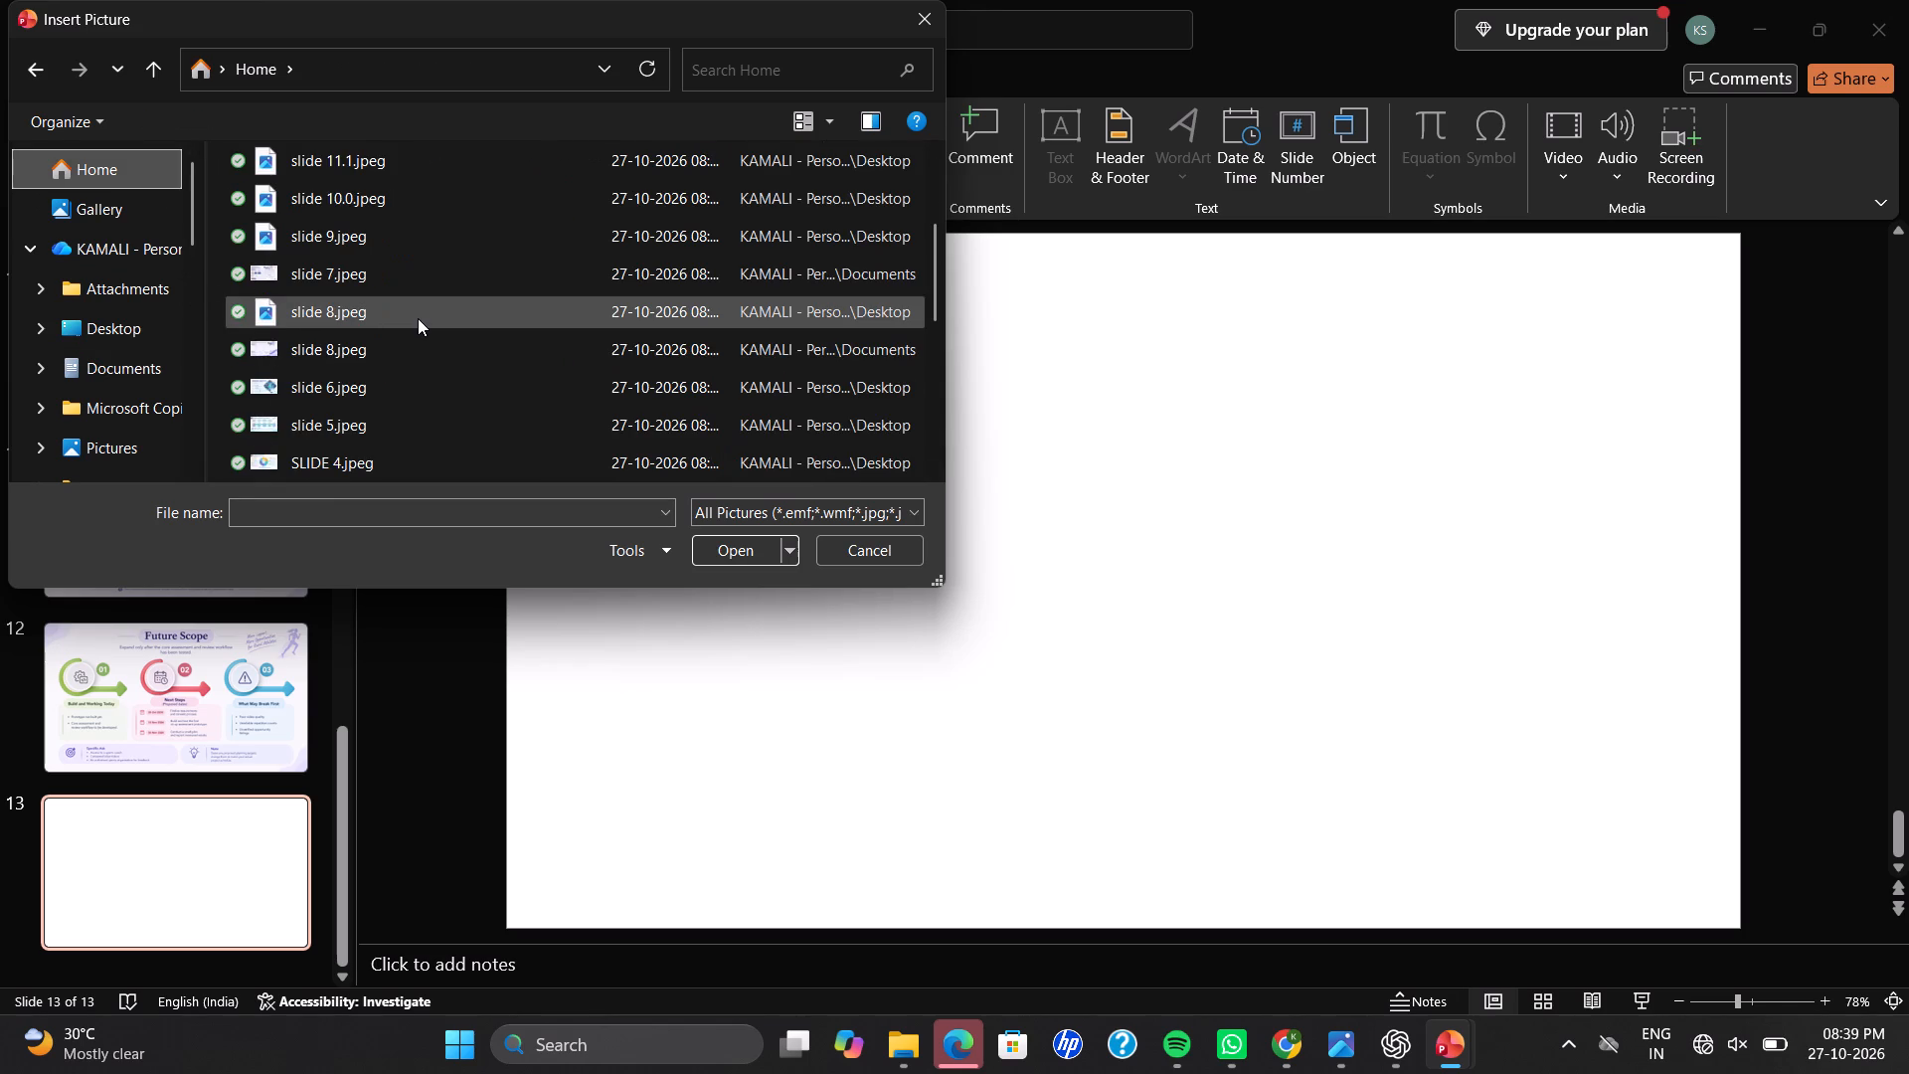
scroll(419, 313, "down", 2)
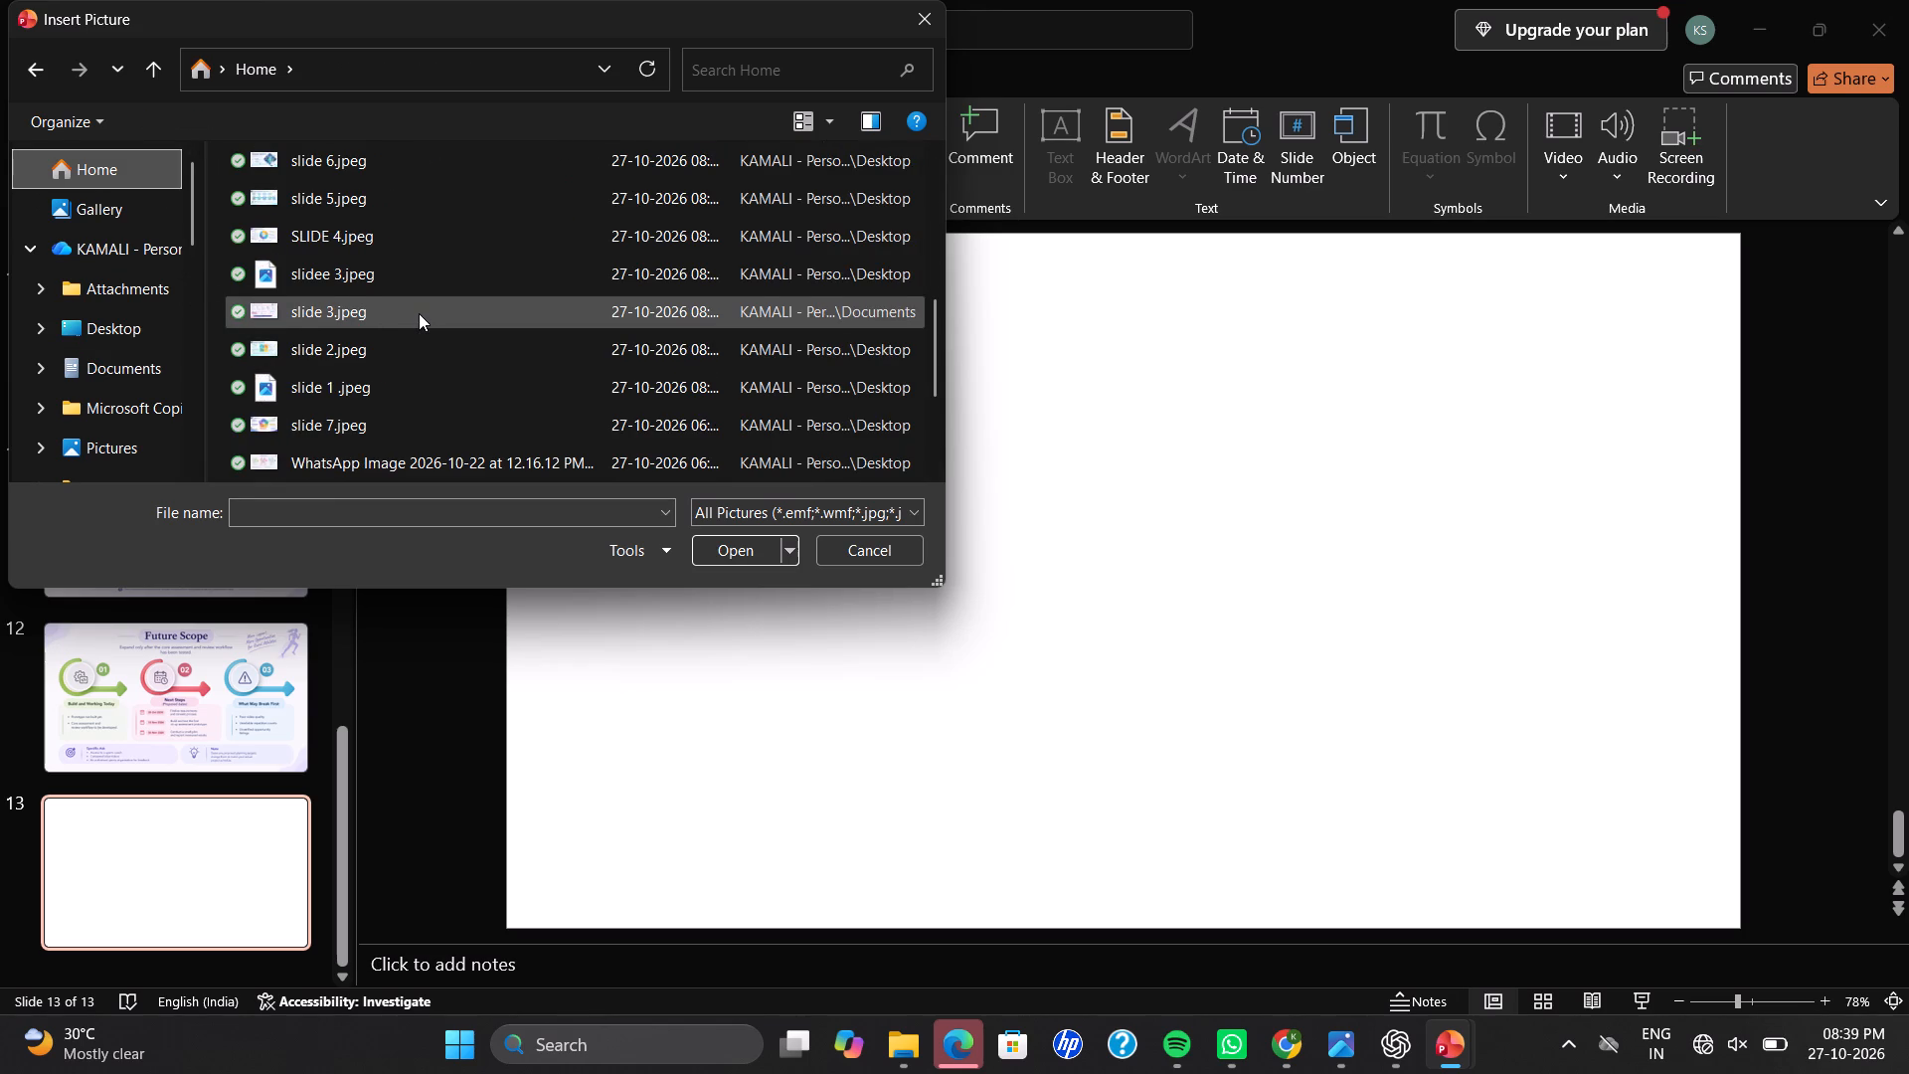
scroll(366, 412, "down", 1)
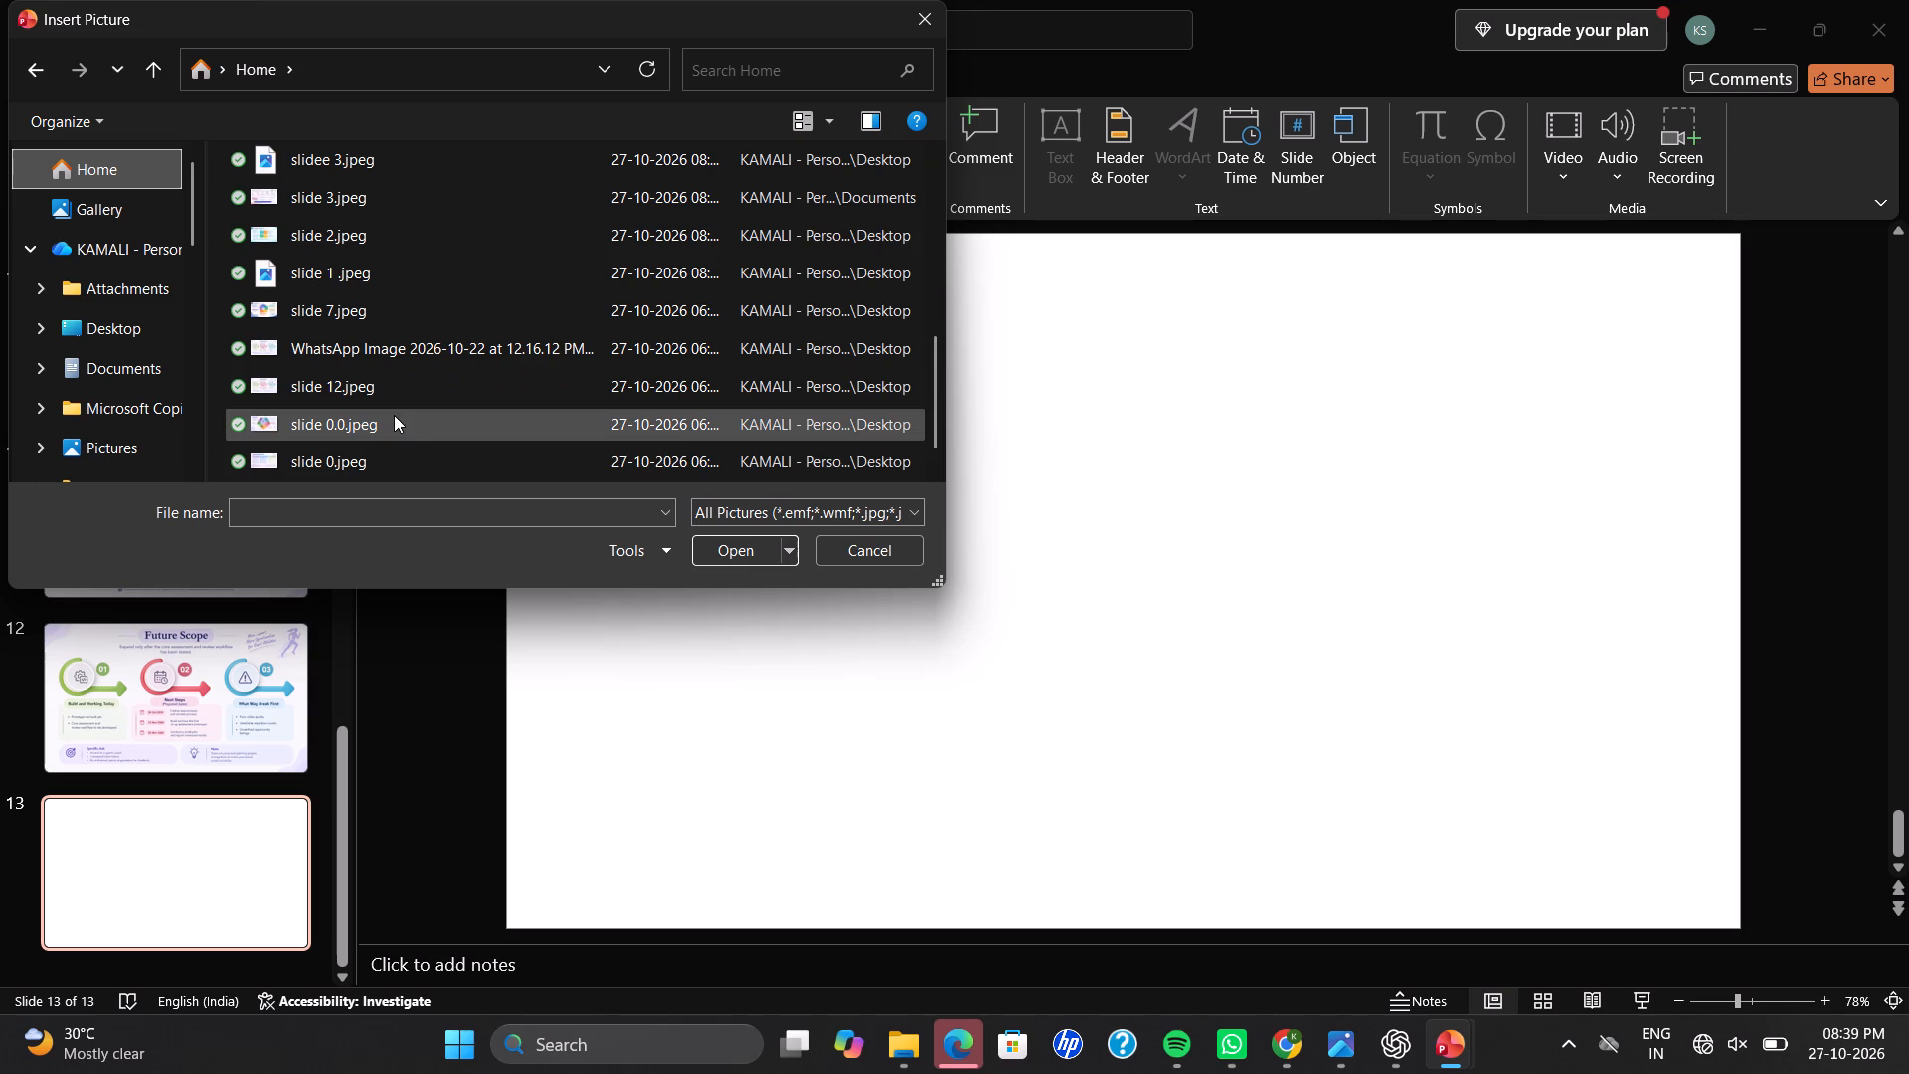
left_click(371, 455)
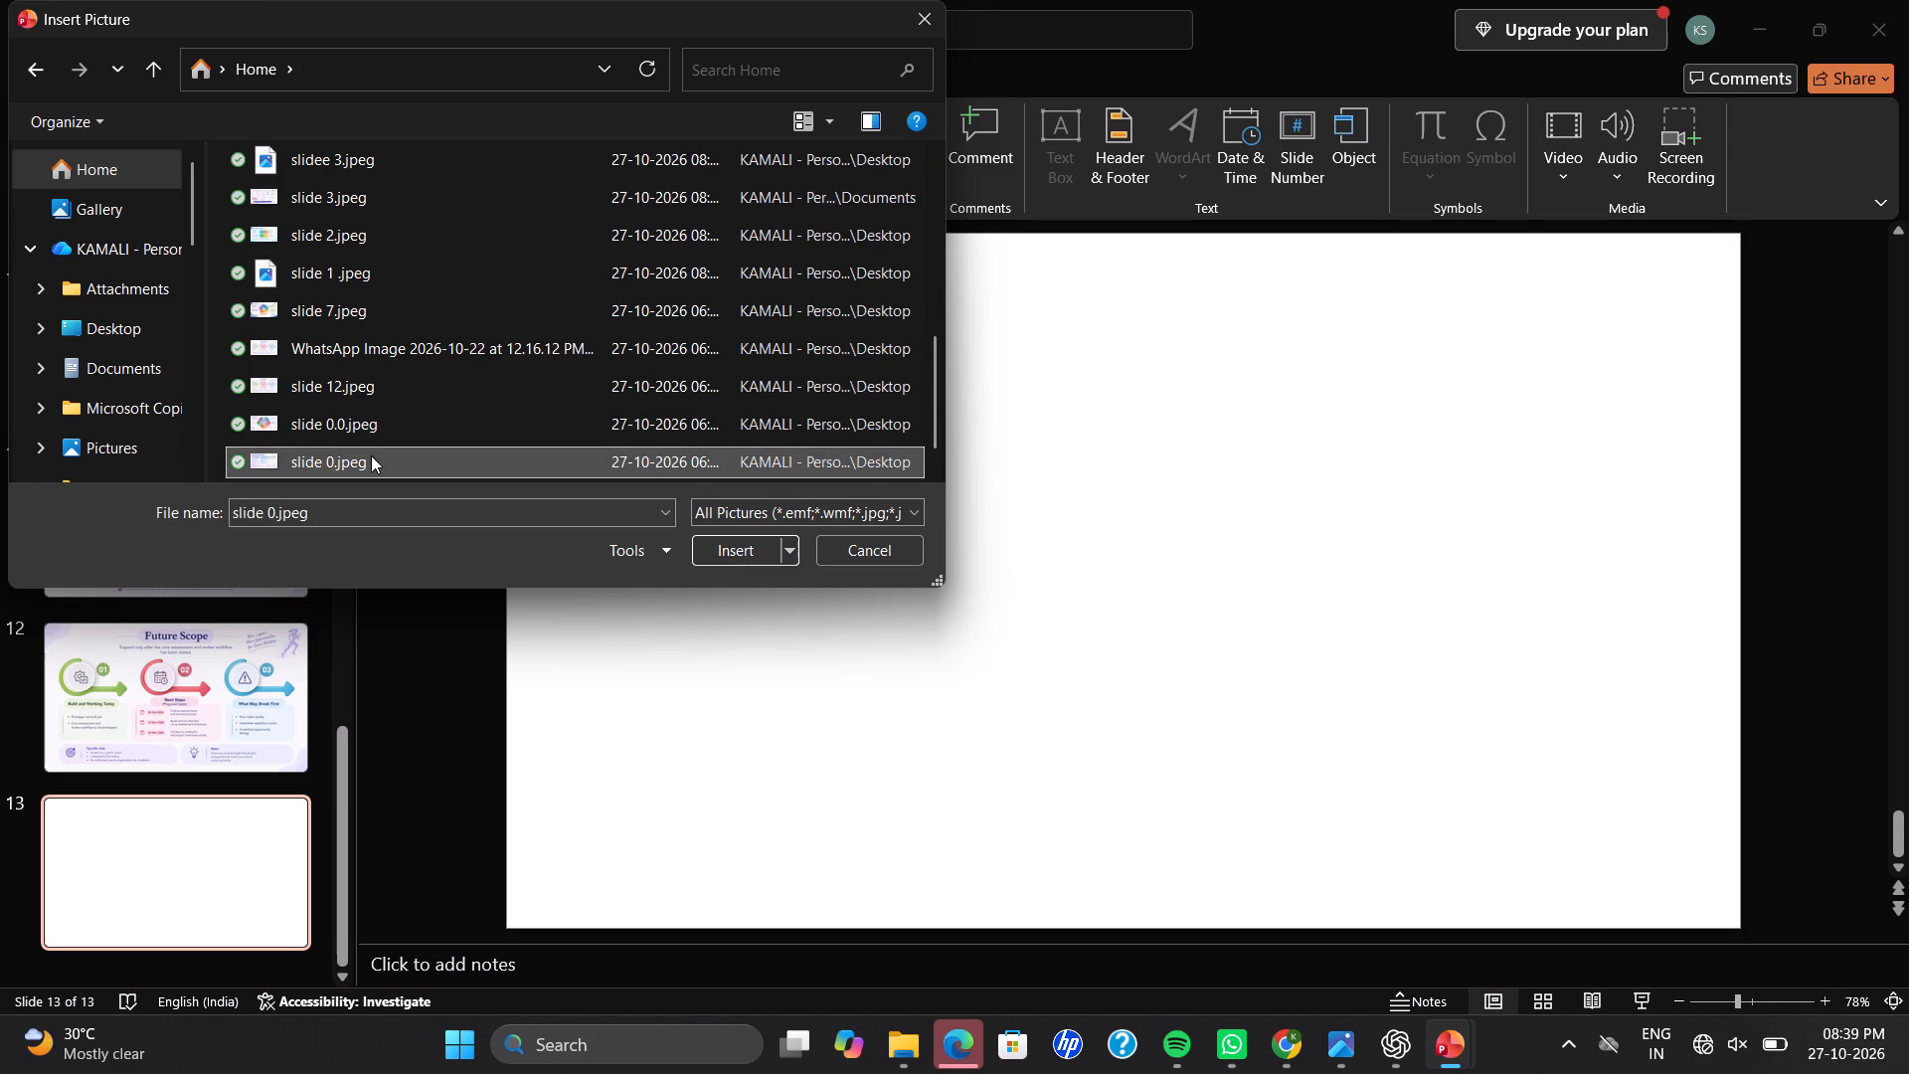
left_click(371, 455)
left_click(712, 550)
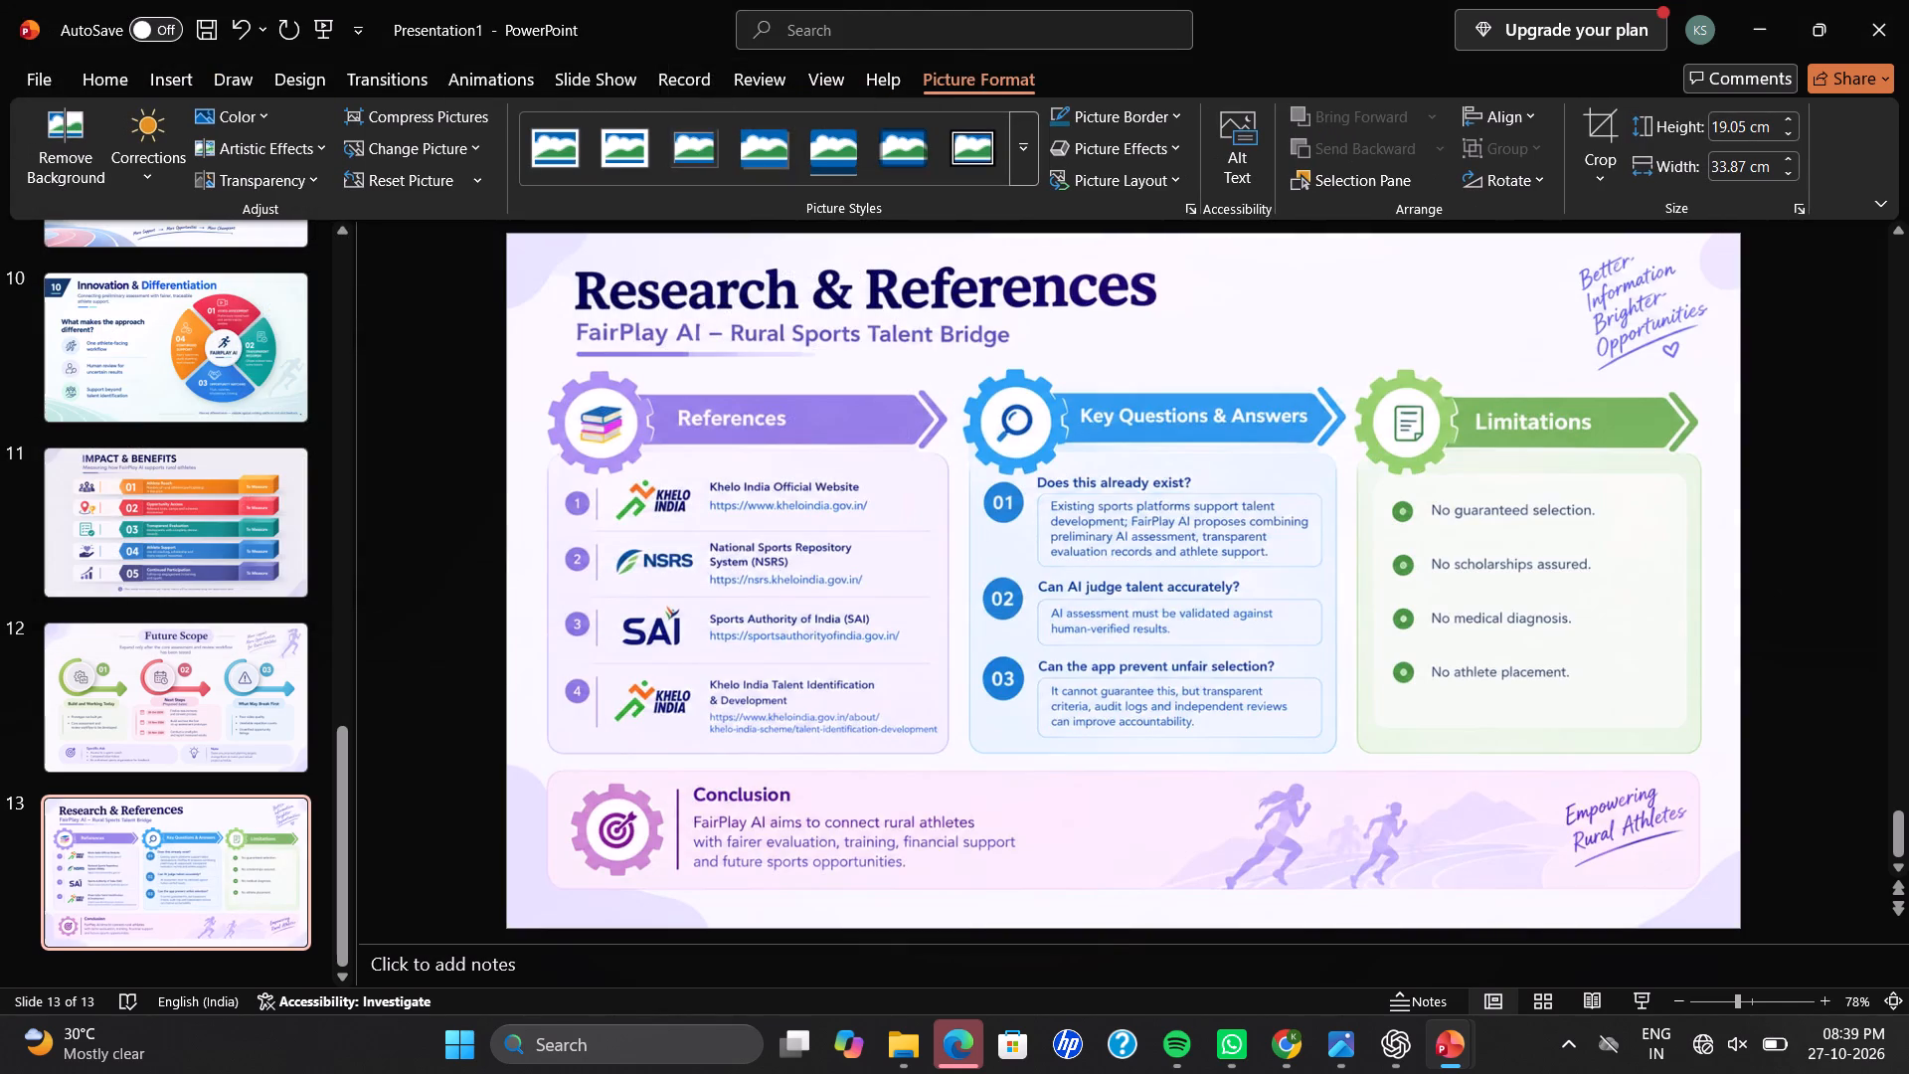
Add a new blank slide after the Research & References slide, as slide 14.
scroll(264, 805, "down", 2)
scroll(256, 354, "down", 1)
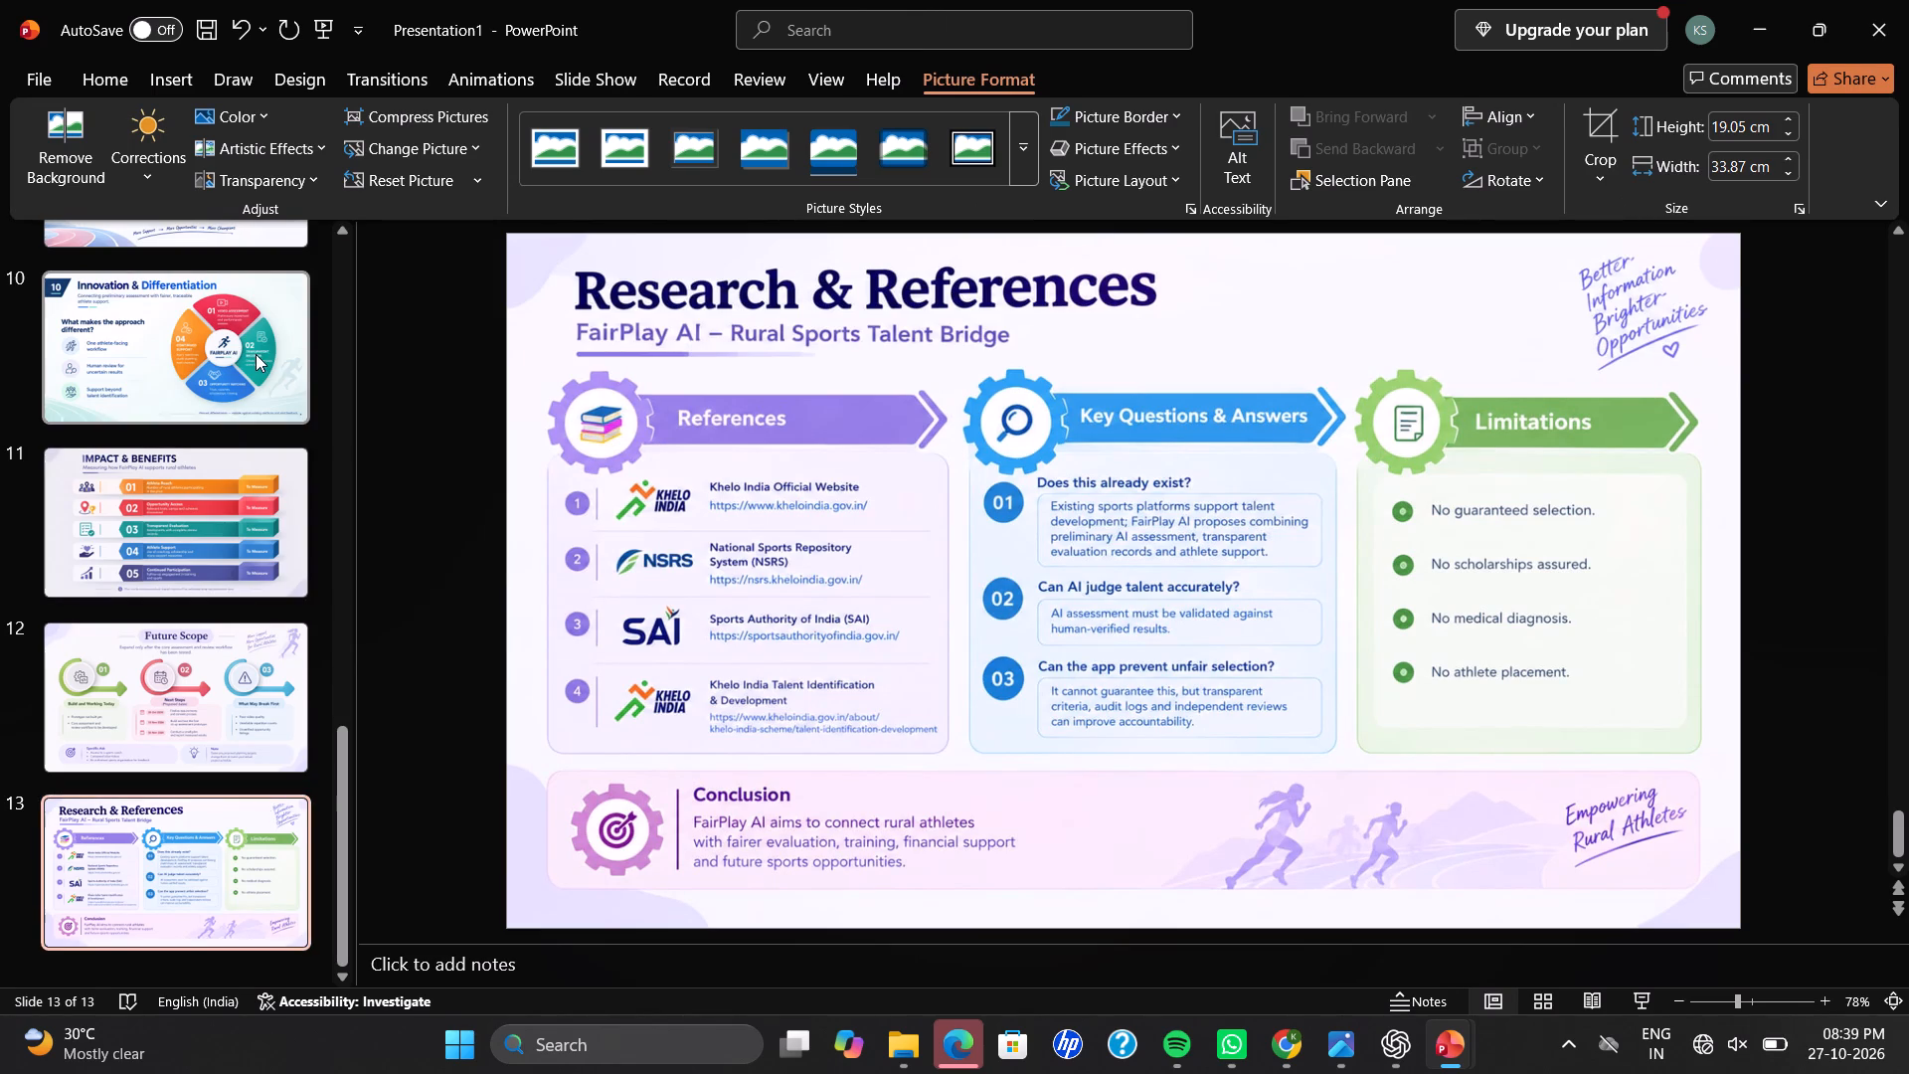
scroll(256, 354, "down", 9)
key("ctrl+m")
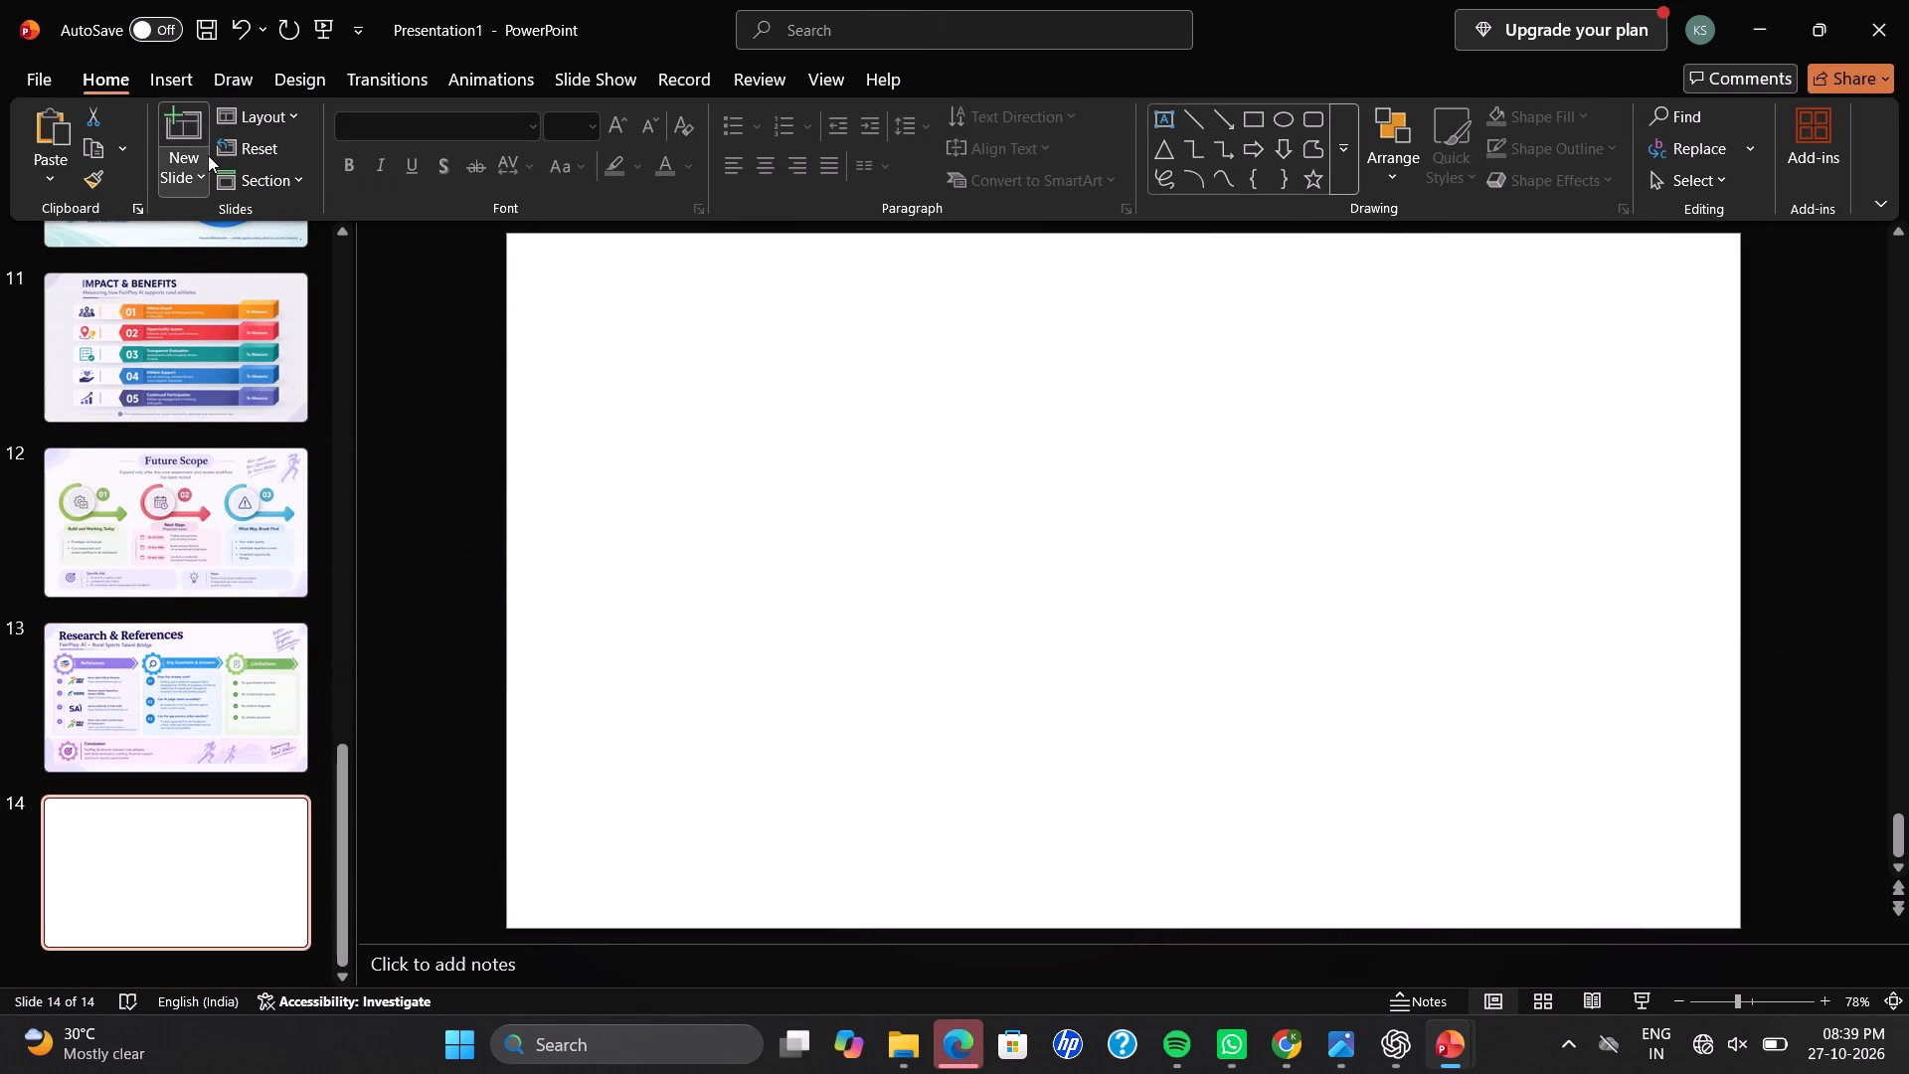
Insert slide 0.0.jpeg from this device's recent files onto the blank slide 14.
left_click(195, 74)
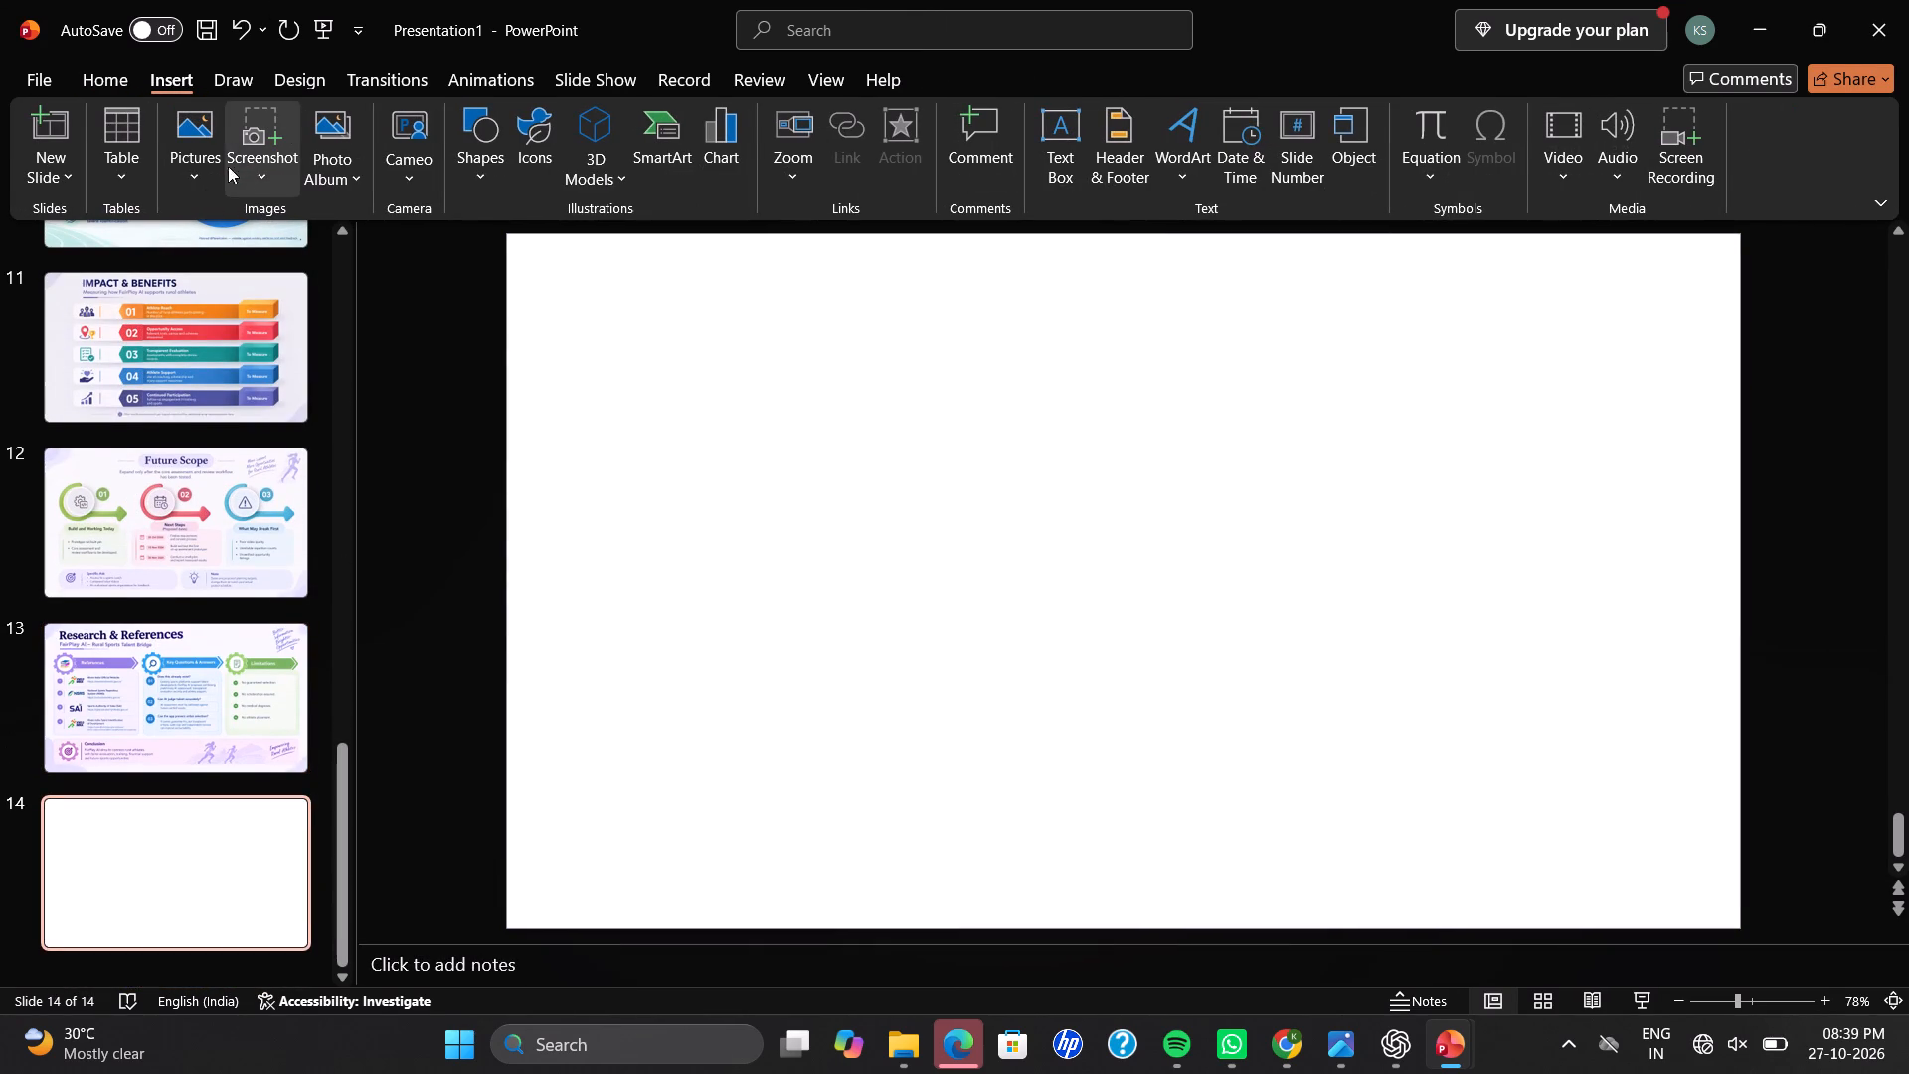
left_click(203, 190)
left_click(225, 244)
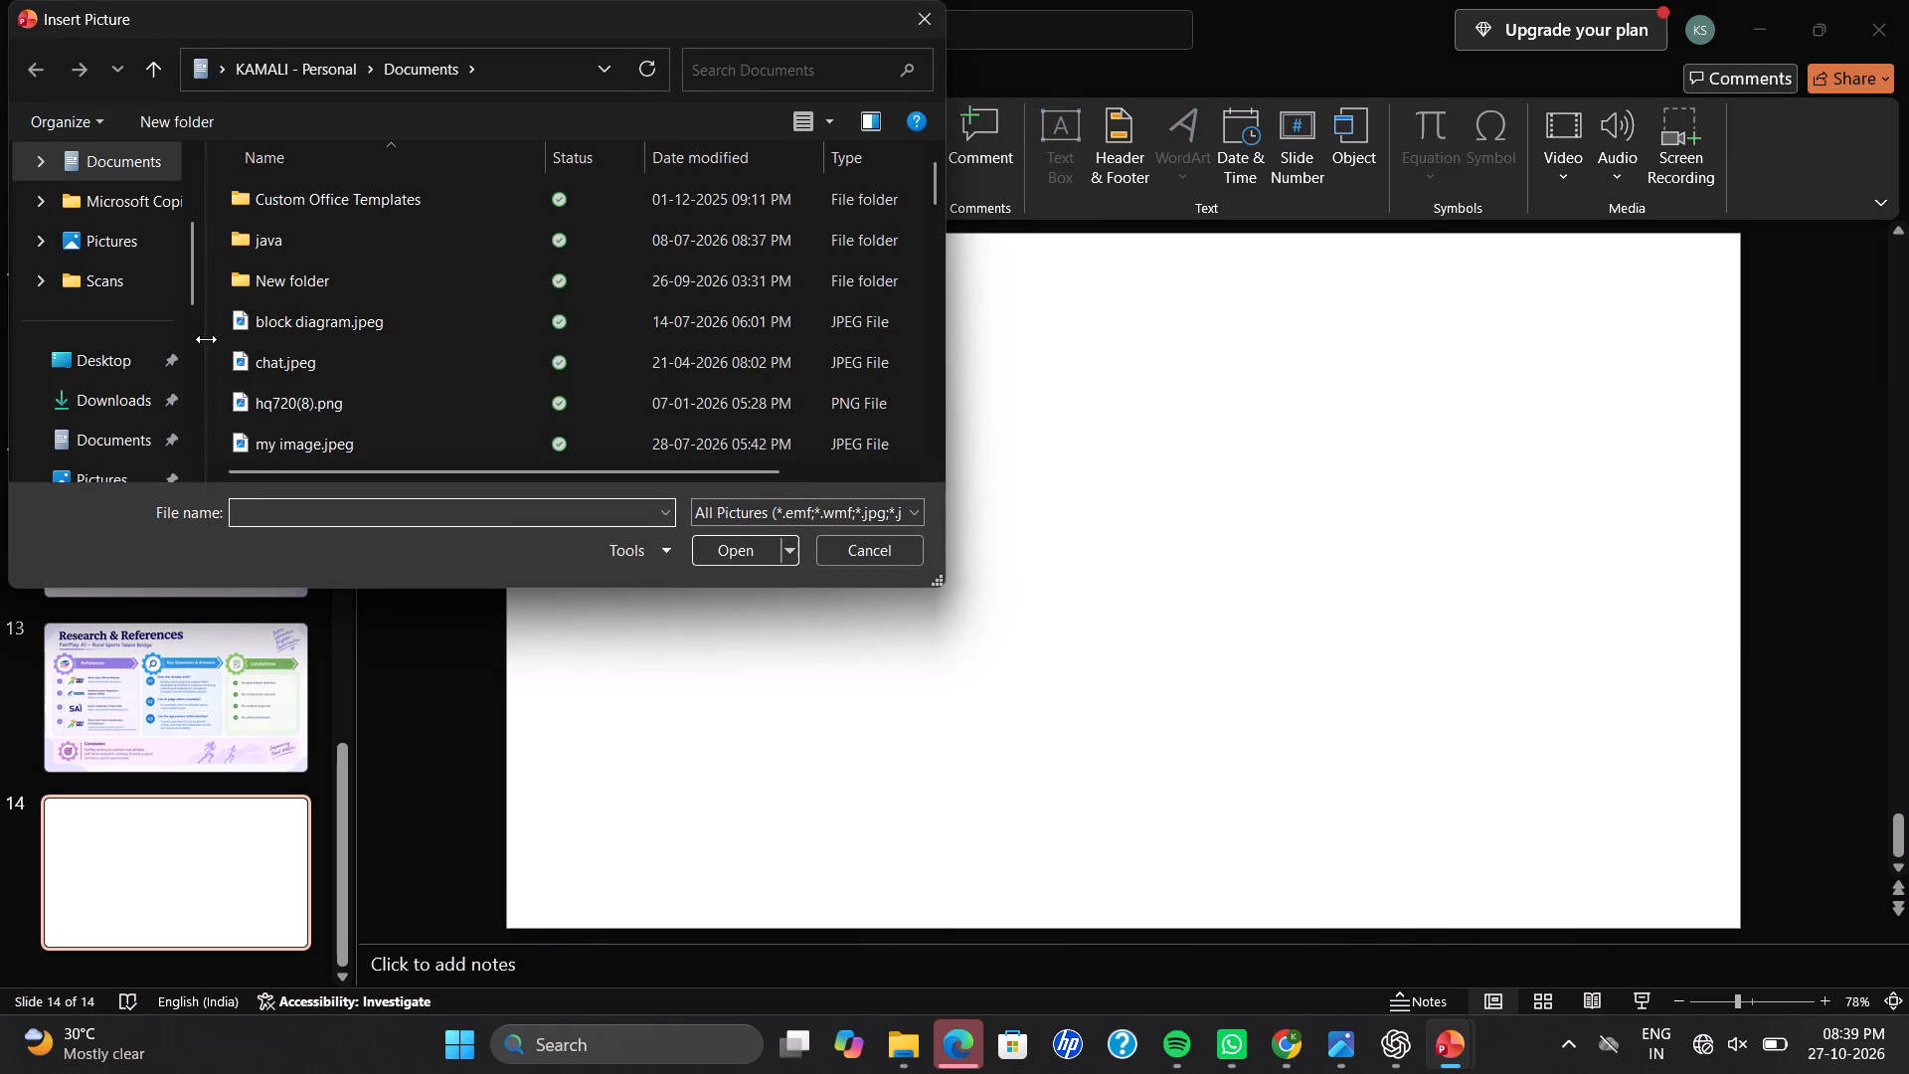
scroll(125, 269, "up", 6)
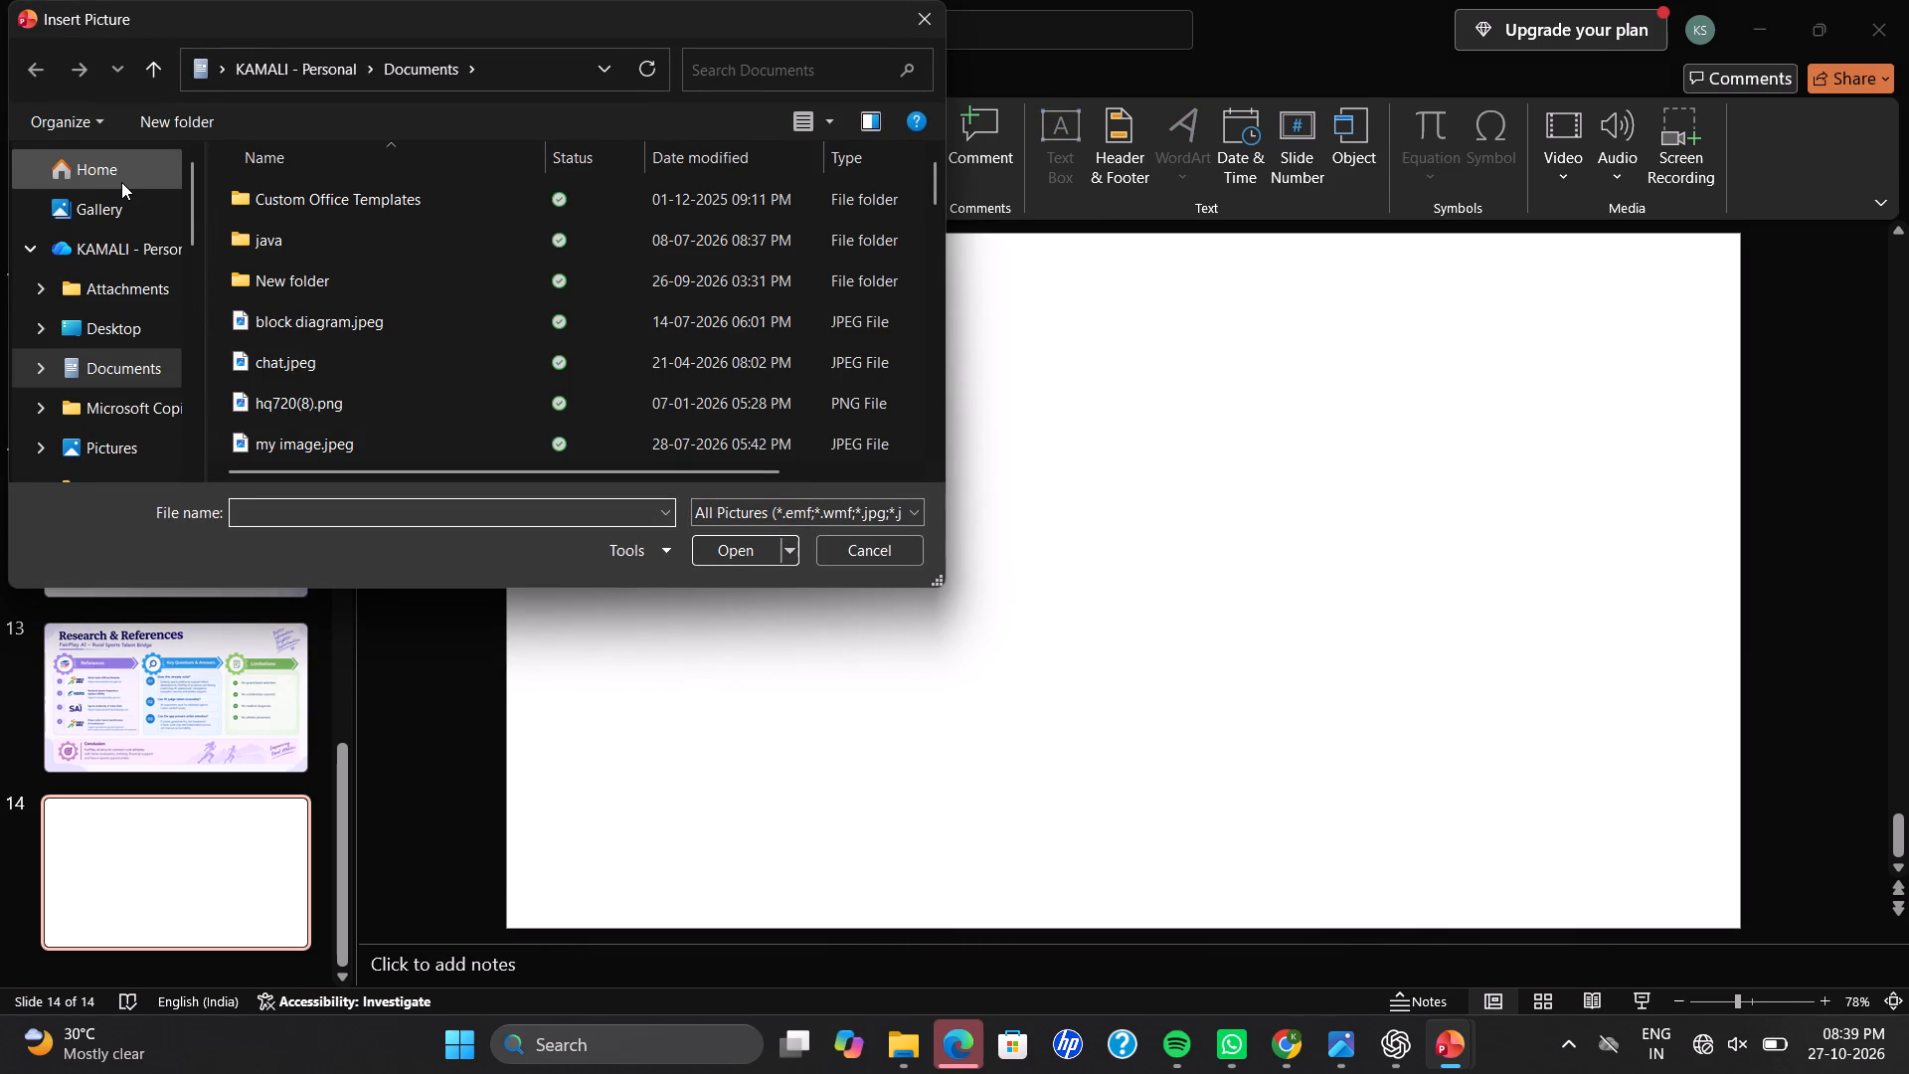
left_click(121, 182)
scroll(357, 315, "down", 3)
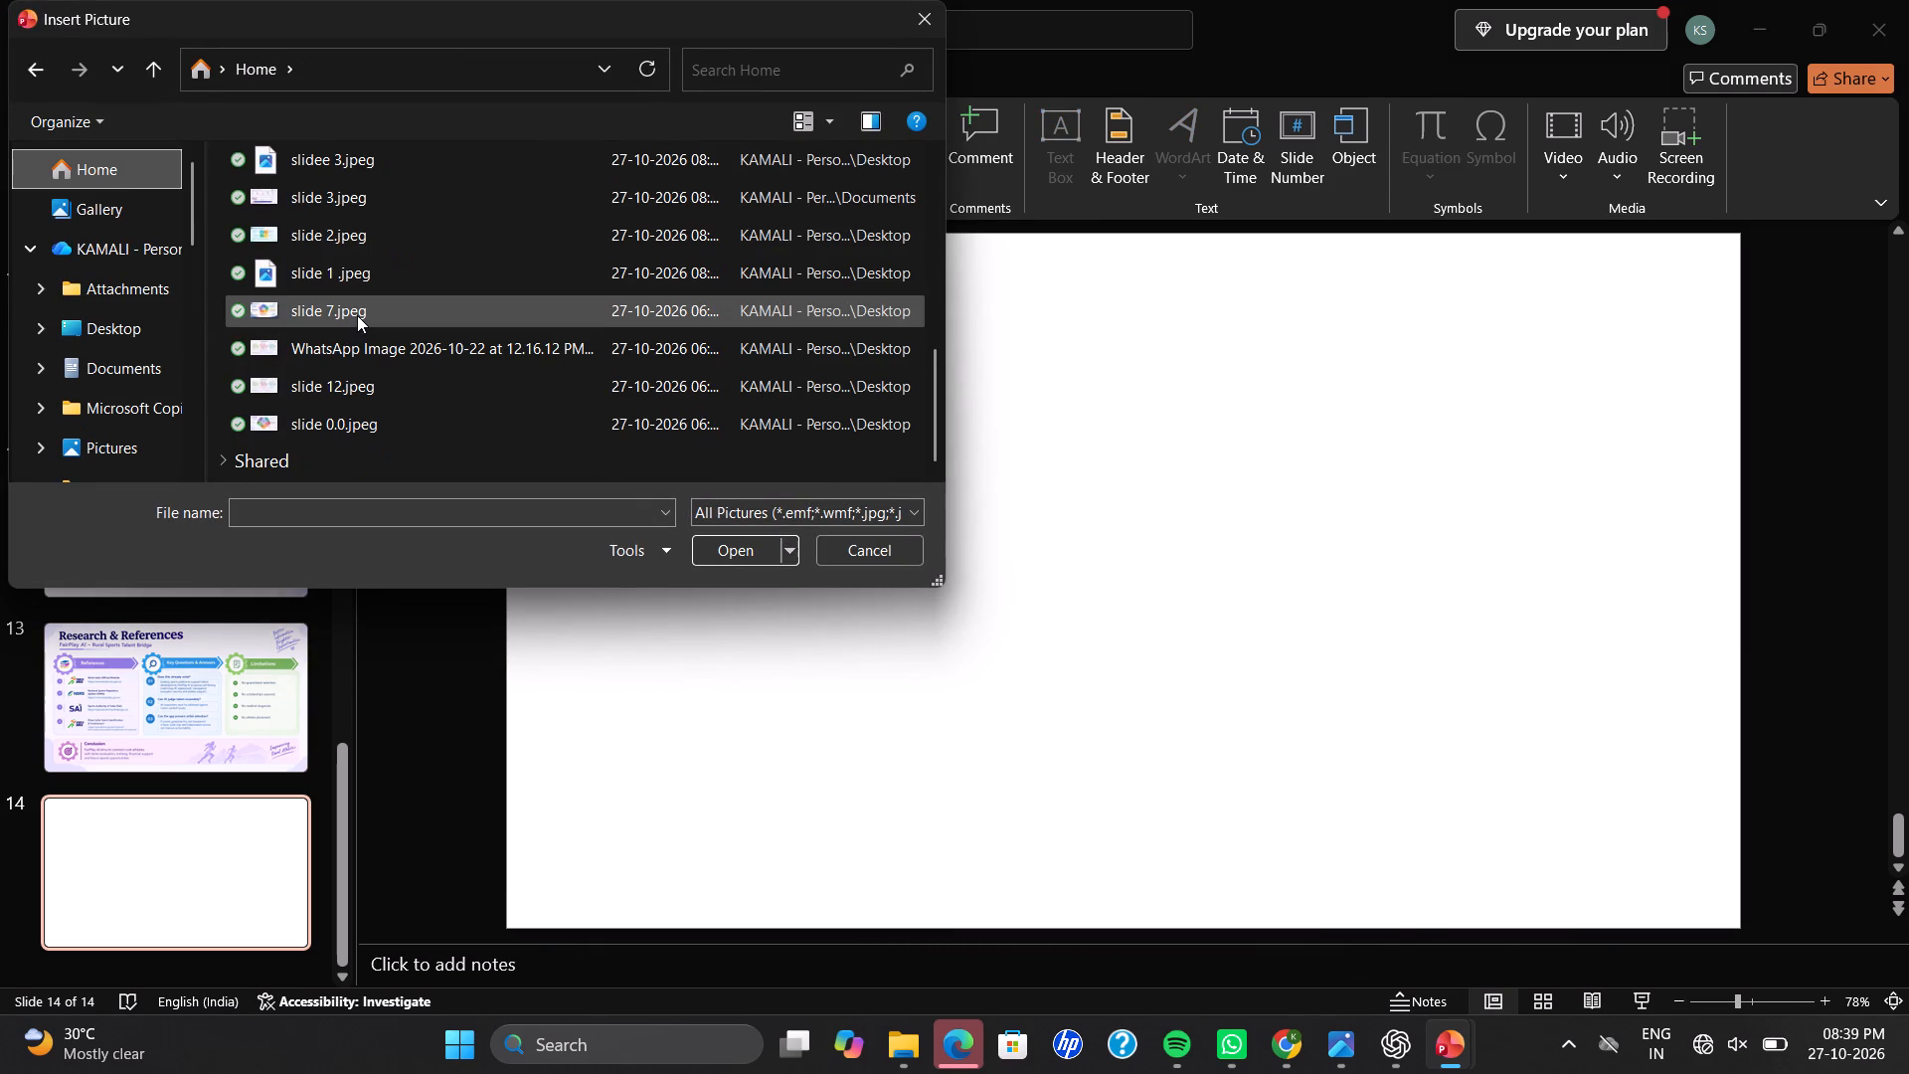
scroll(348, 380, "down", 1)
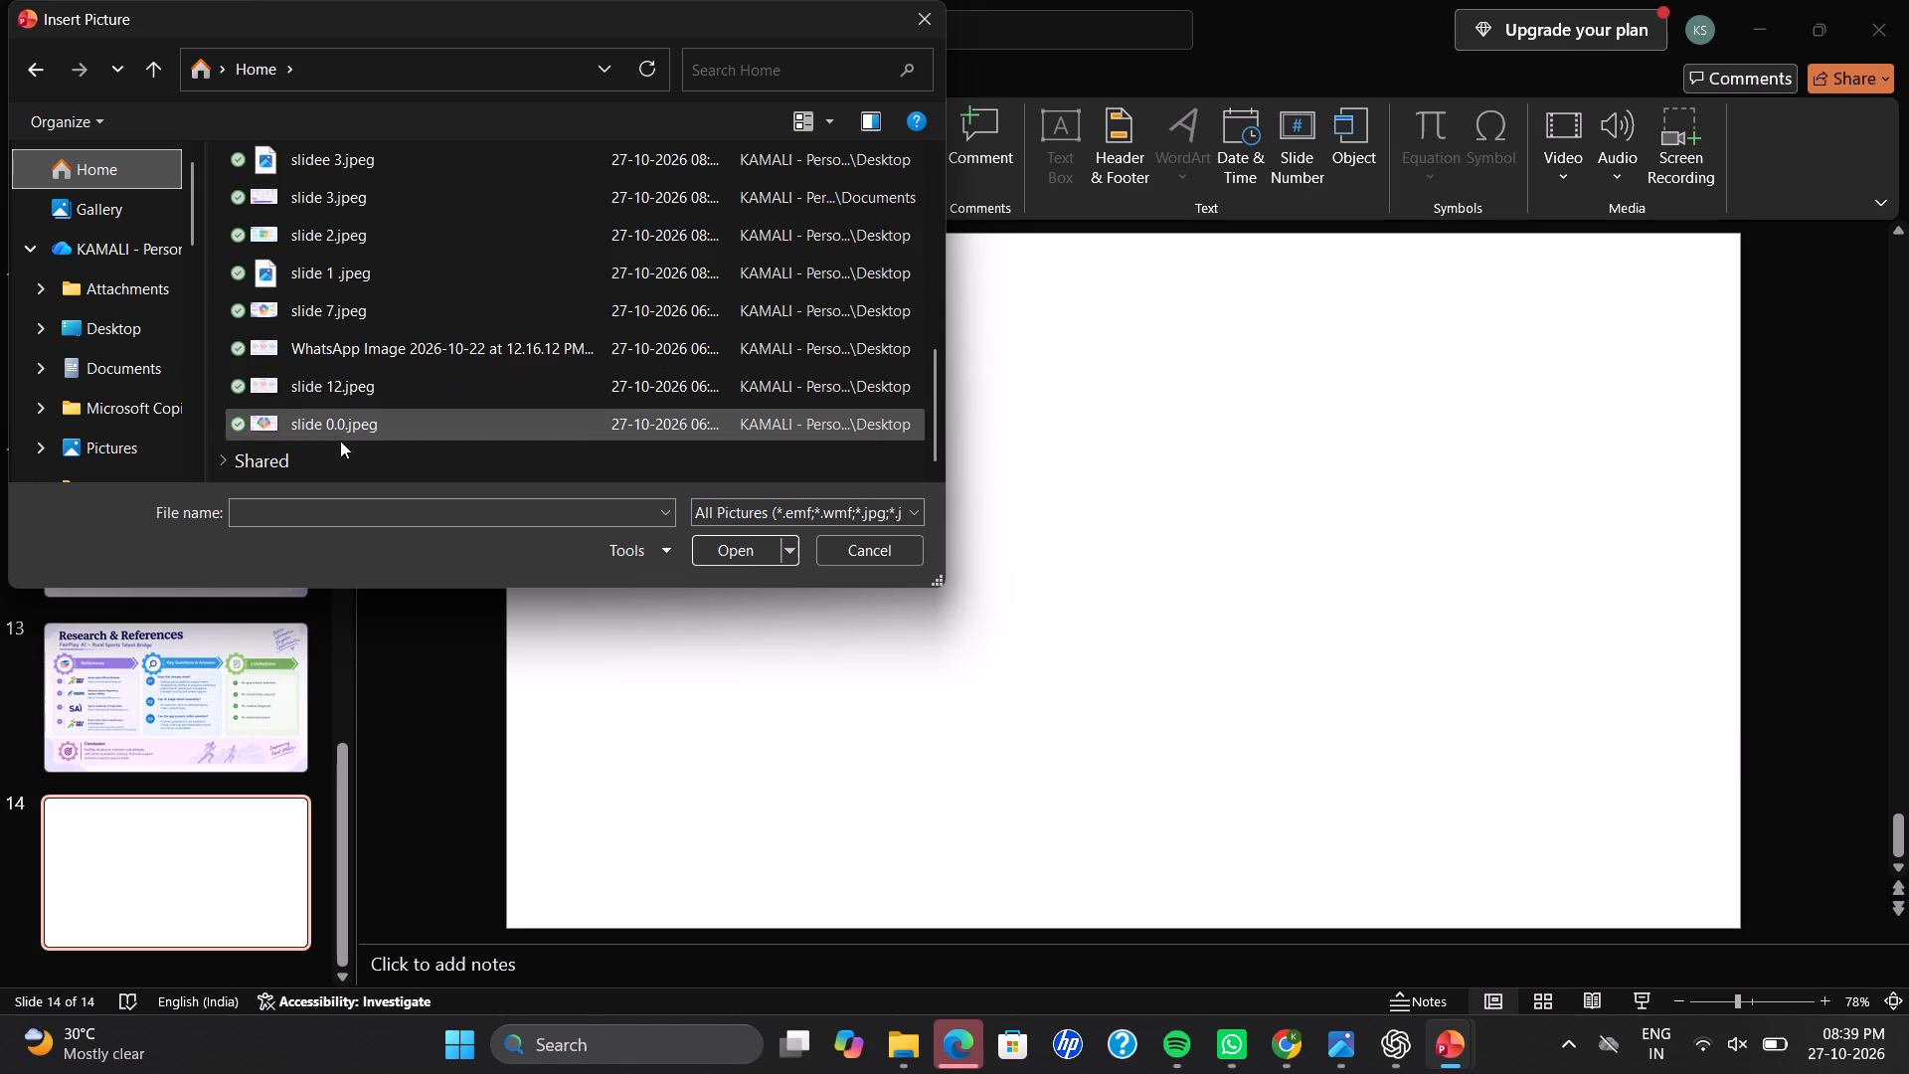
left_click(343, 424)
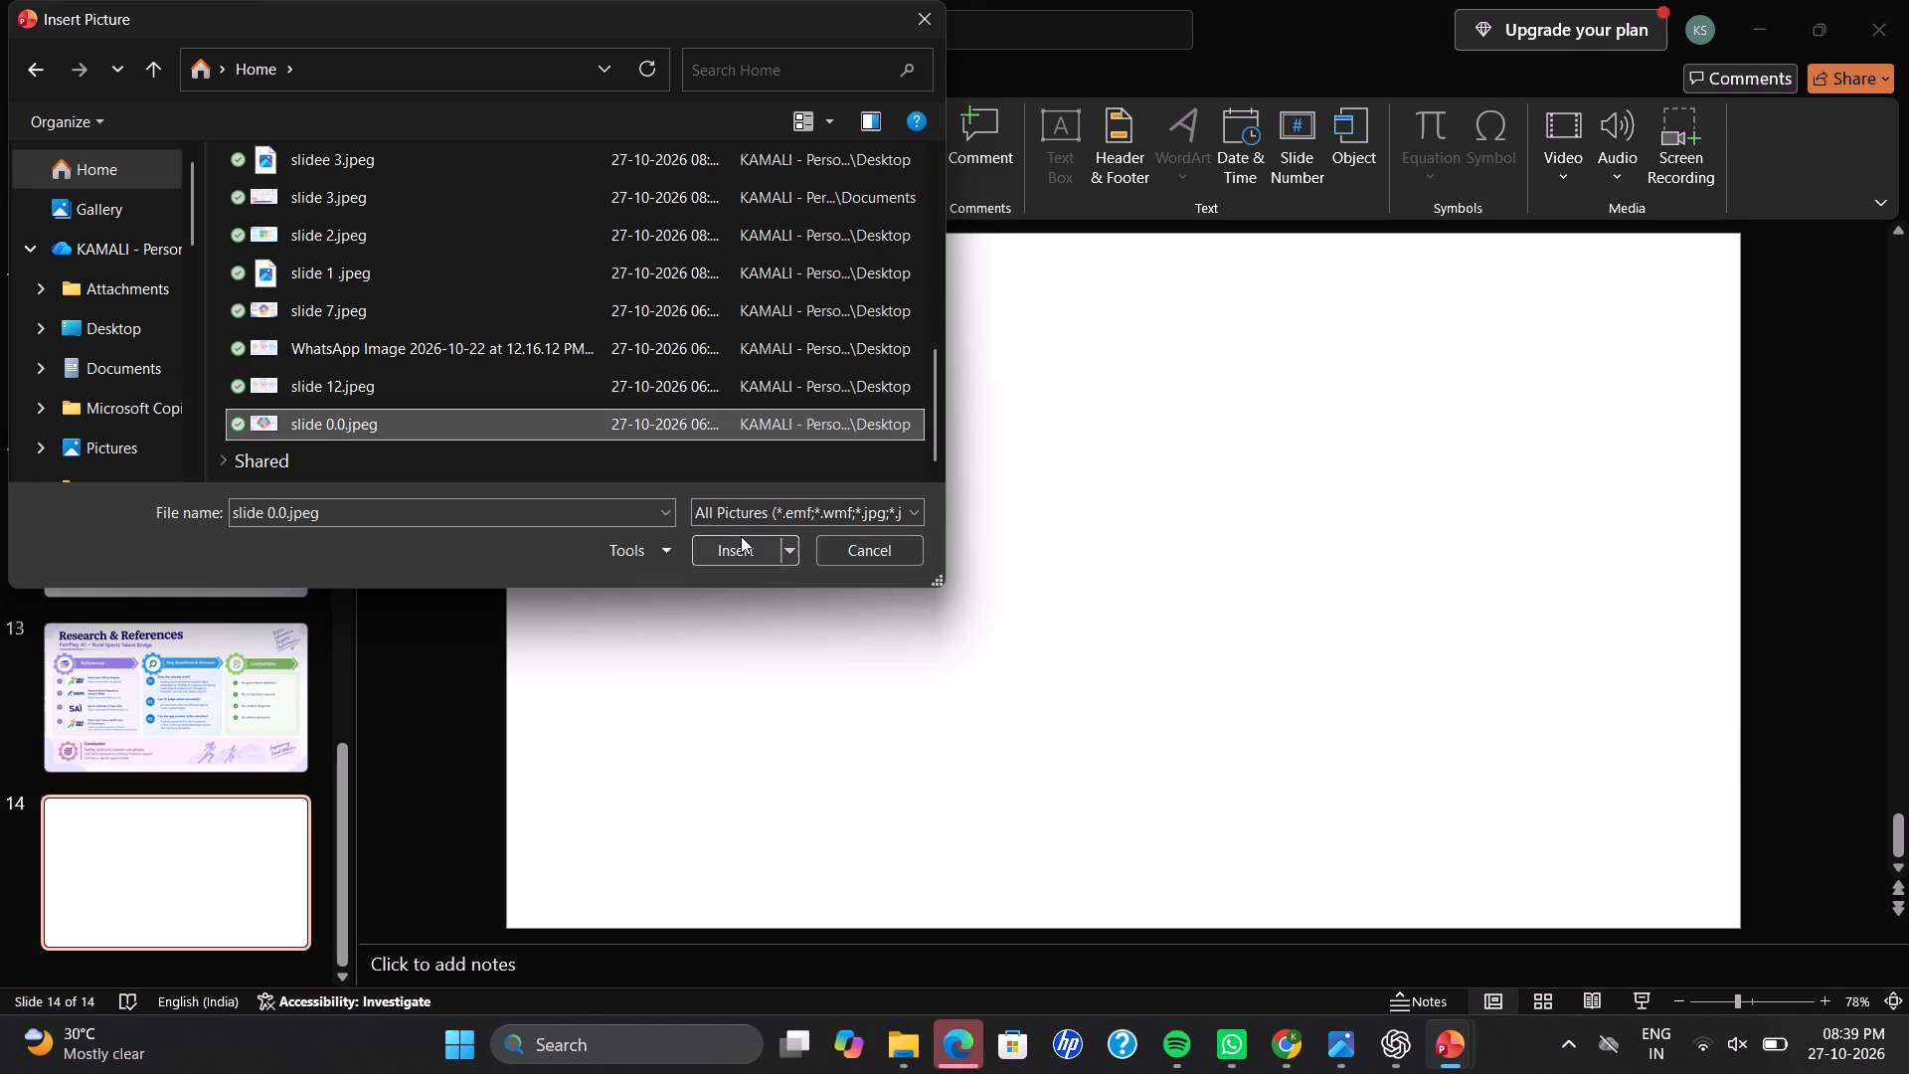
left_click(741, 536)
Cut the Research & References slide, add a blank slide after Our Team, and paste the cut slide behind it at the end.
scroll(741, 536, "down", 1)
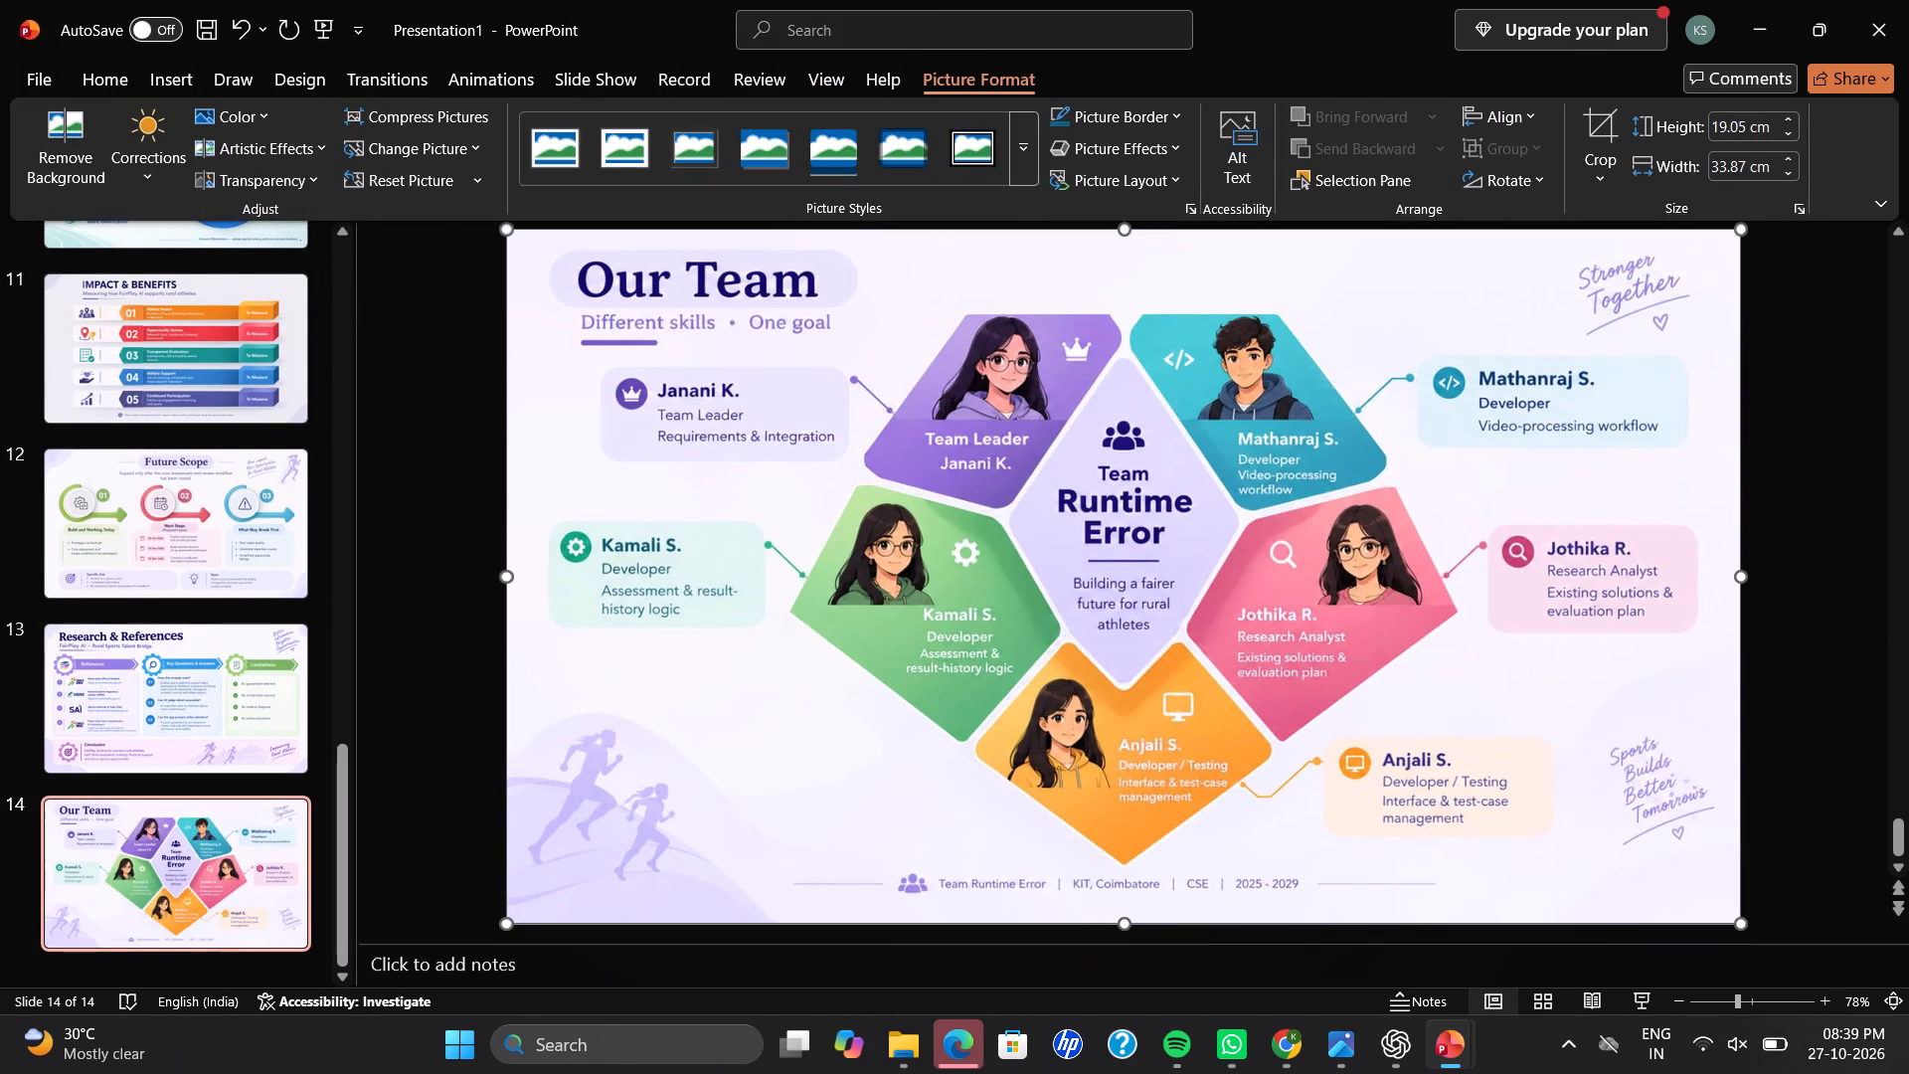
scroll(741, 536, "down", 1)
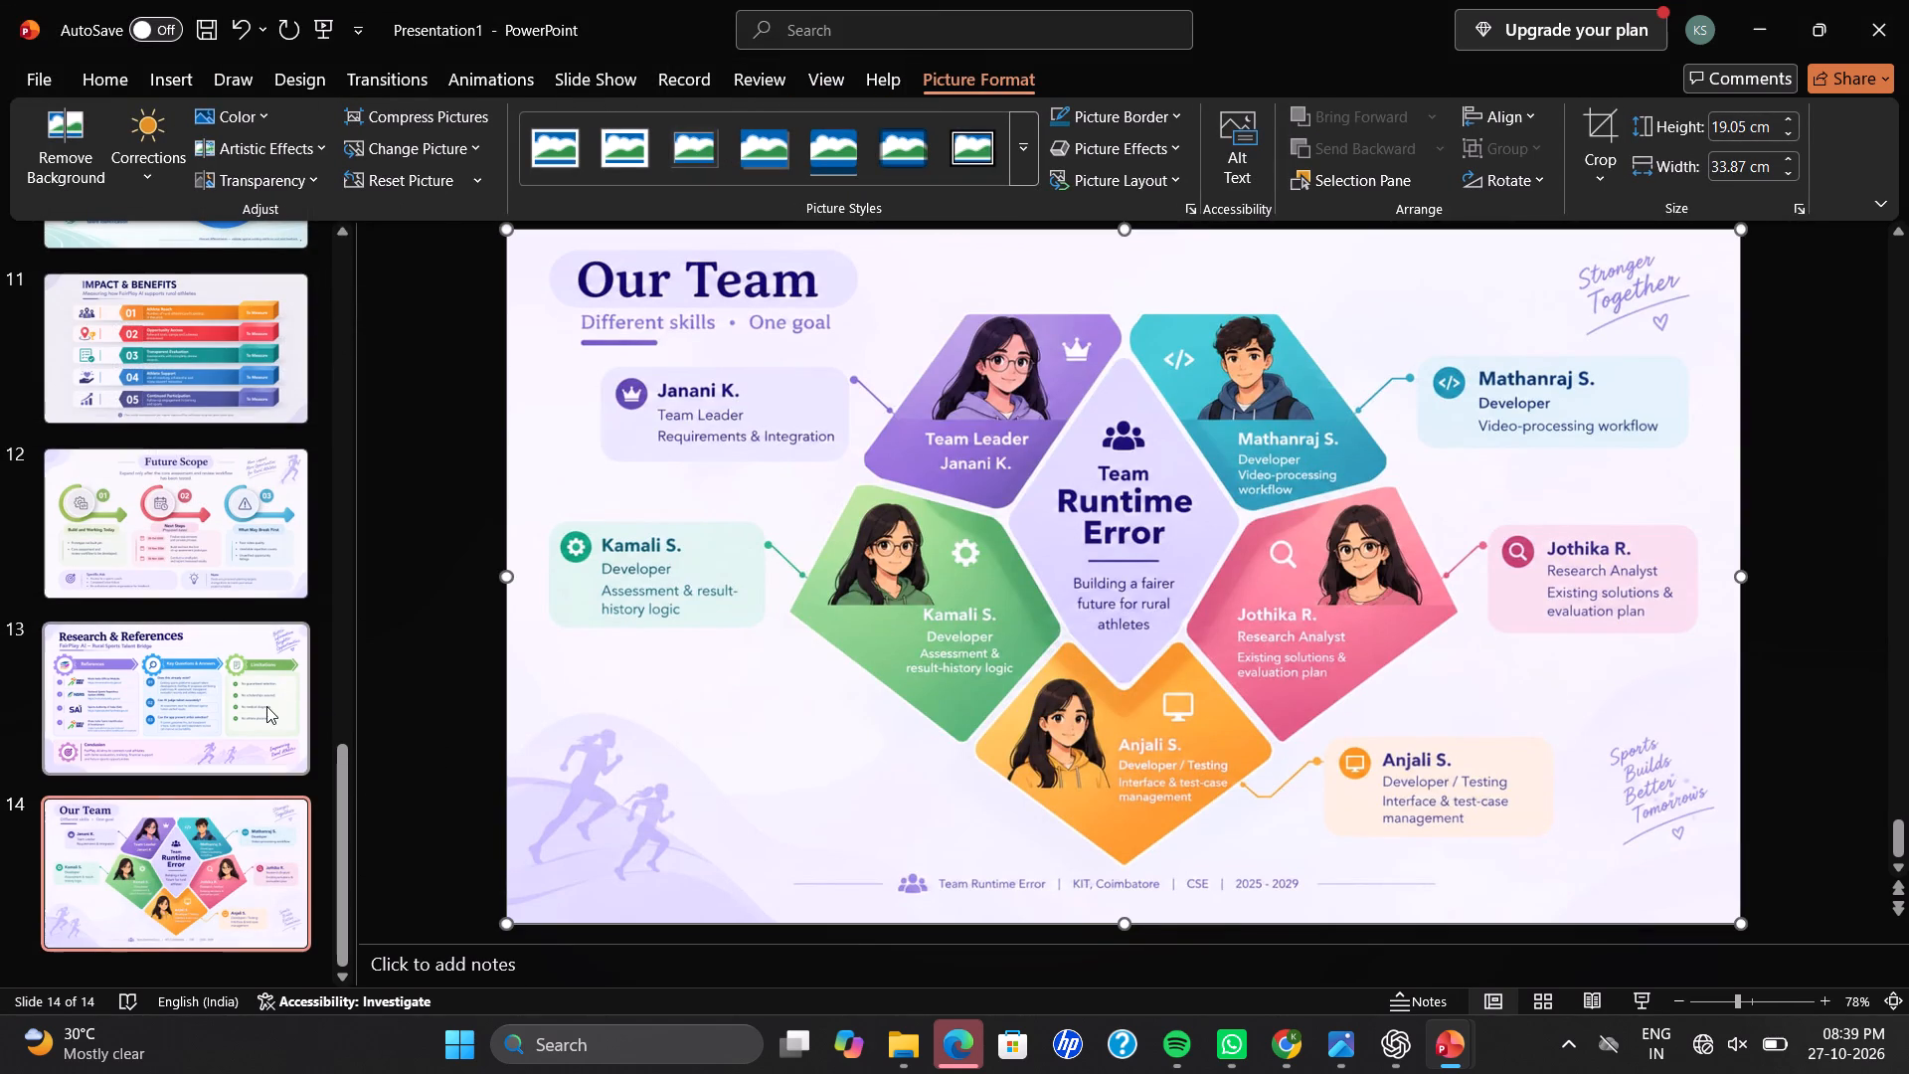
left_click(266, 706)
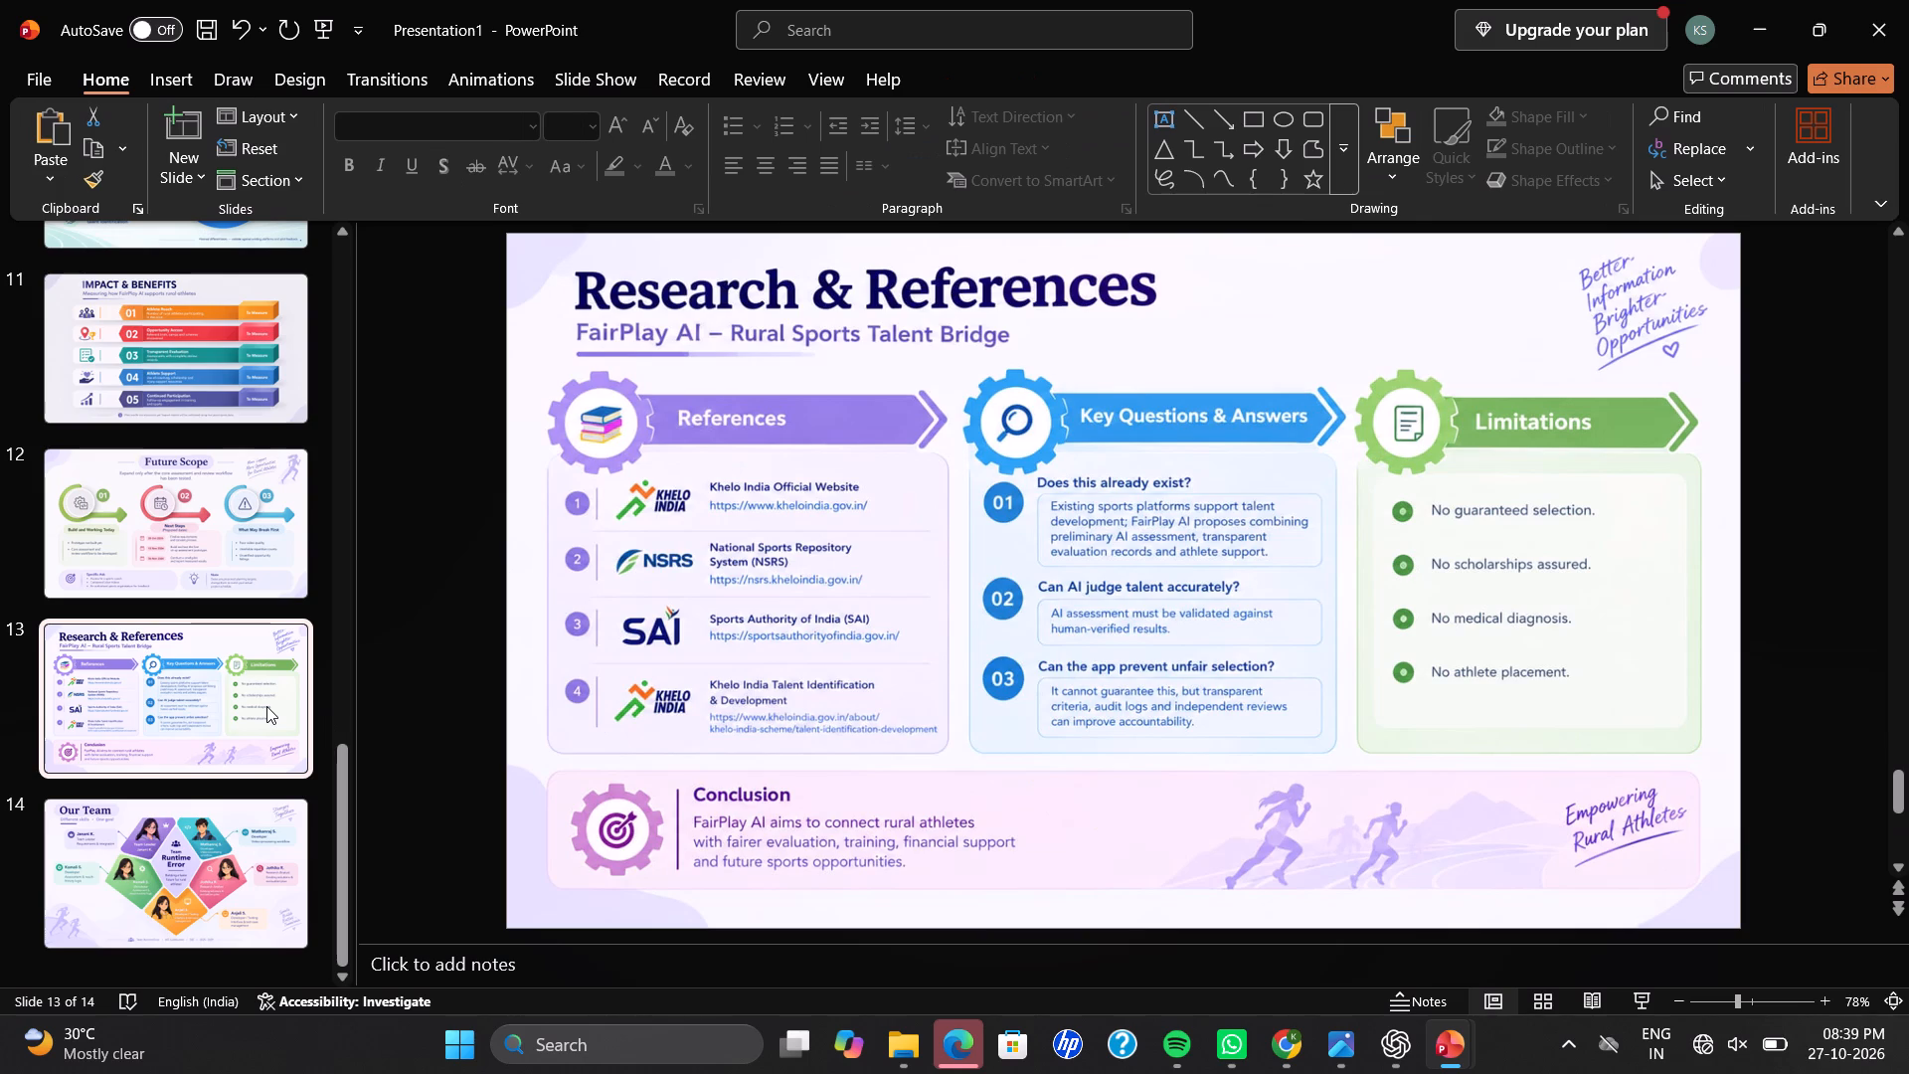
key("ctrl+x")
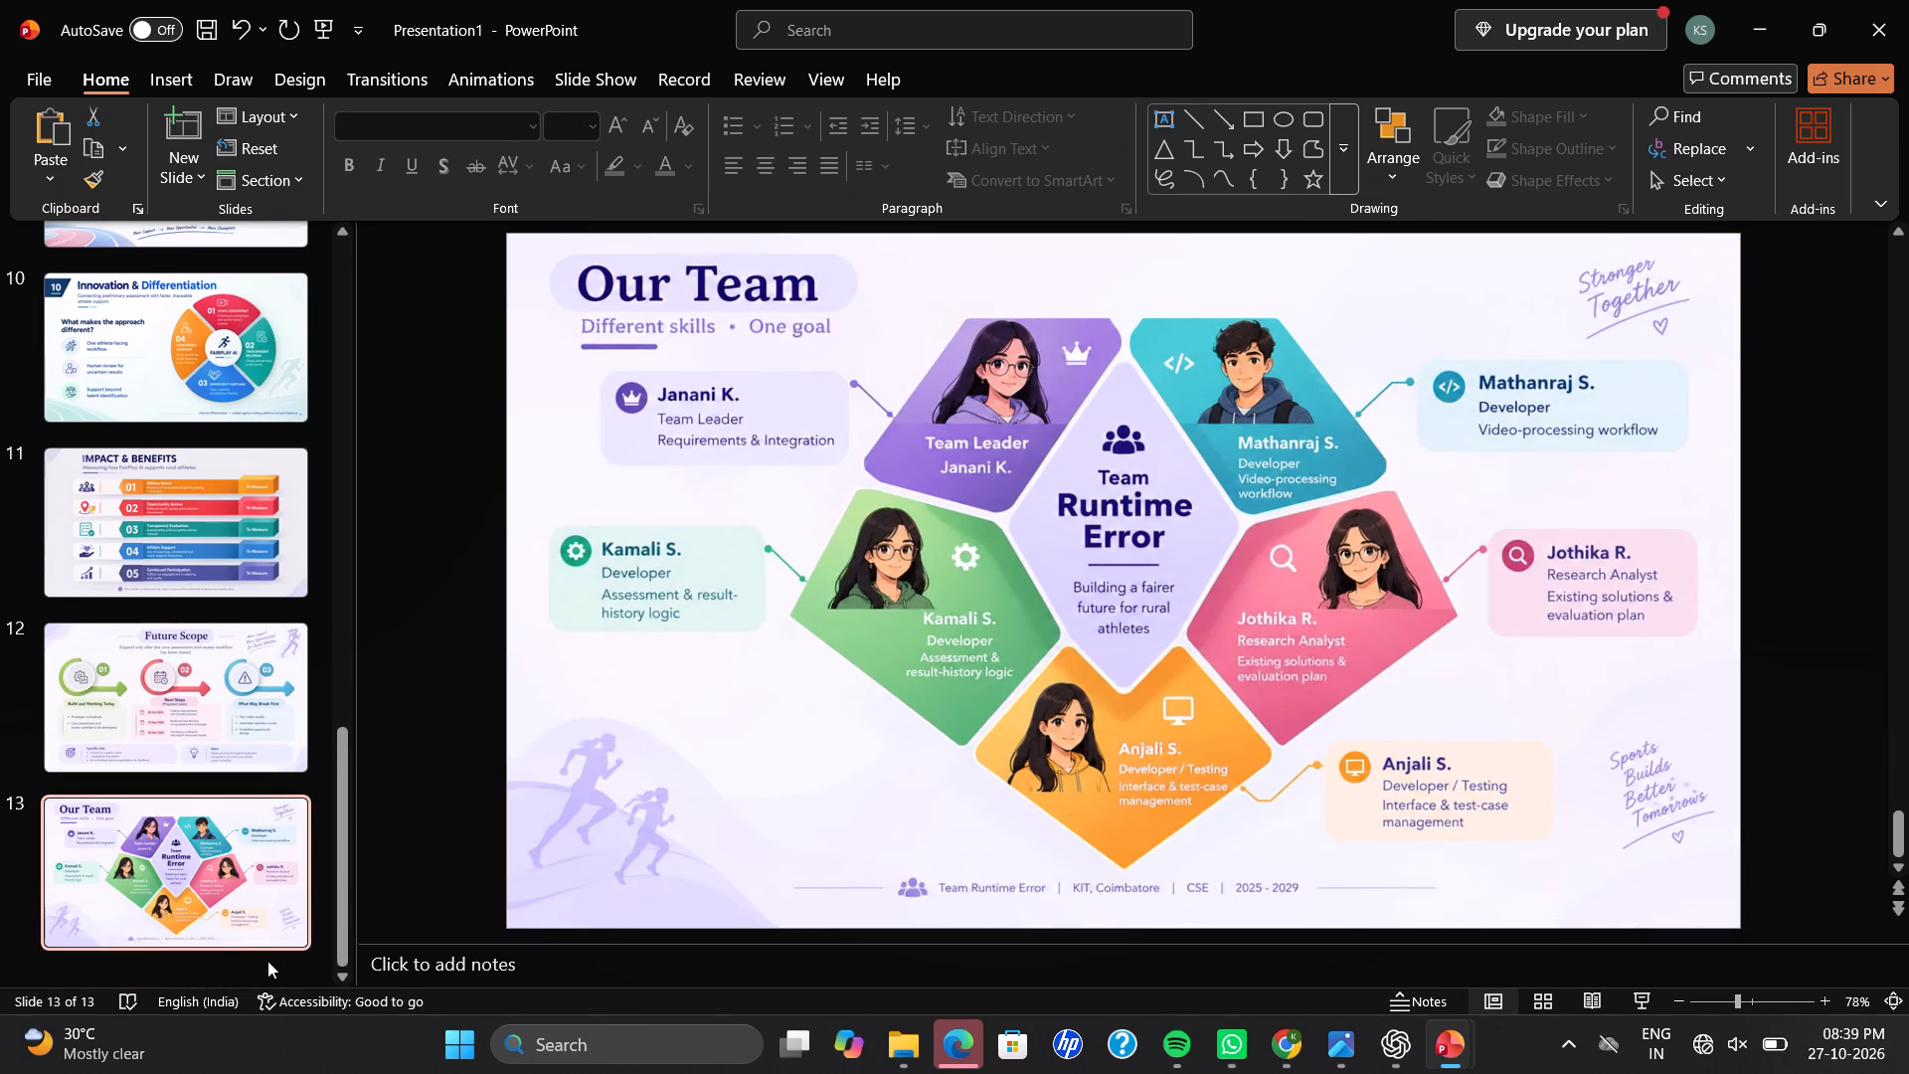
left_click(306, 939)
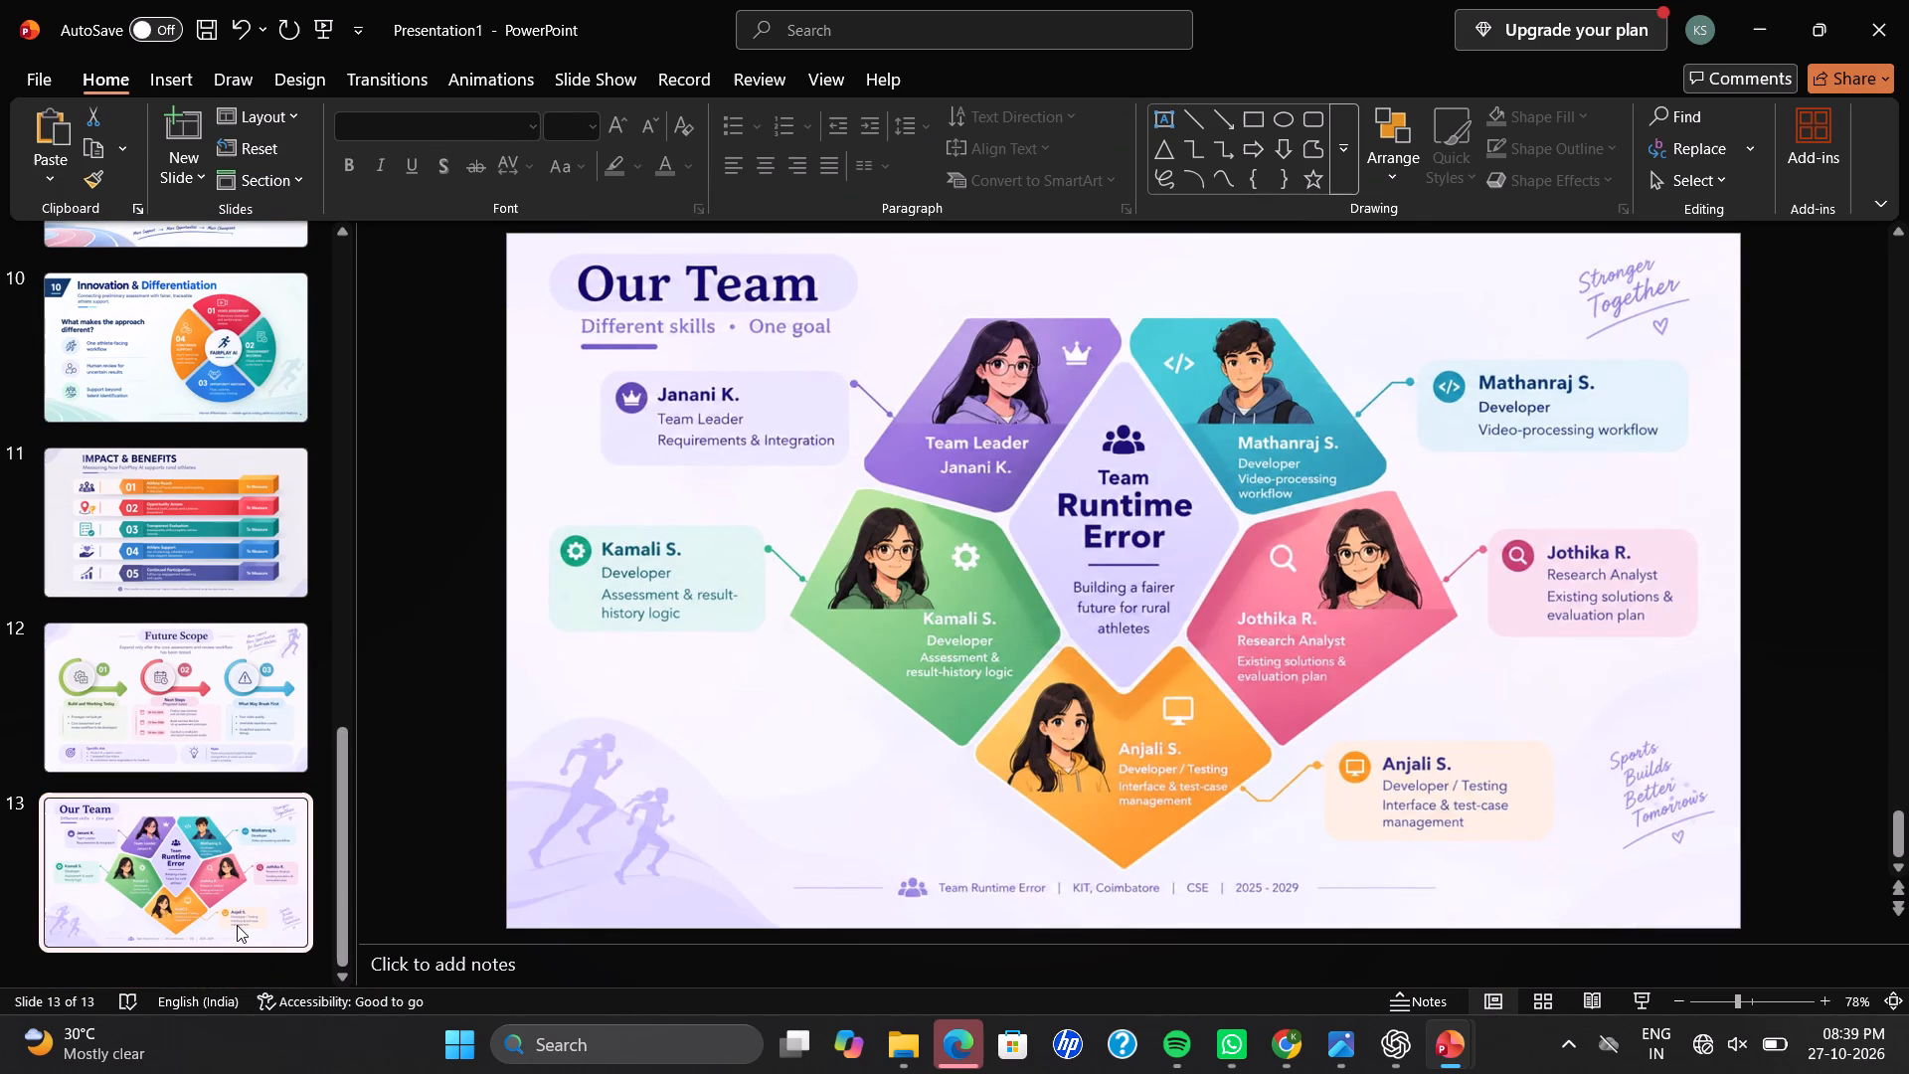
scroll(237, 925, "down", 2)
key("ctrl+m")
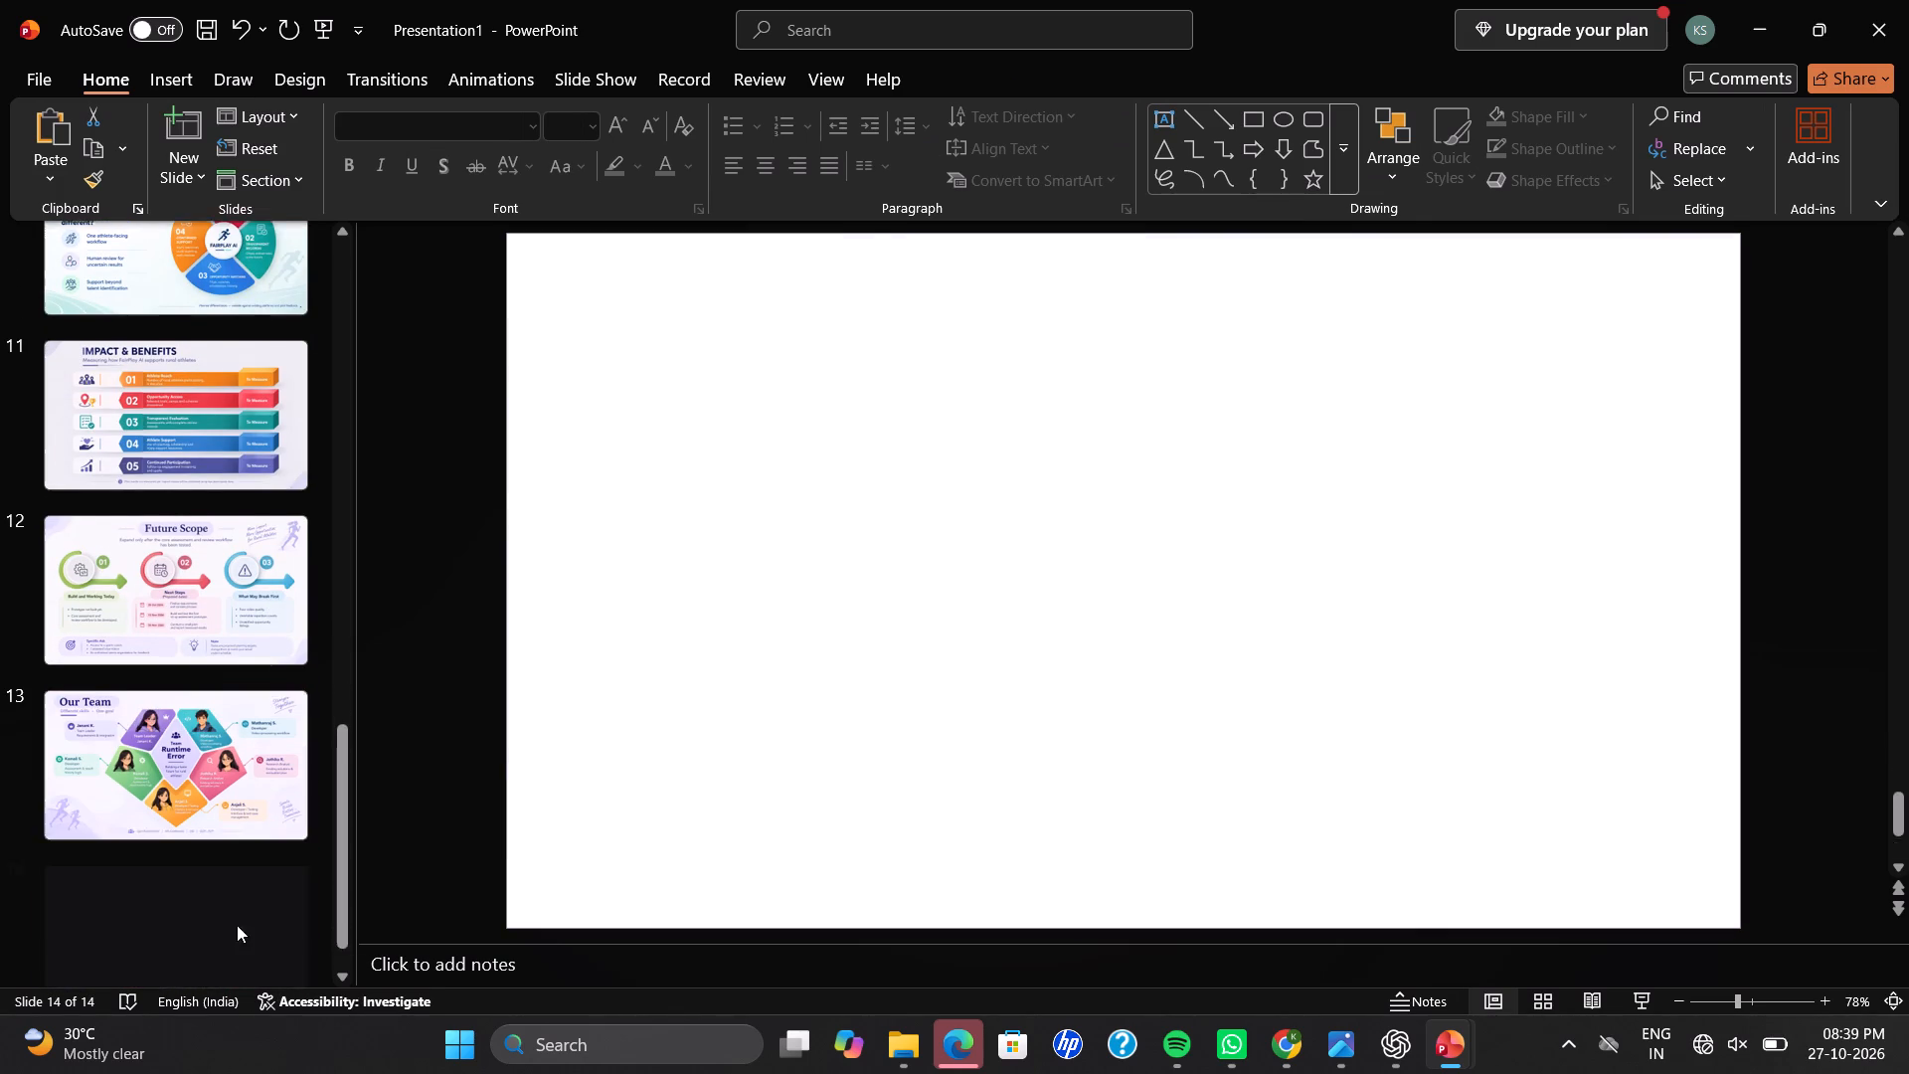
key("ctrl+v")
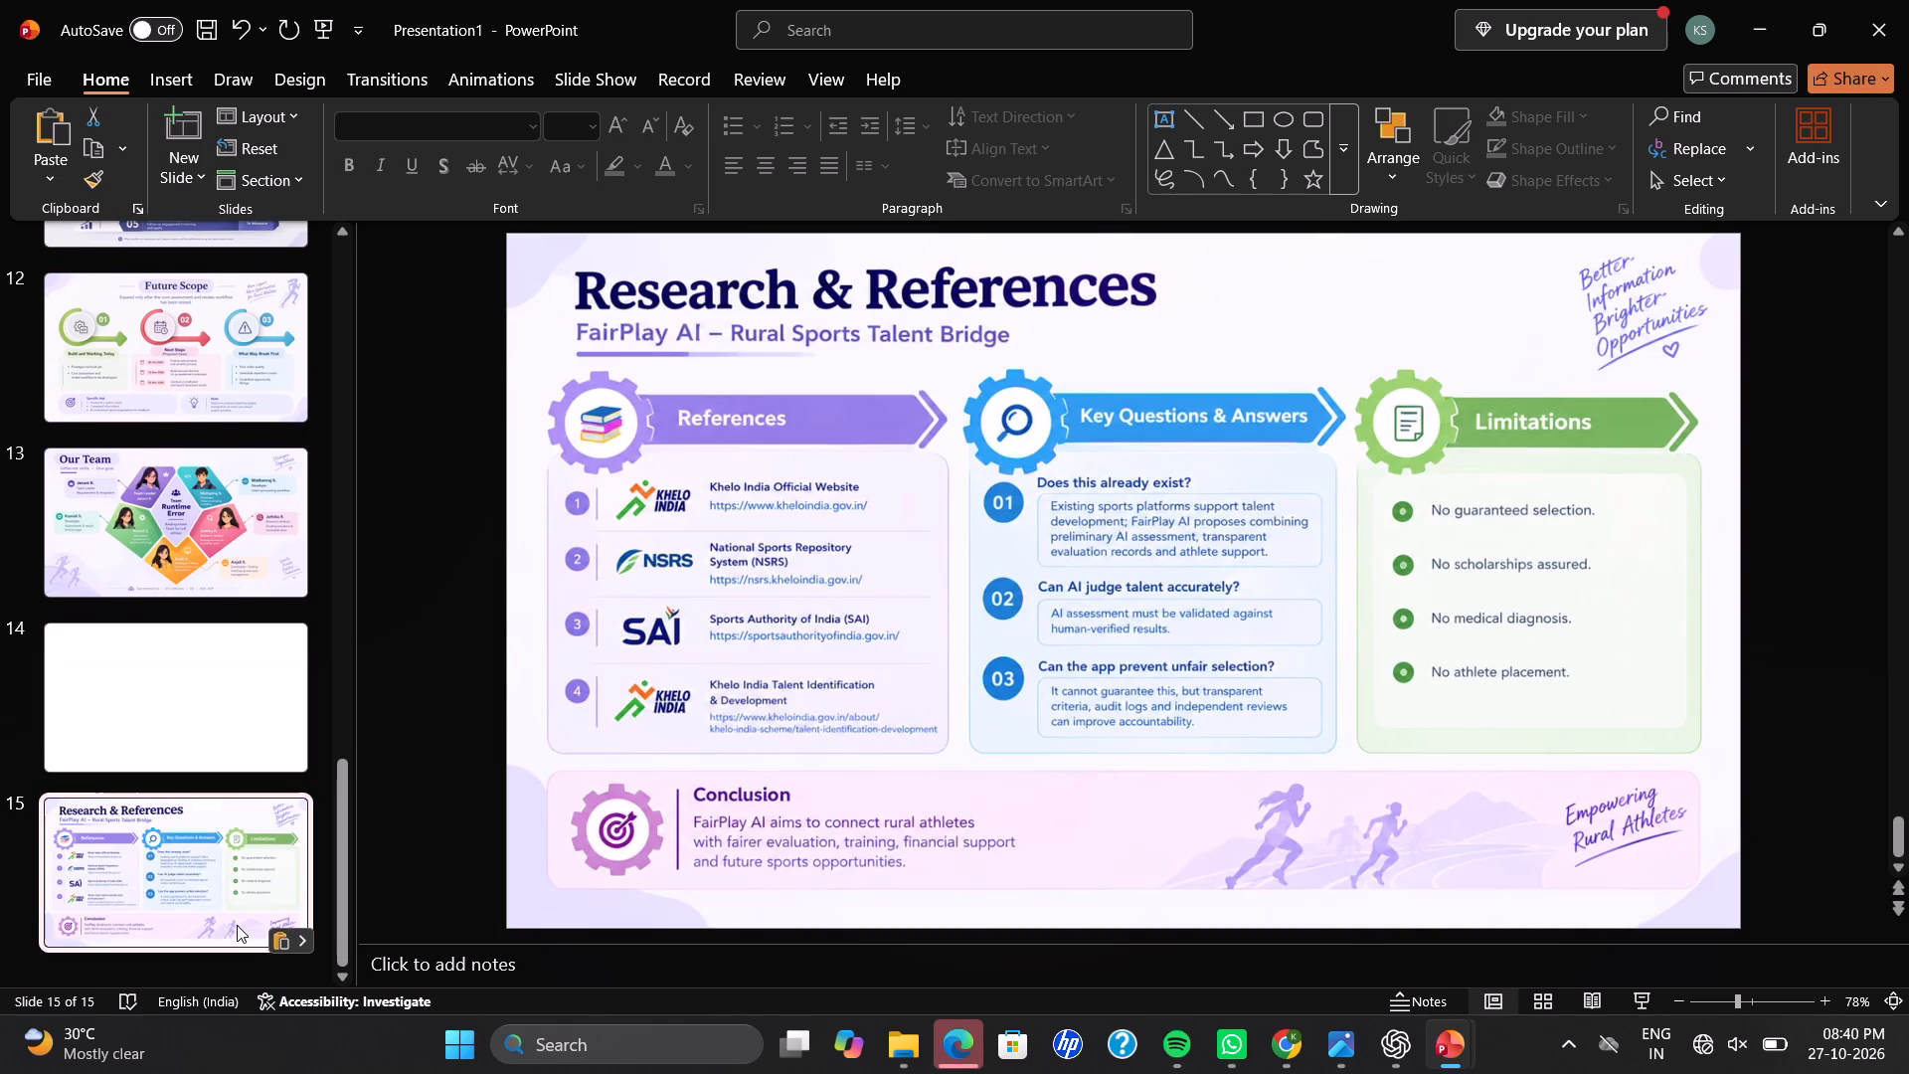
Delete the blank slide 14 between the Our Team and Research & References slides.
left_click(164, 736)
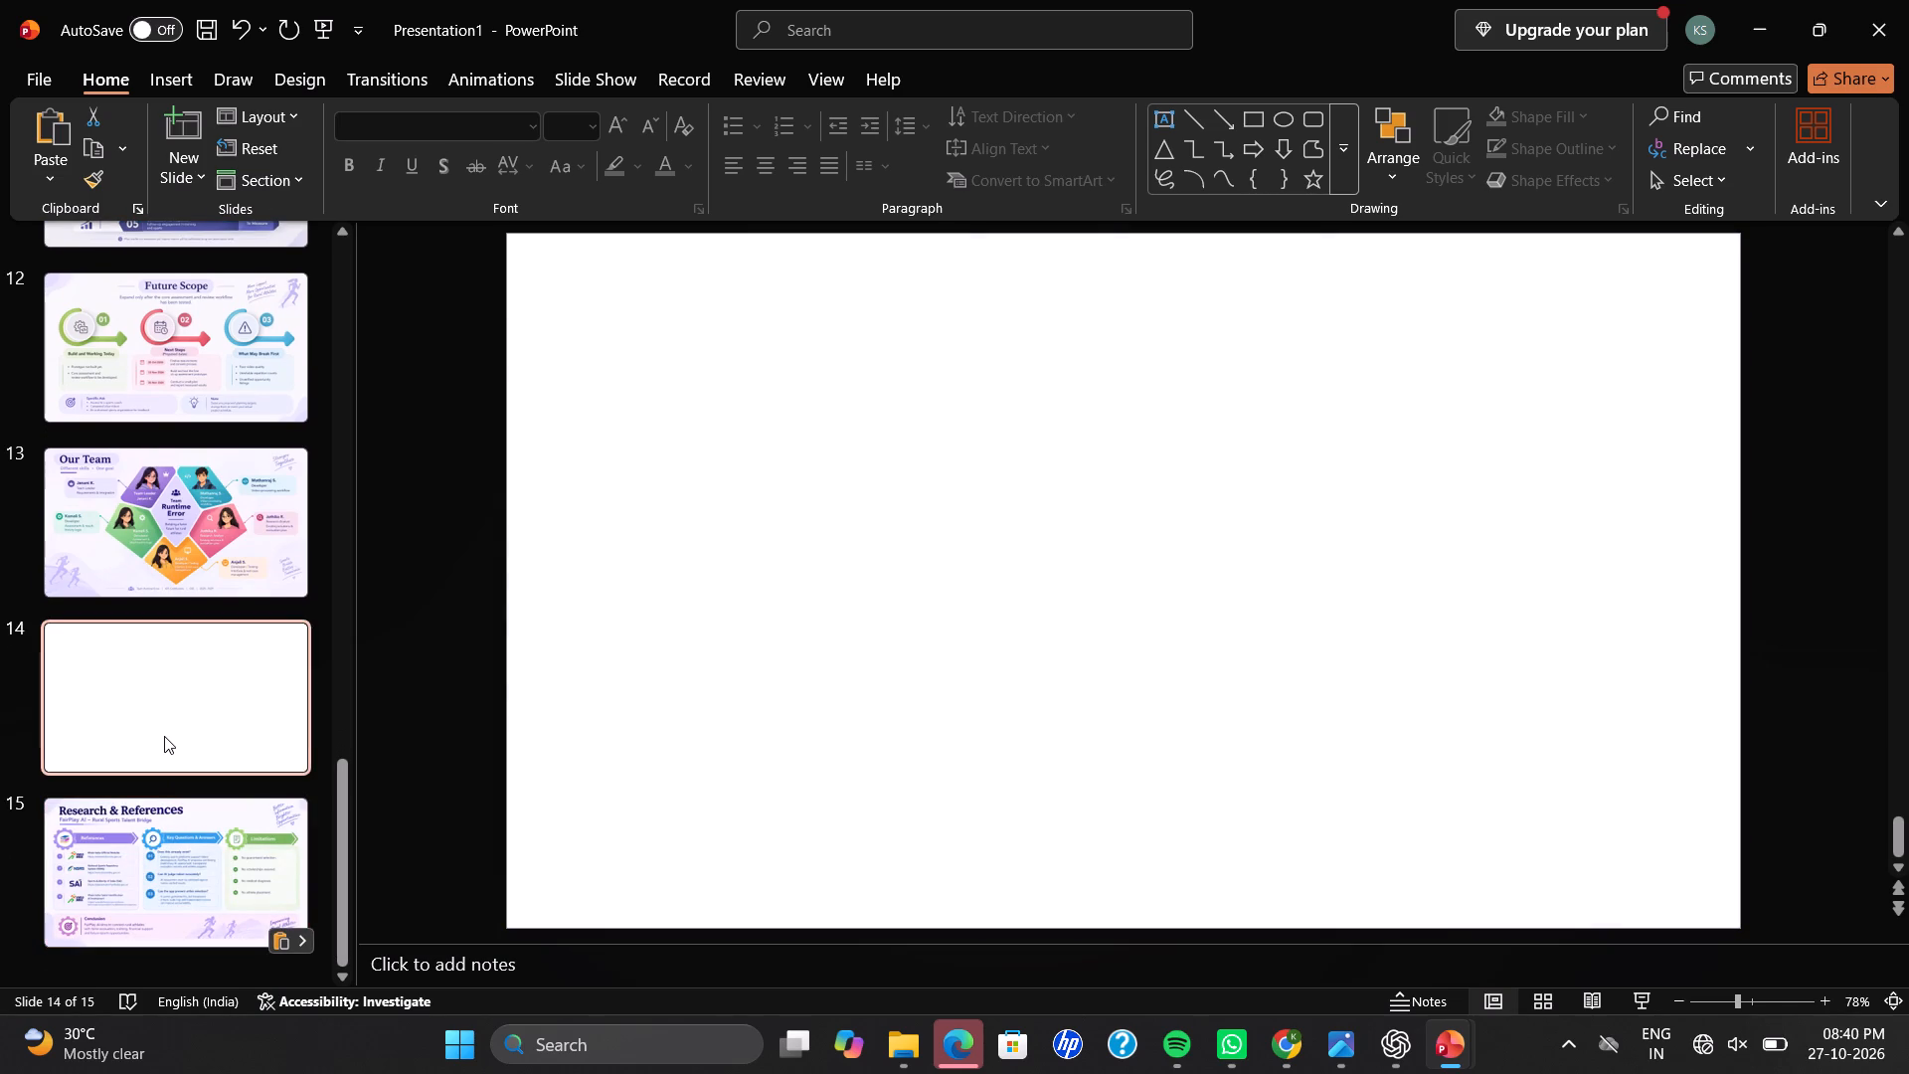
key("BackSpace")
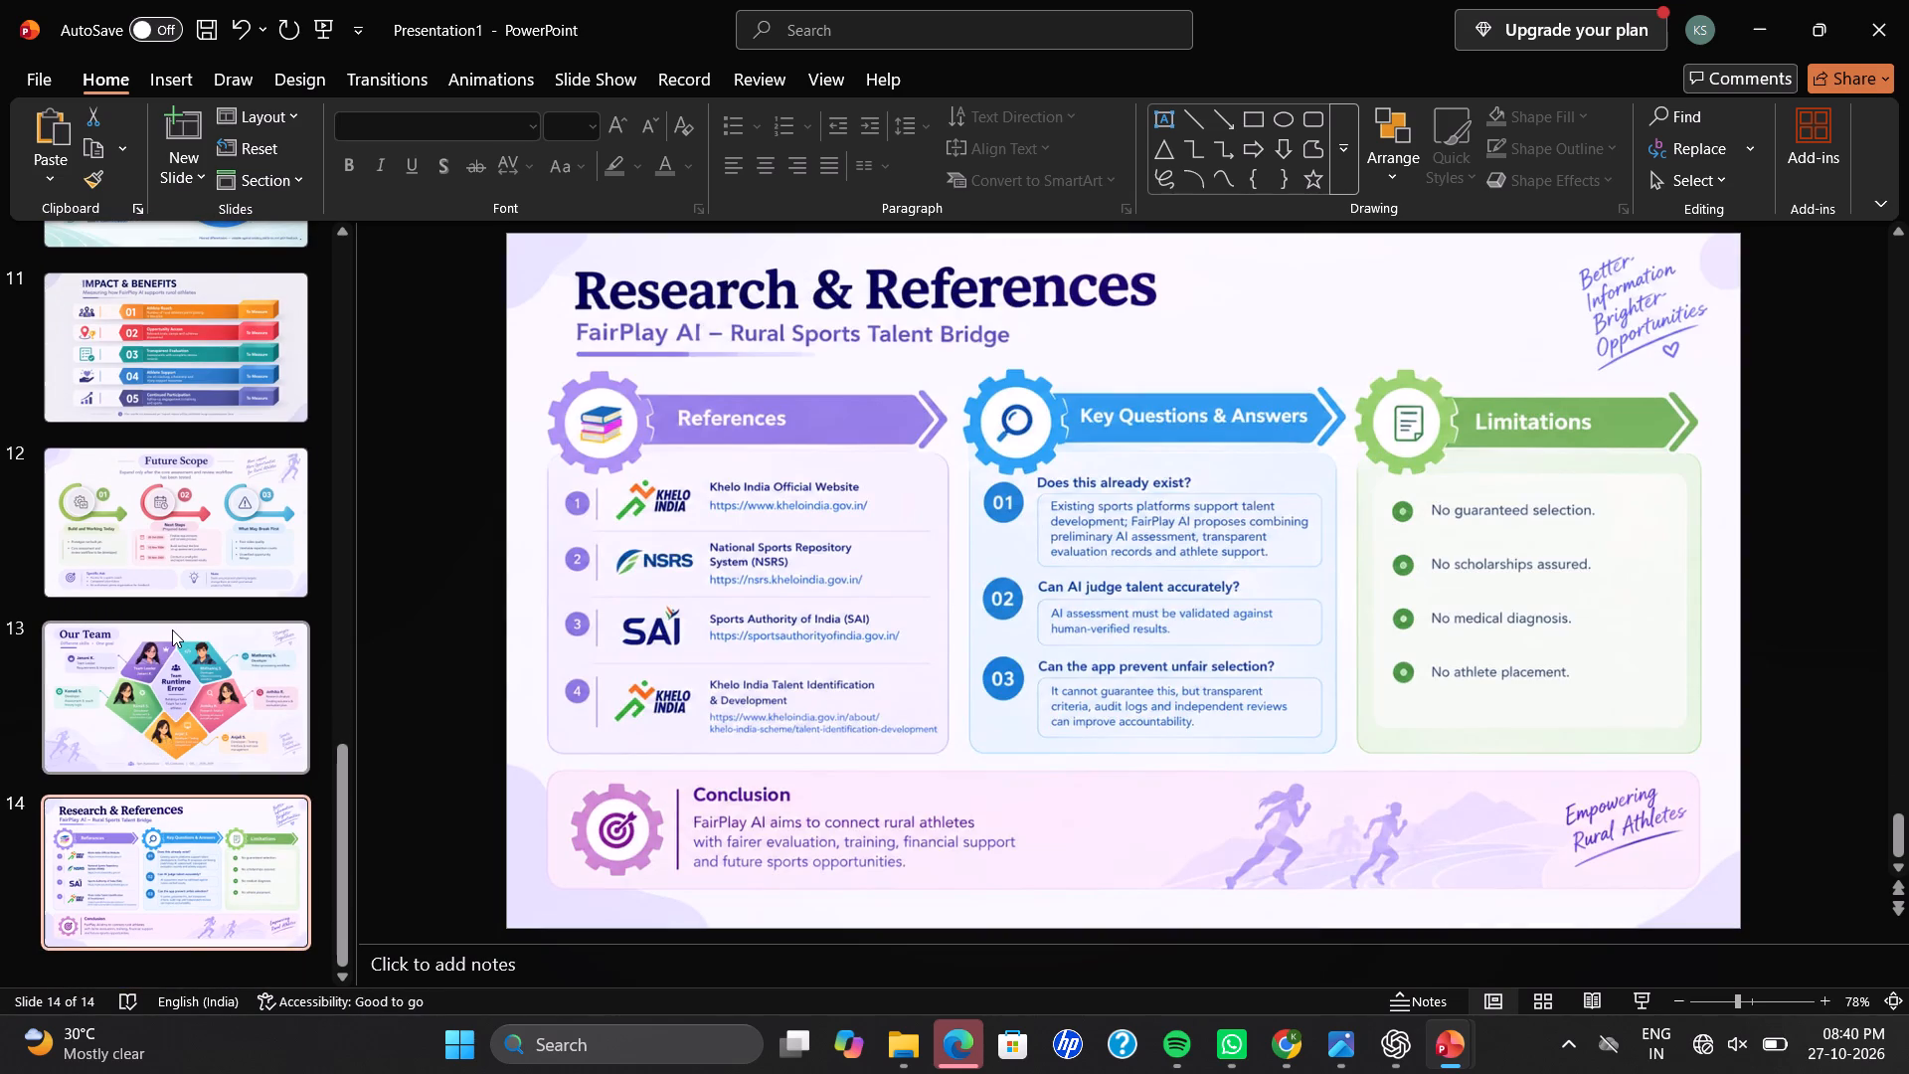
Add a new blank slide after the Research & References slide, as slide 15.
left_click(172, 629)
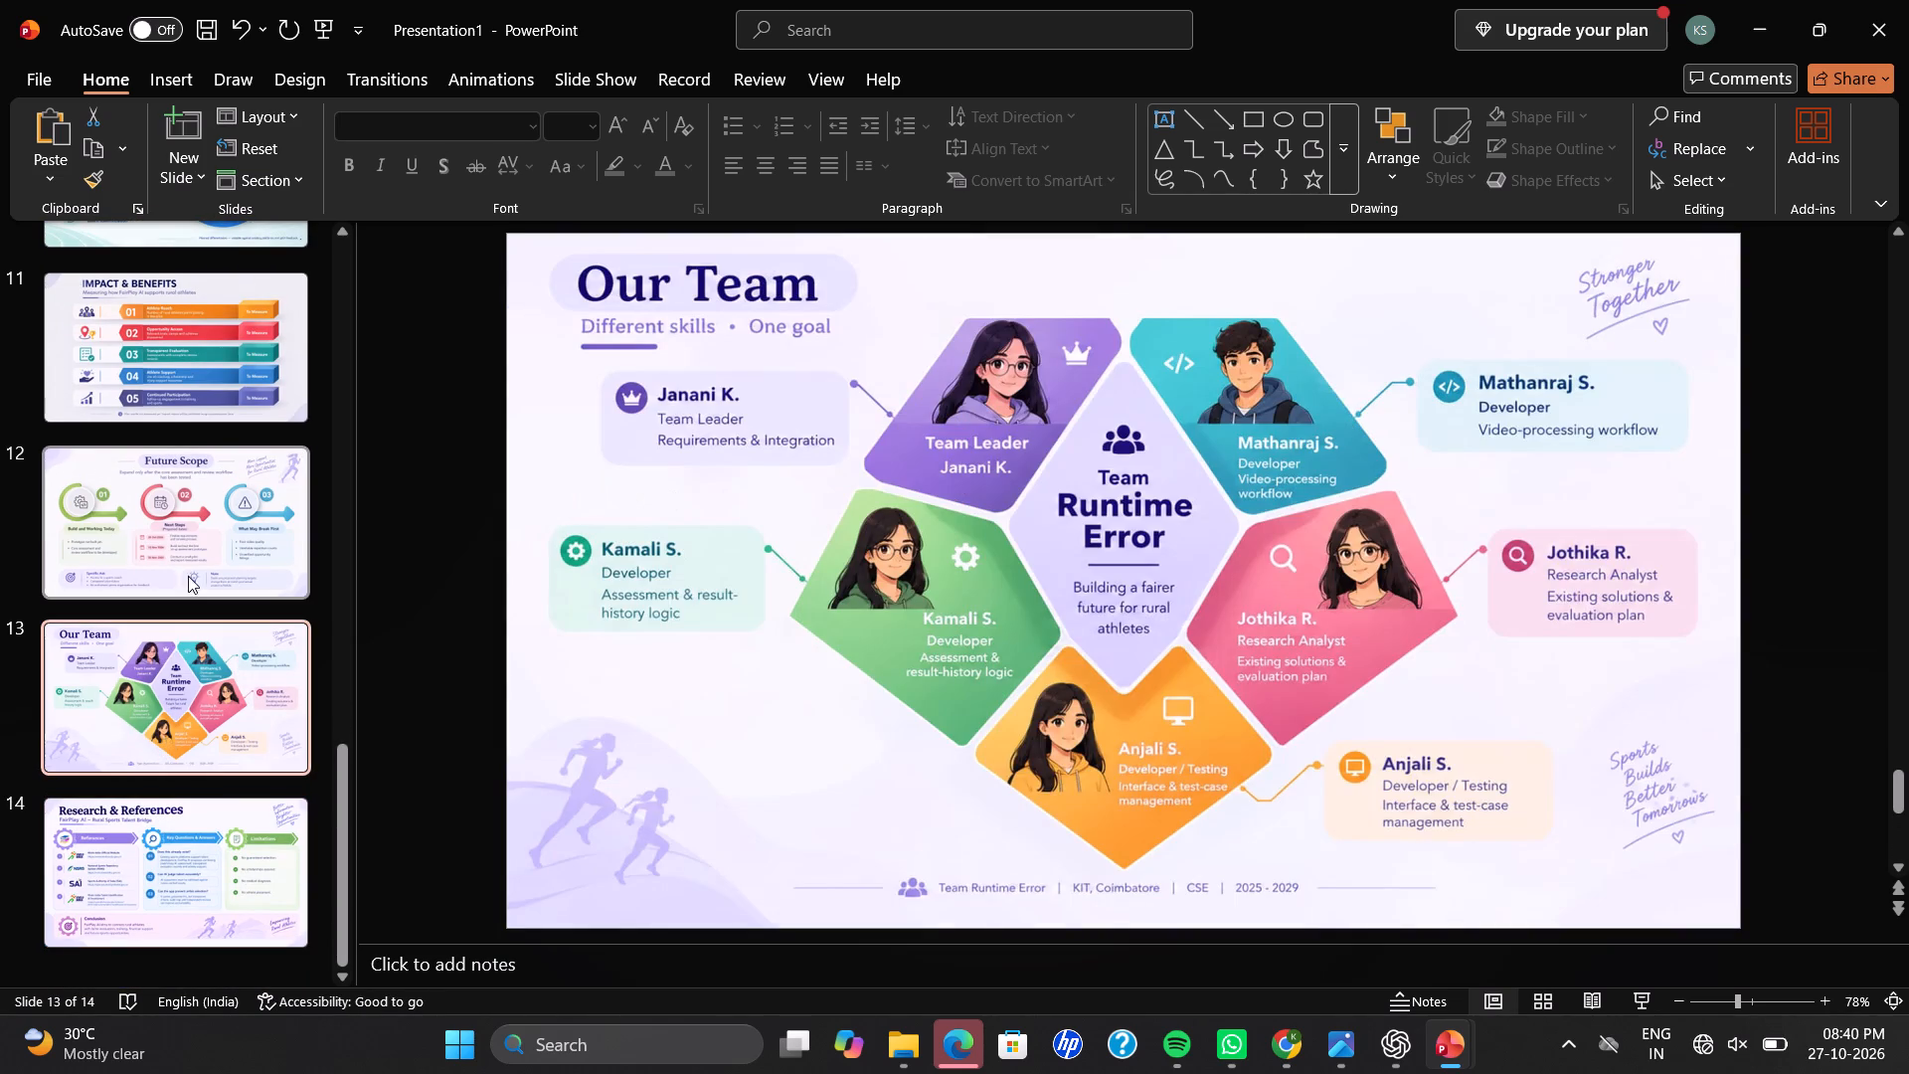
scroll(188, 560, "down", 4)
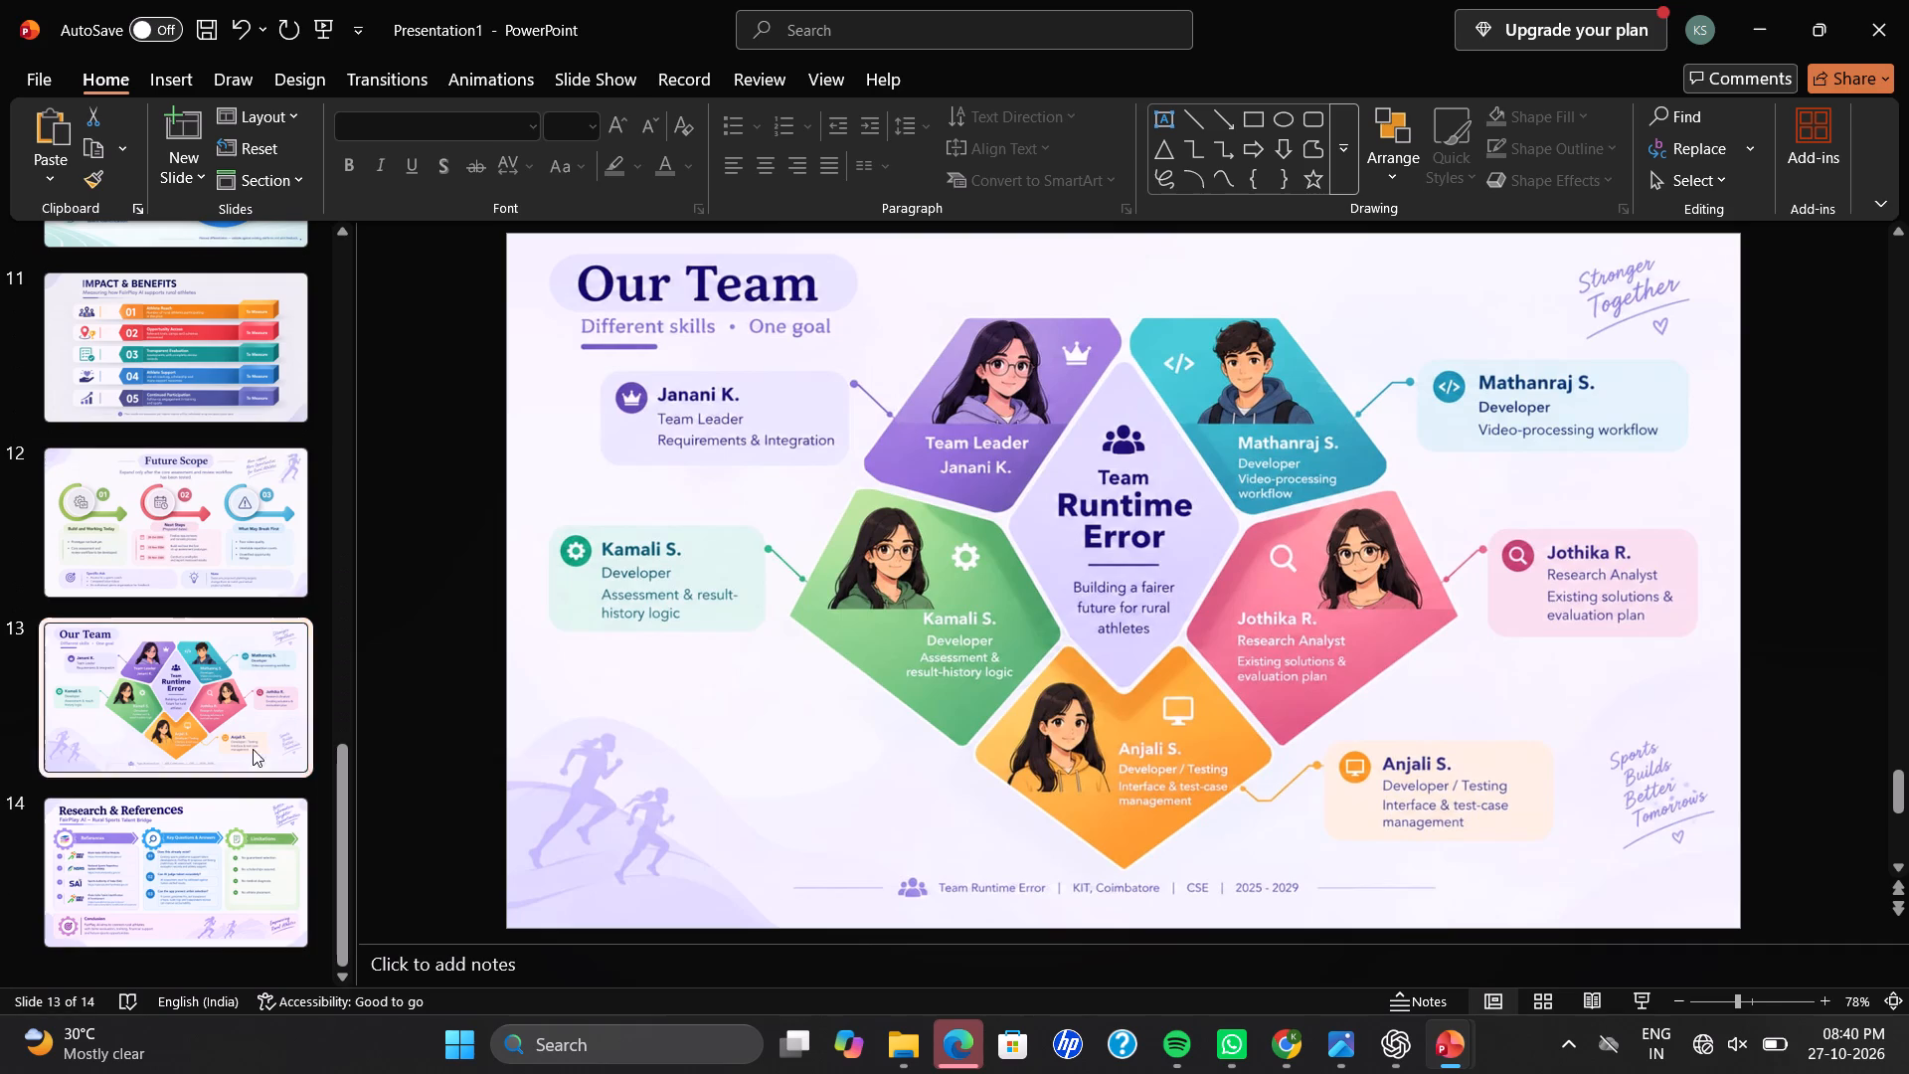
left_click(282, 810)
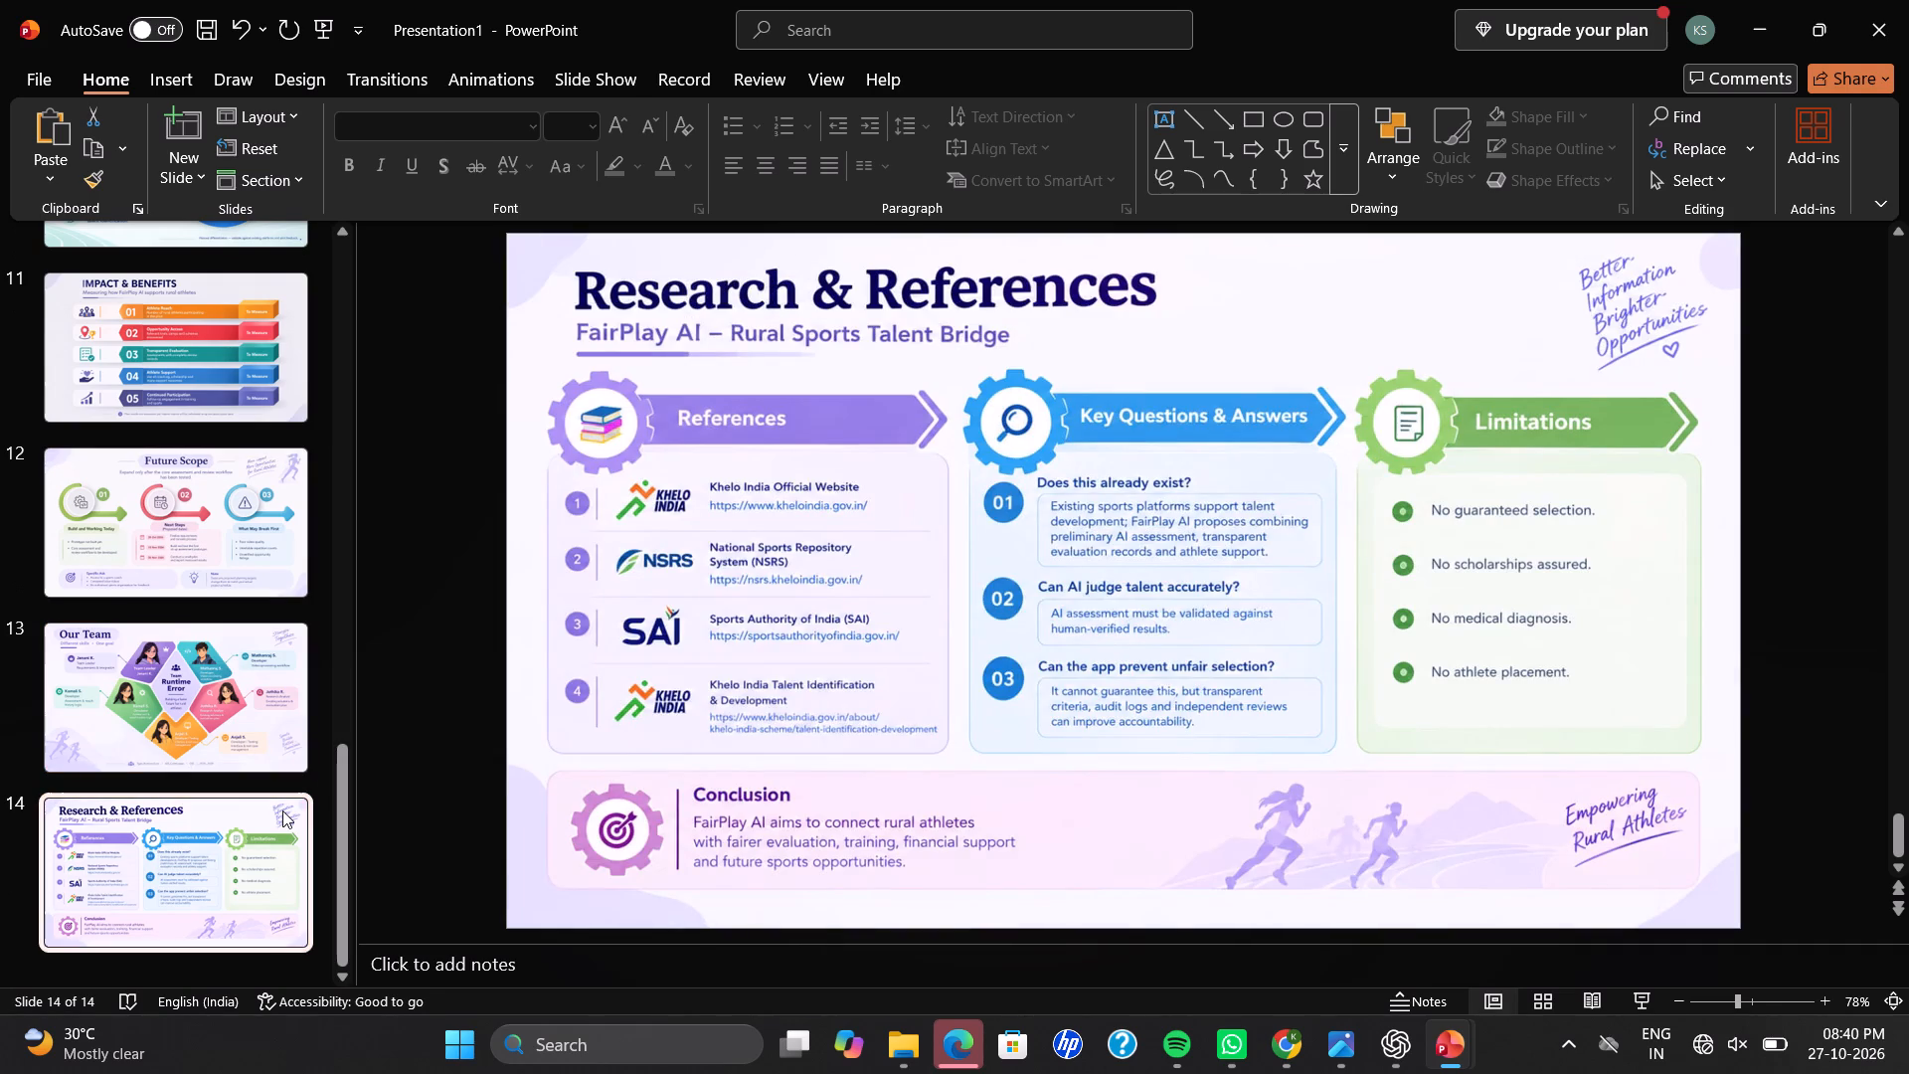
key("ctrl+m")
left_click(282, 810)
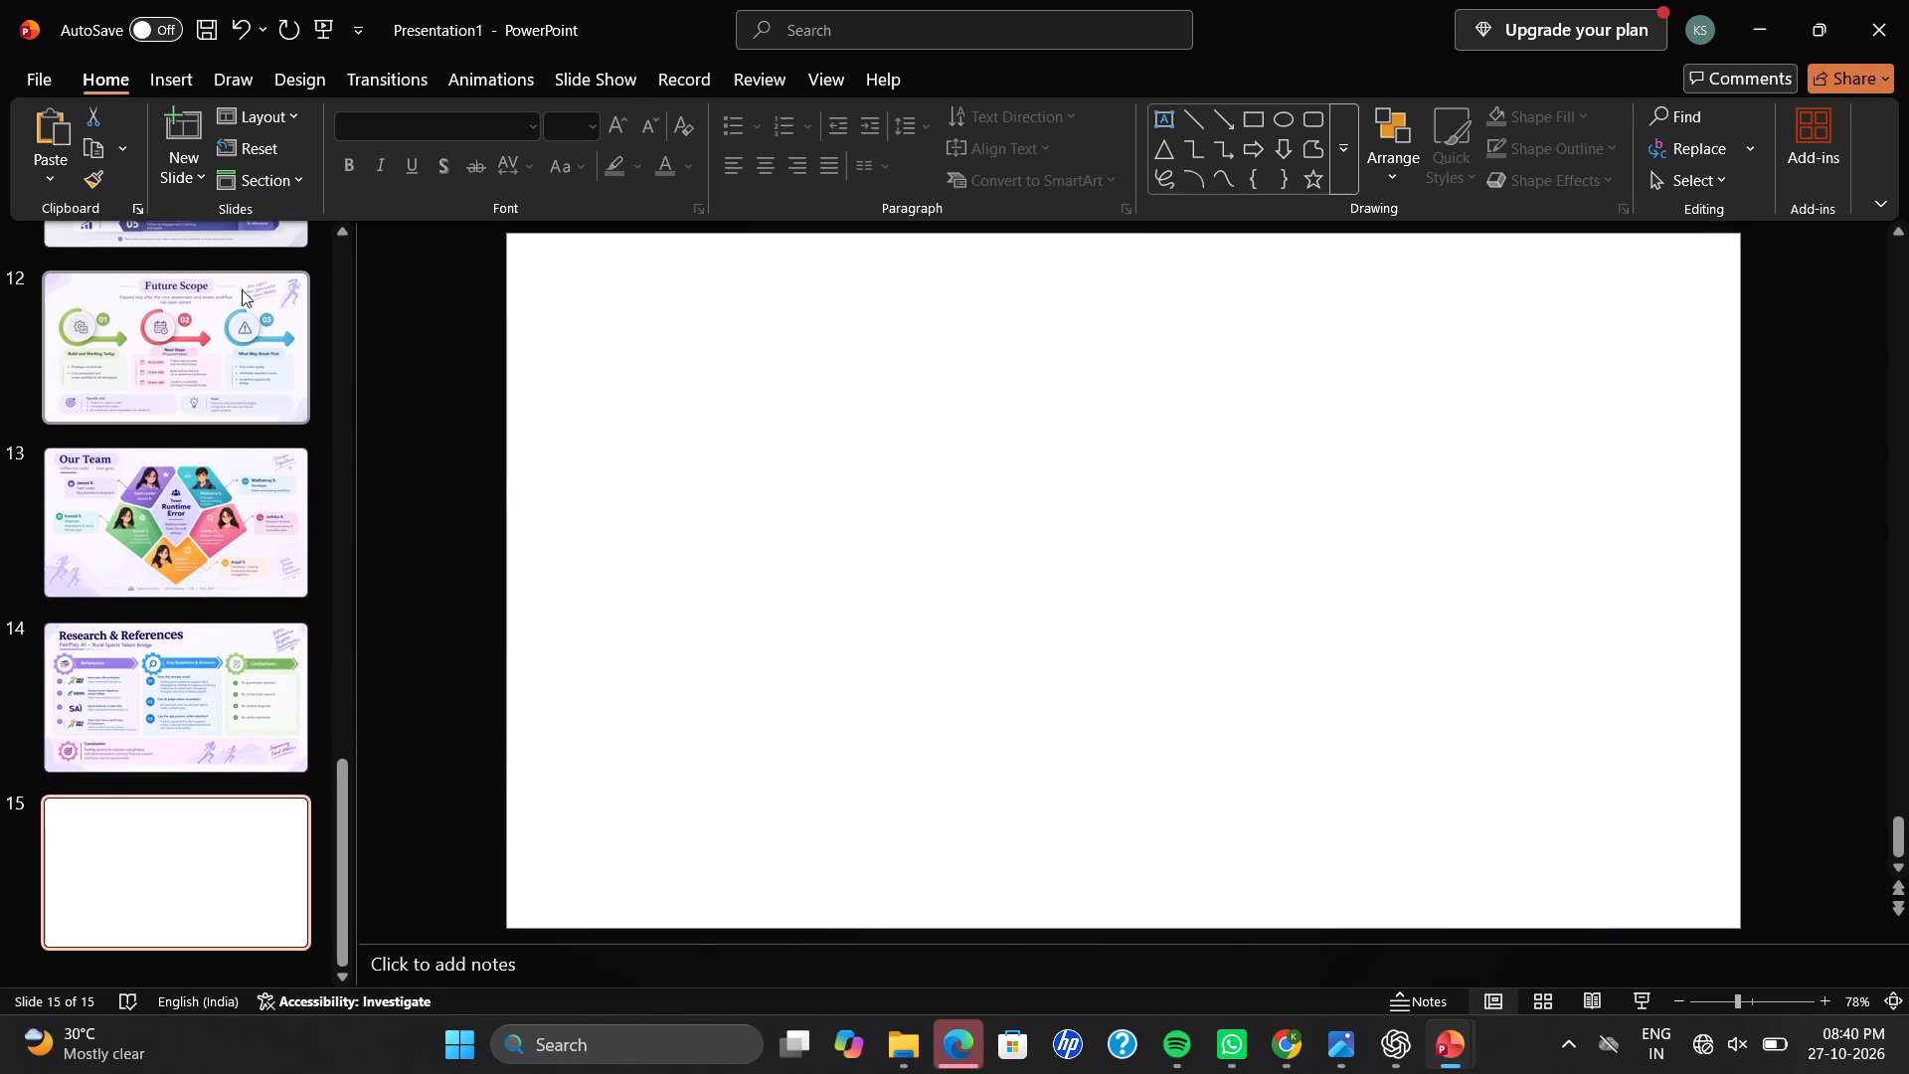
Insert slide 7.jpeg from this device's recent files onto the blank slide 15.
left_click(175, 89)
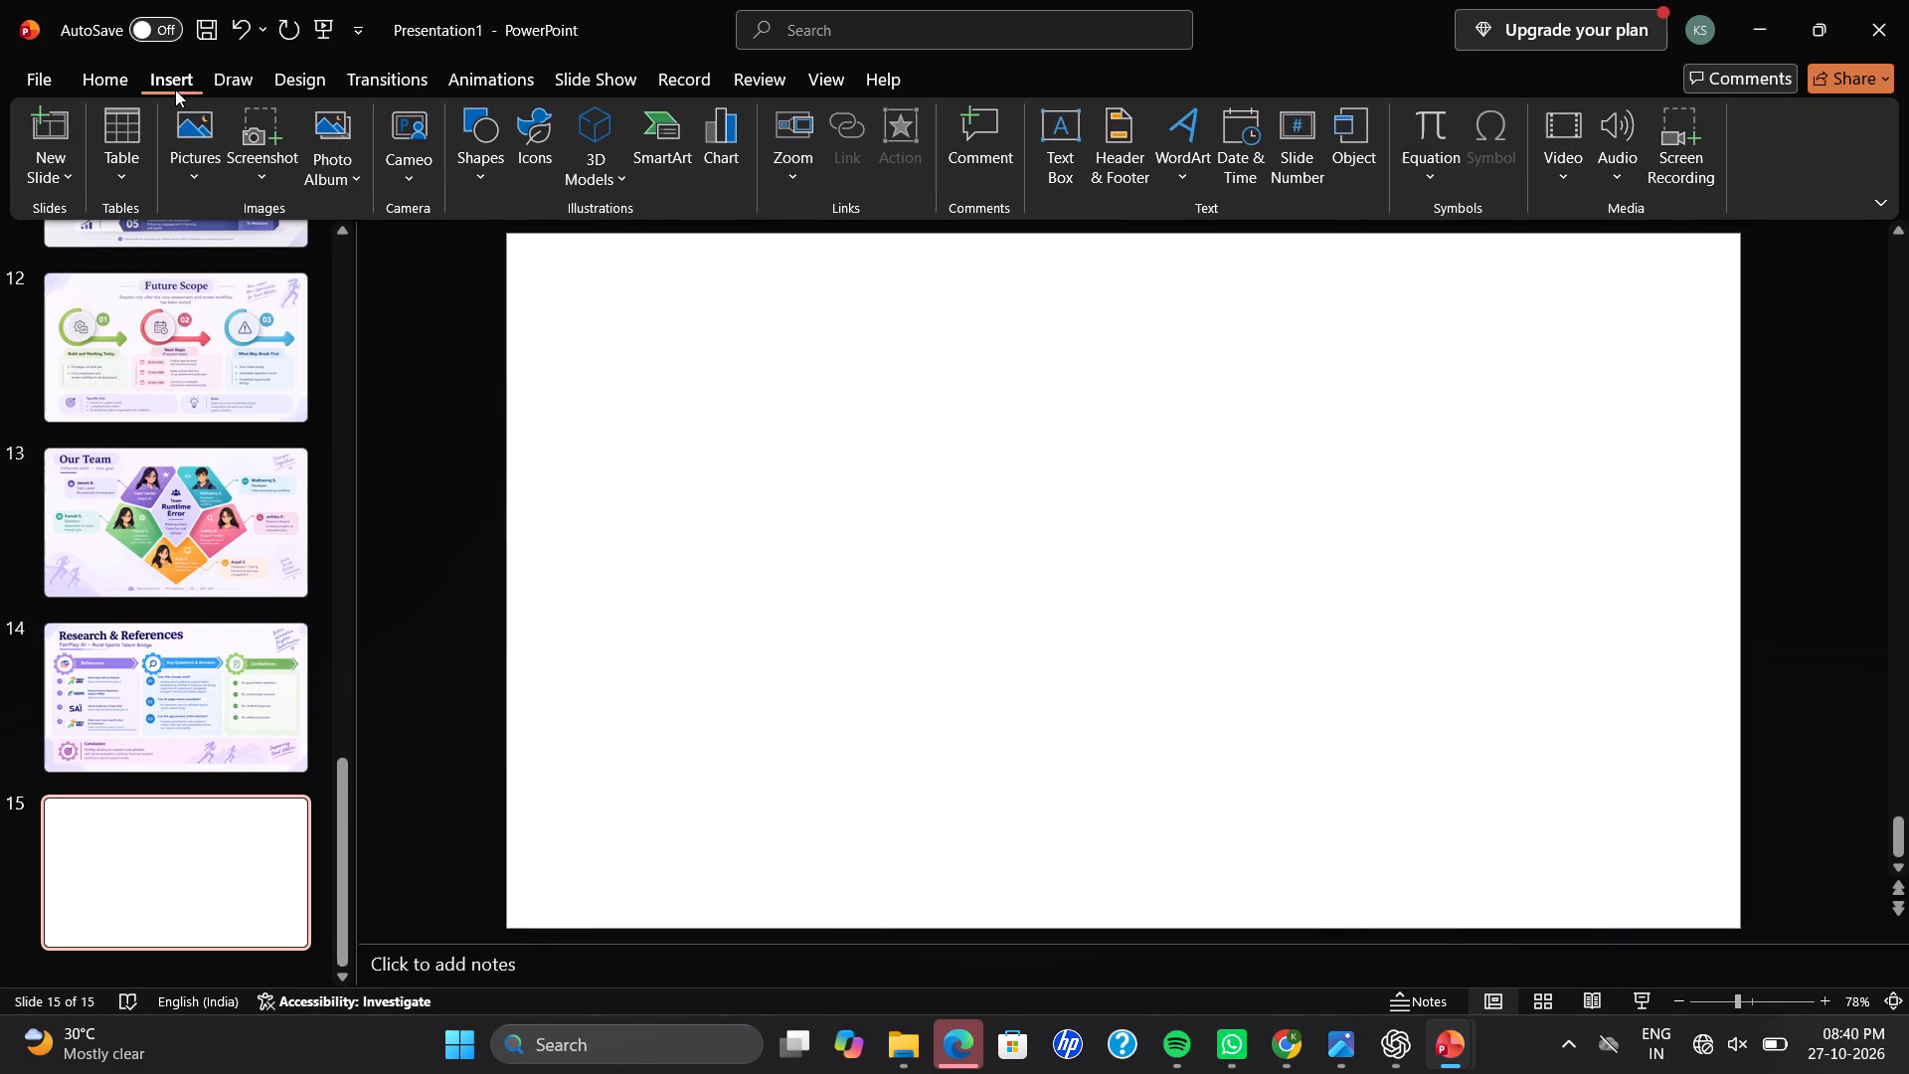
left_click(203, 171)
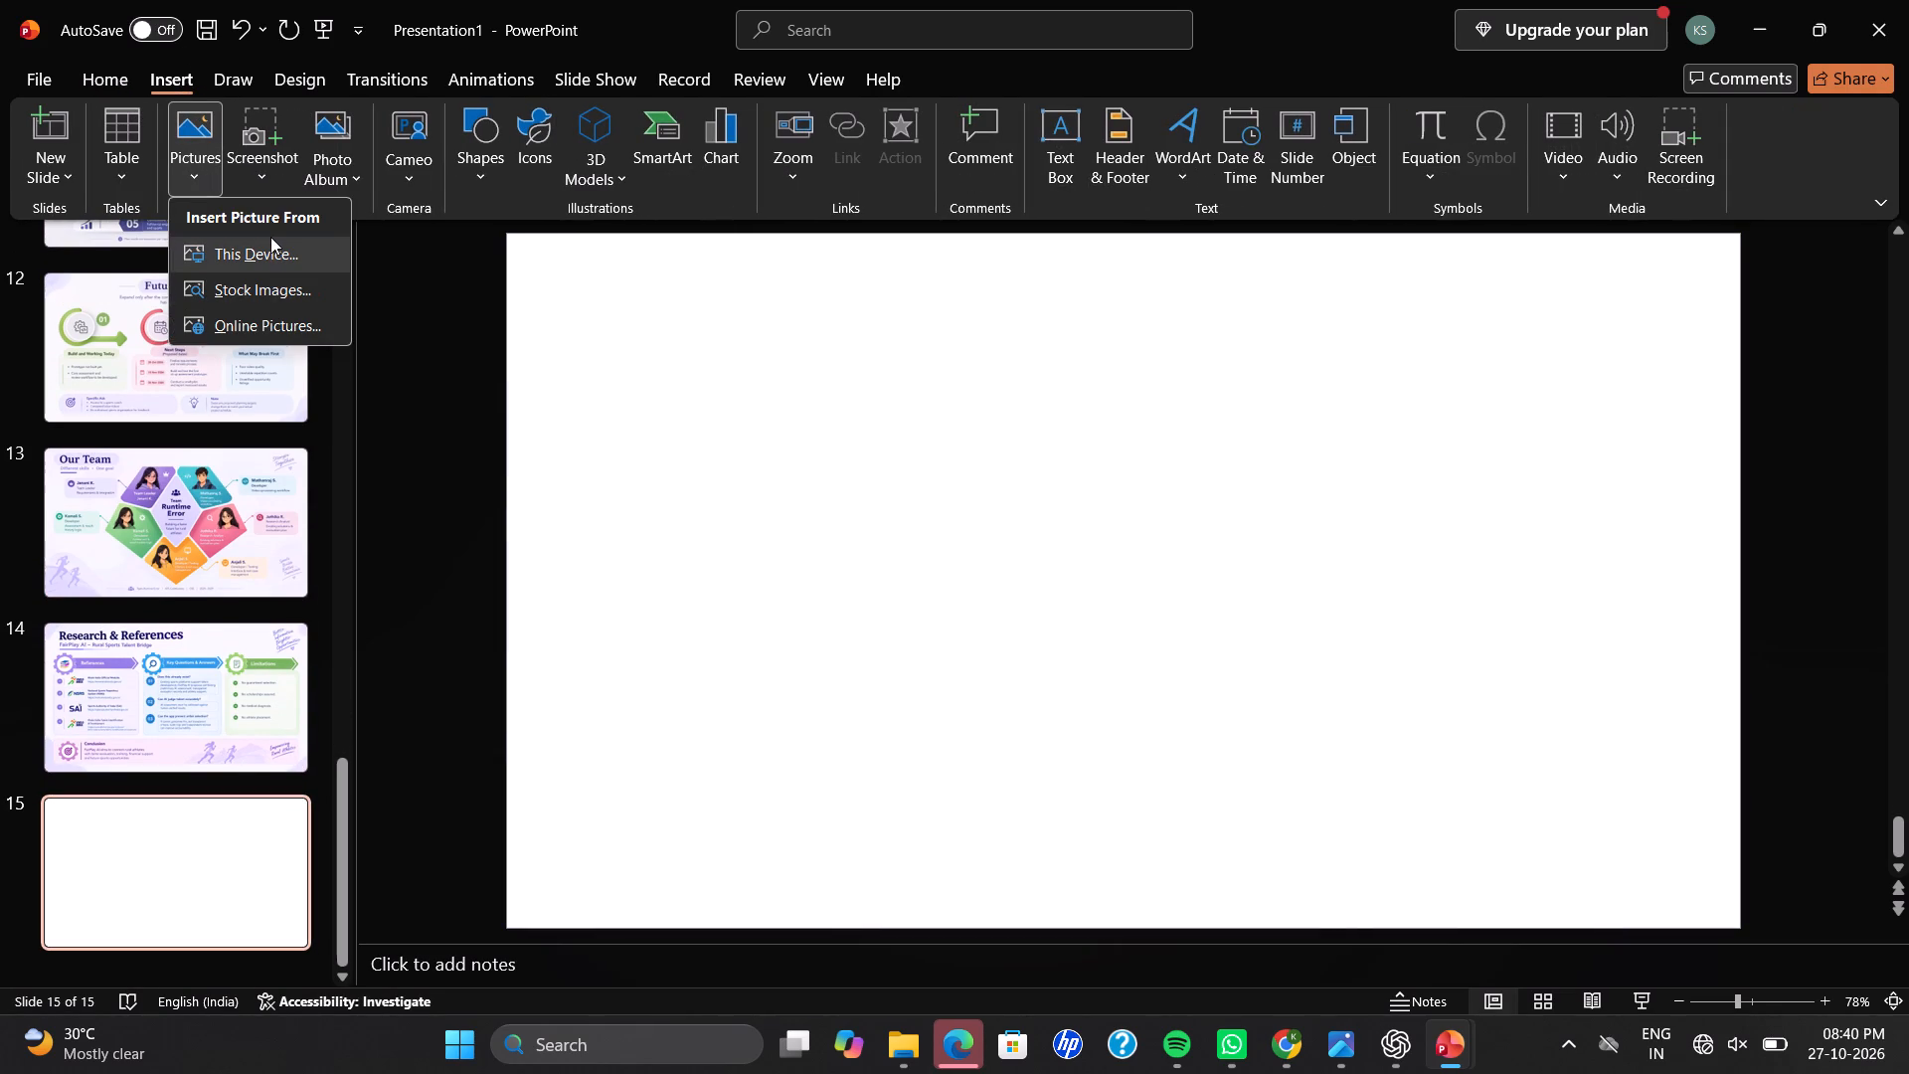
left_click(270, 237)
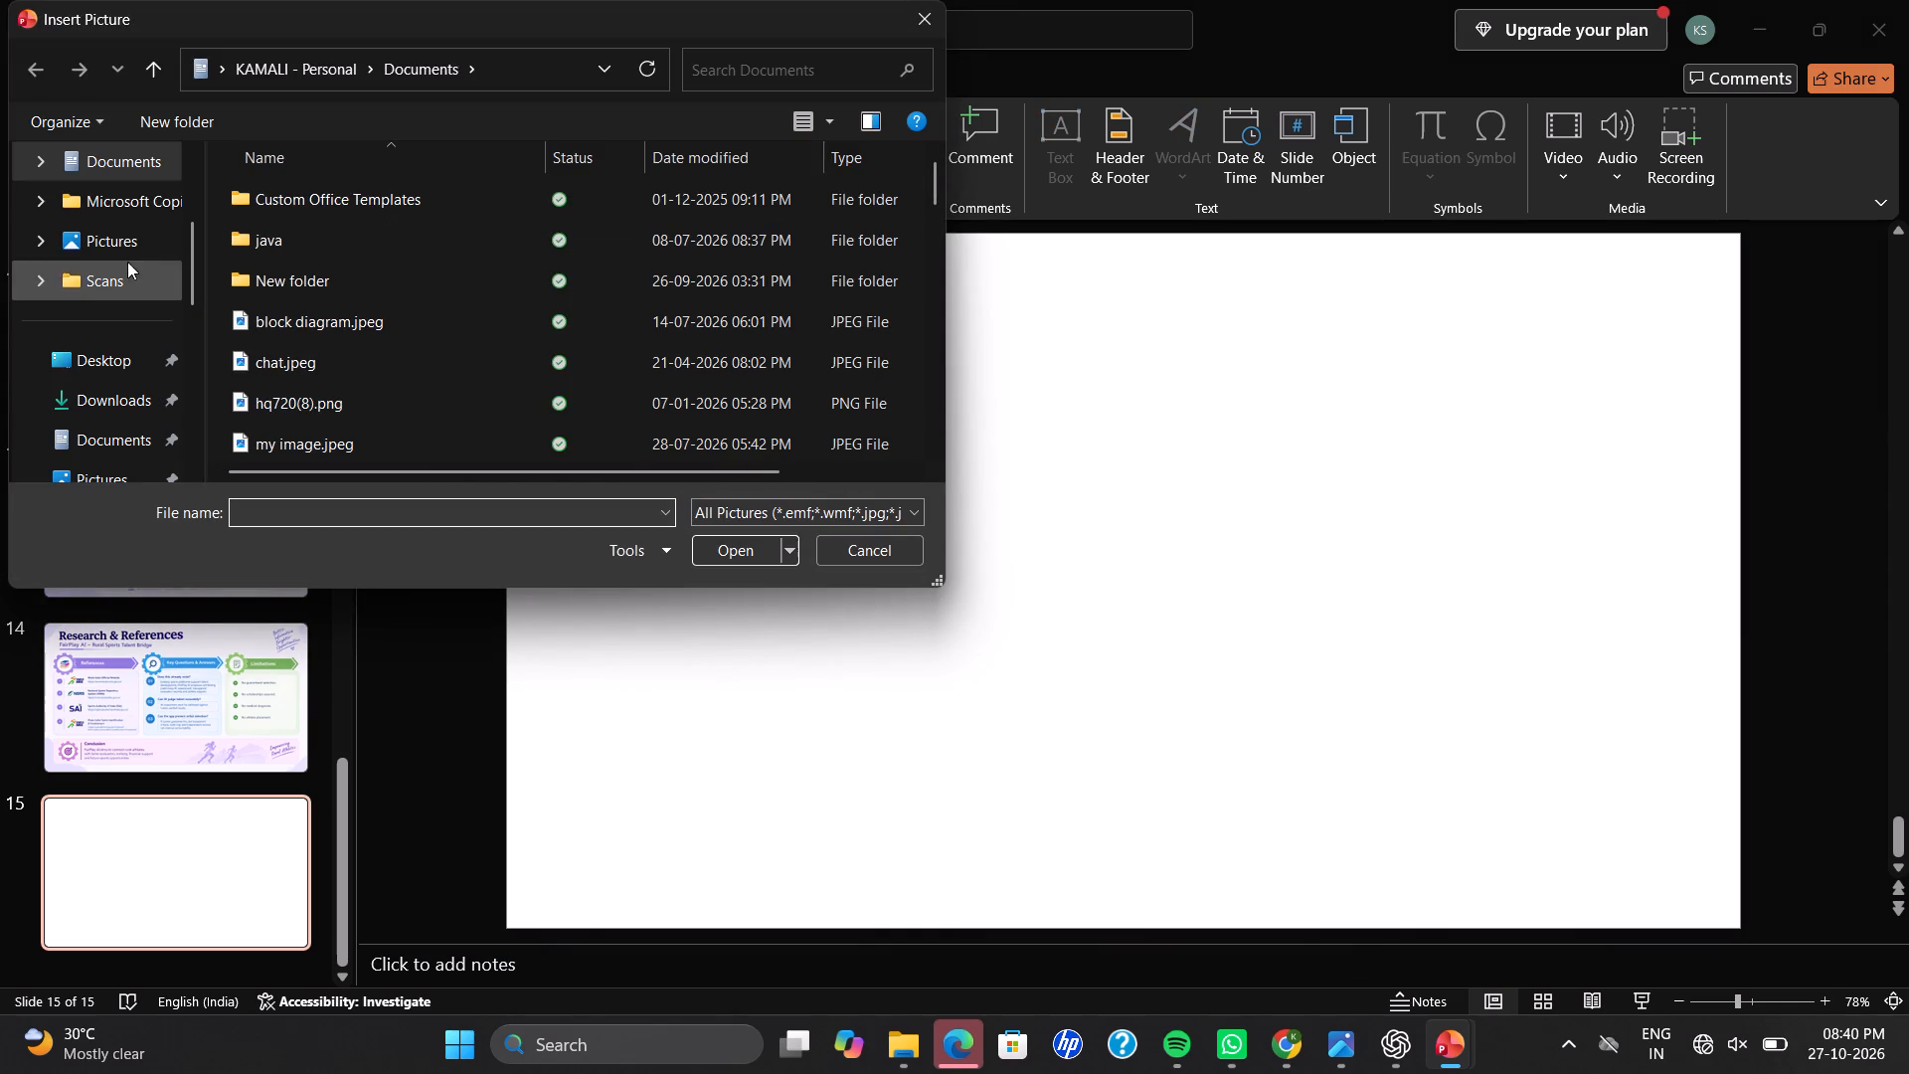
scroll(127, 262, "up", 5)
left_click(121, 167)
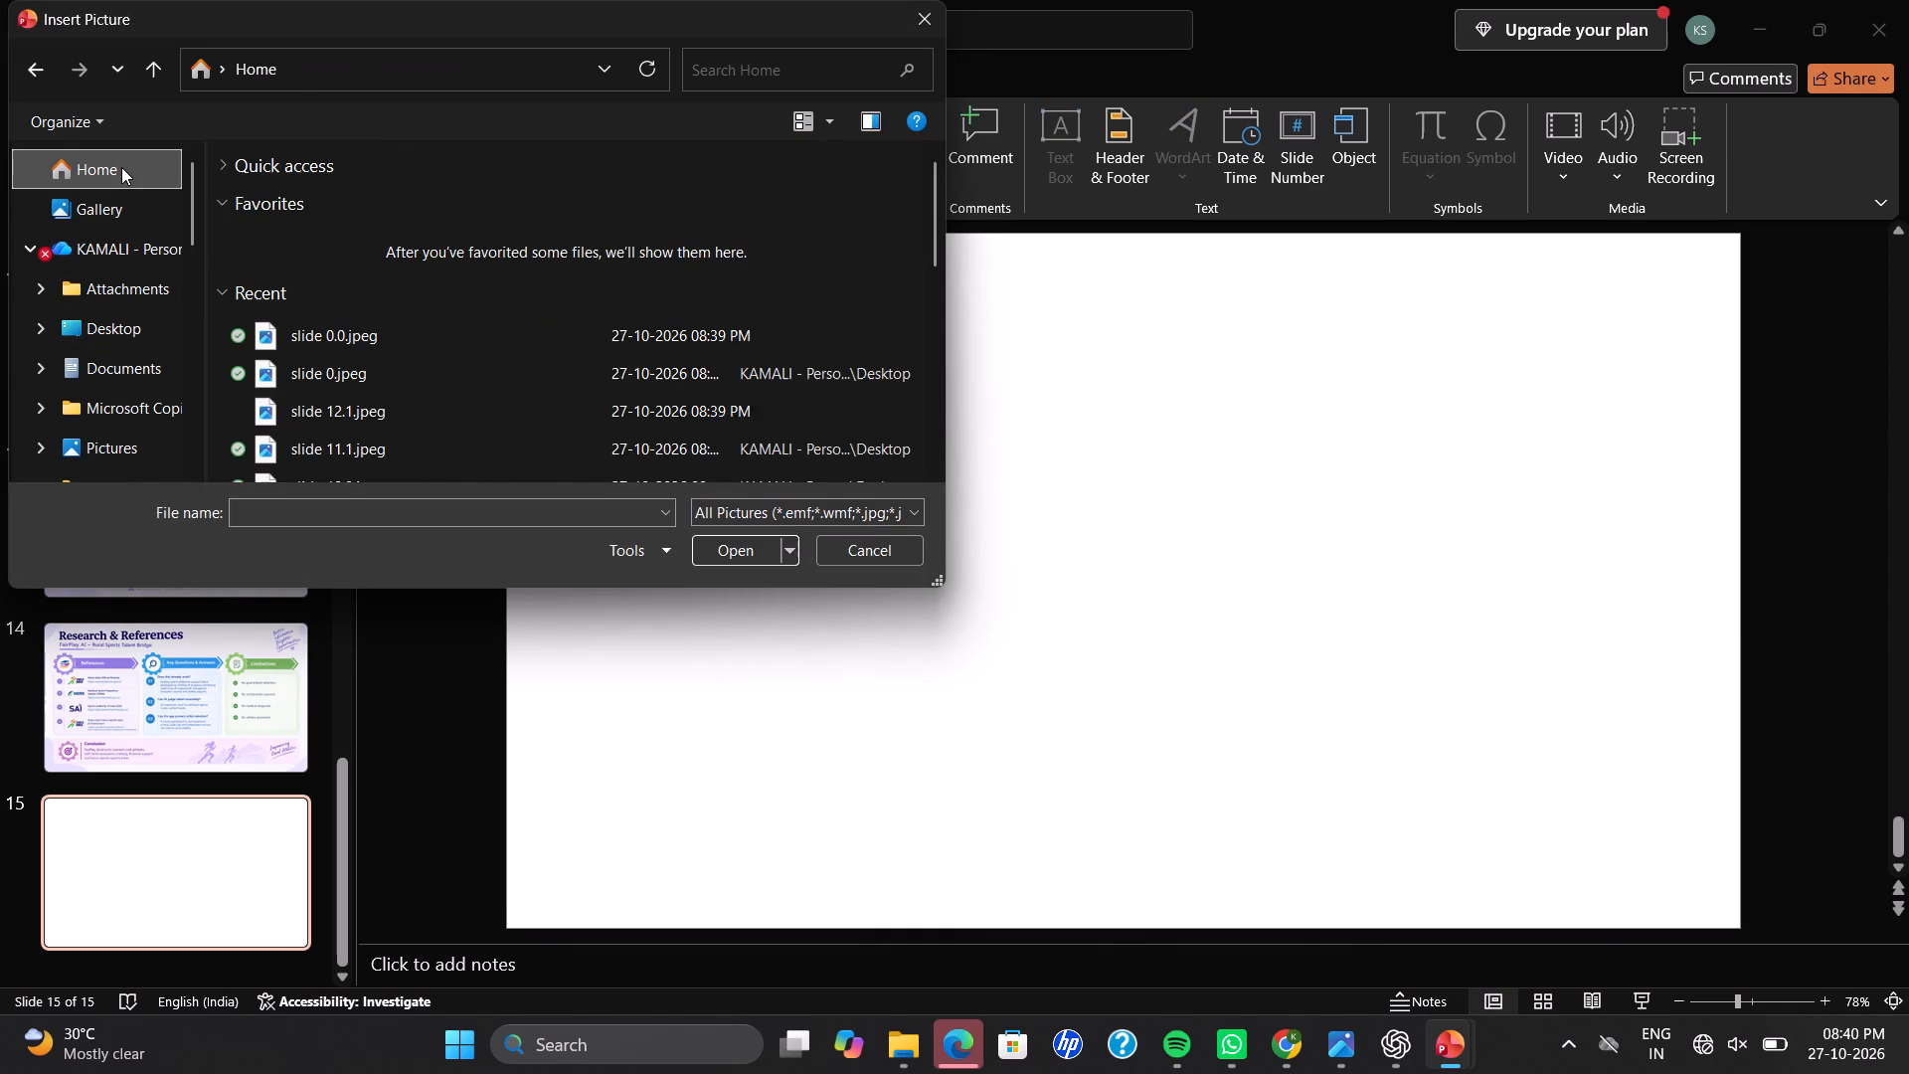
scroll(398, 309, "down", 2)
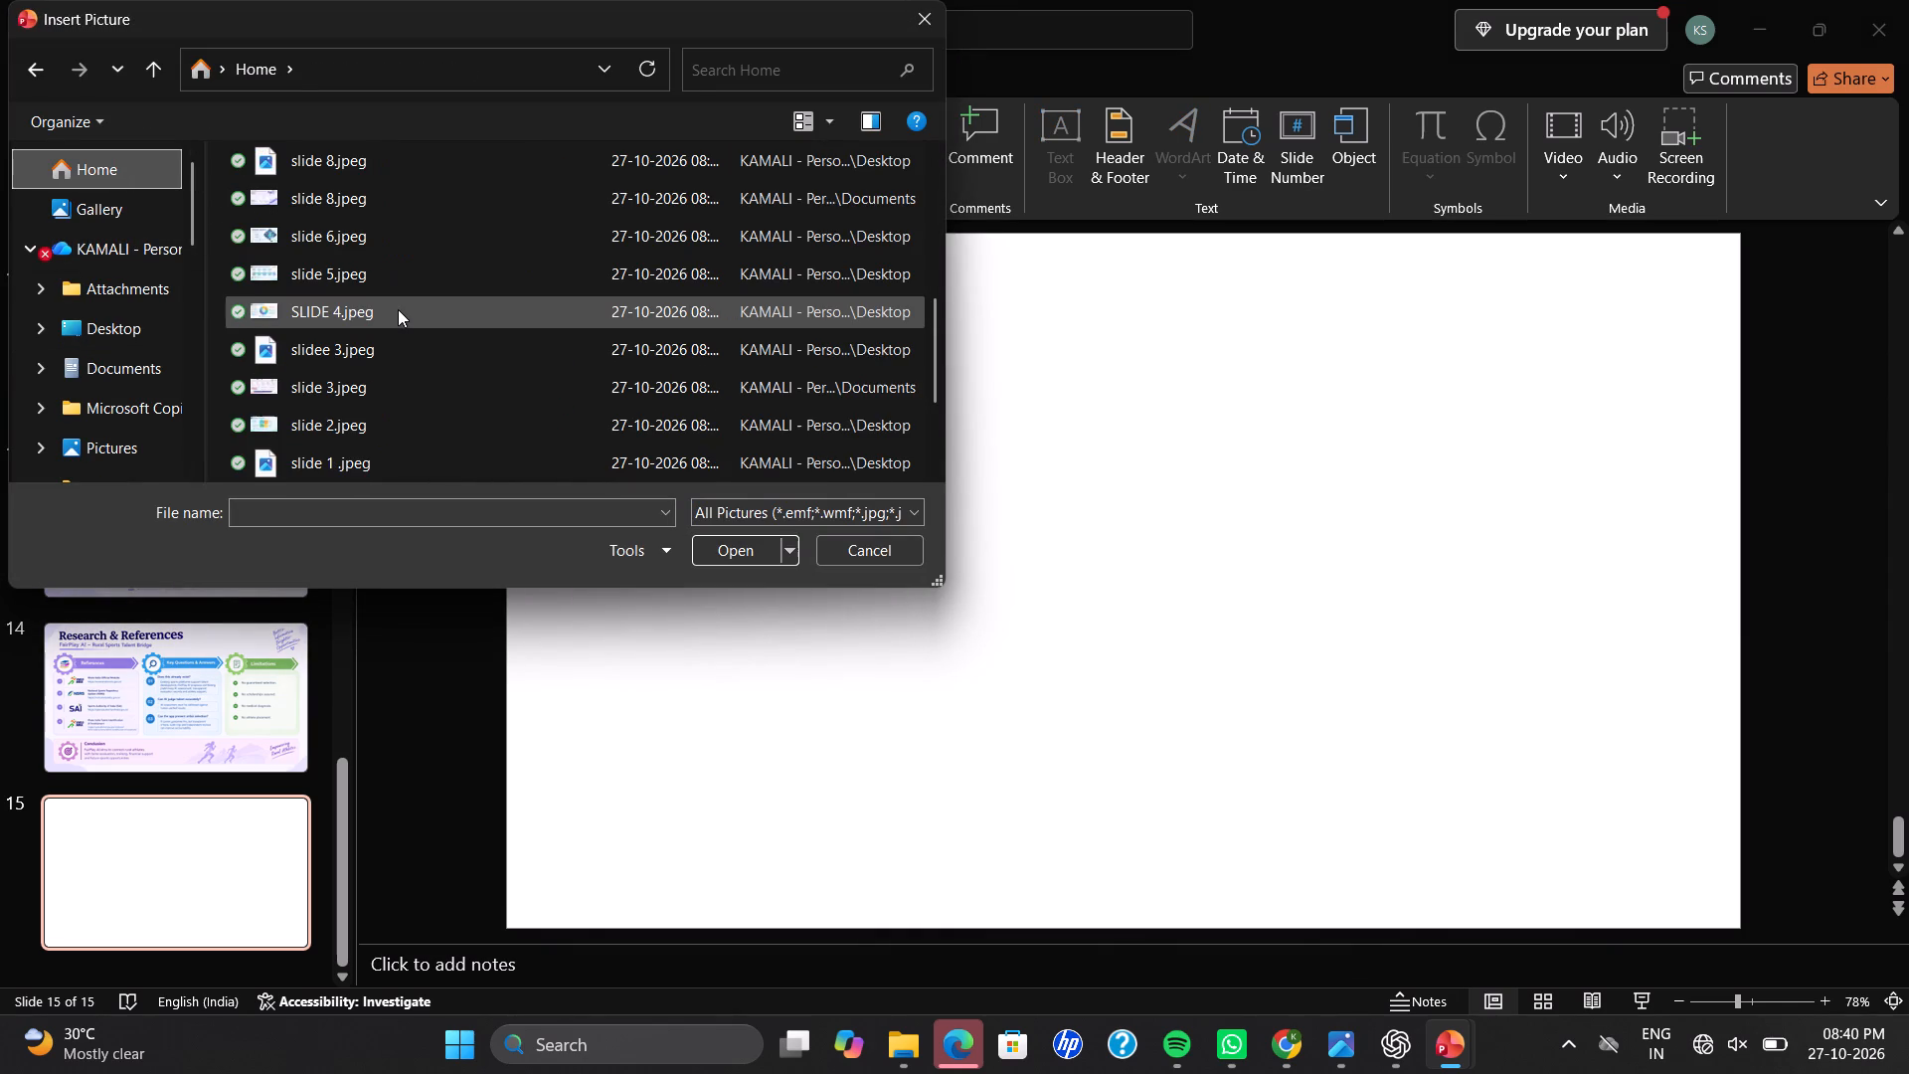
scroll(398, 309, "down", 2)
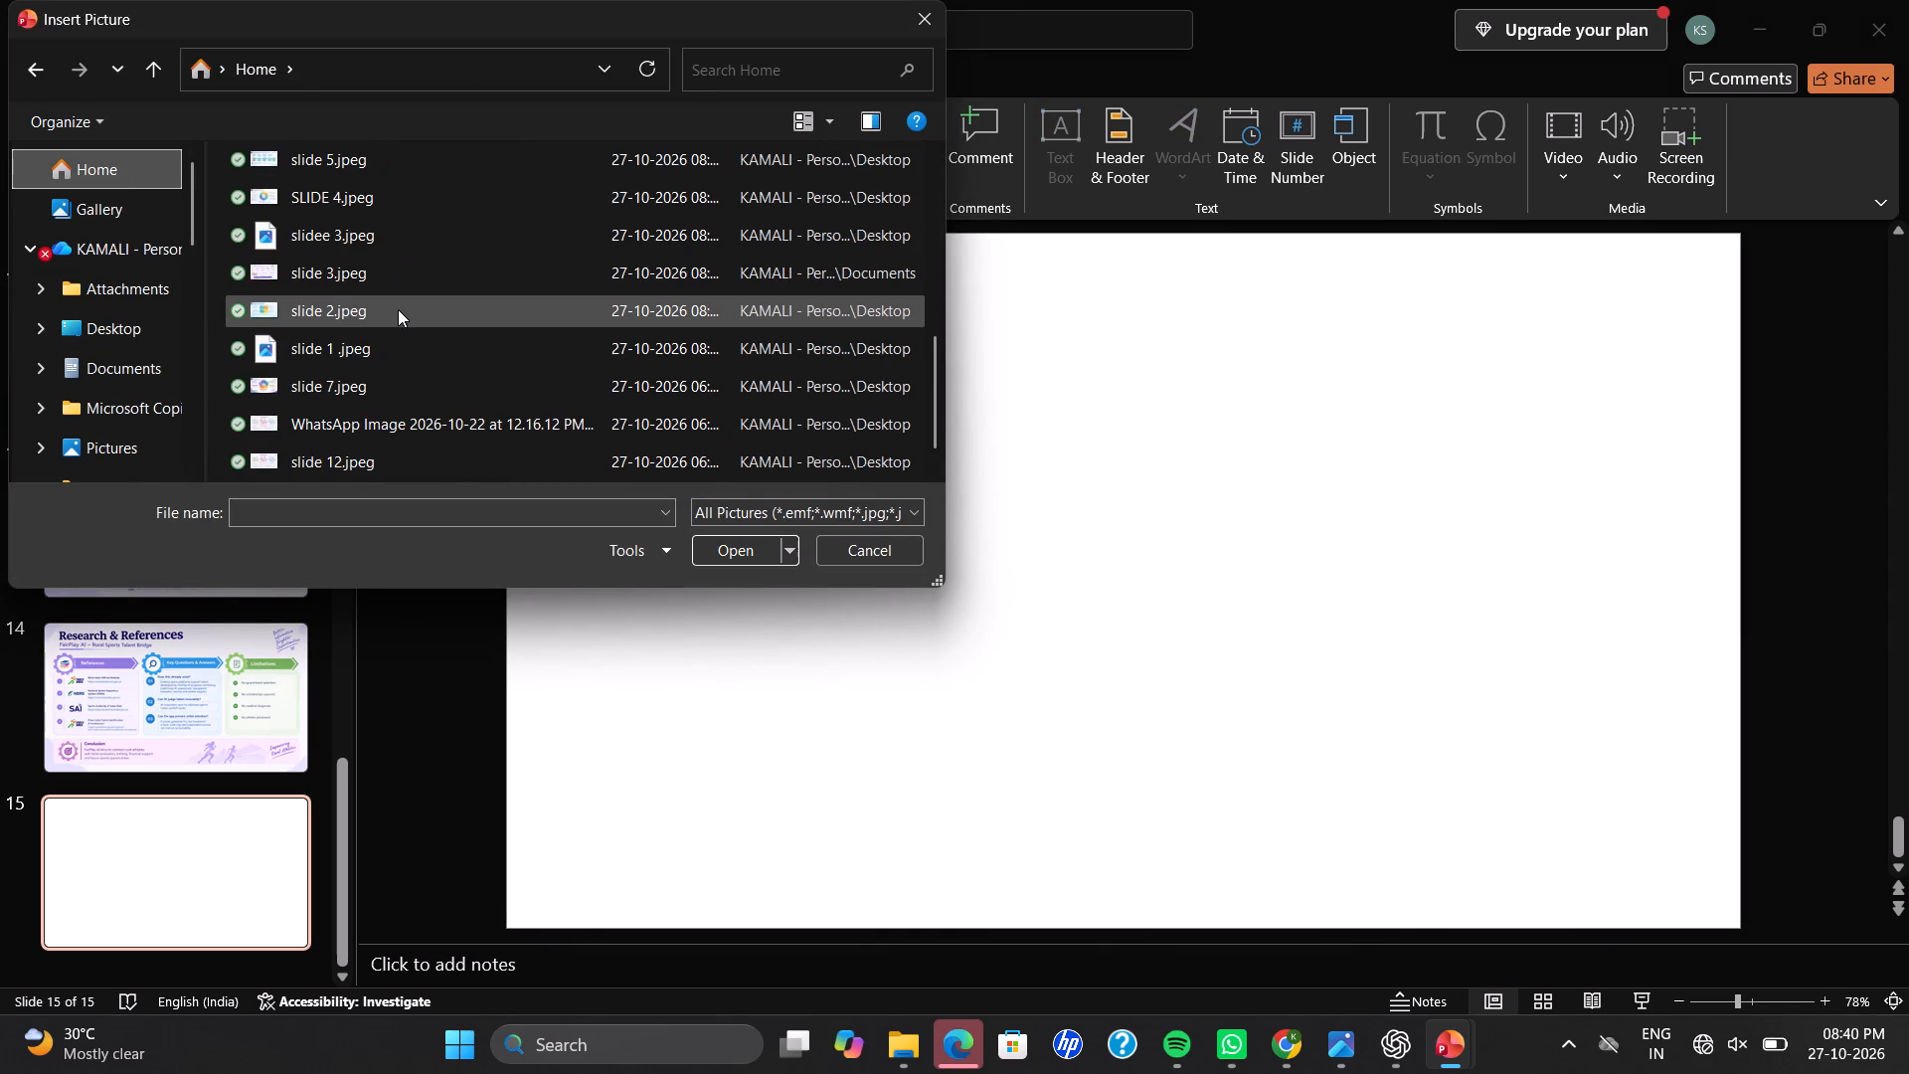
left_click(377, 399)
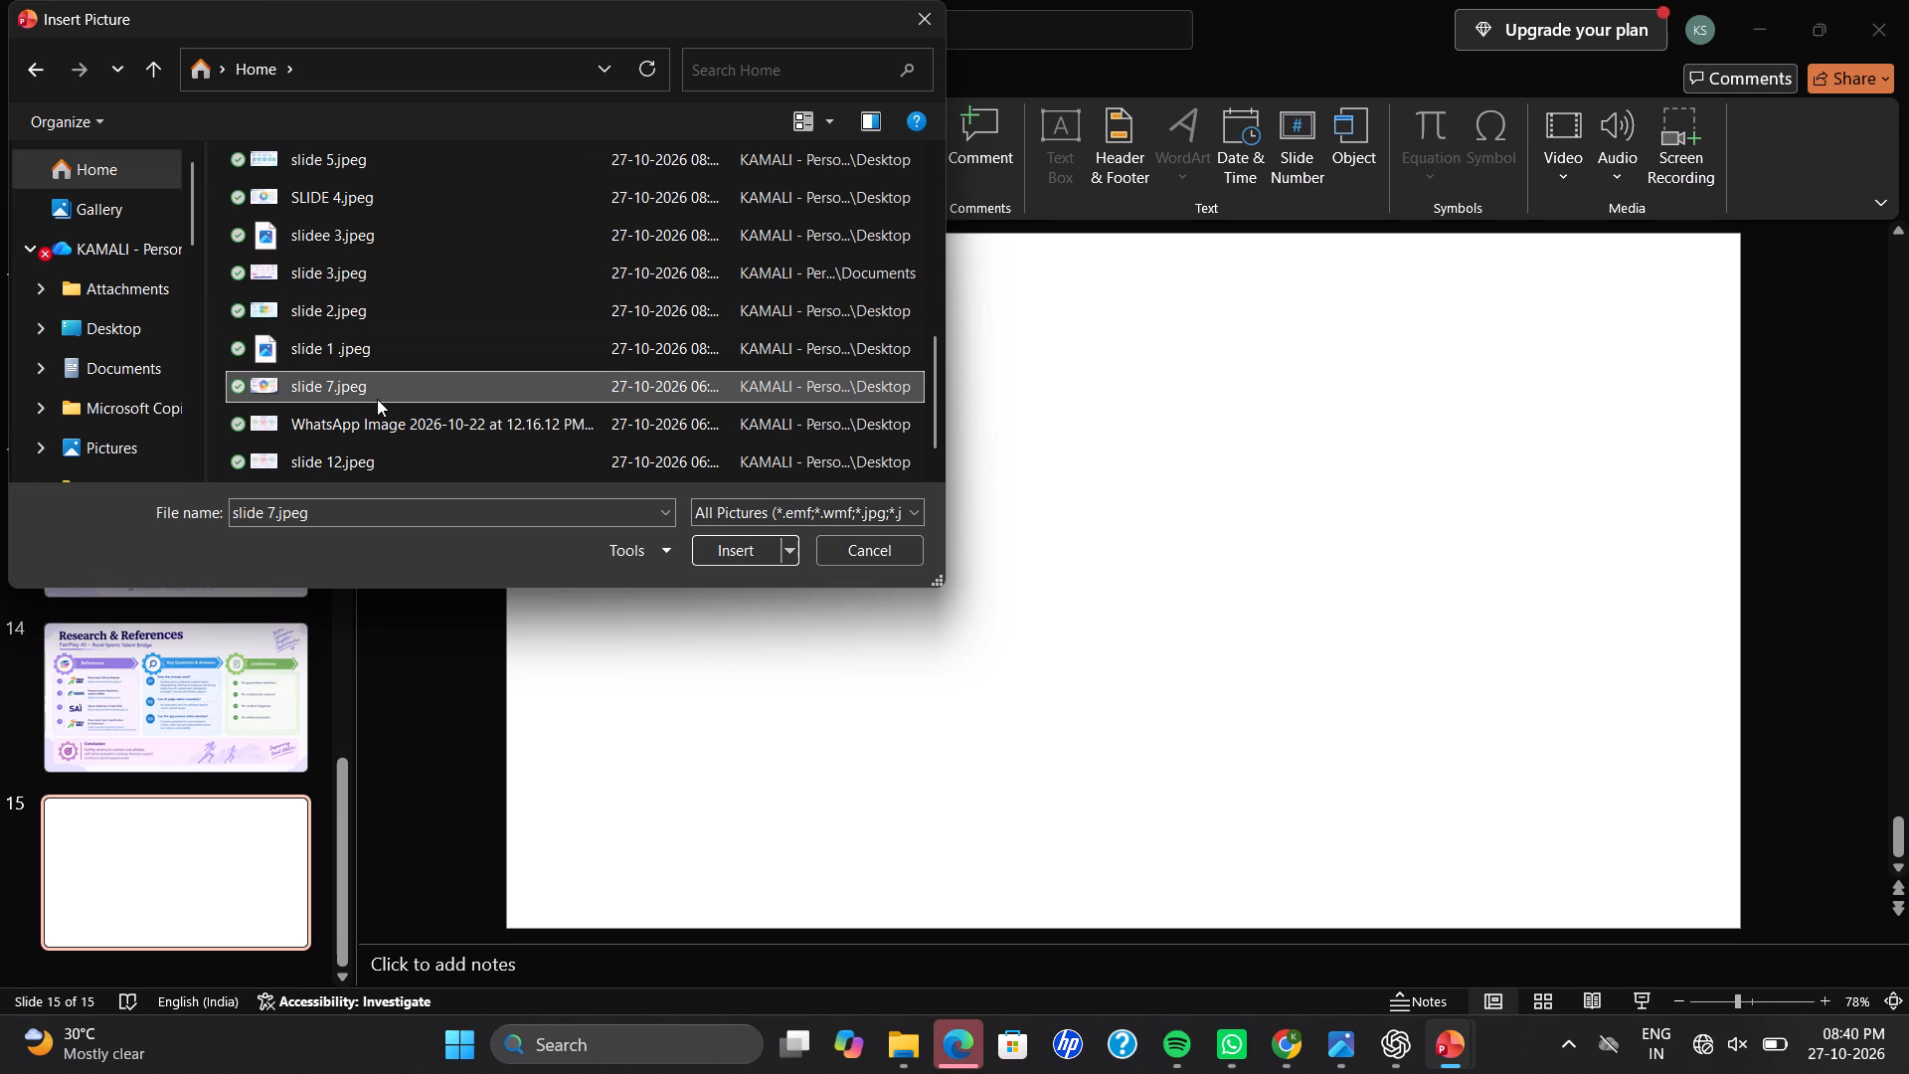
left_click(706, 540)
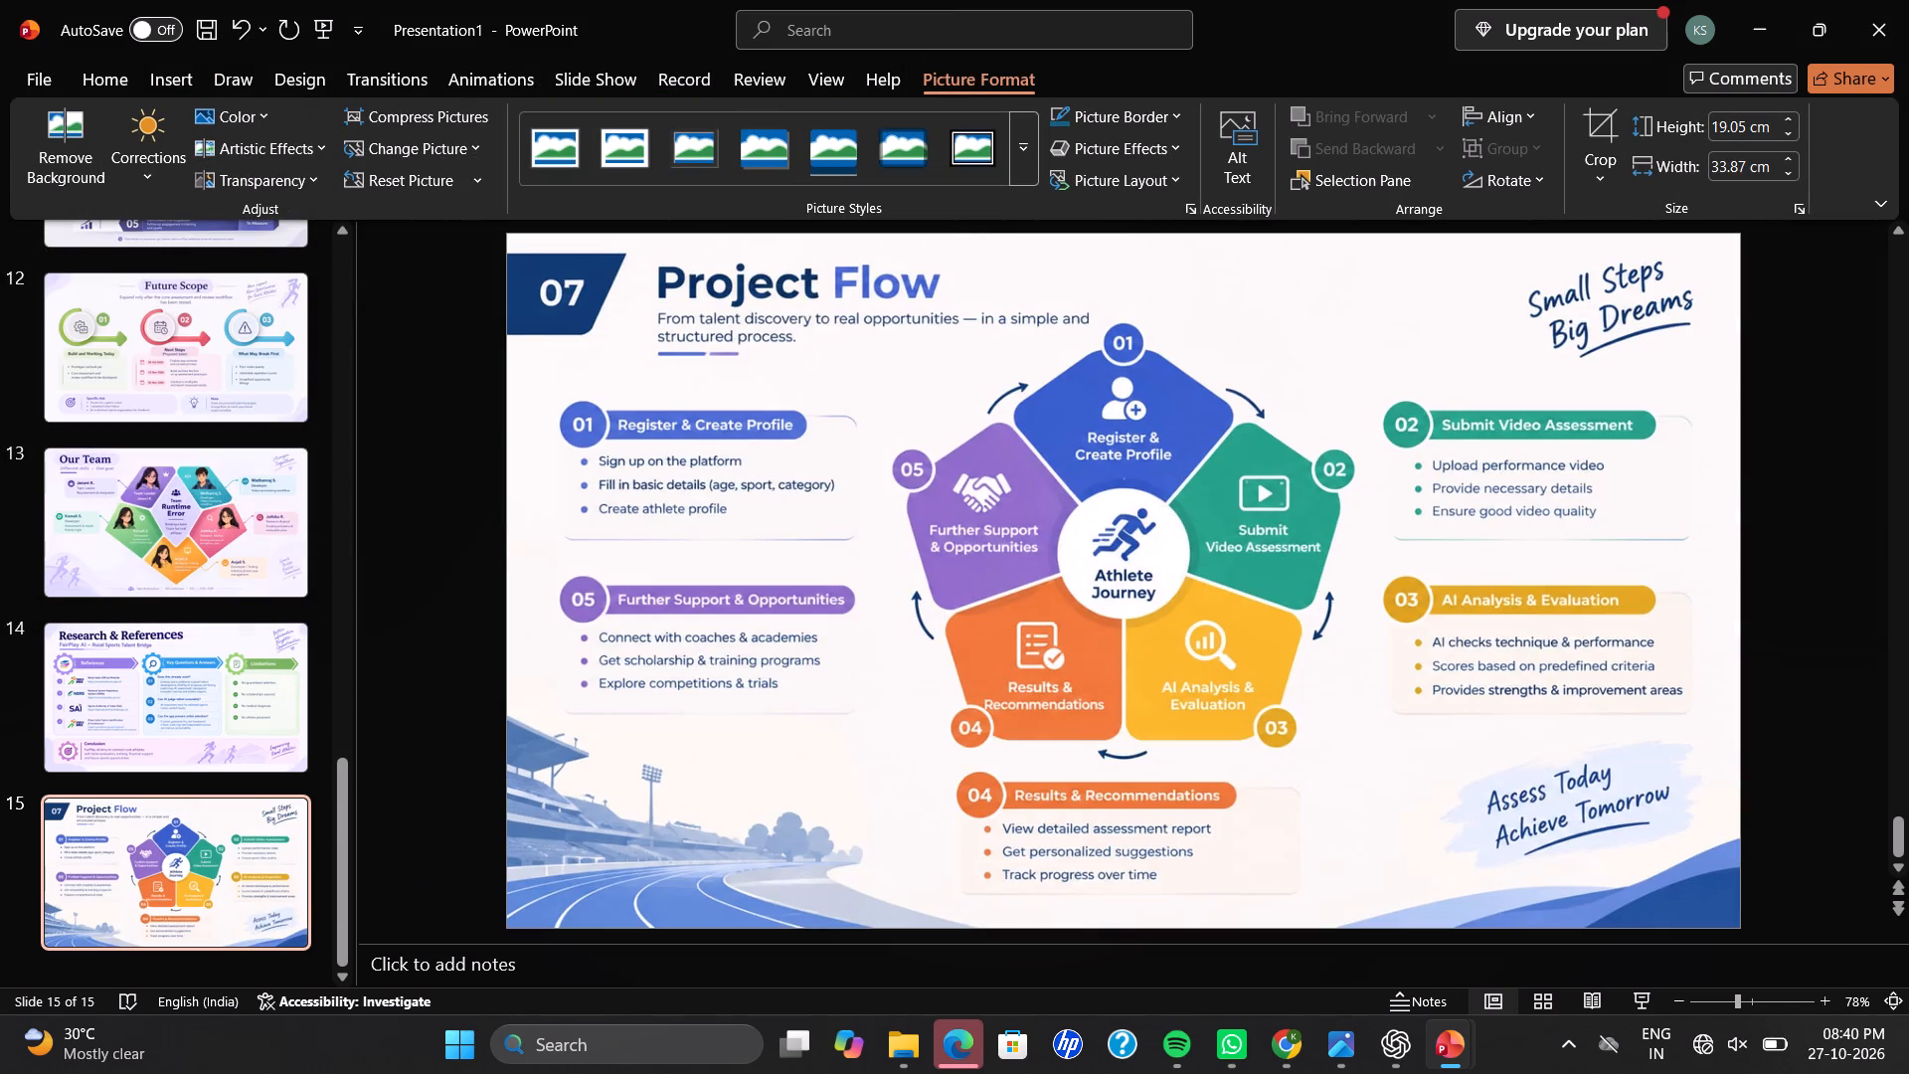
Cut the Project Flow picture from slide 15 and paste it on slide 7 in place of the deleted "Smart detection. Smarter counting." picture.
left_click(753, 731)
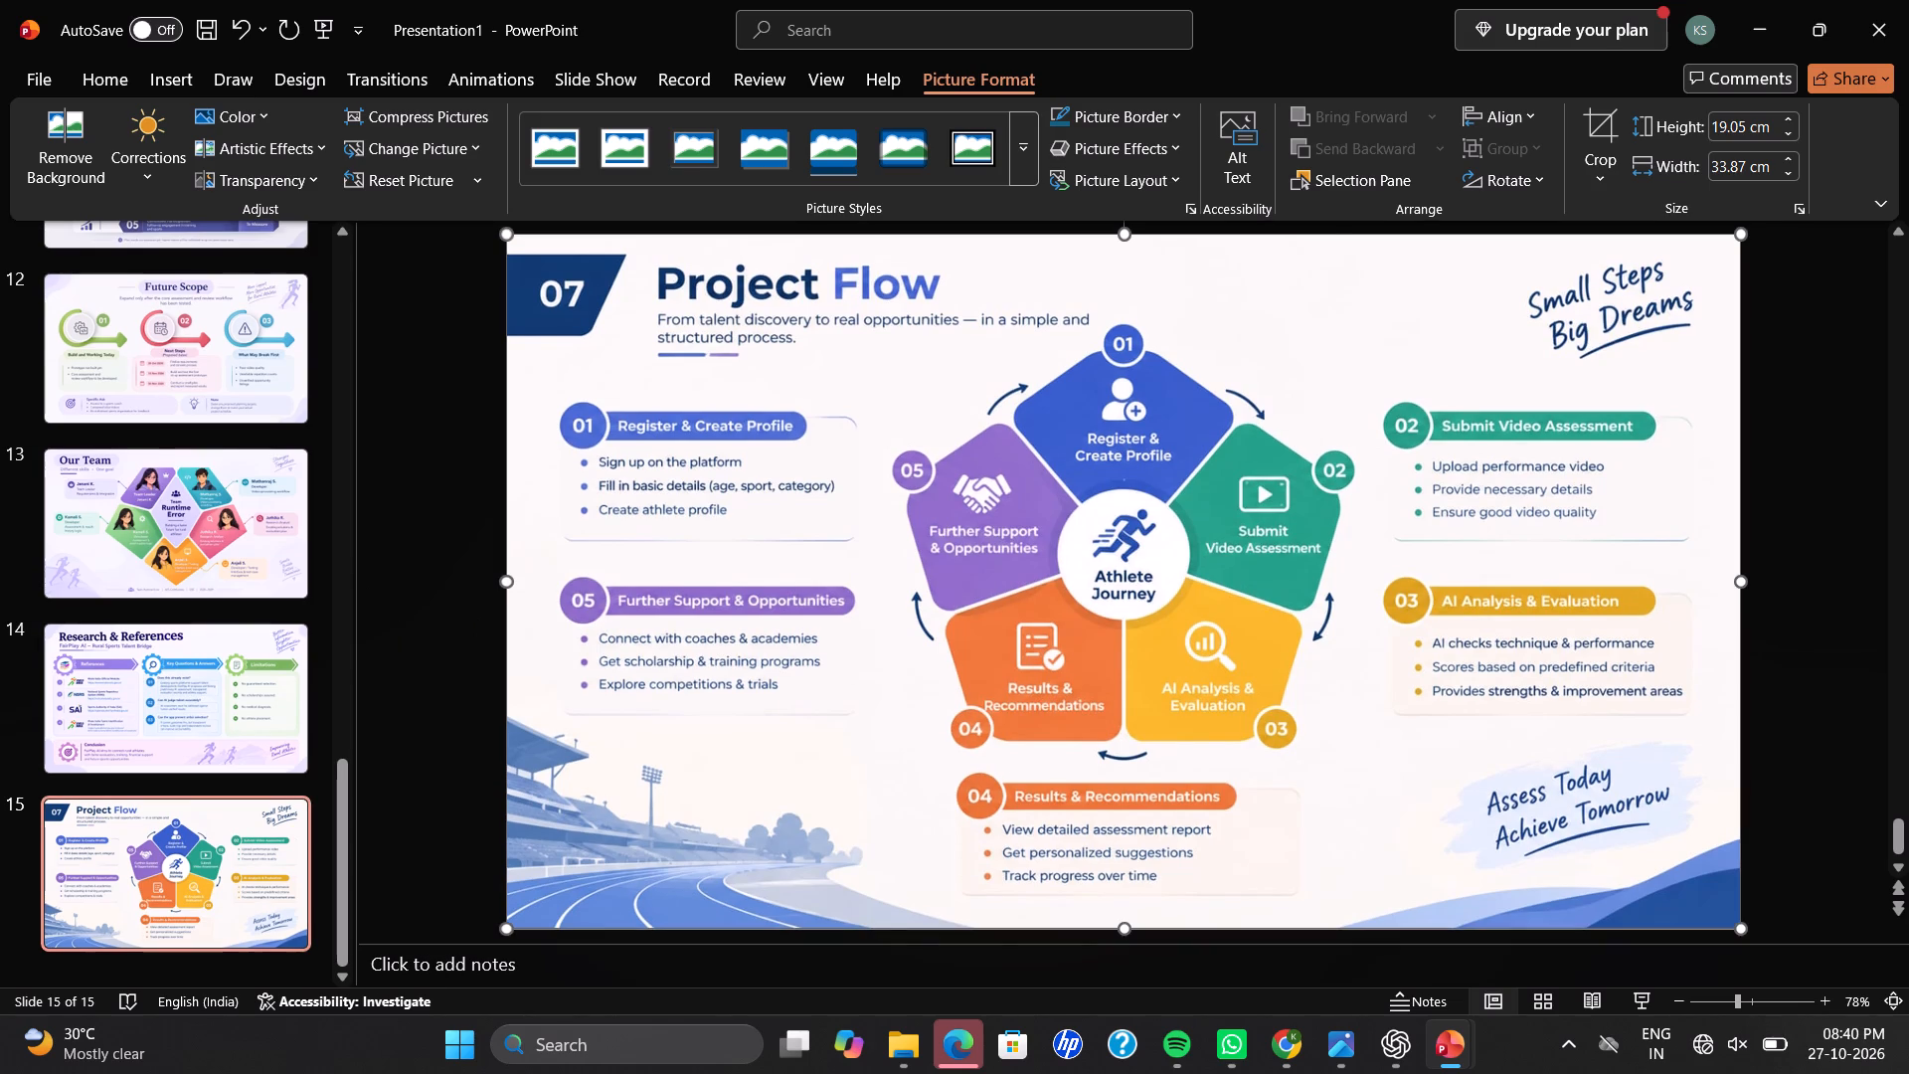
key("ctrl+x")
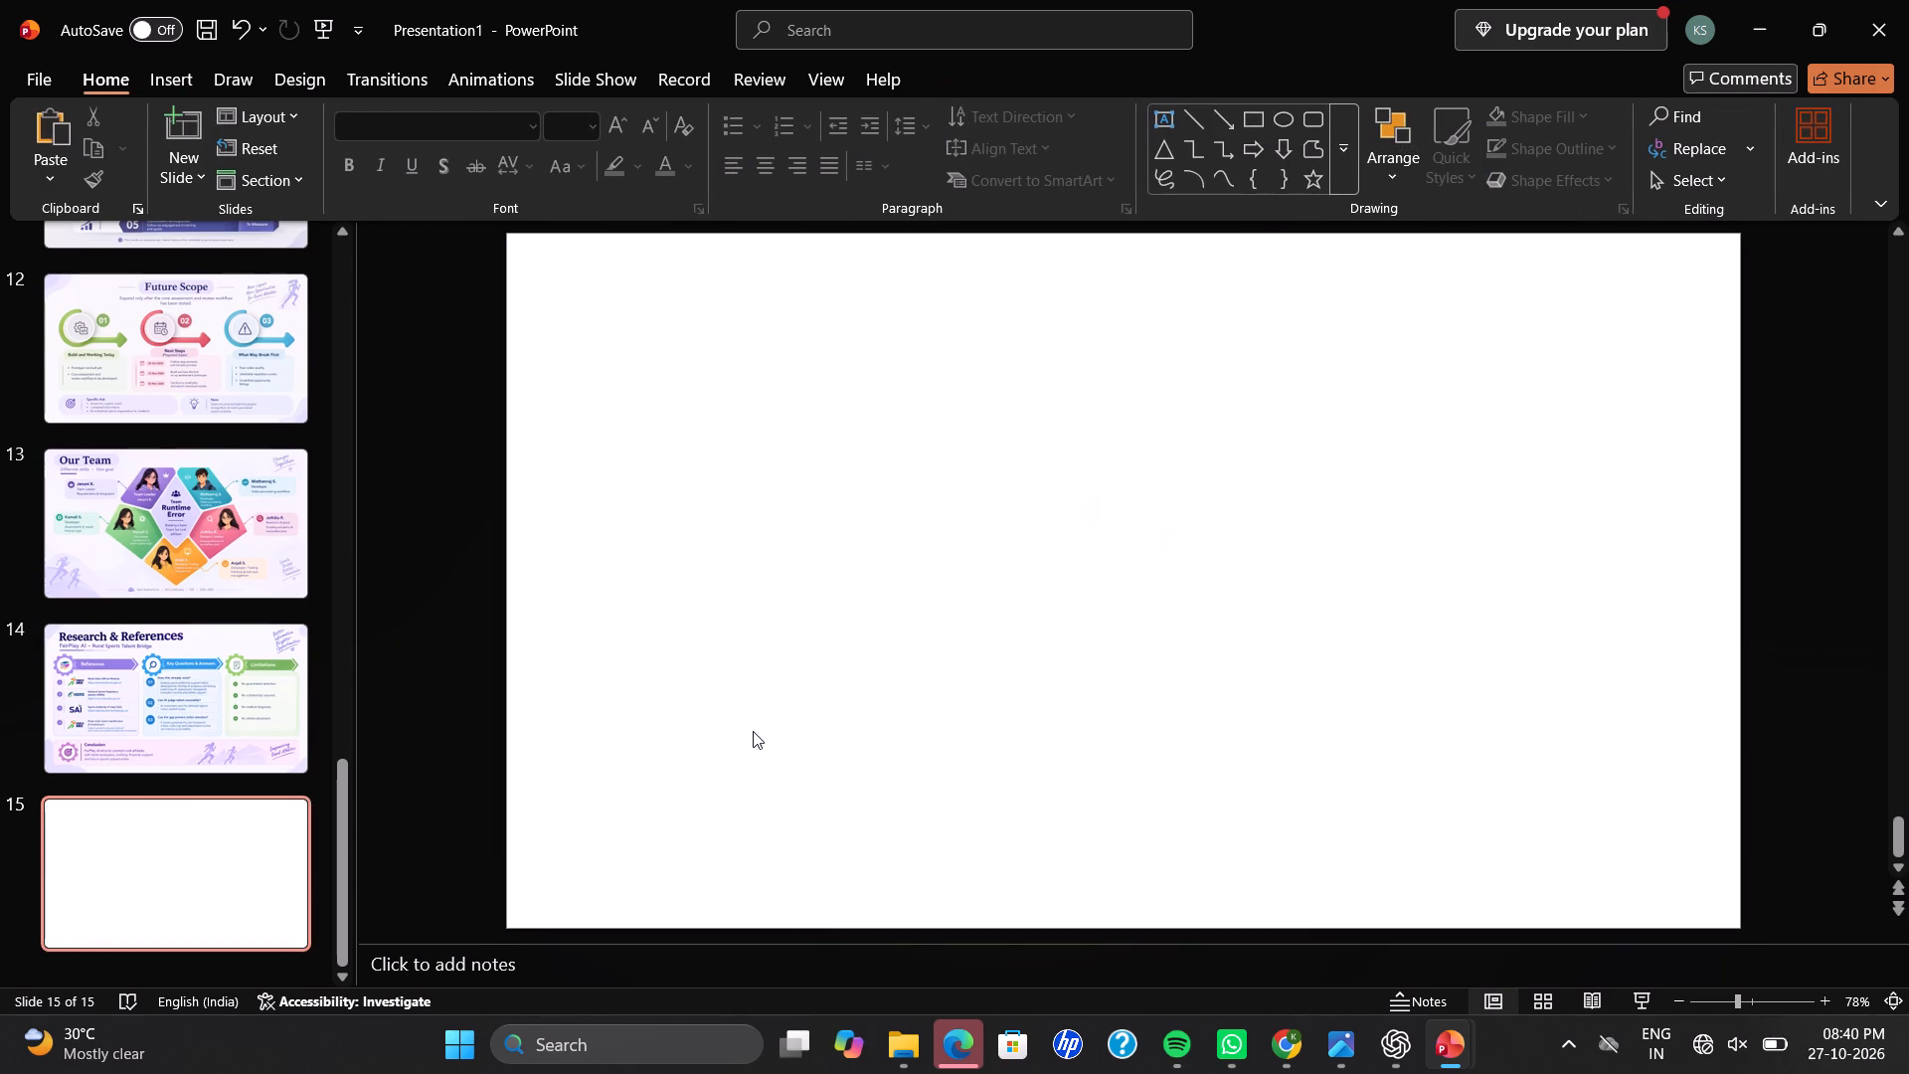
scroll(168, 617, "up", 5)
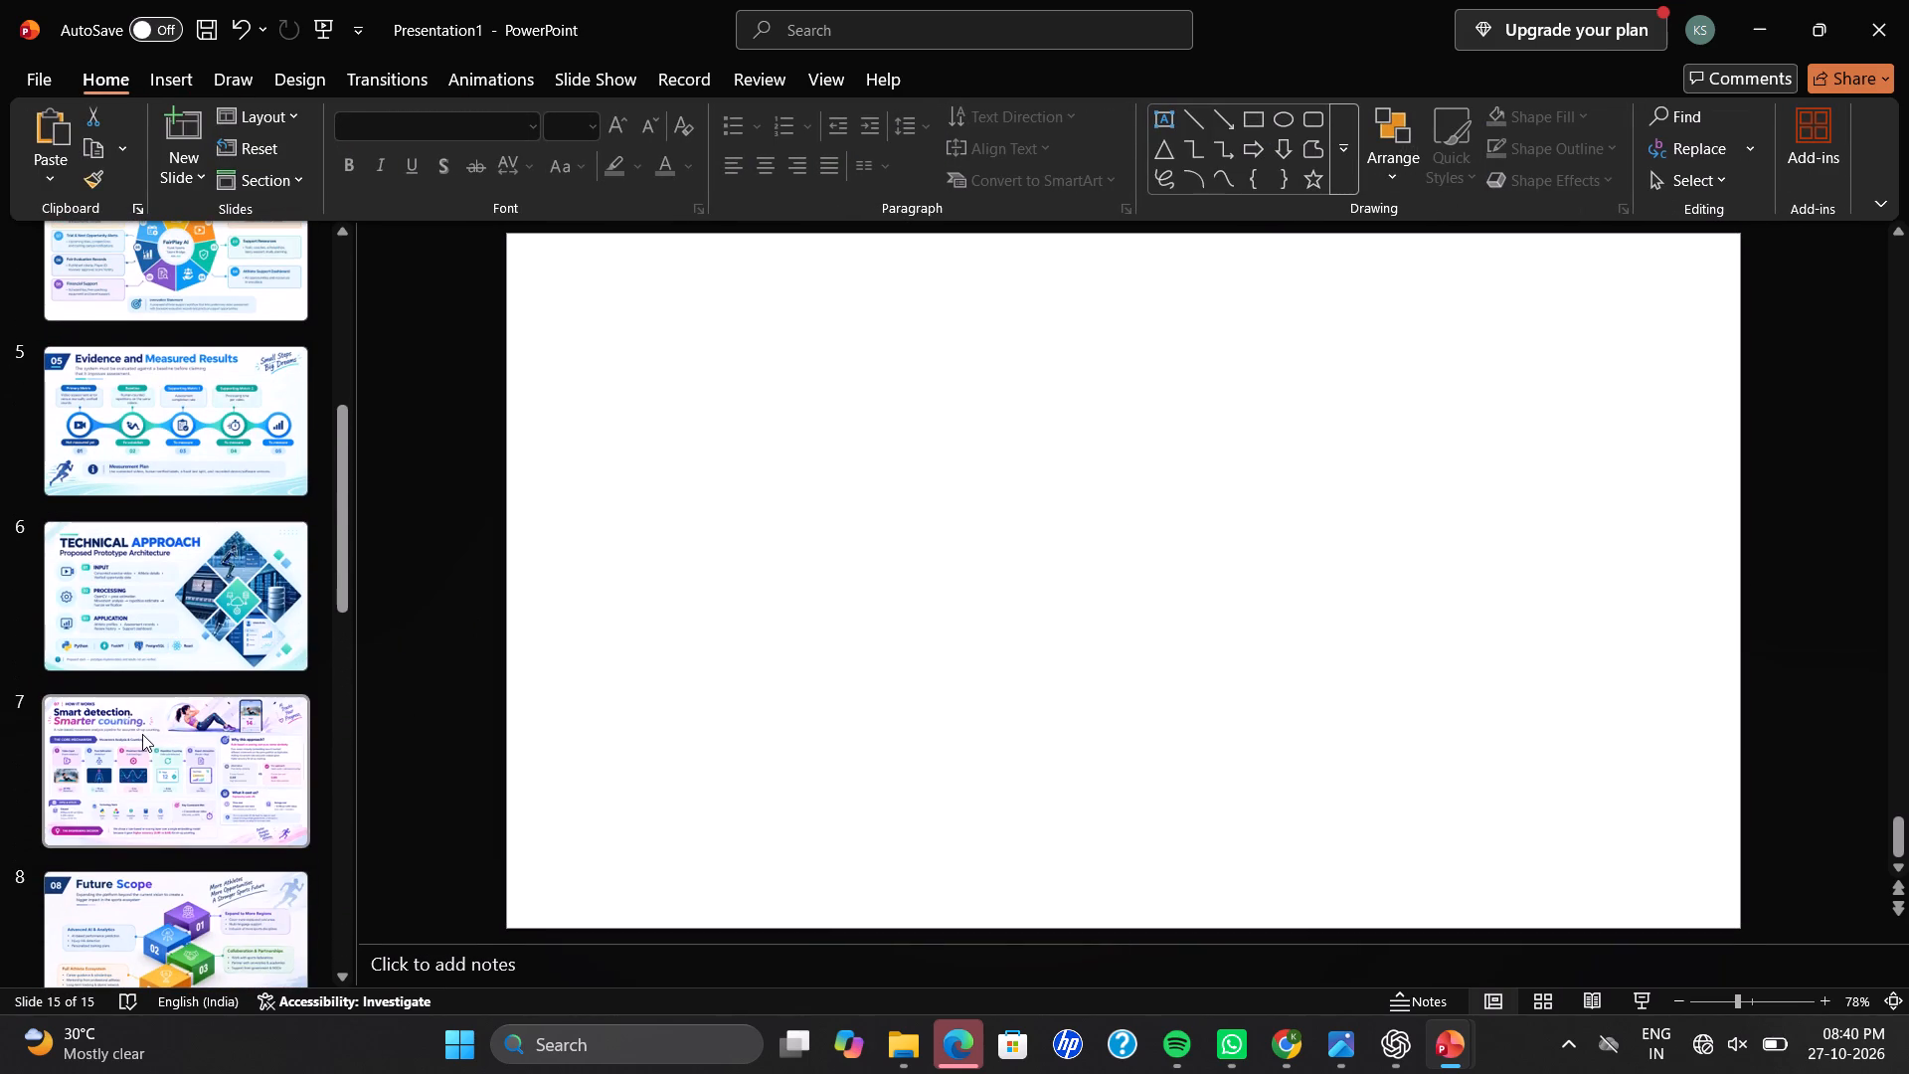
left_click(143, 734)
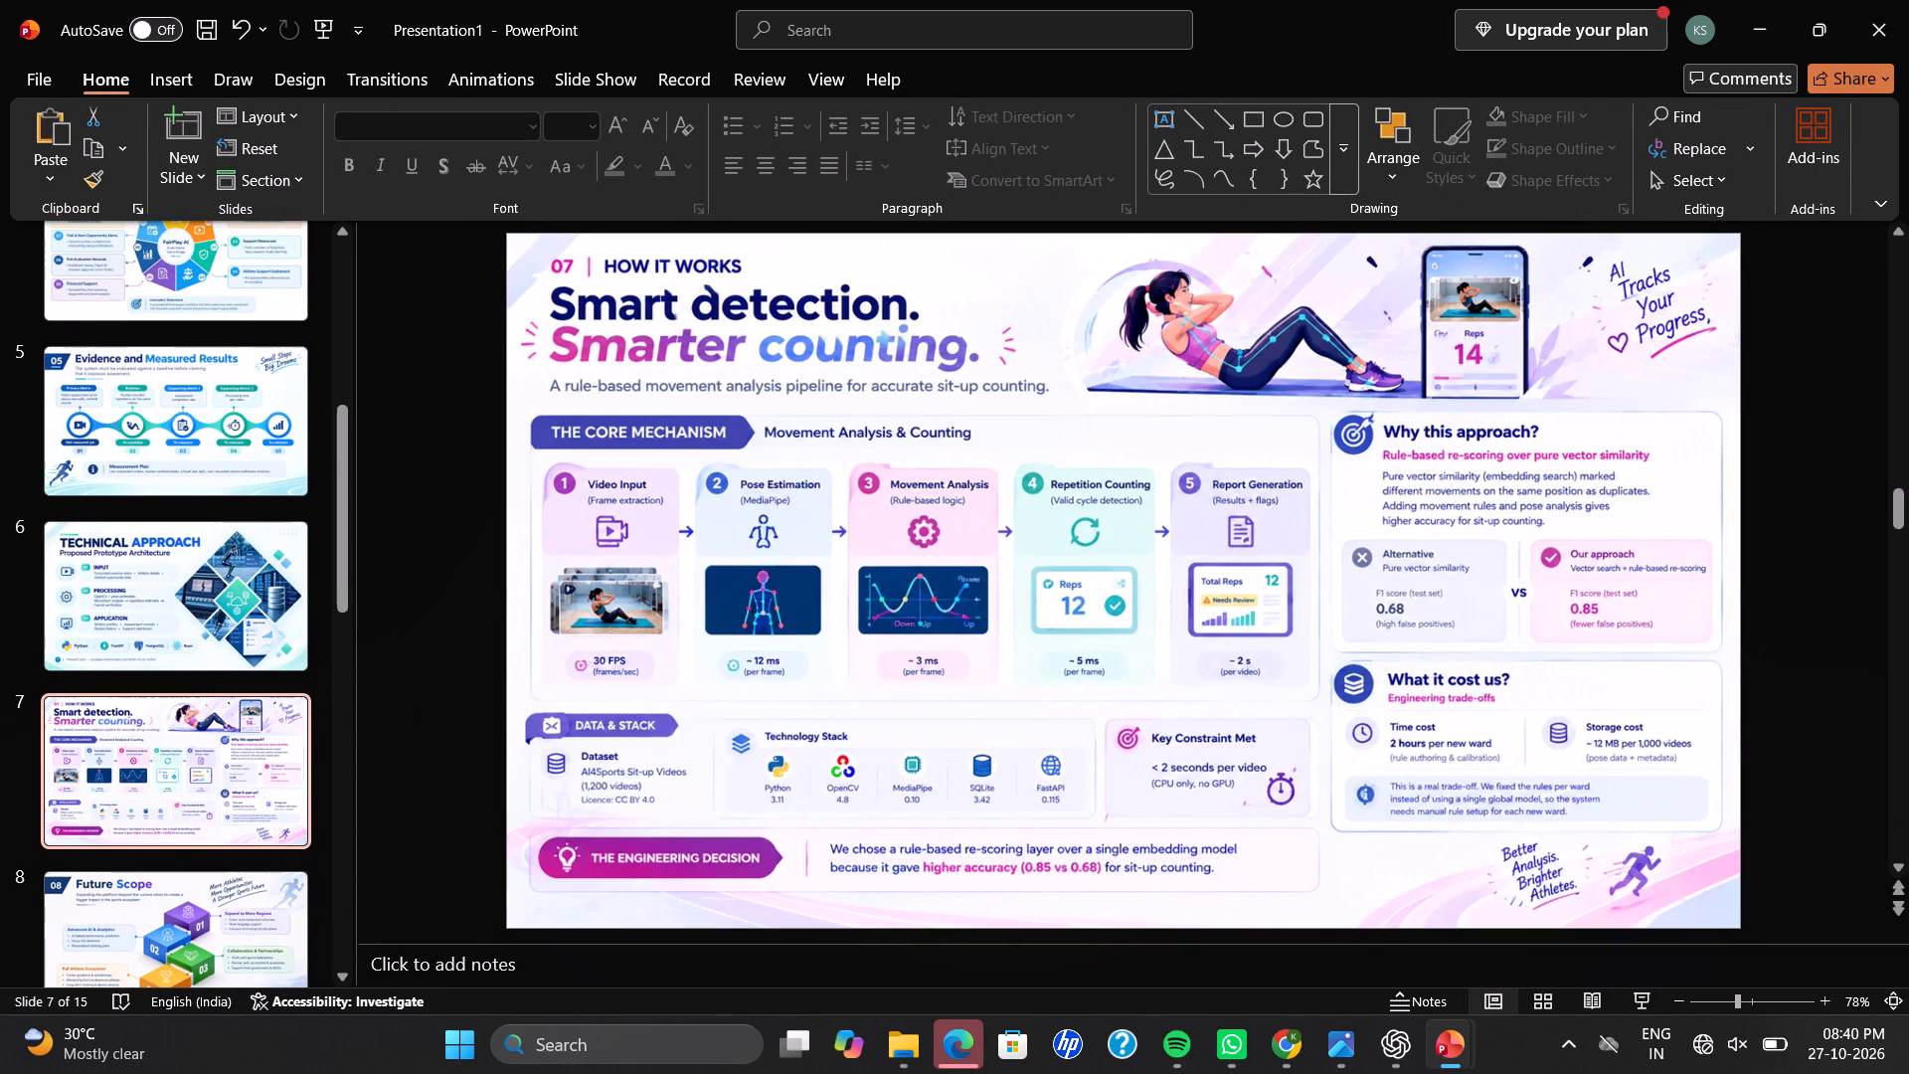
left_click(850, 691)
key("BackSpace")
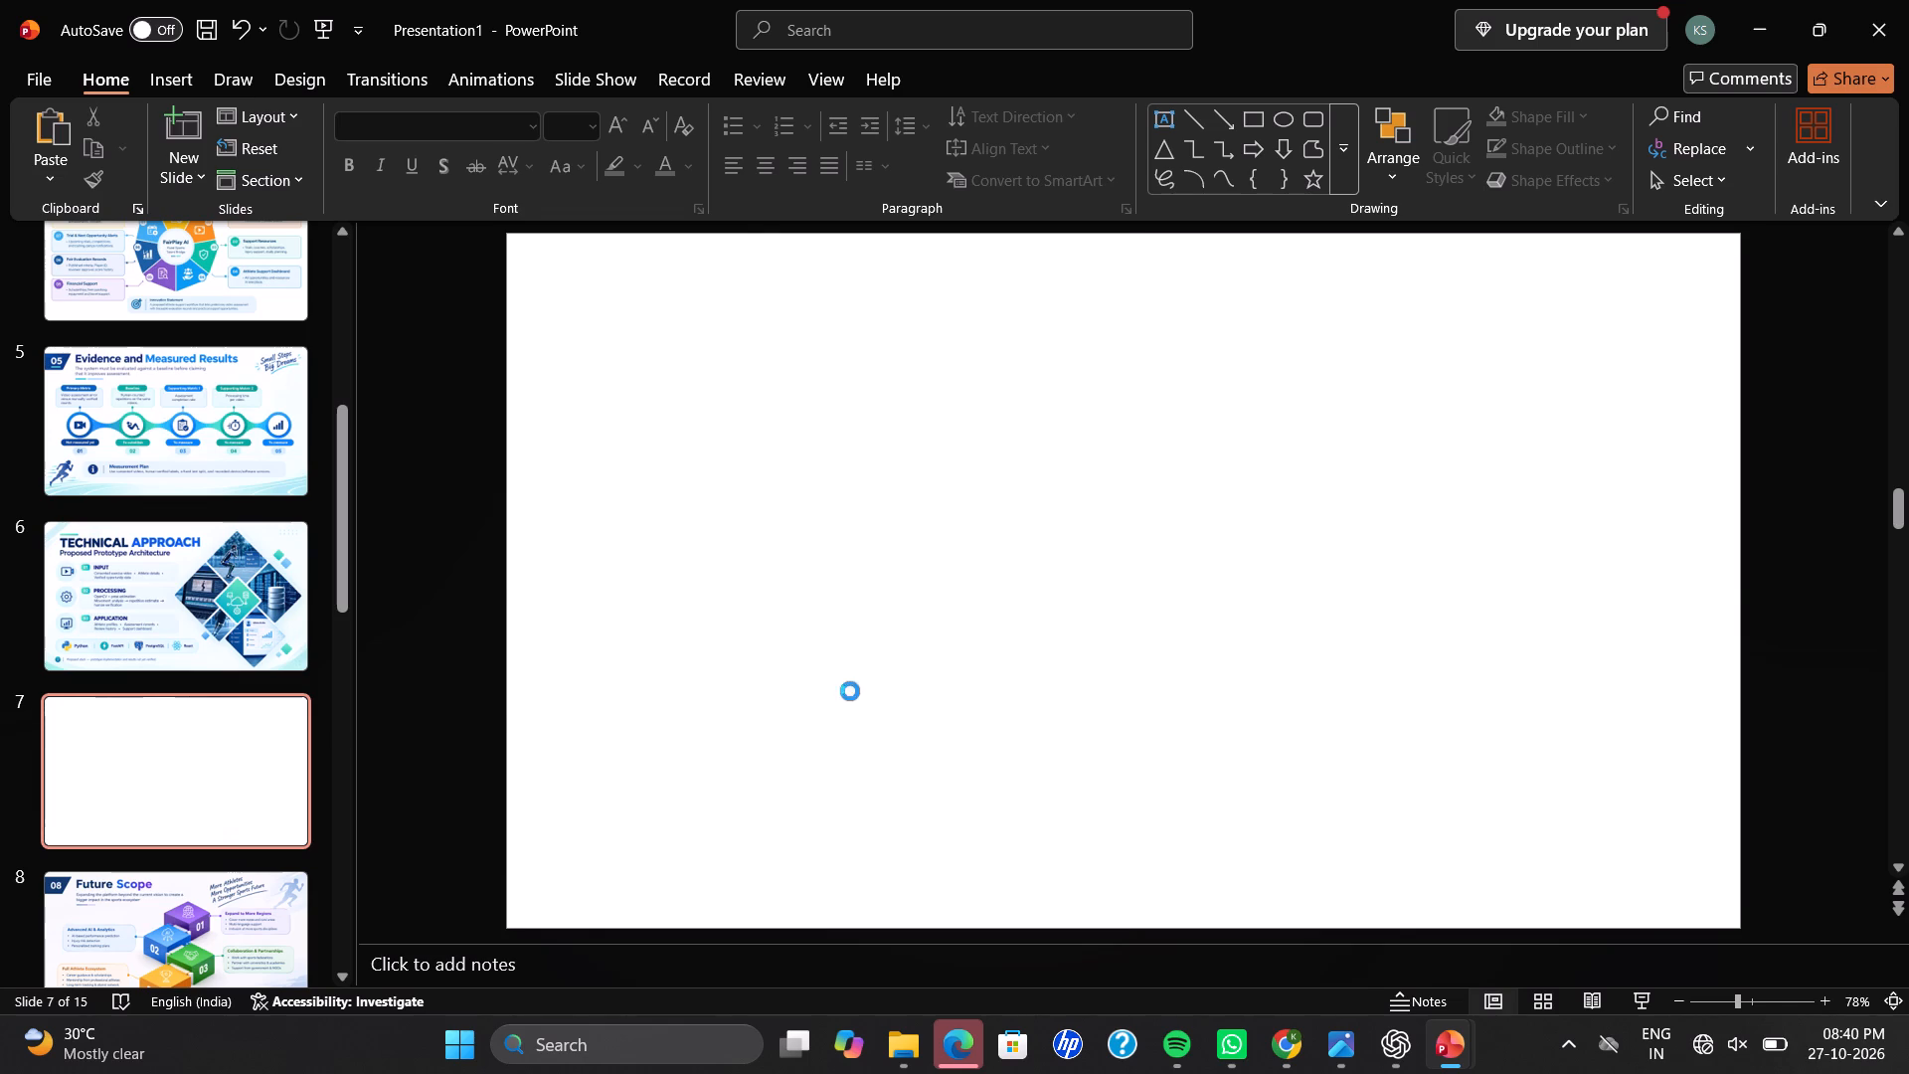
key("ctrl+v")
Review the deck slide by slide from the FairPlay AI title slide through Research & References, checking the order and content.
left_click(200, 596)
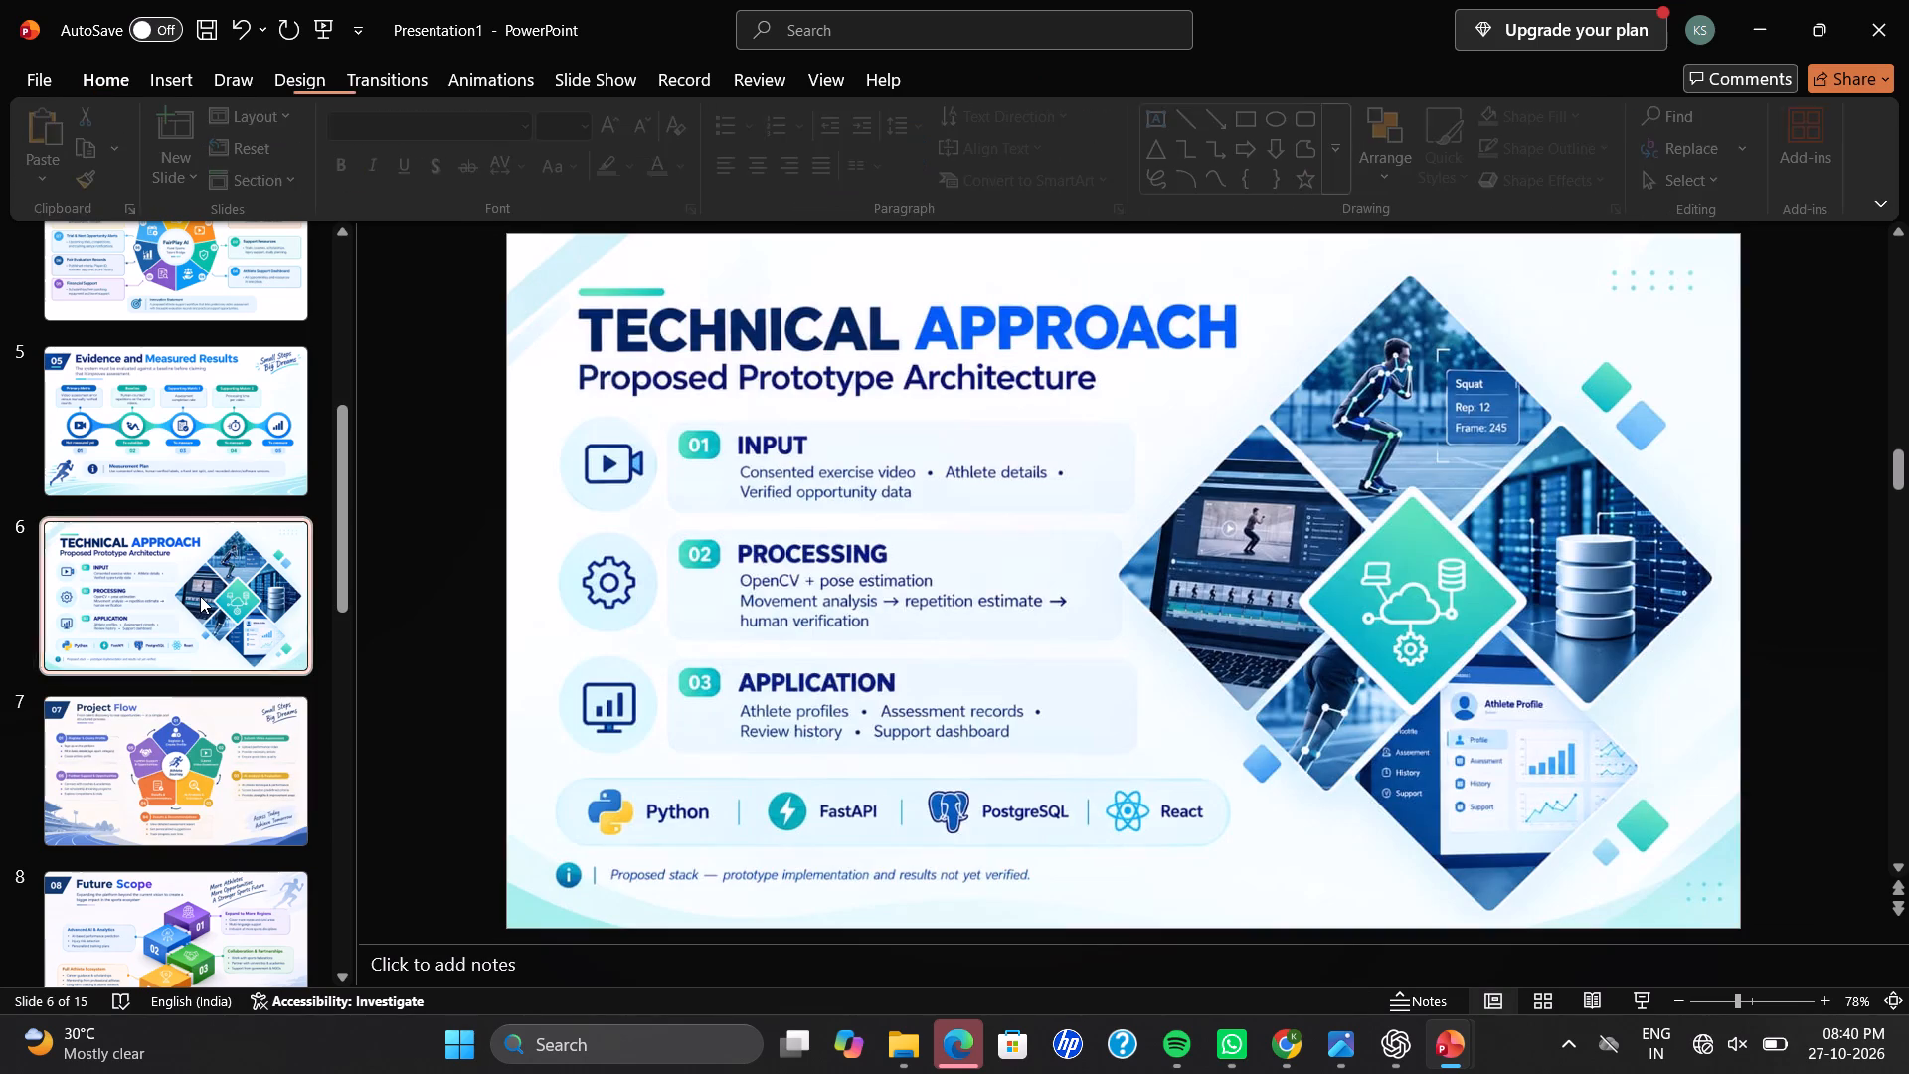
scroll(230, 415, "up", 7)
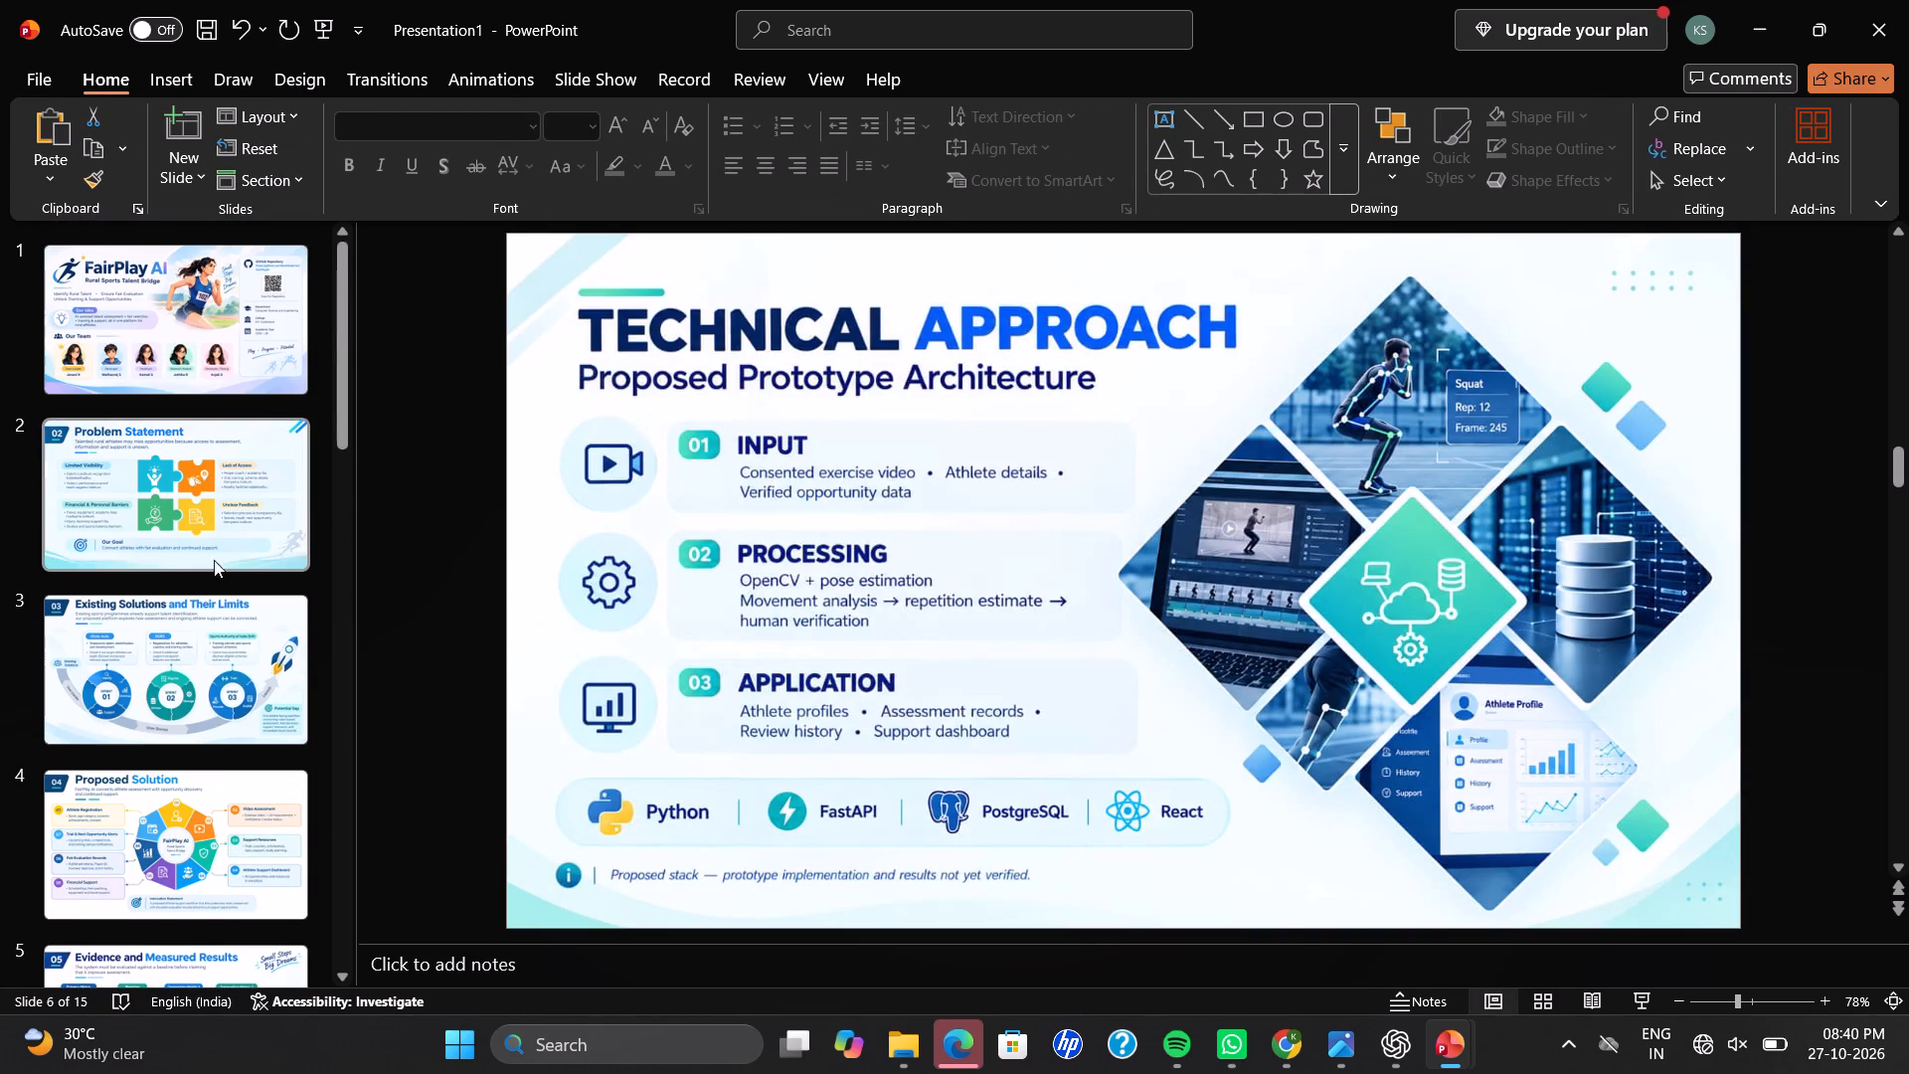
left_click(192, 383)
key("Down")
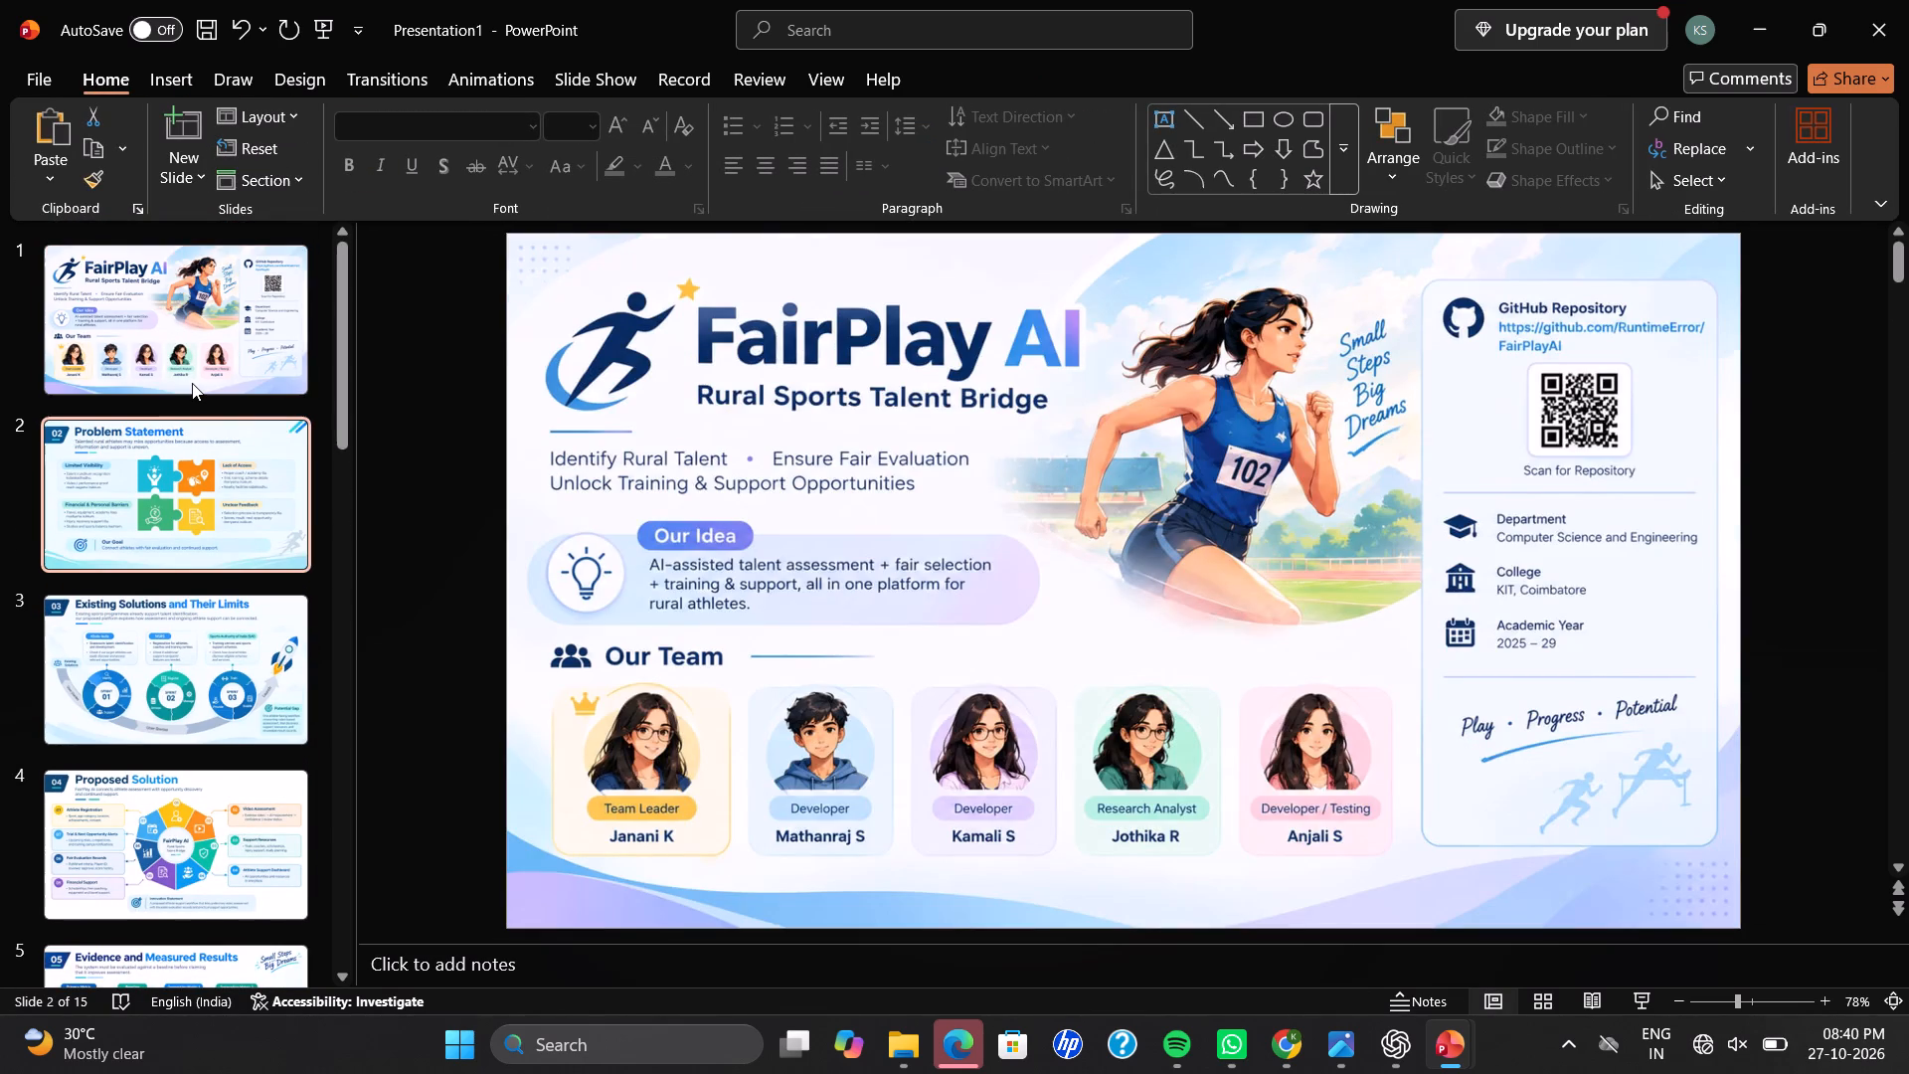
key("Down")
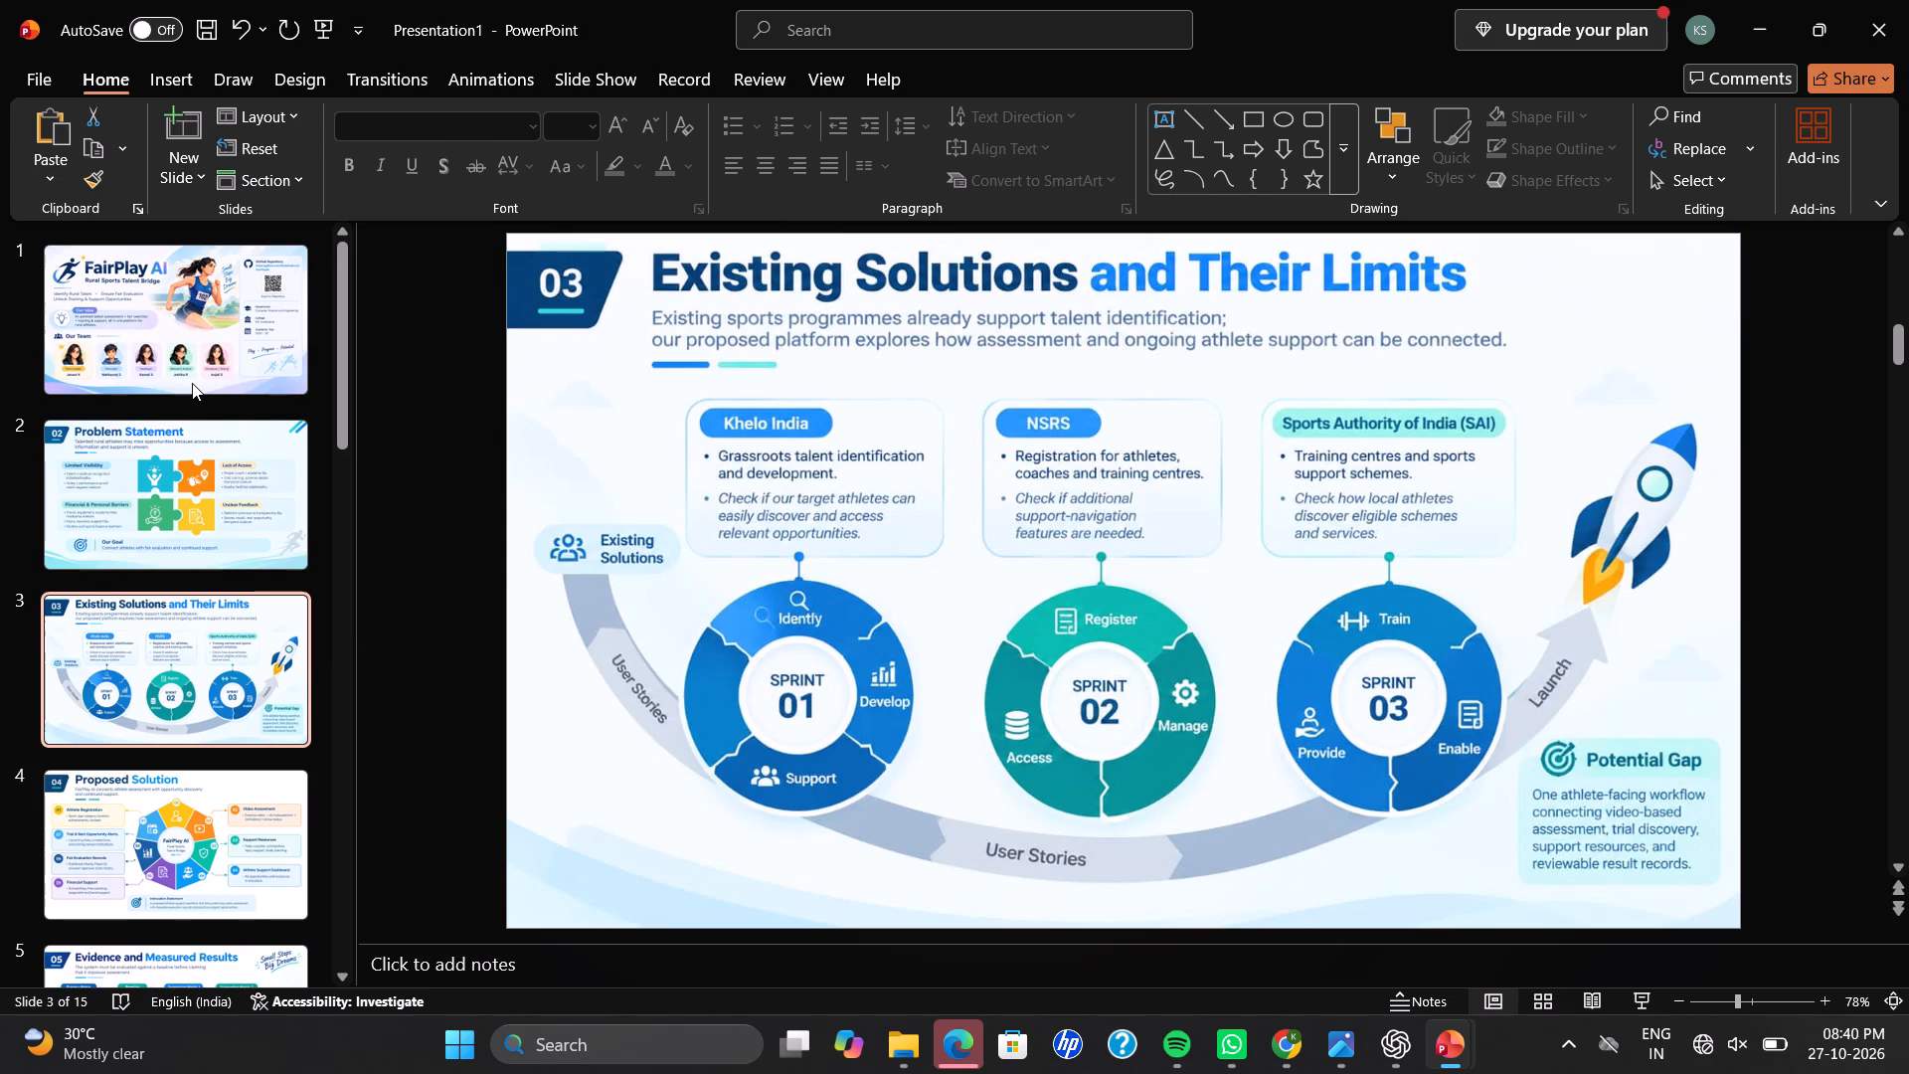
key("Down")
key("Up")
key("Down")
key("Down")
key("Down")
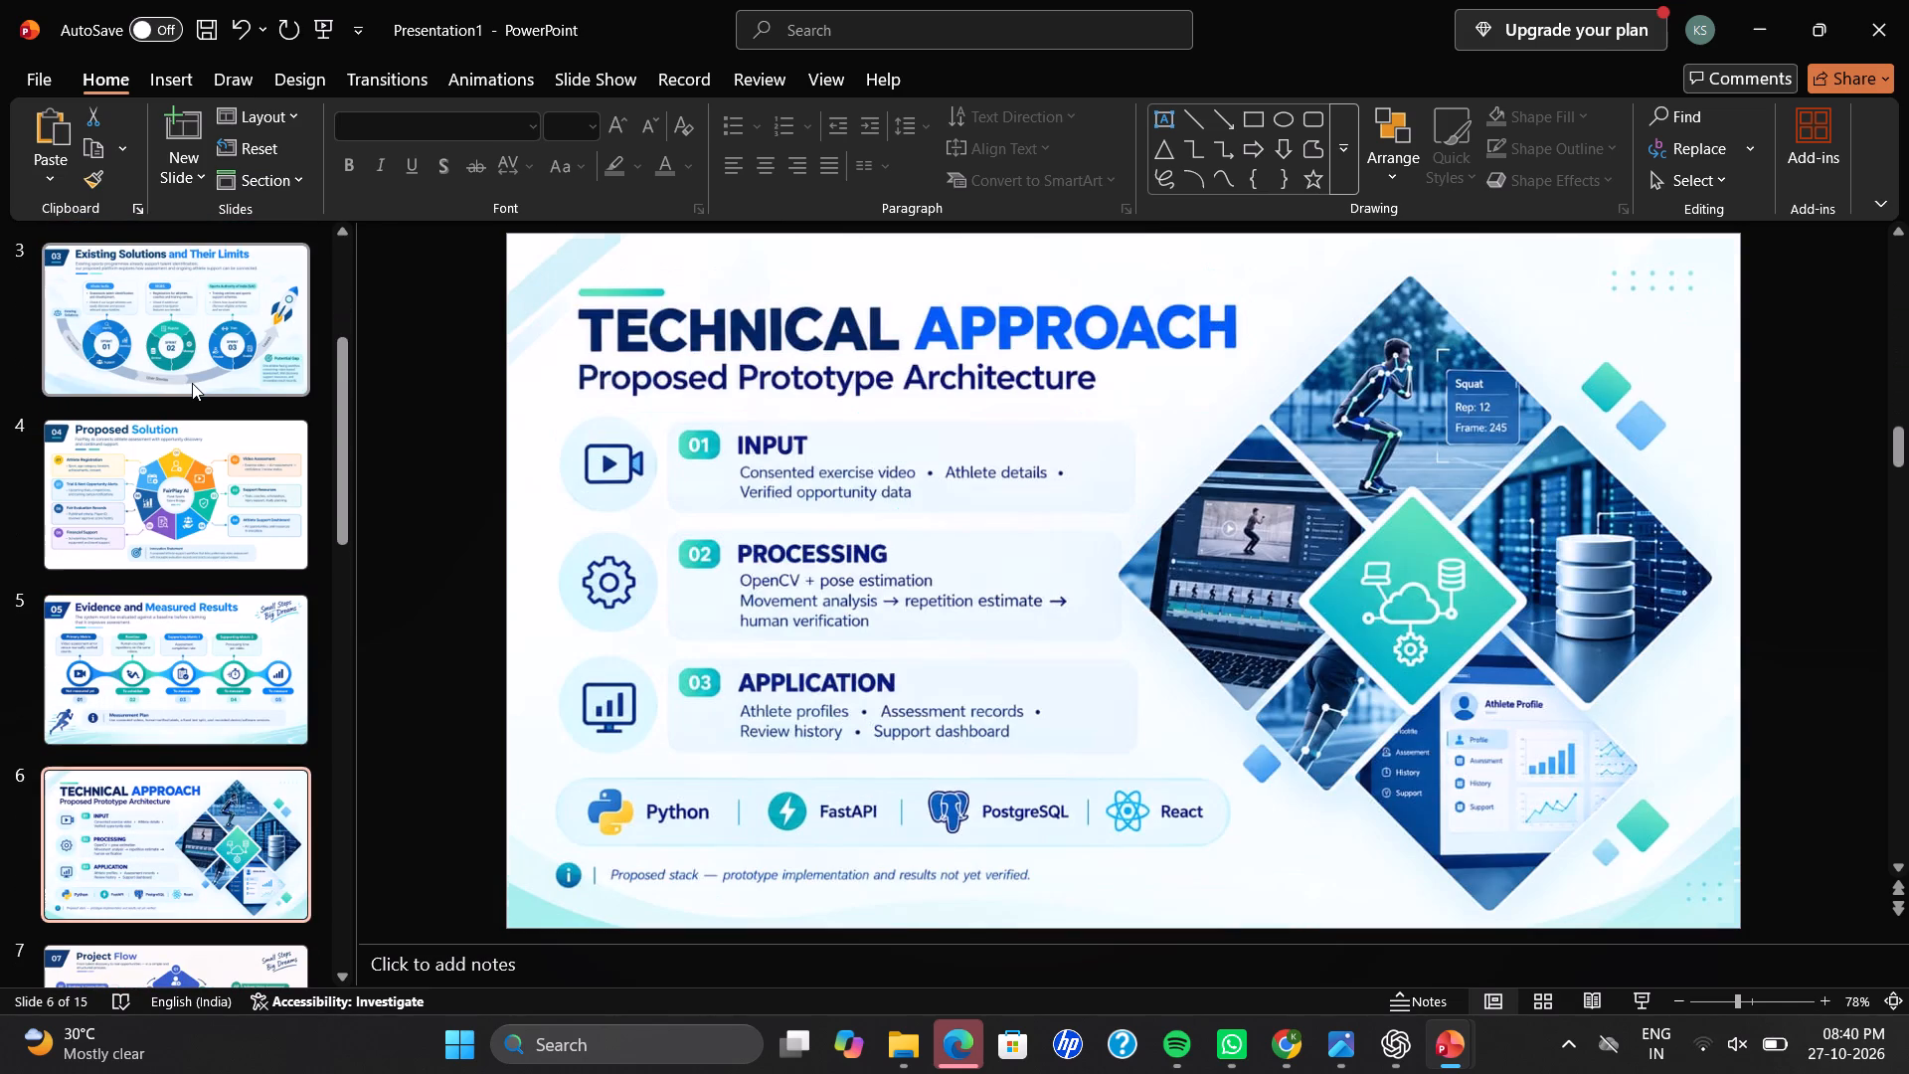
key("Down")
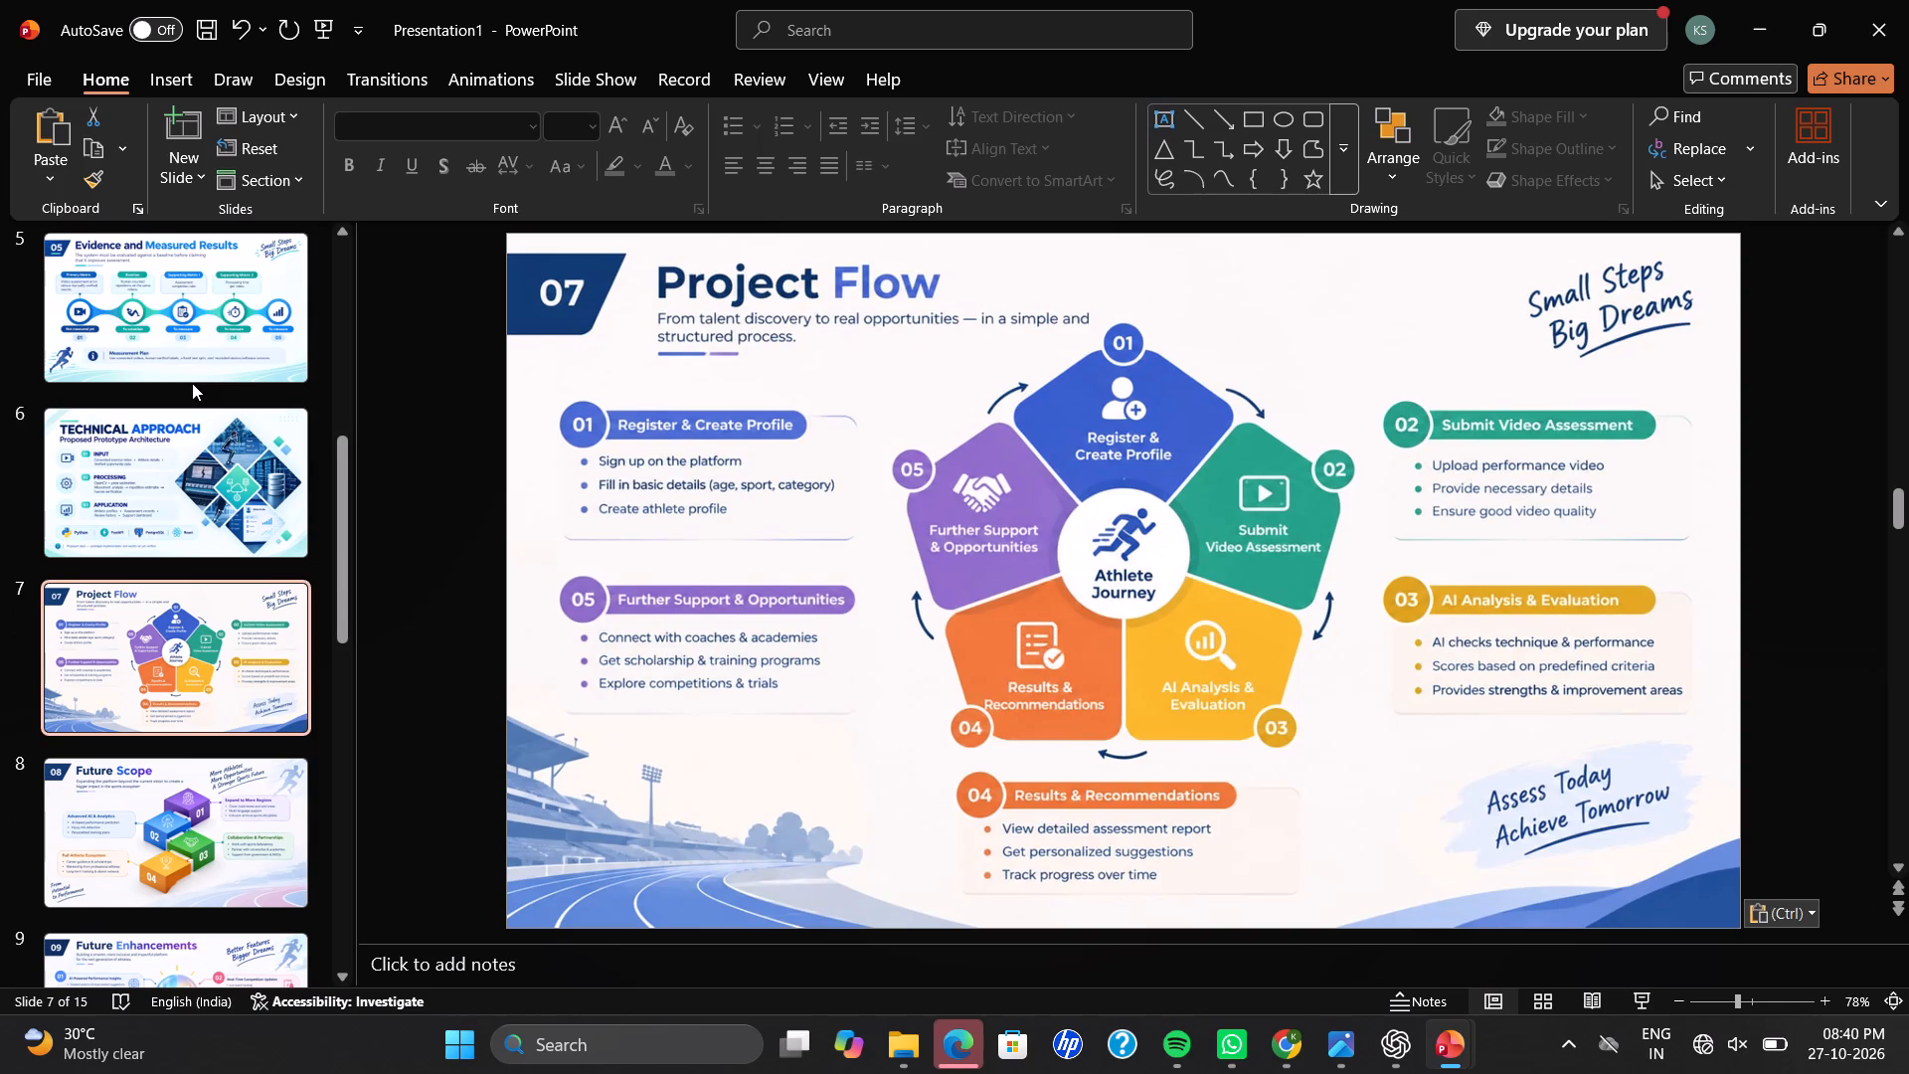
key("Down")
key("Down")
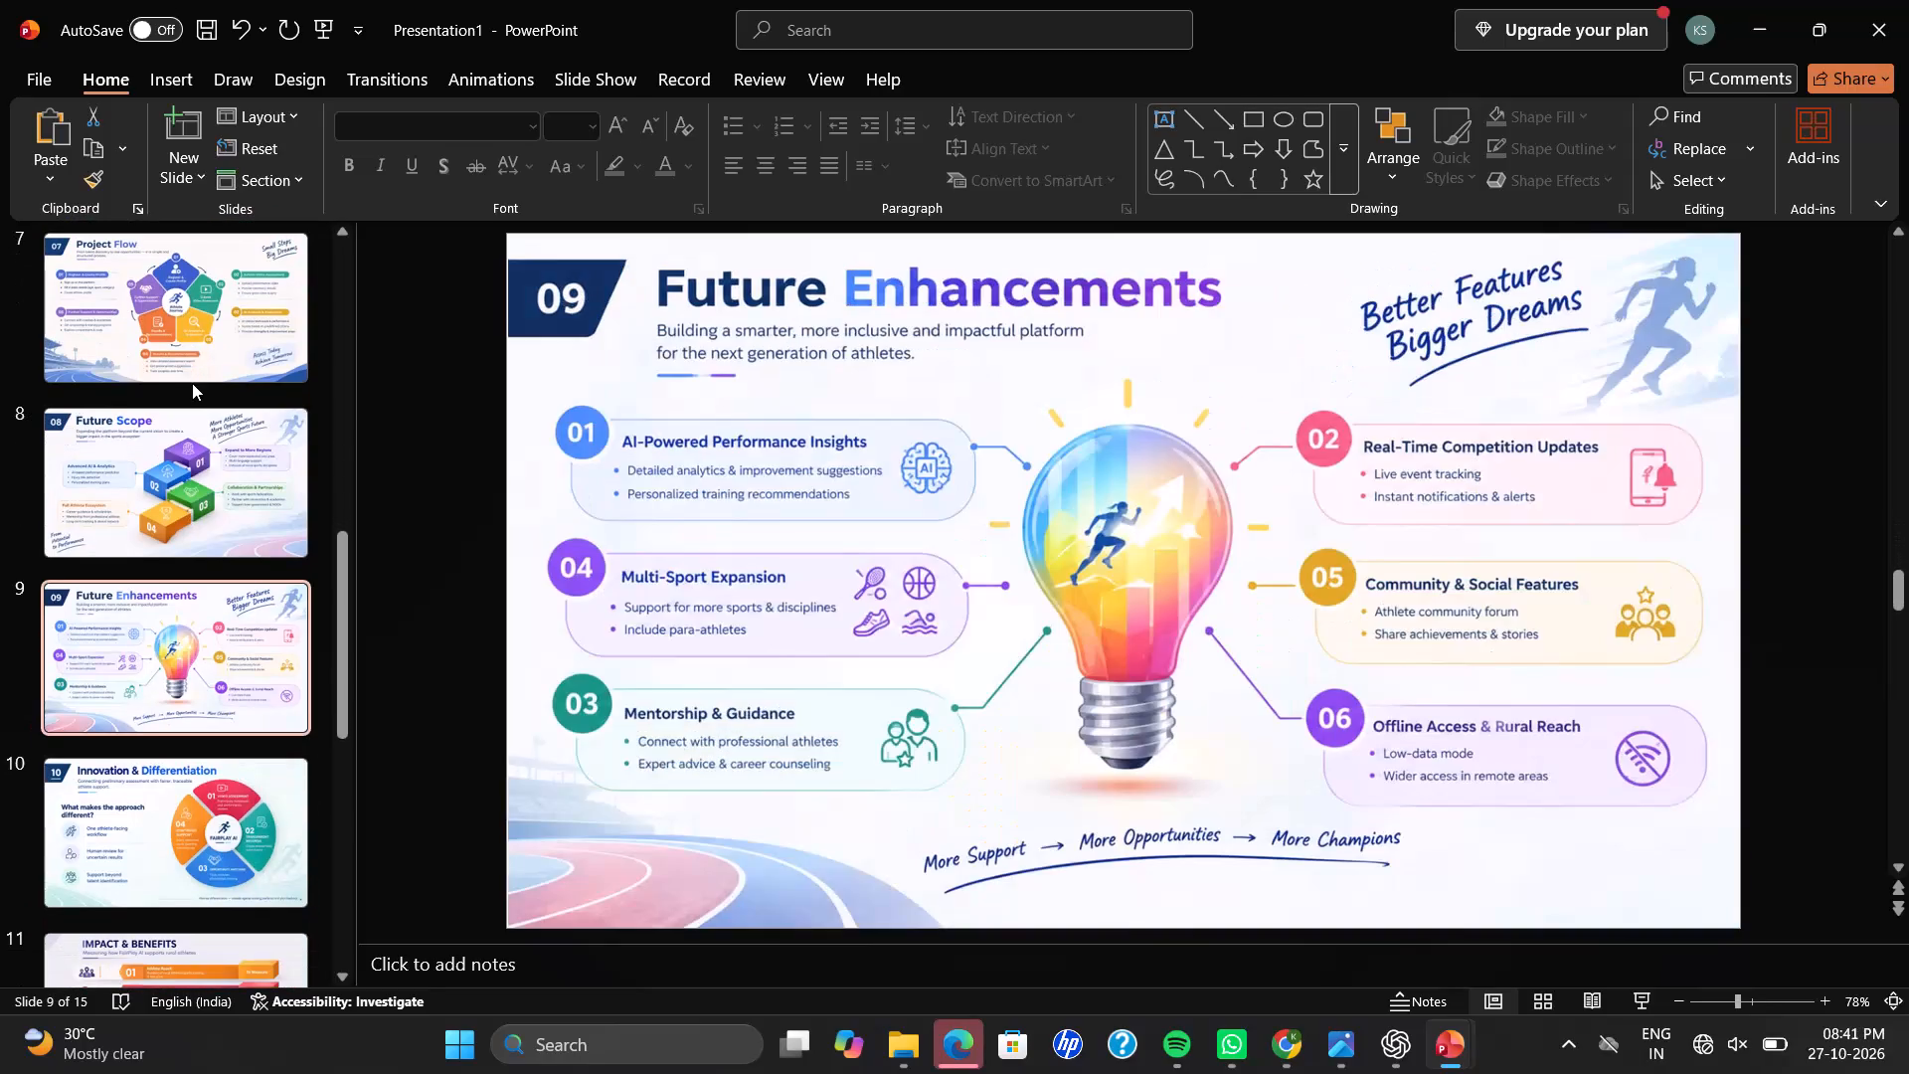
key("Down")
key("Down")
key("Down")
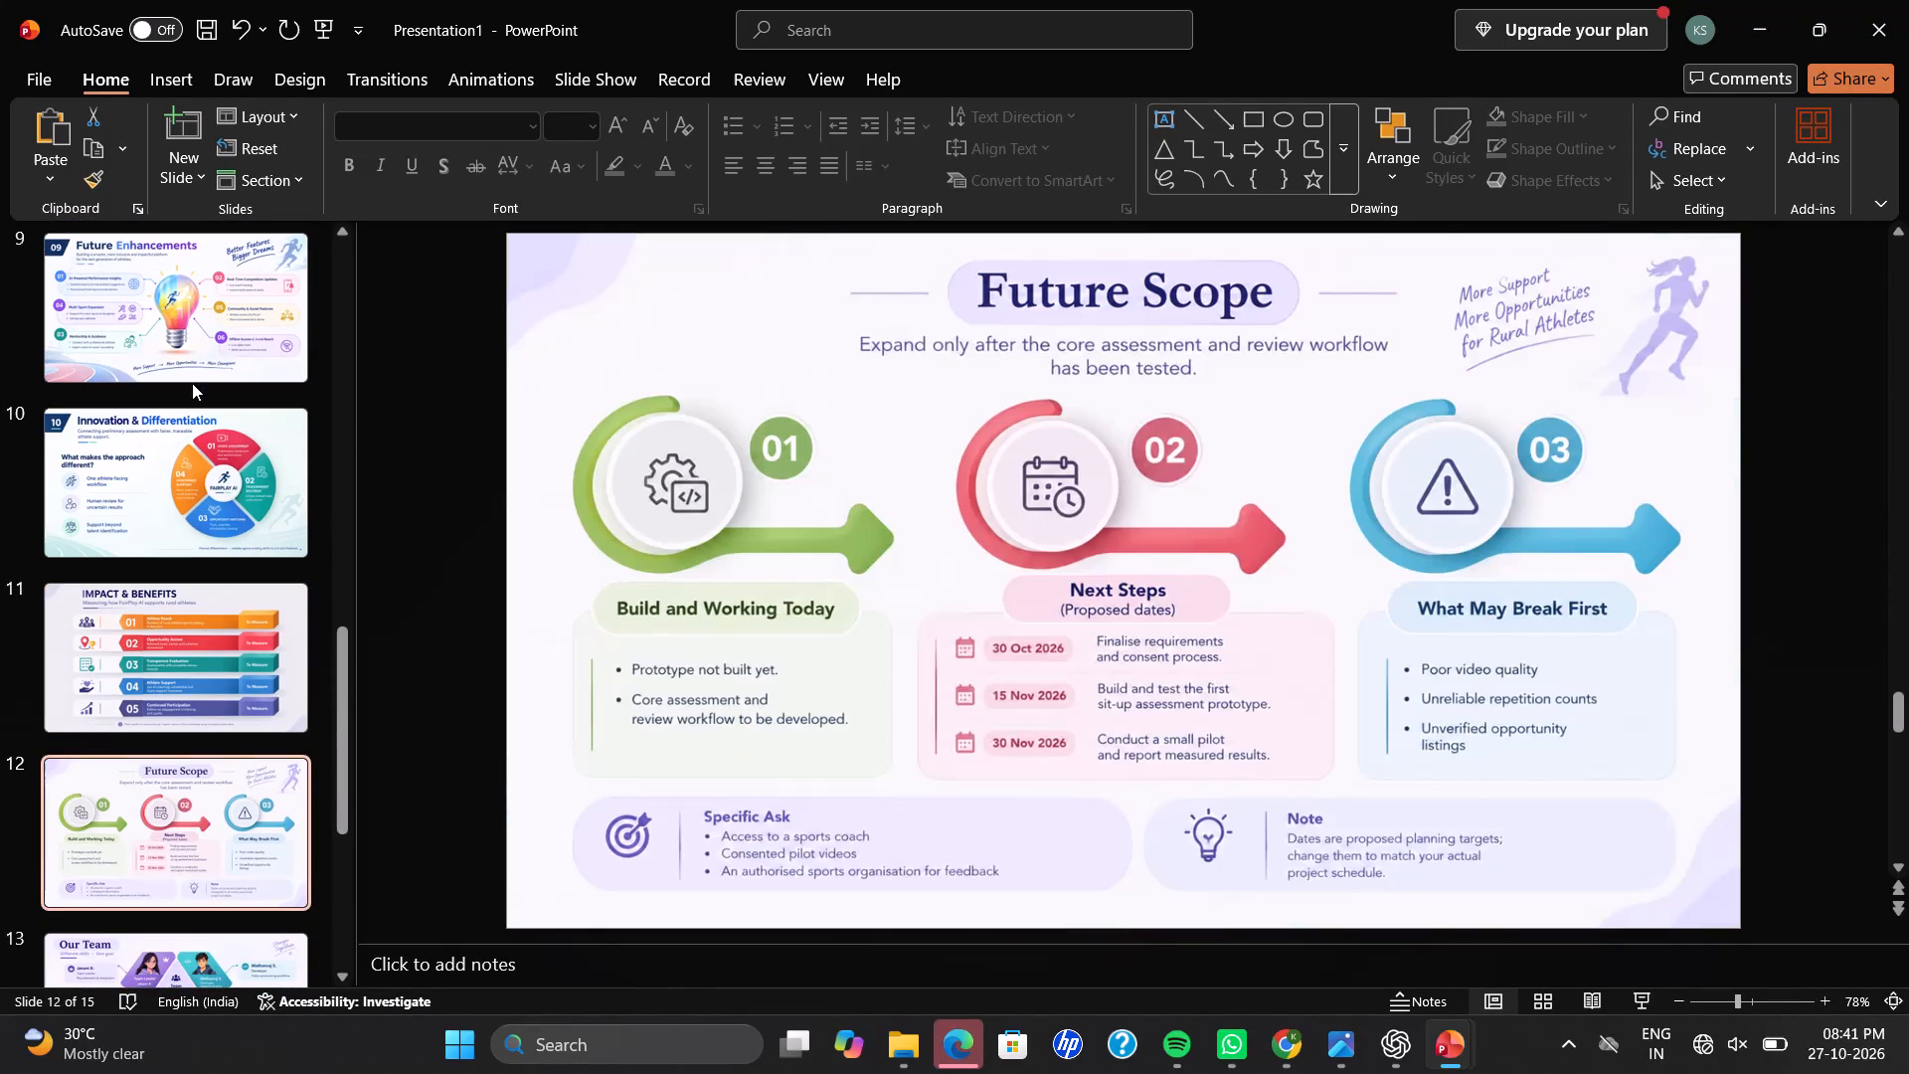
key("Down")
key("Down")
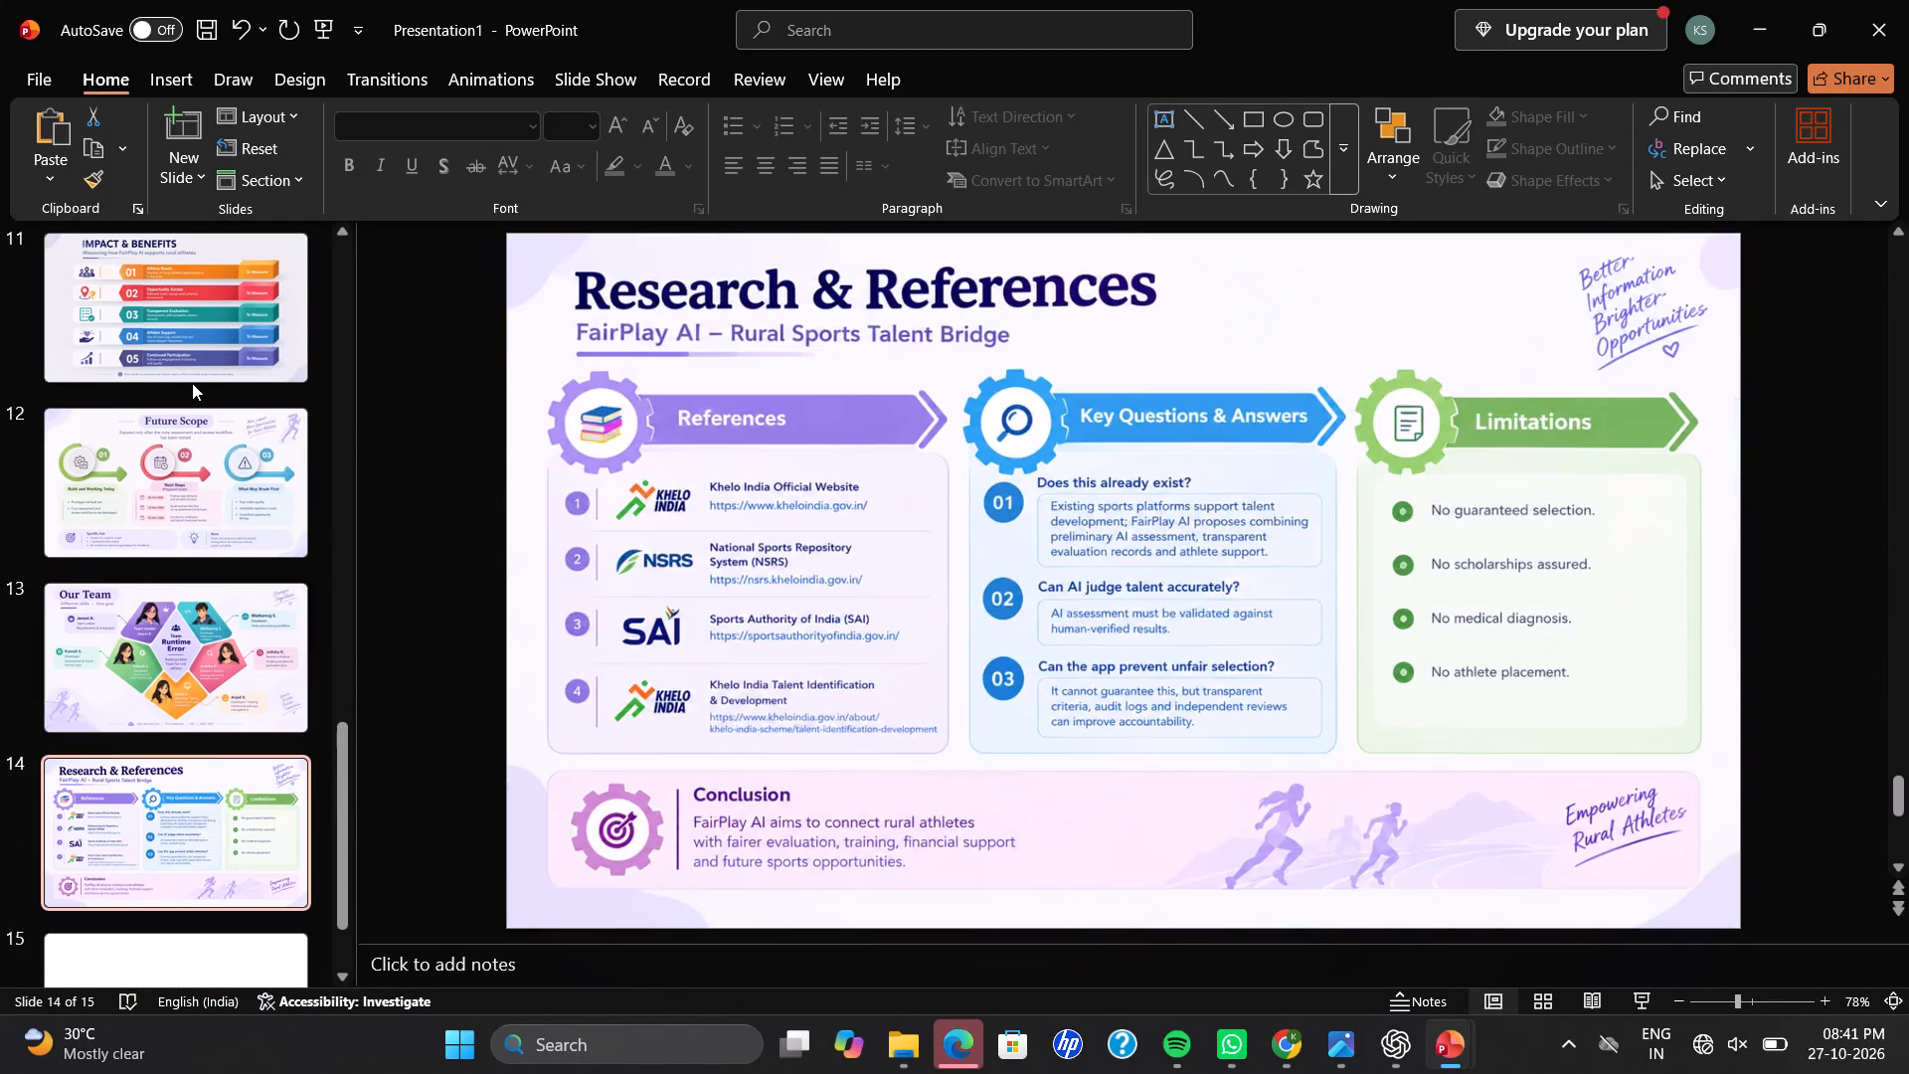
Delete the empty slide 15 at the end of the deck.
key("Down")
key("BackSpace")
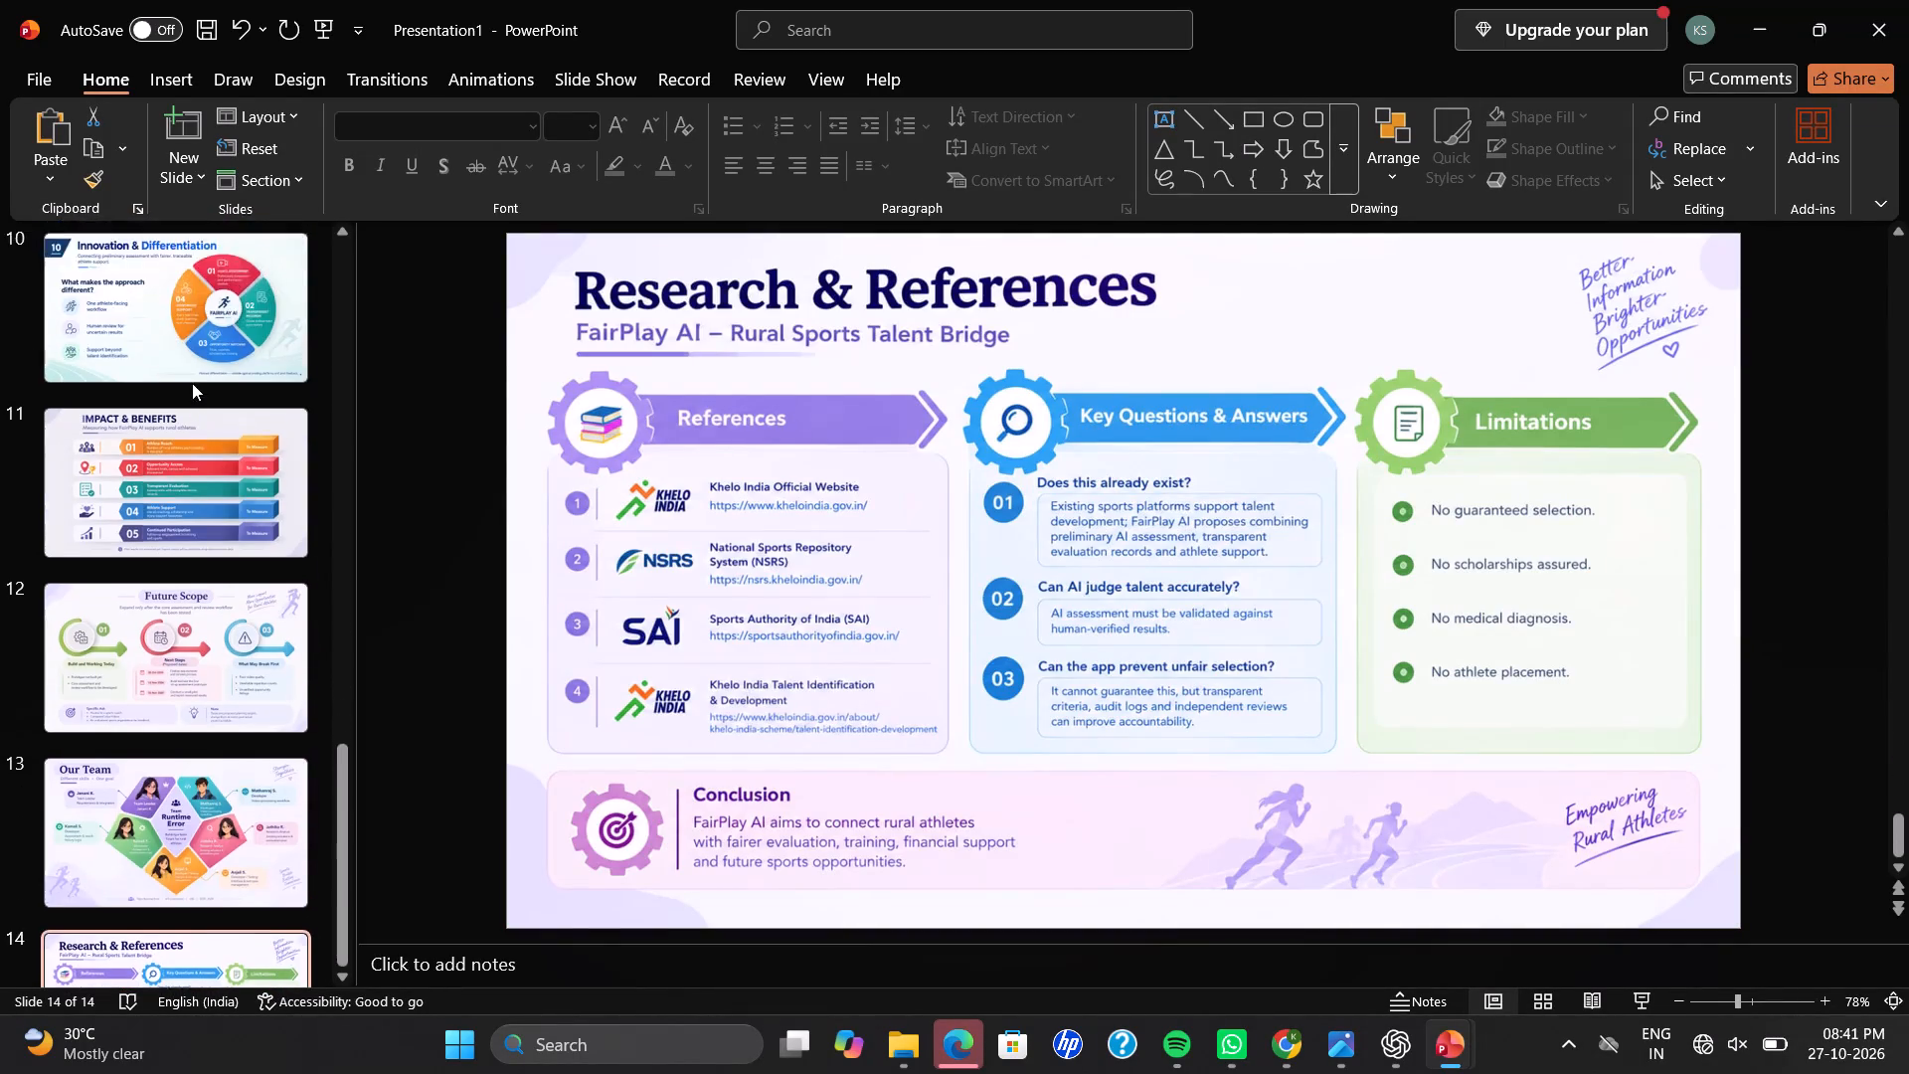
left_click_drag(0, 70, 596, 564)
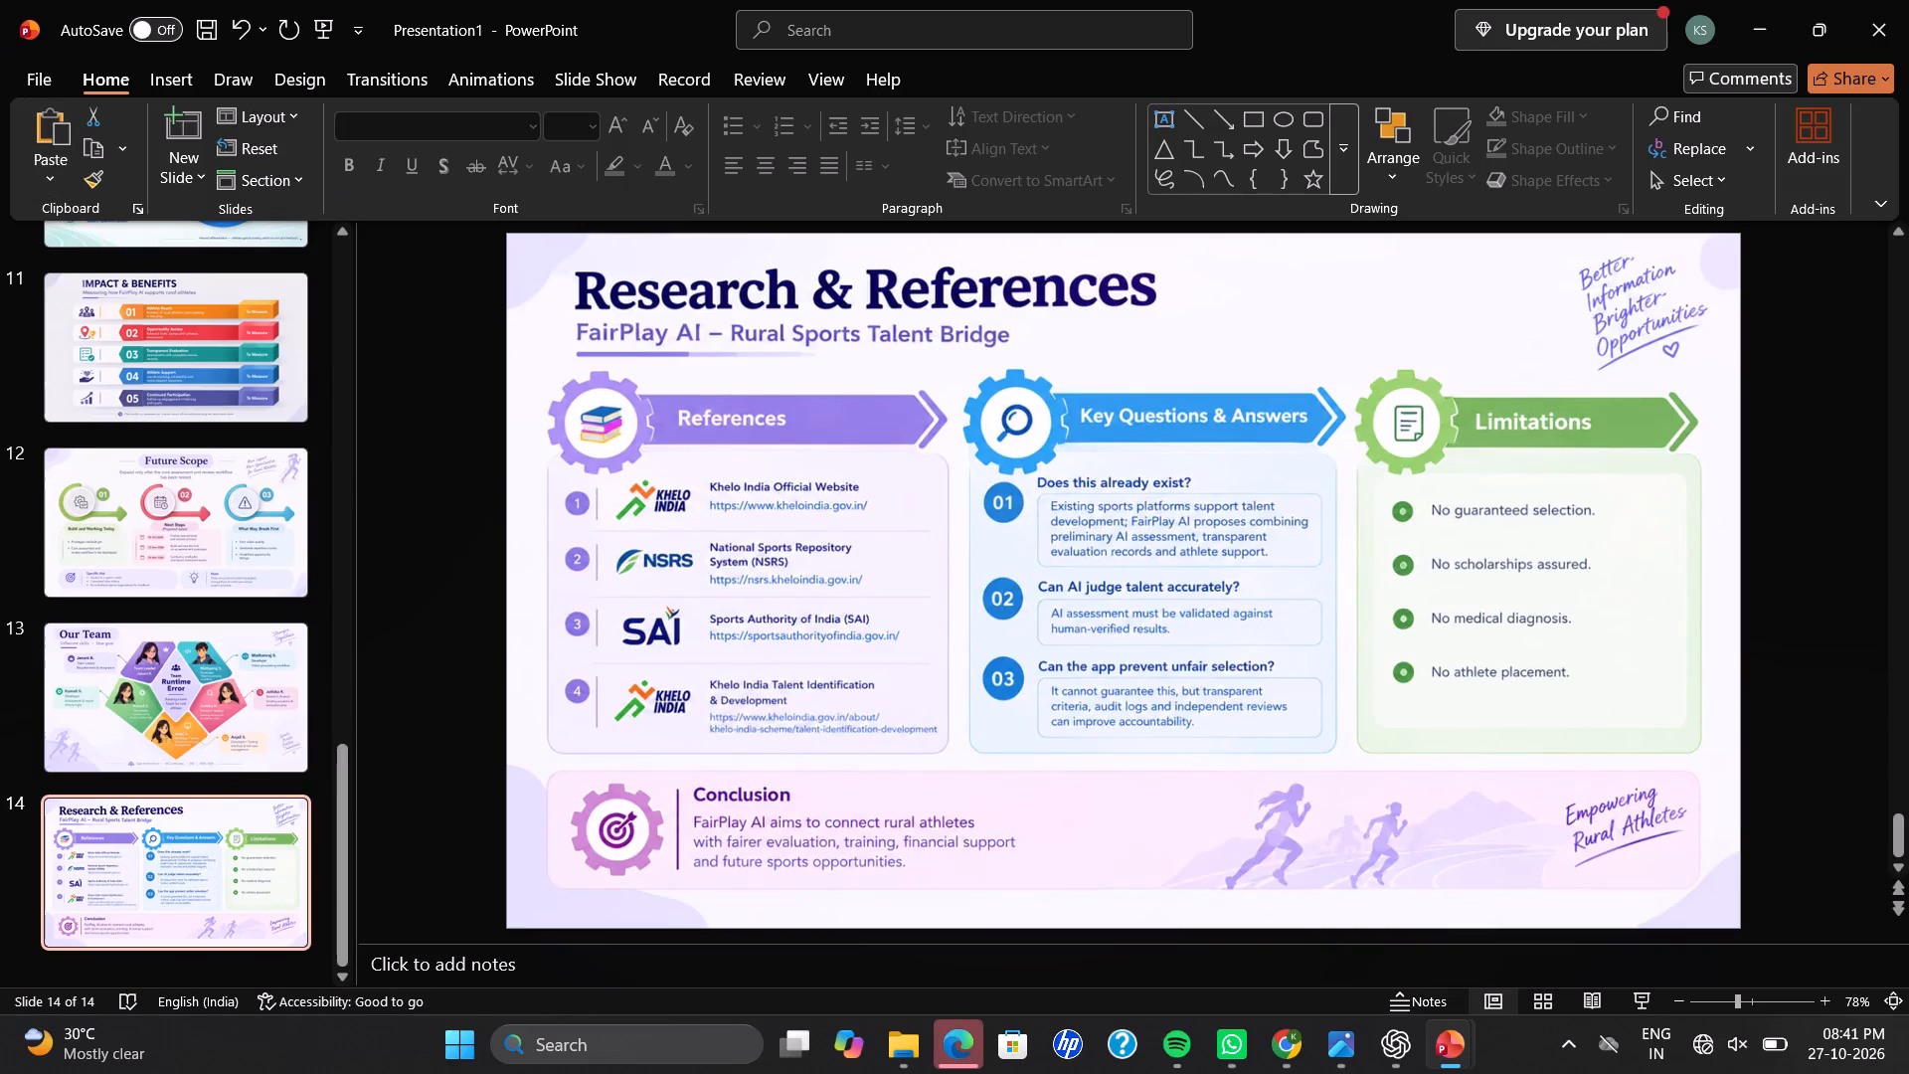
Turn on AutoSave for the presentation, choosing OneDrive - Personal as the upload location.
left_click(147, 30)
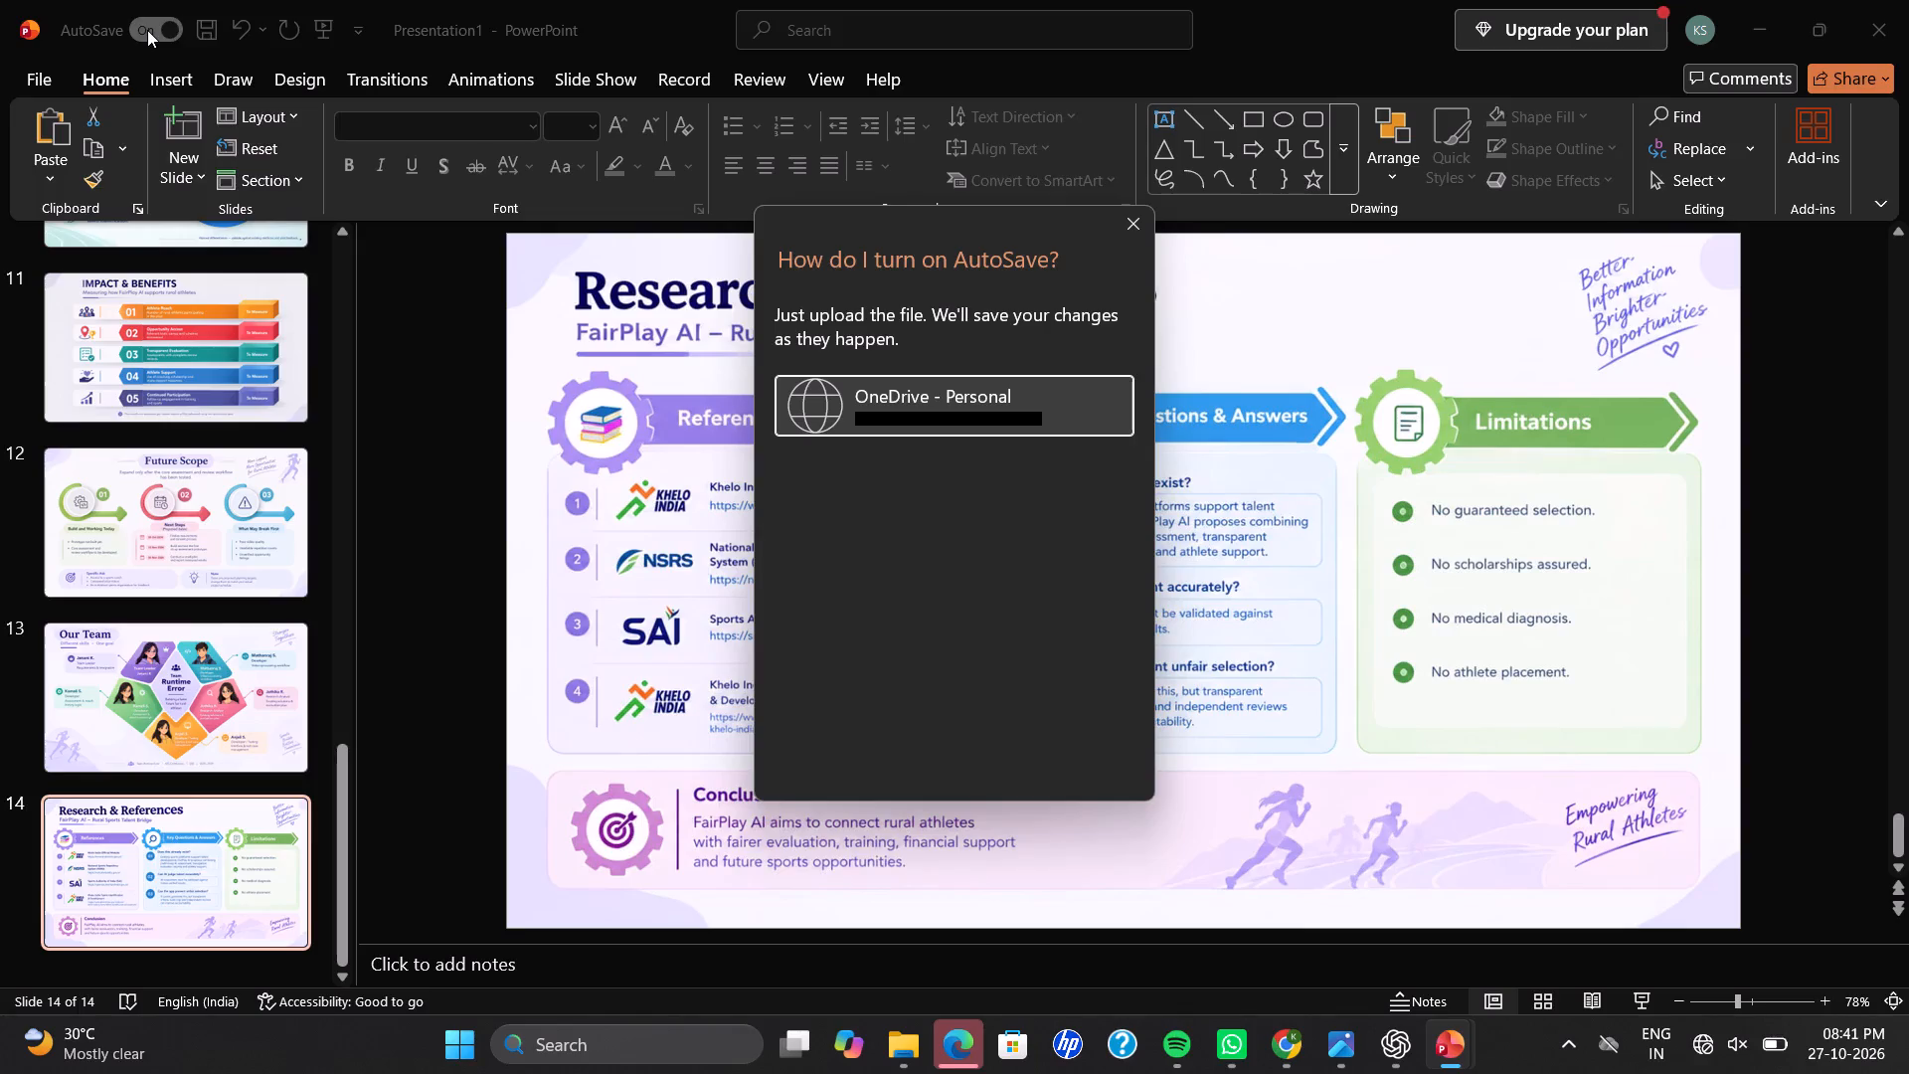
left_click(894, 382)
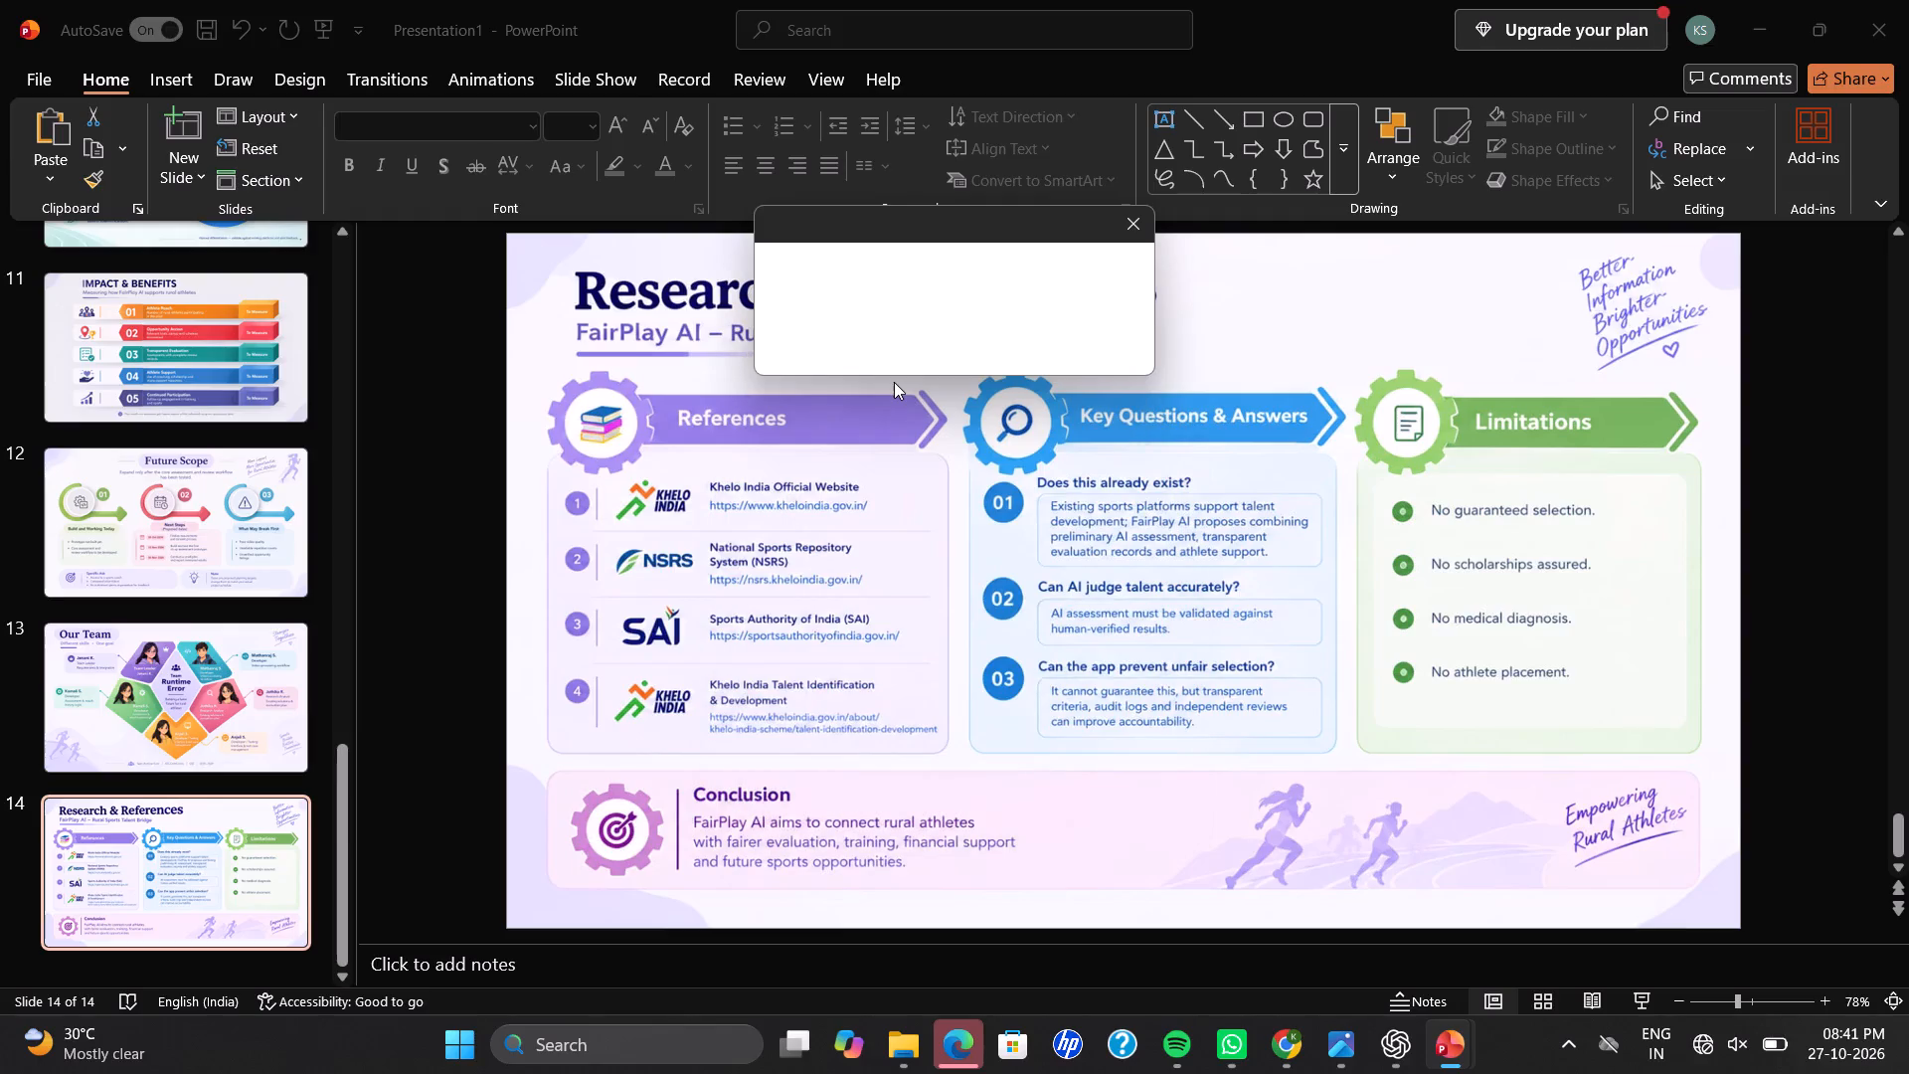
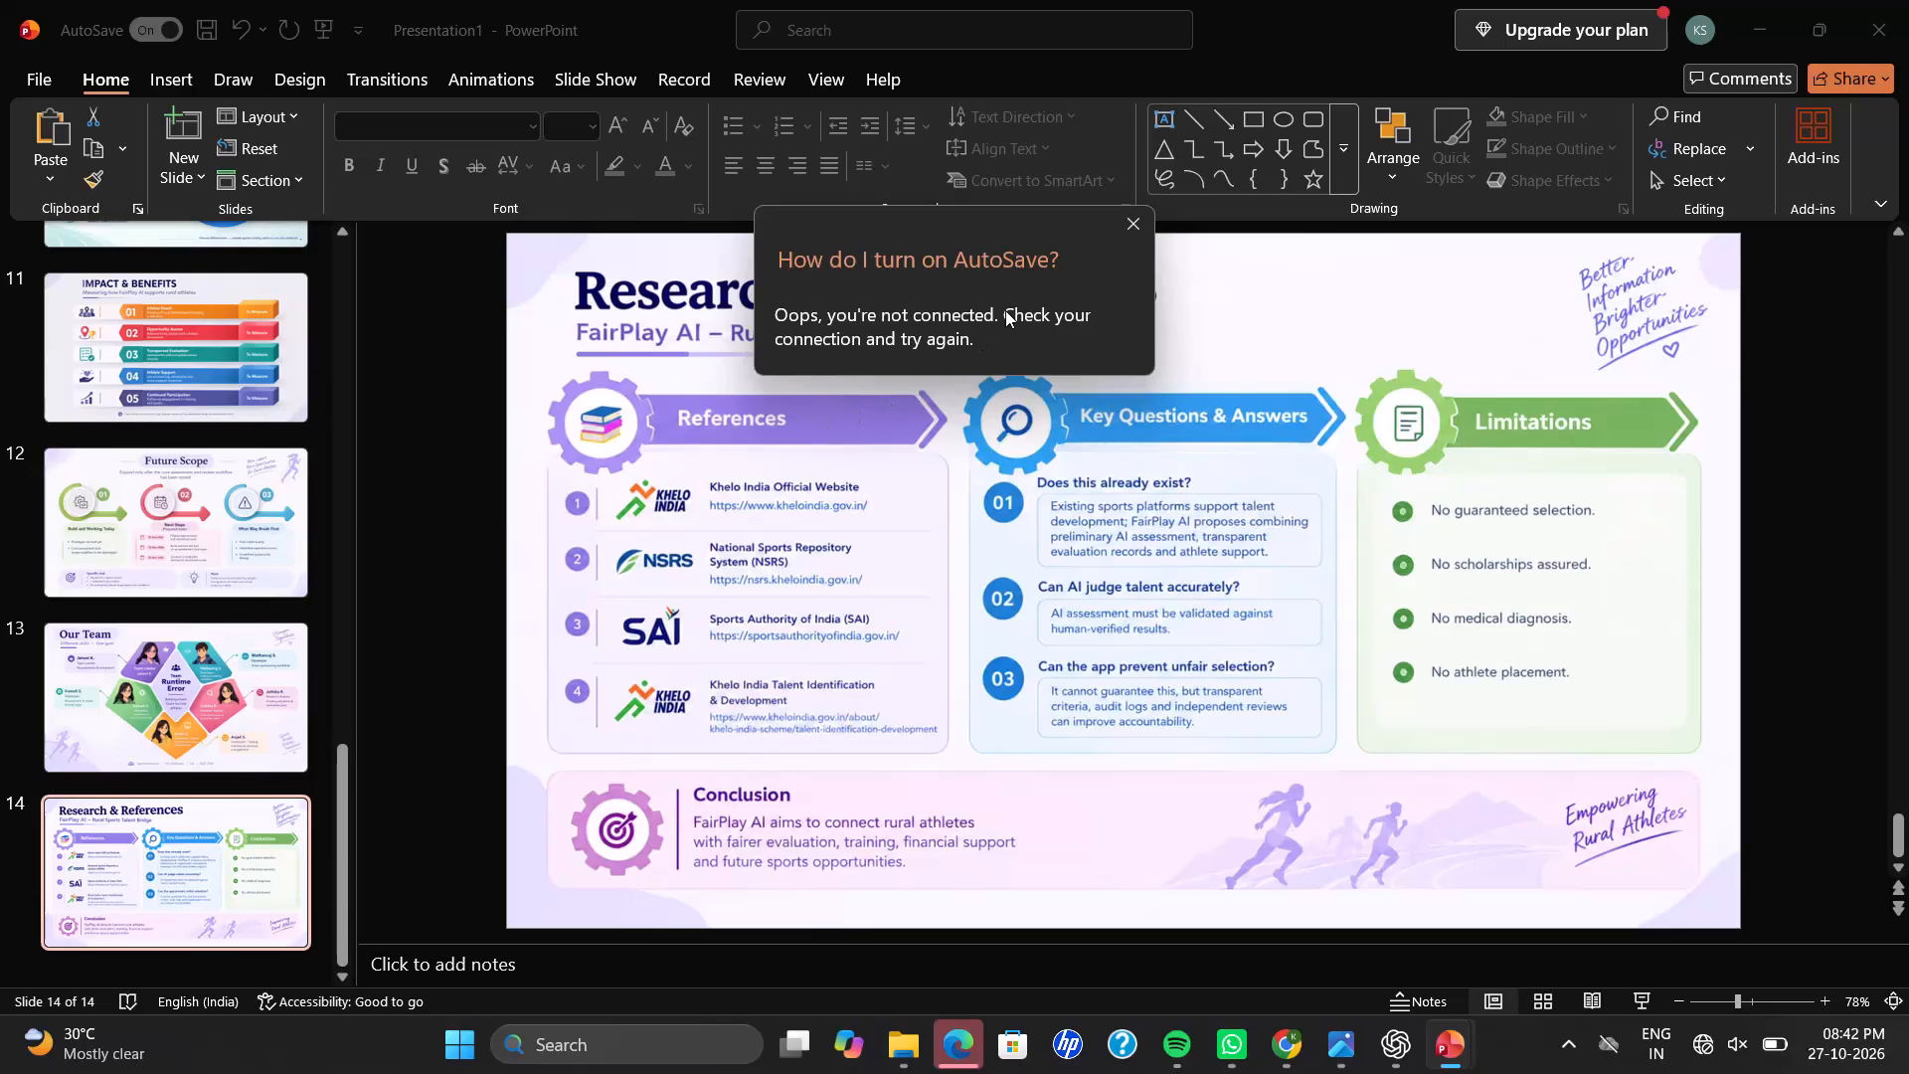
Check the computer's Wi-Fi connection in the list of available networks and dismiss the AutoSave message.
left_click(1005, 310)
left_click(1733, 1073)
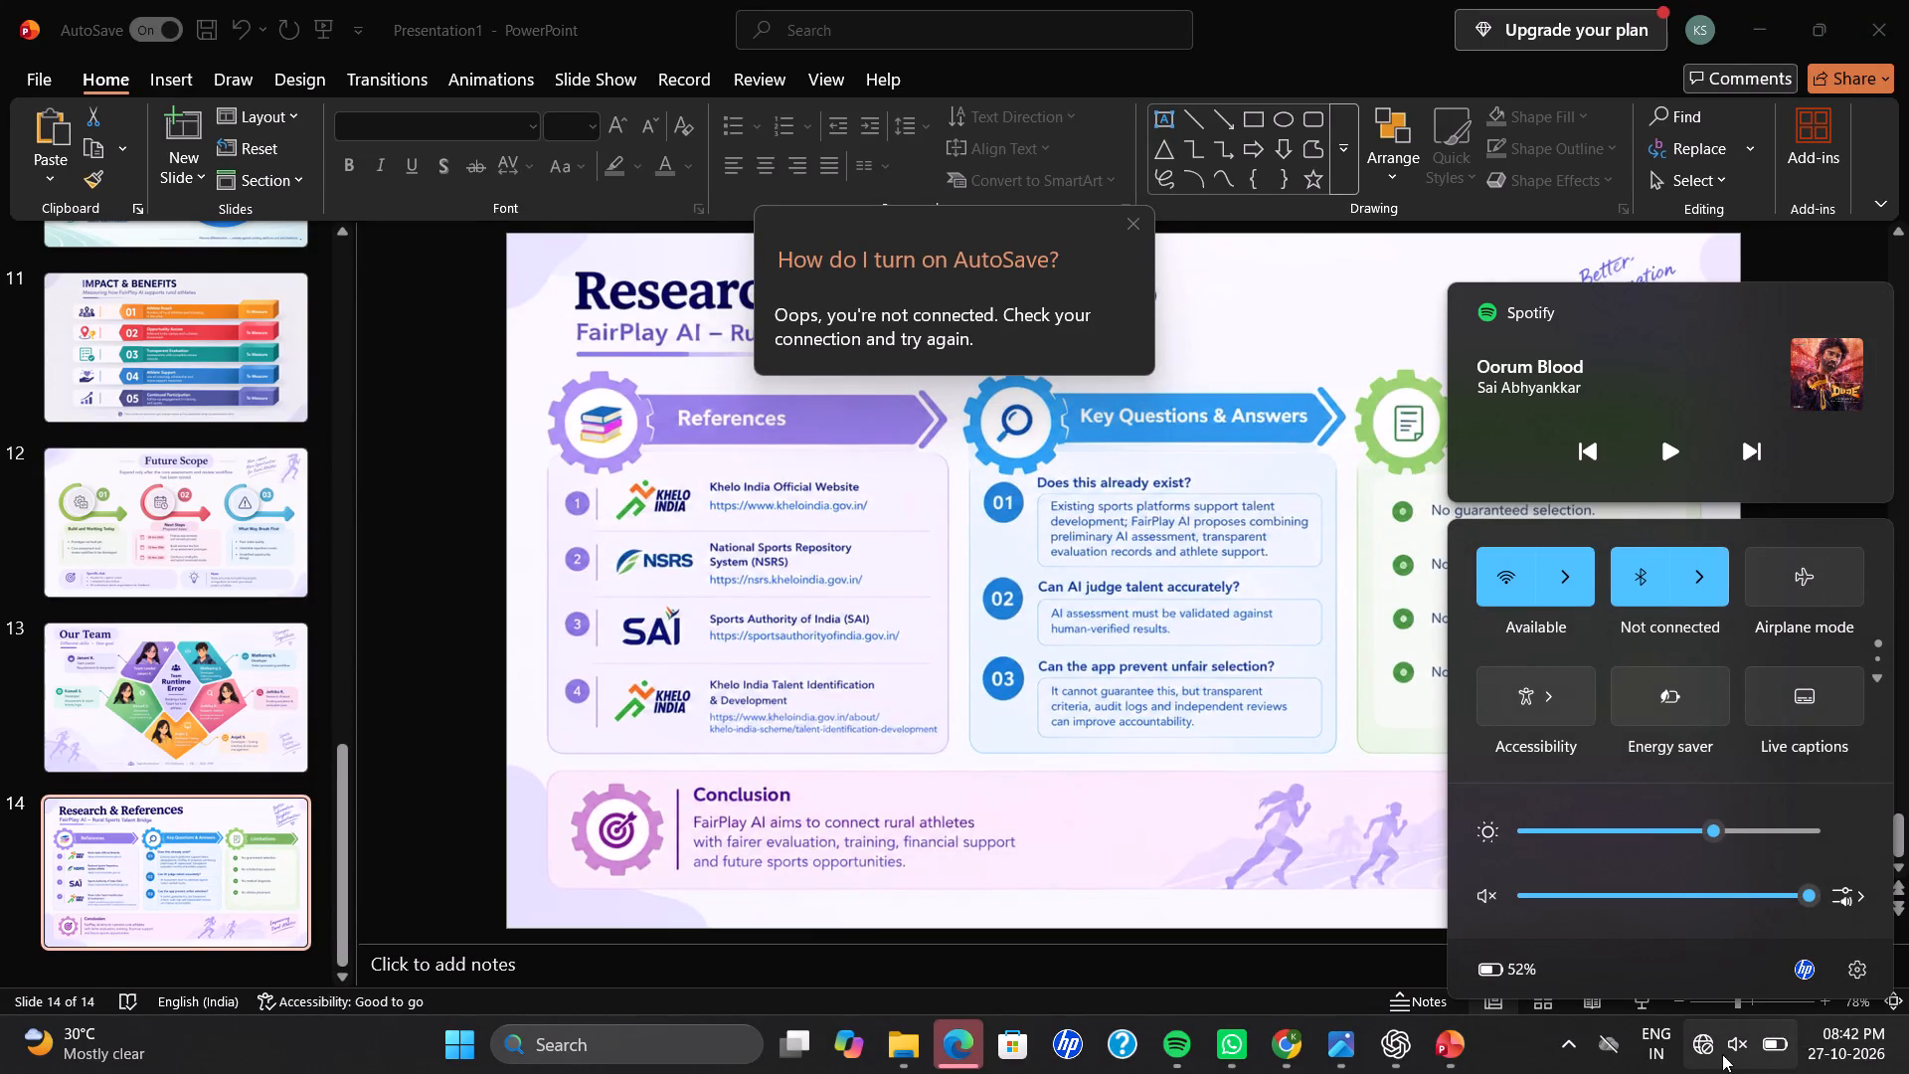
left_click(1549, 593)
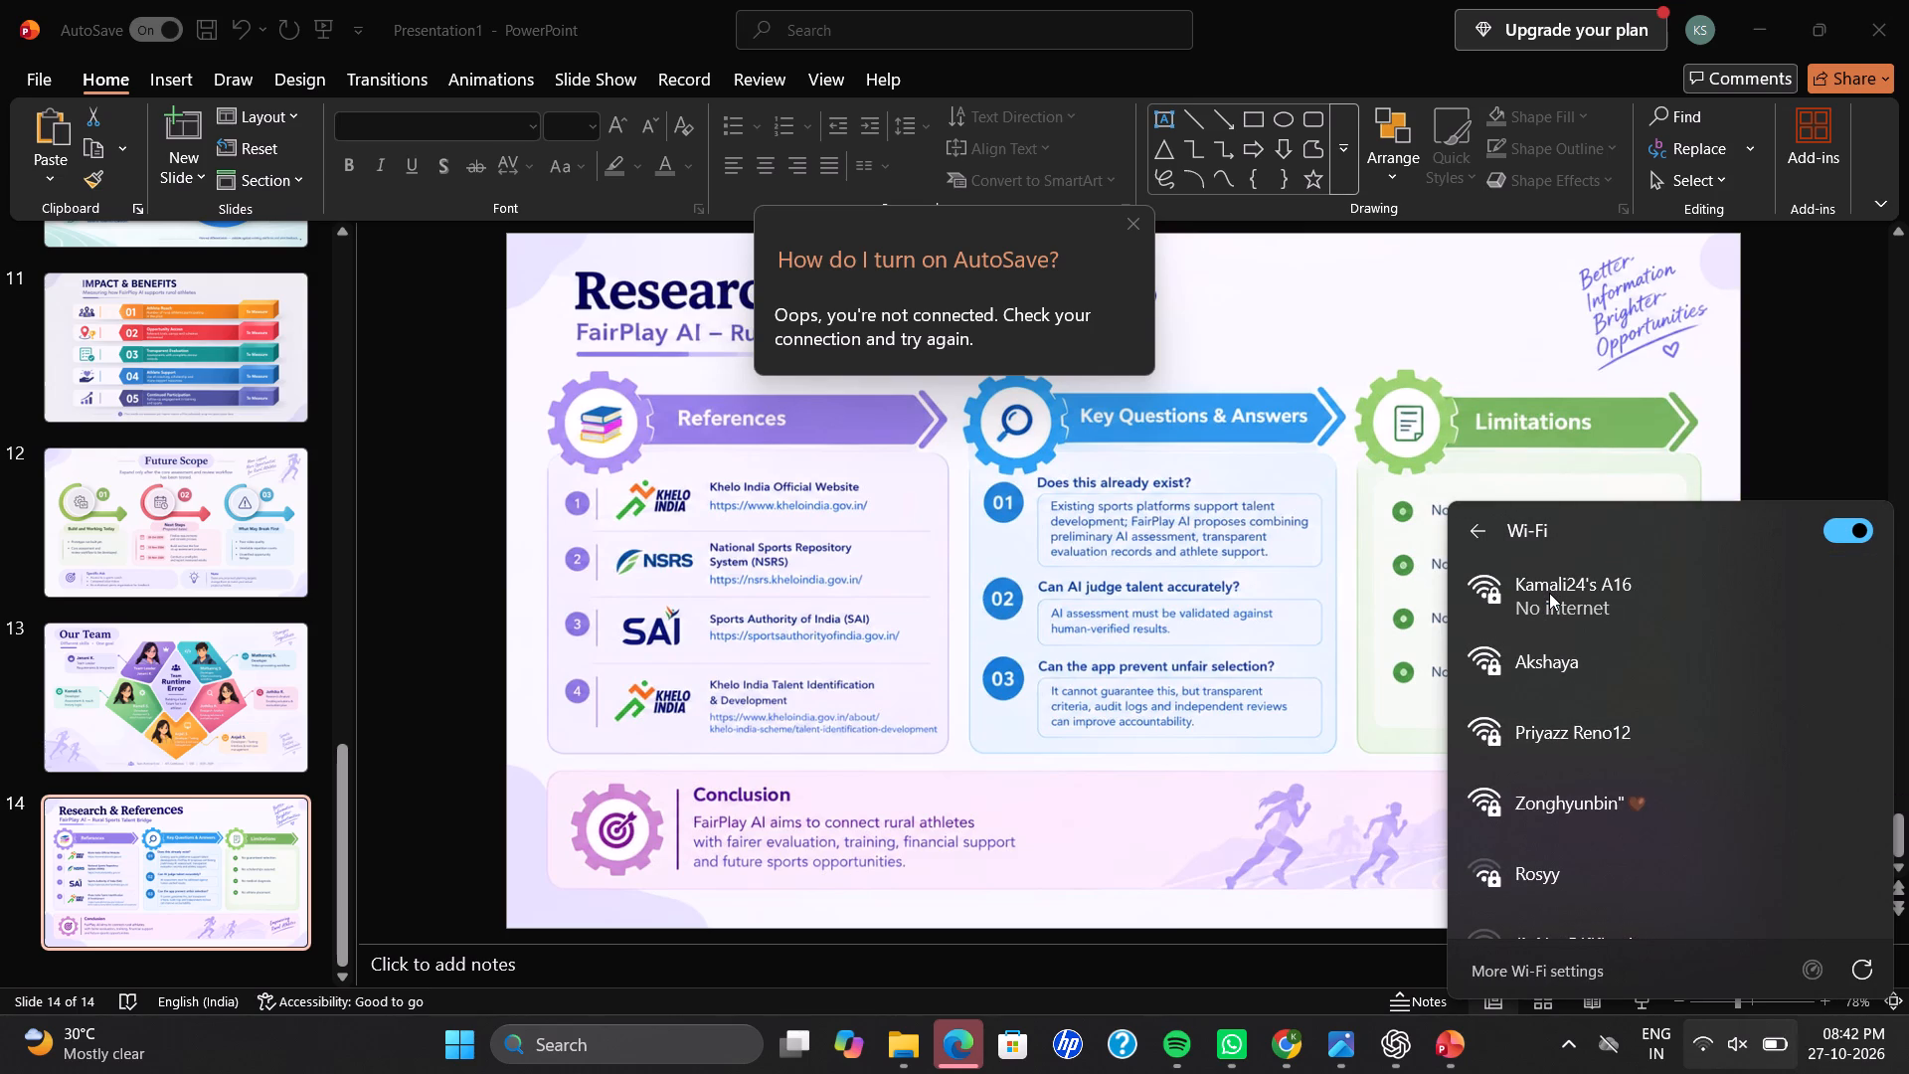
left_click(1189, 706)
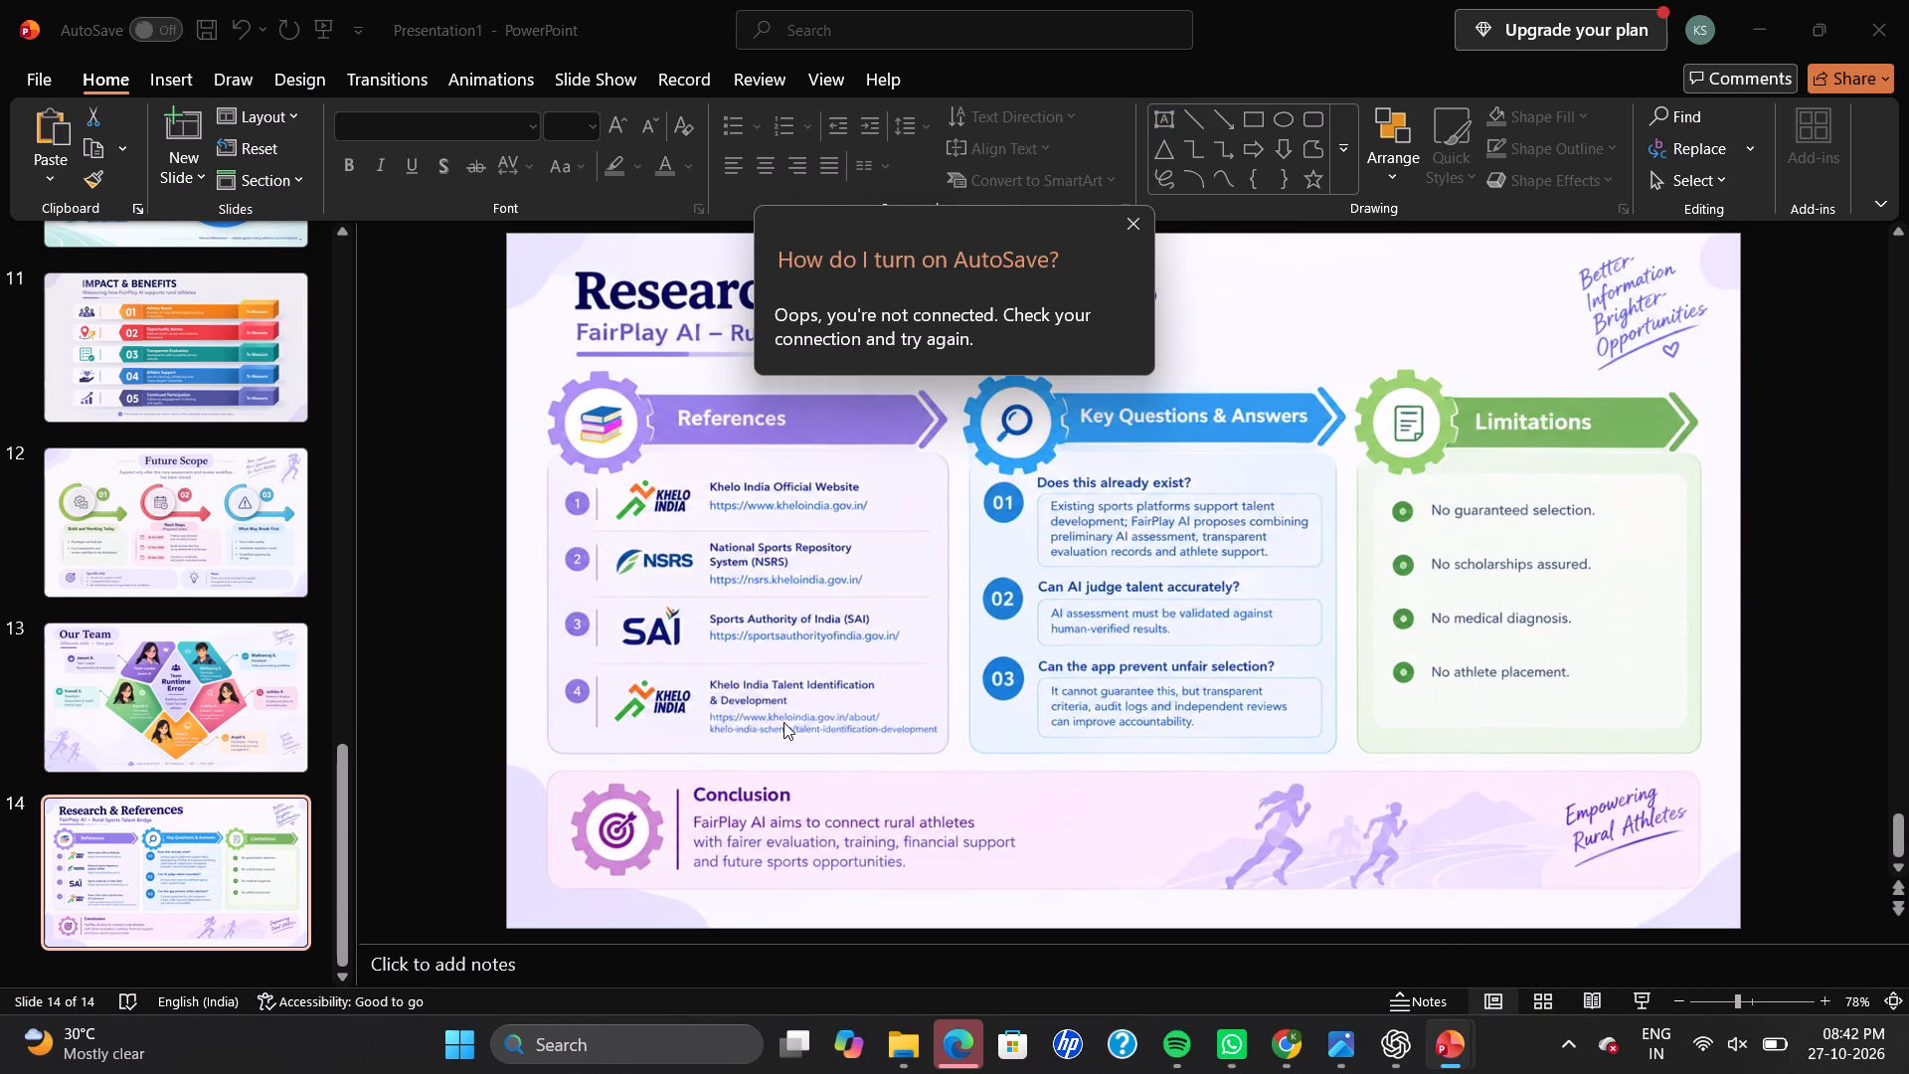
left_click(783, 722)
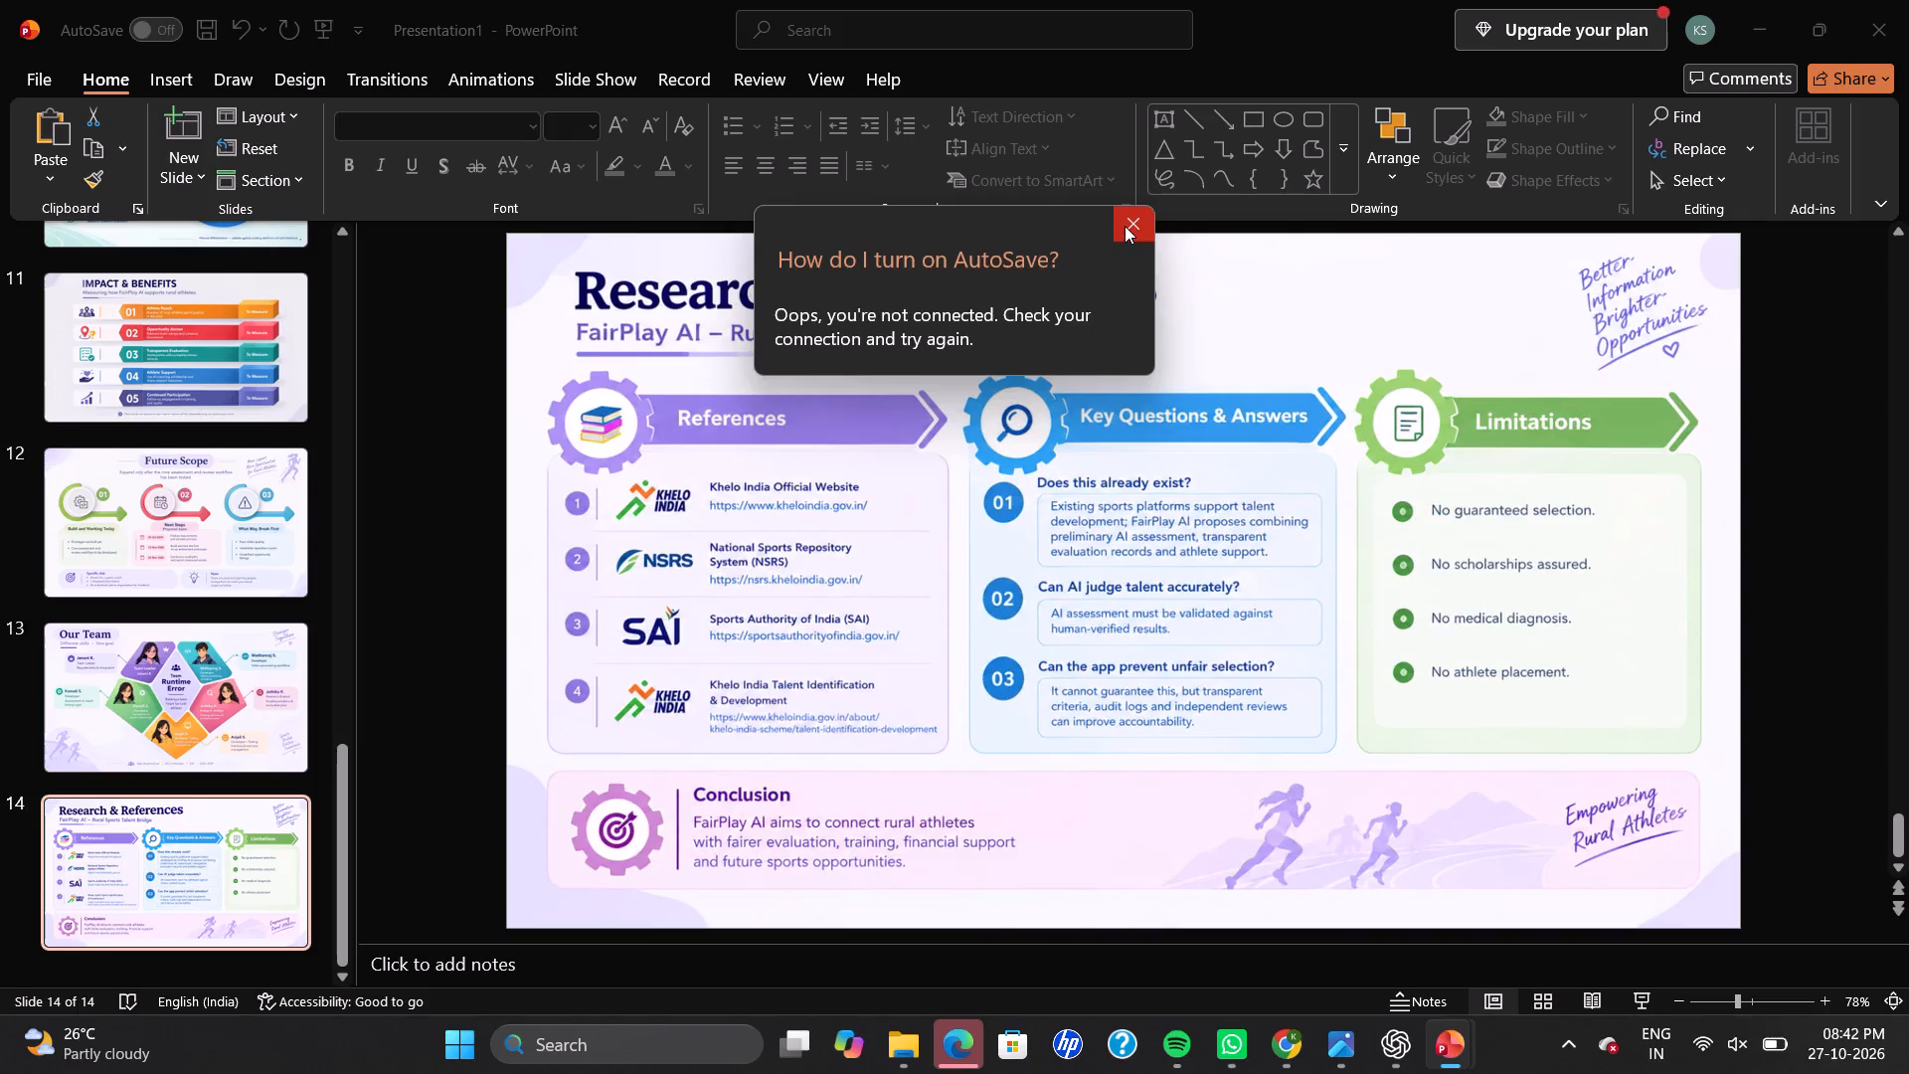
left_click(1125, 226)
Switch AutoSave on again for the presentation to bring up the upload location choice.
left_click(150, 11)
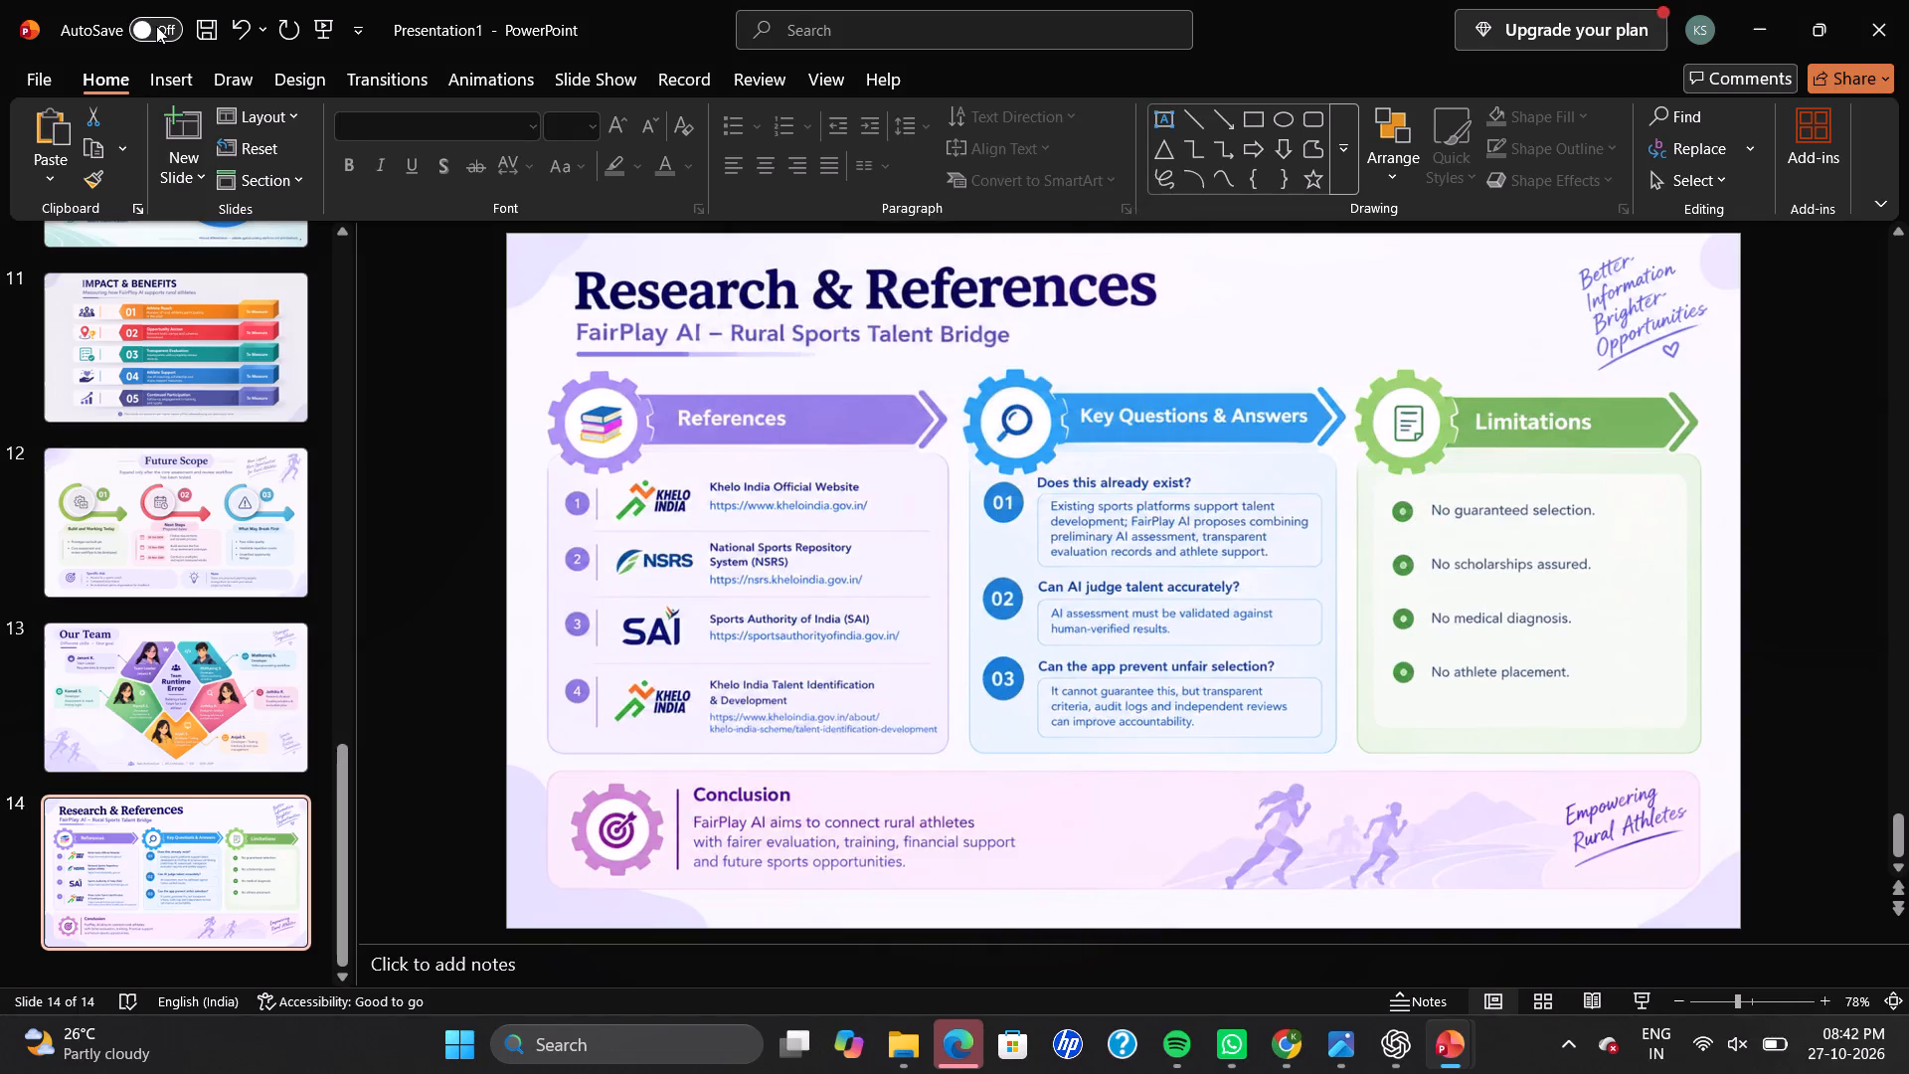
left_click(156, 26)
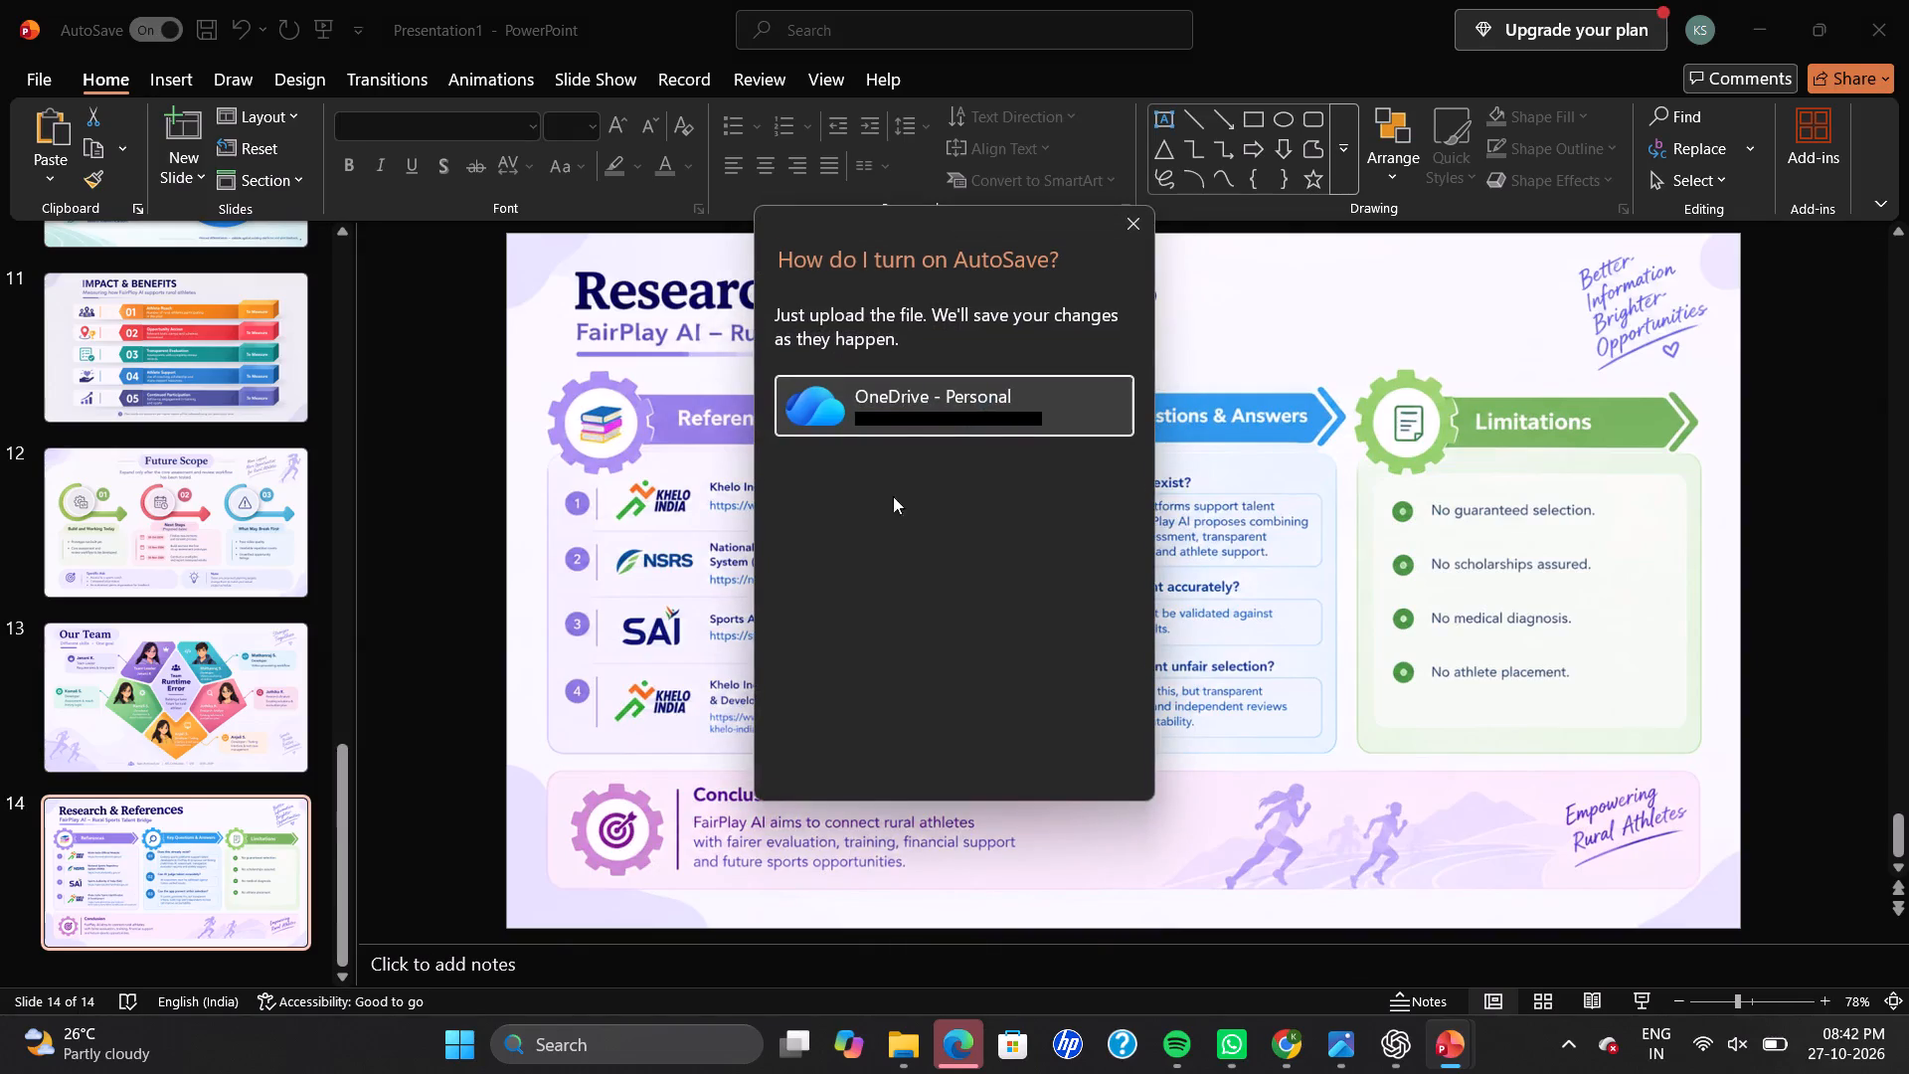
Name the presentation "fair play AI Sports tool" and upload it to OneDrive - Personal.
left_click(881, 378)
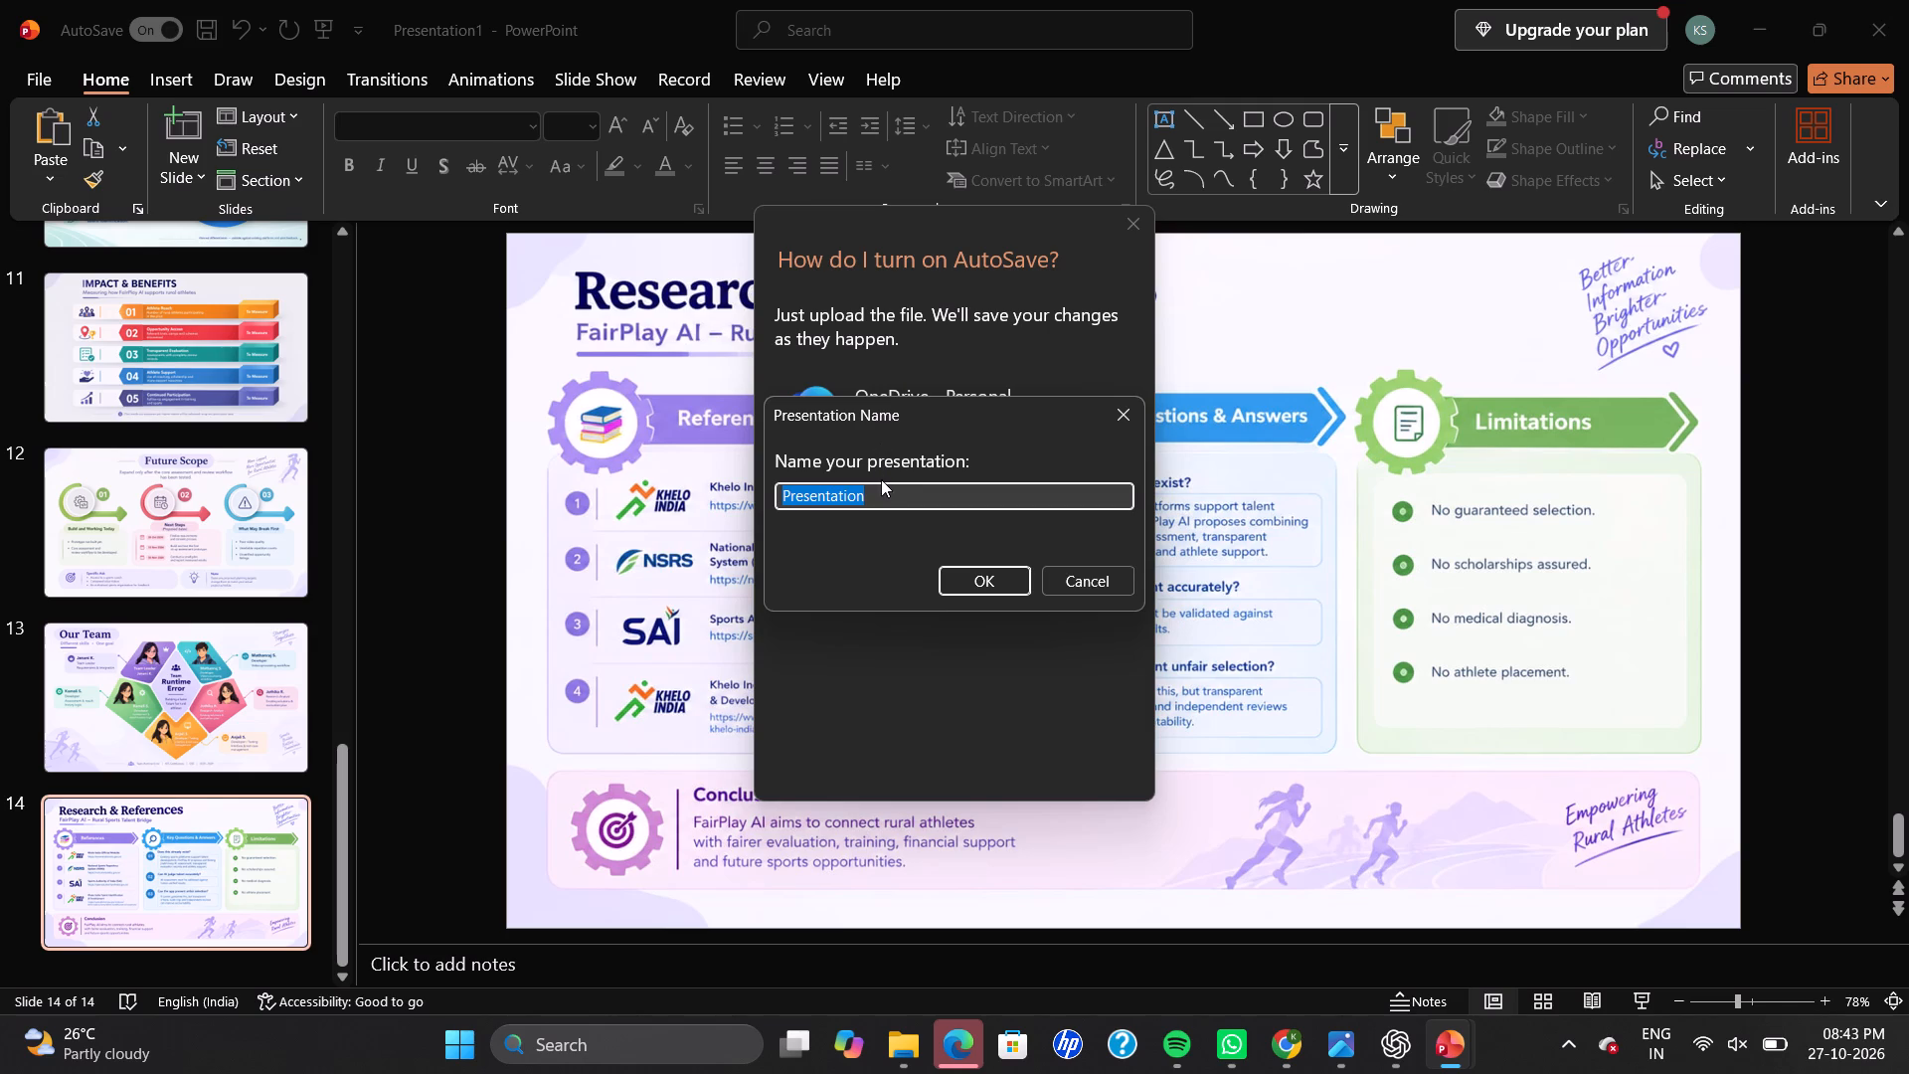
key("BackSpace")
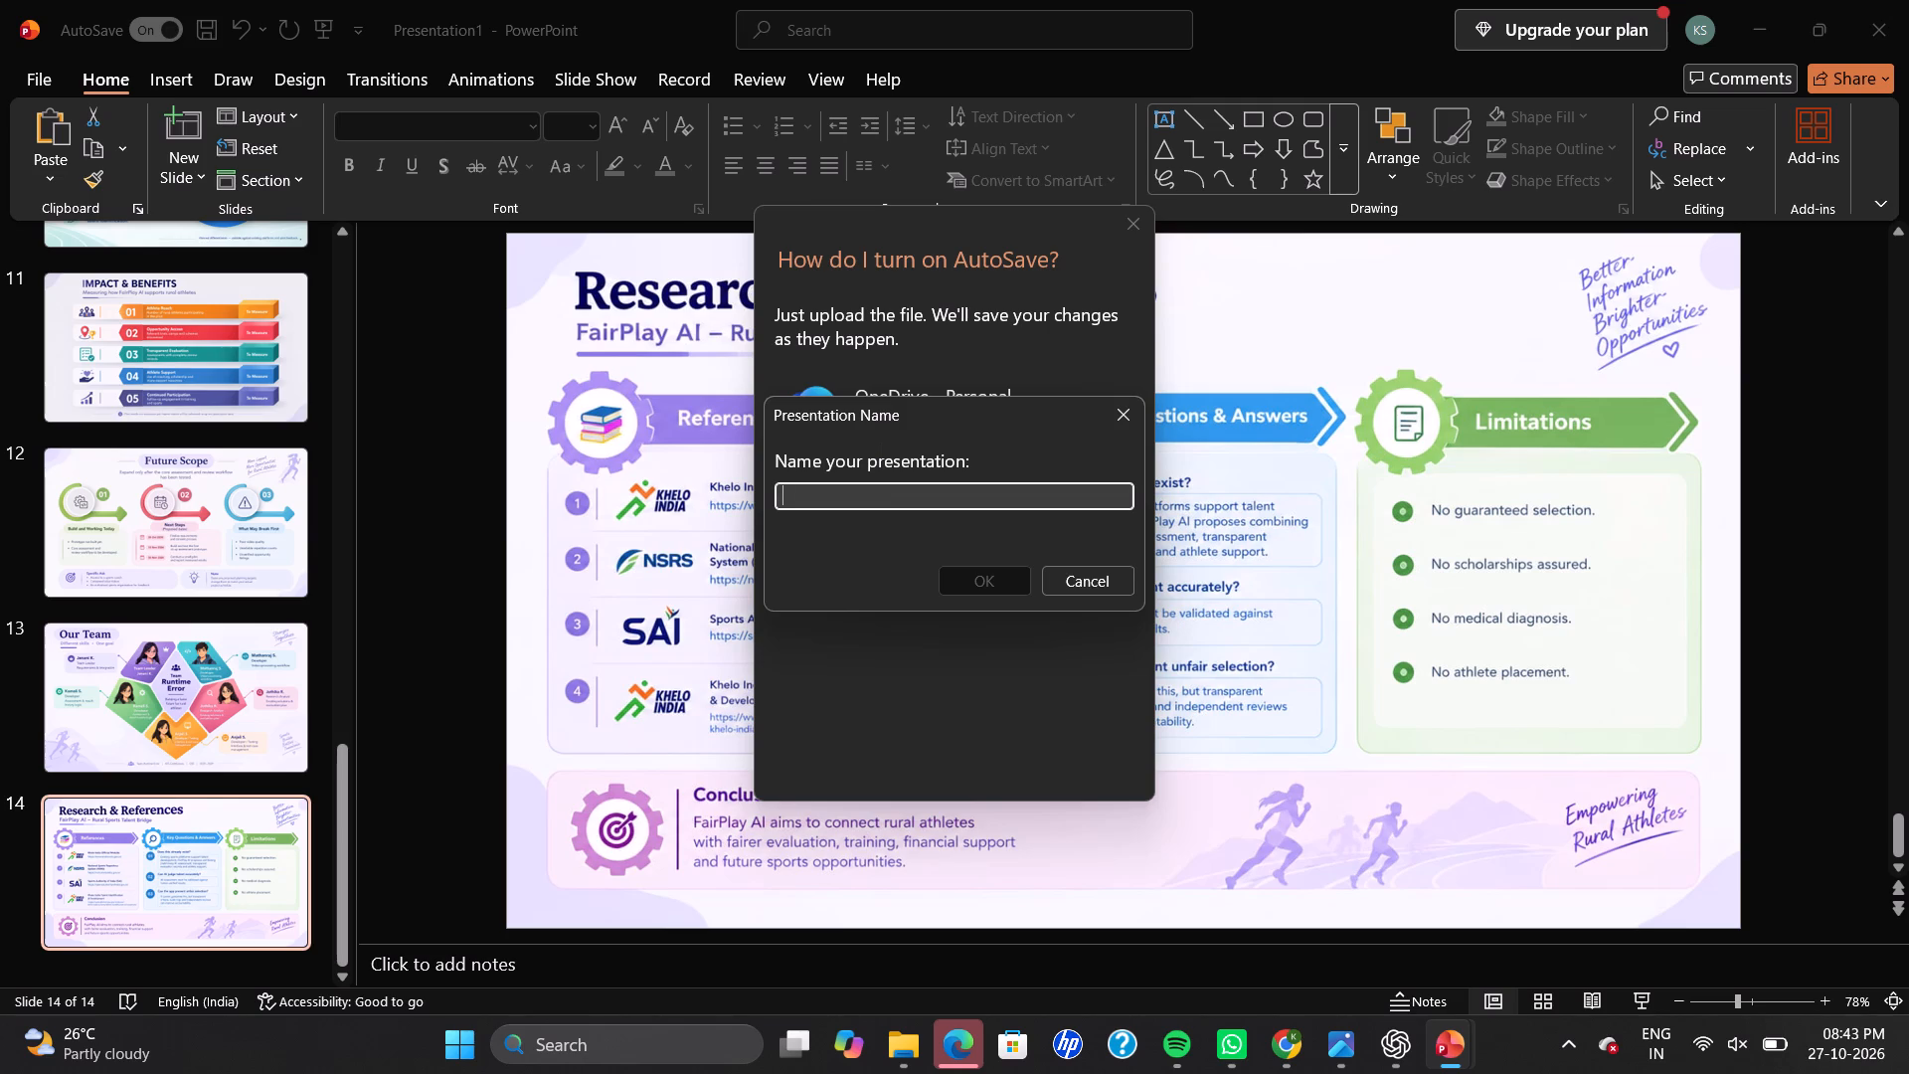
type("fair play")
key("space")
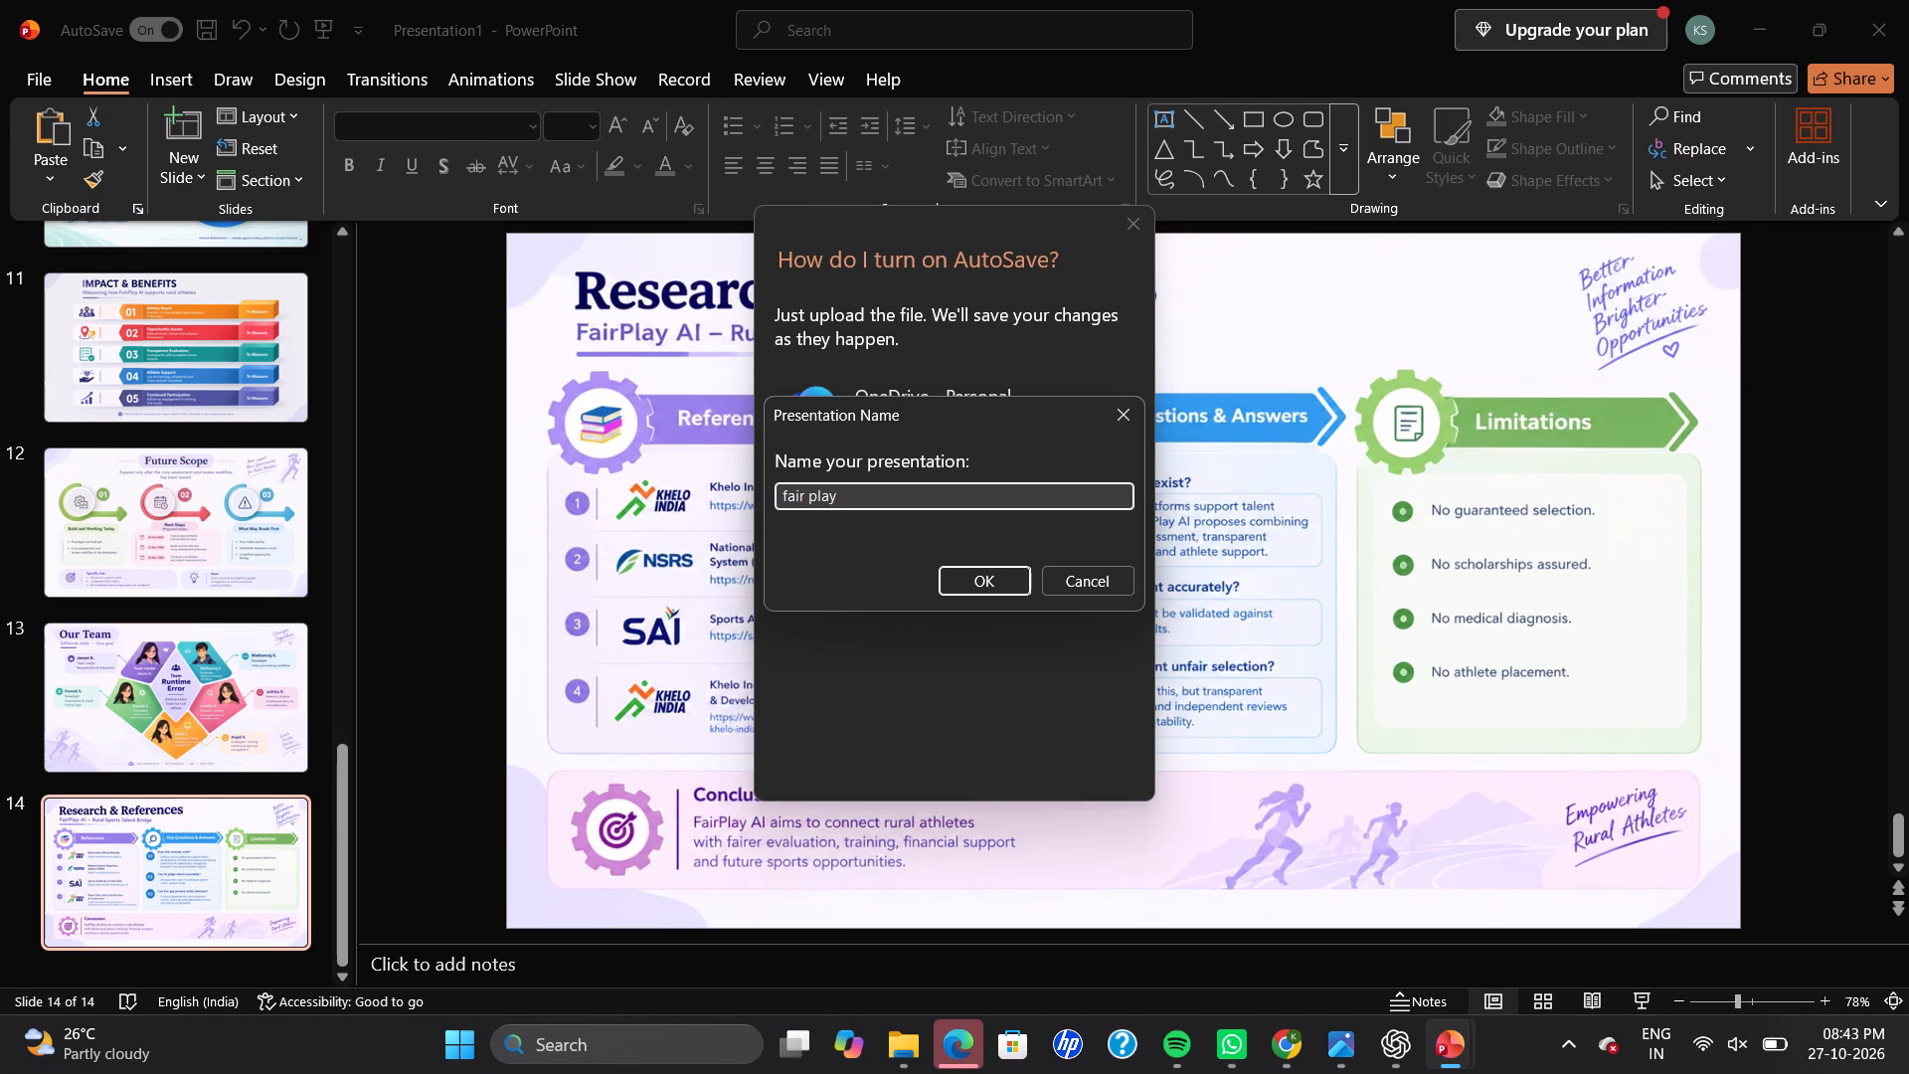
type("AI")
key("space")
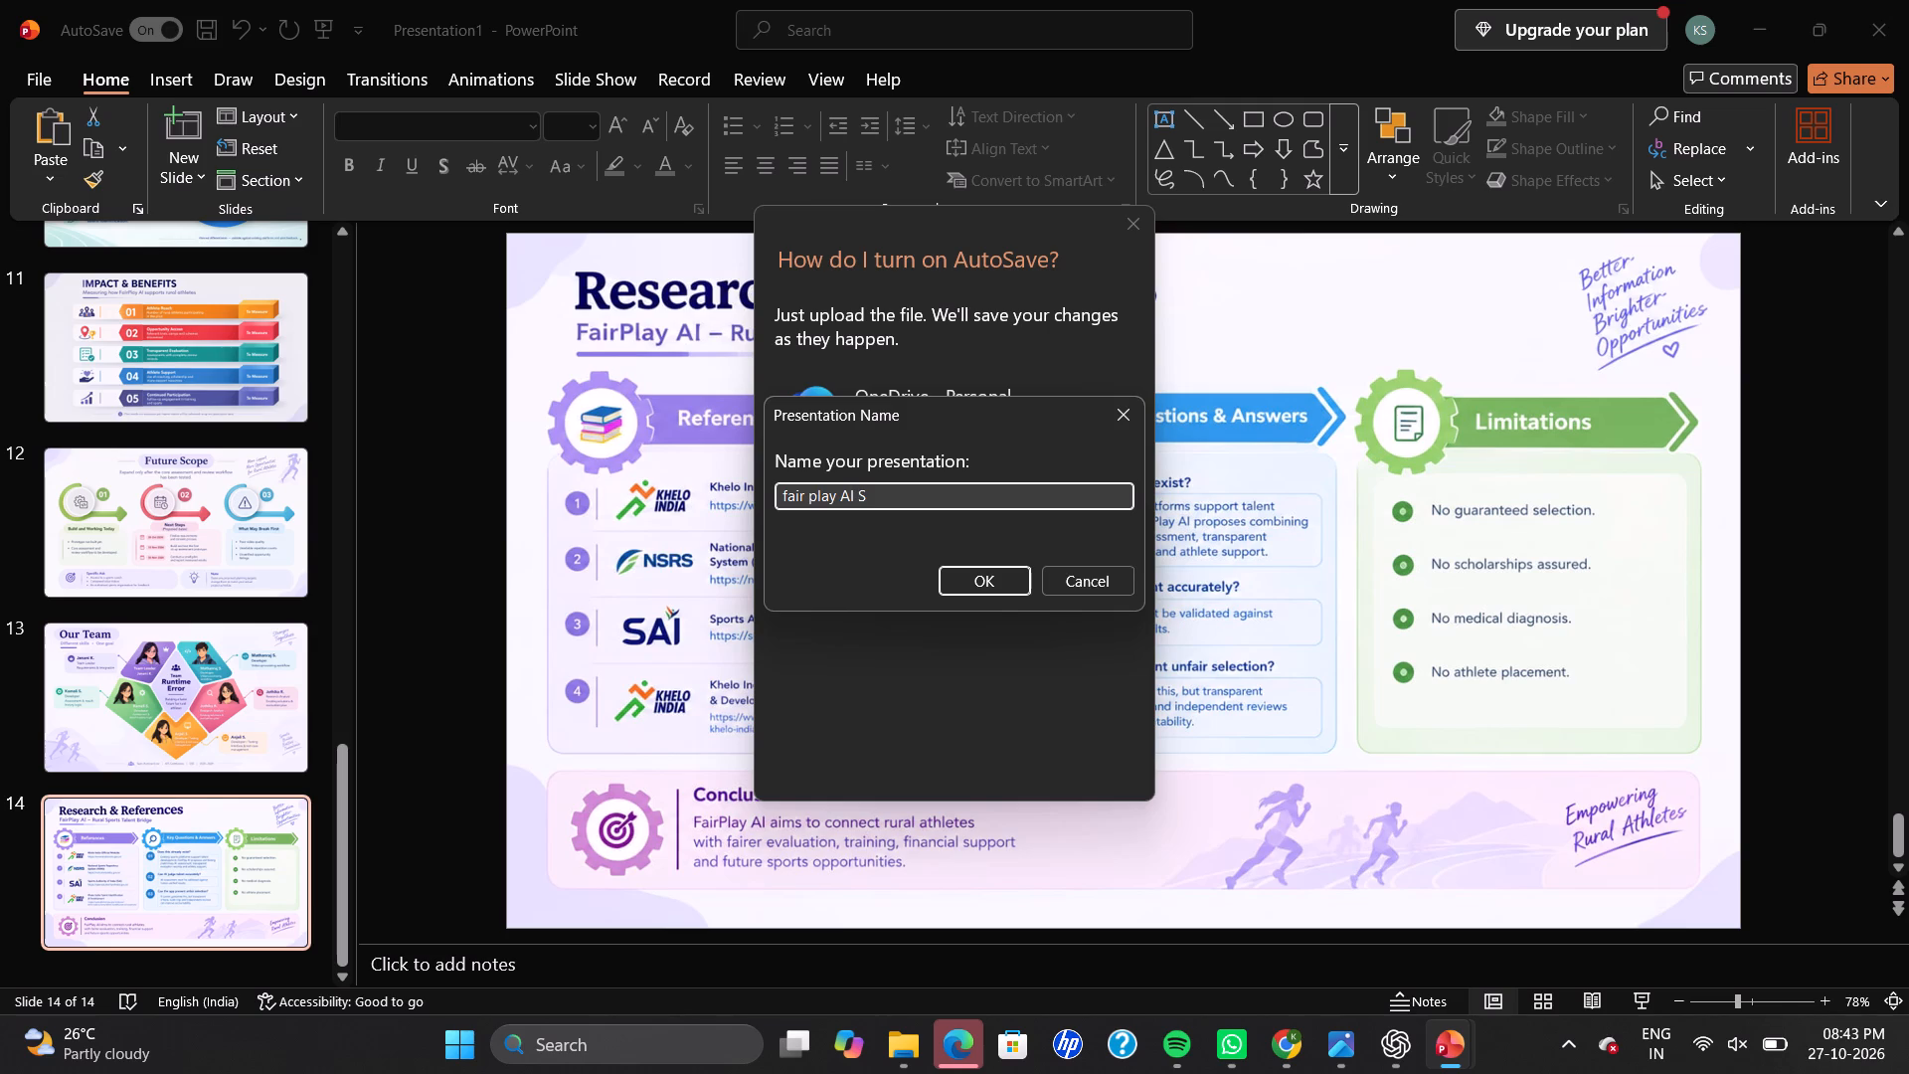
key("p")
left_click(880, 496)
key("o")
type("rts")
key("space")
key("BackSpace")
key("BackSpace")
key("BackSpace")
key("BackSpace")
type("orts")
key("space")
type("tool")
left_click(1005, 583)
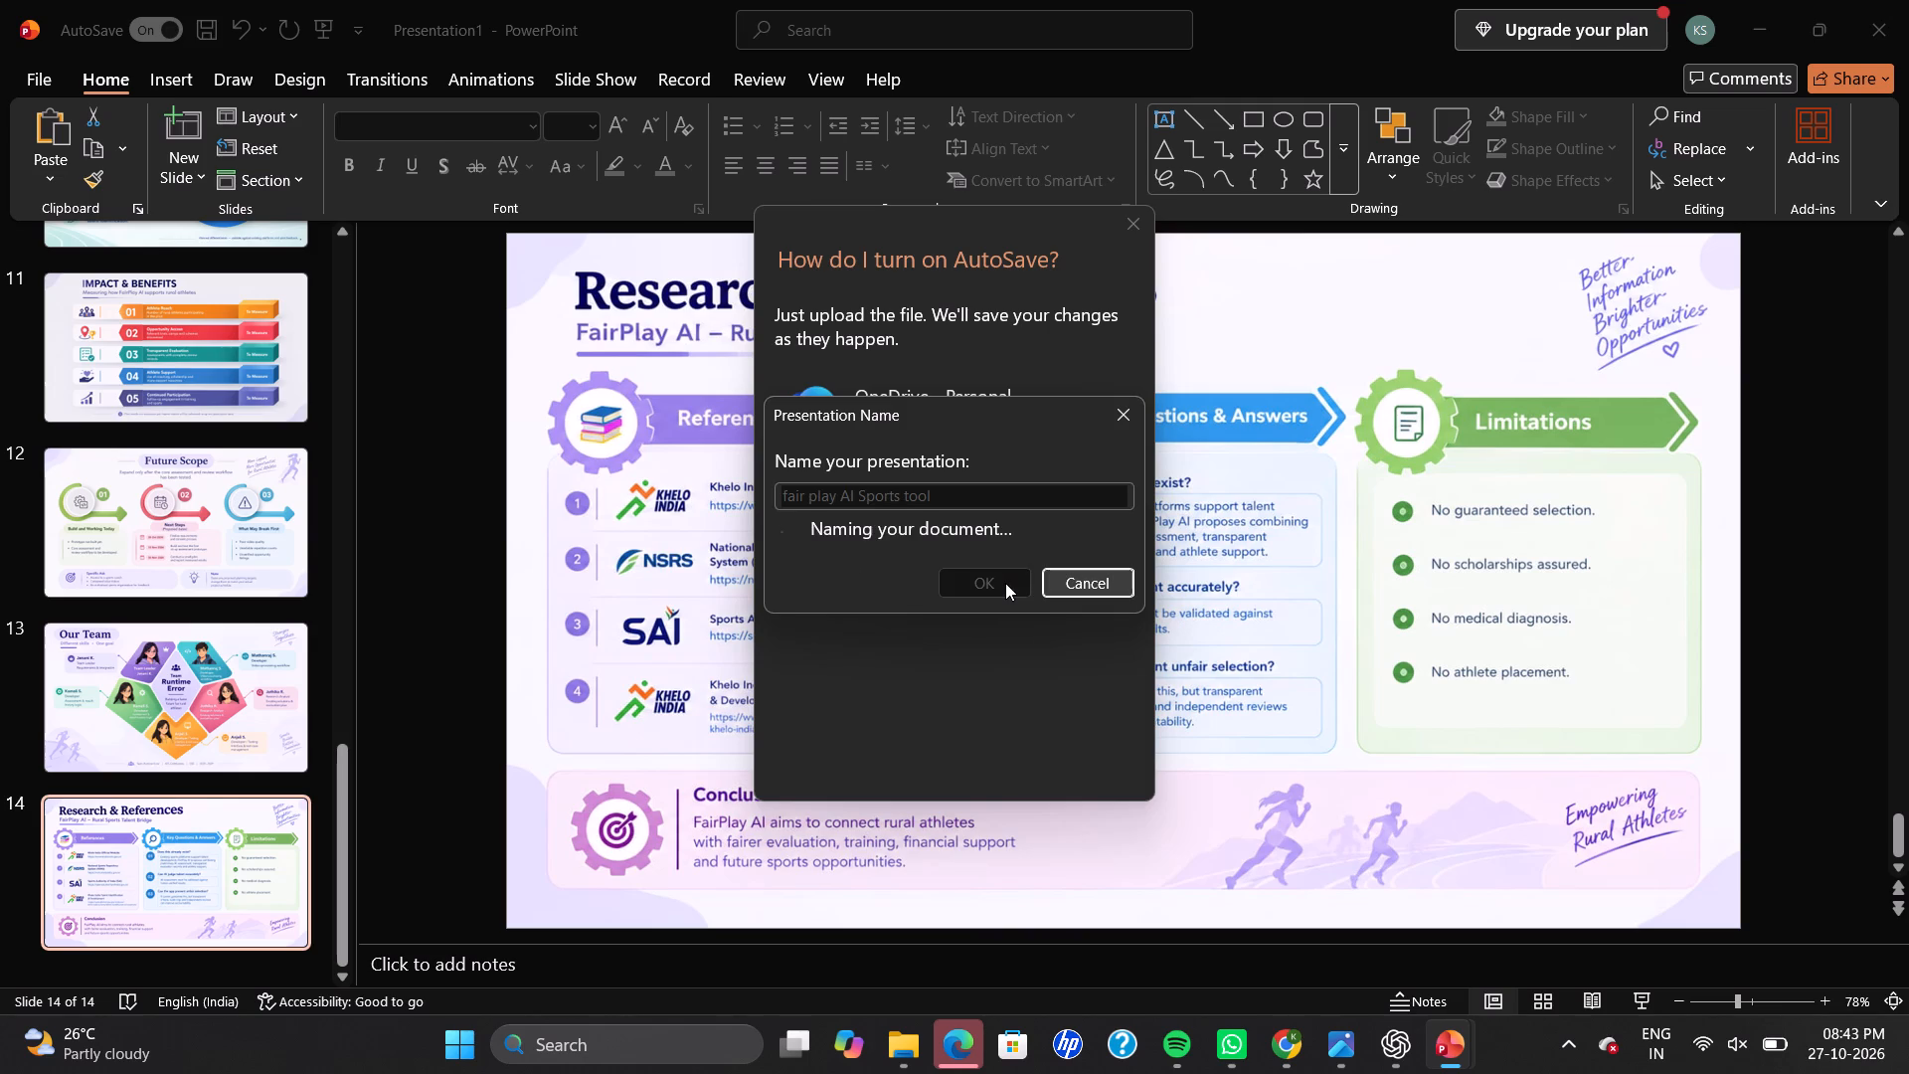
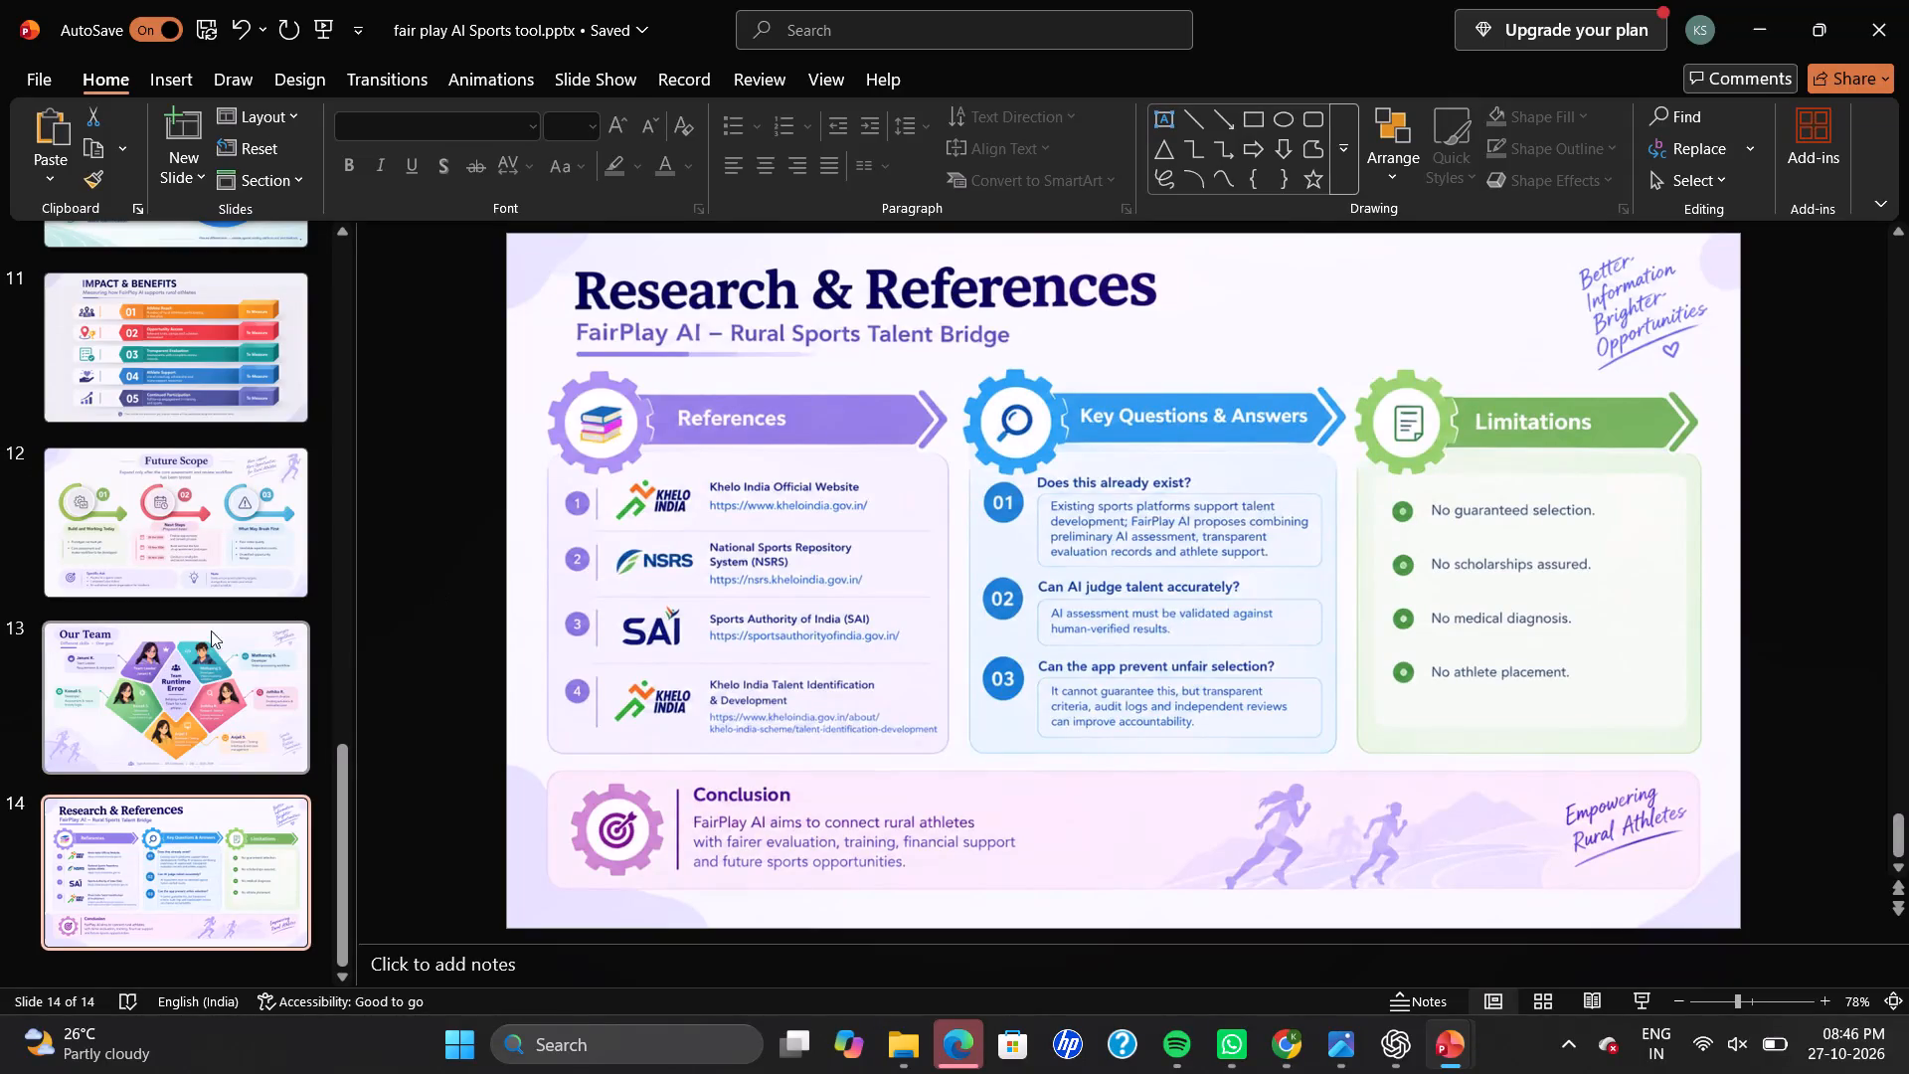
Go back to the first slide of the presentation, the FairPlay AI title slide.
scroll(196, 648, "up", 7)
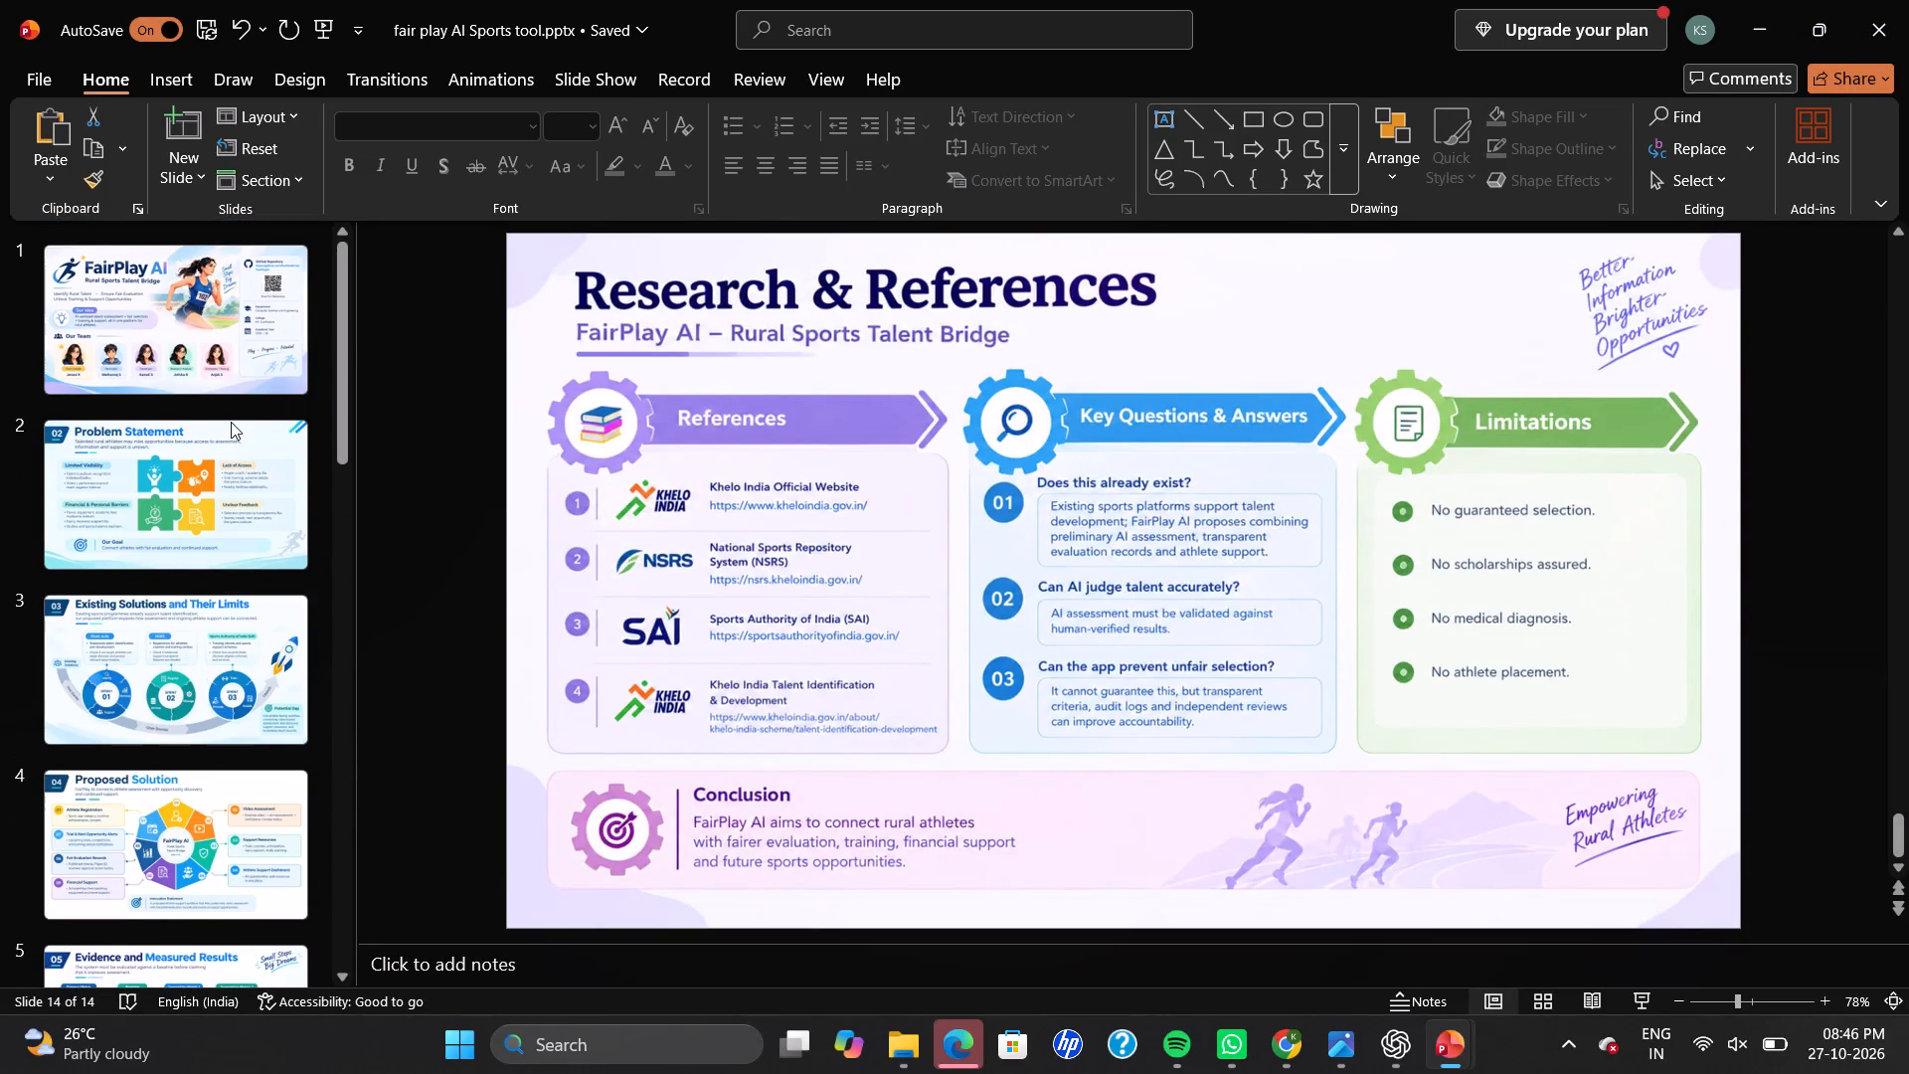
scroll(231, 422, "up", 4)
left_click(163, 316)
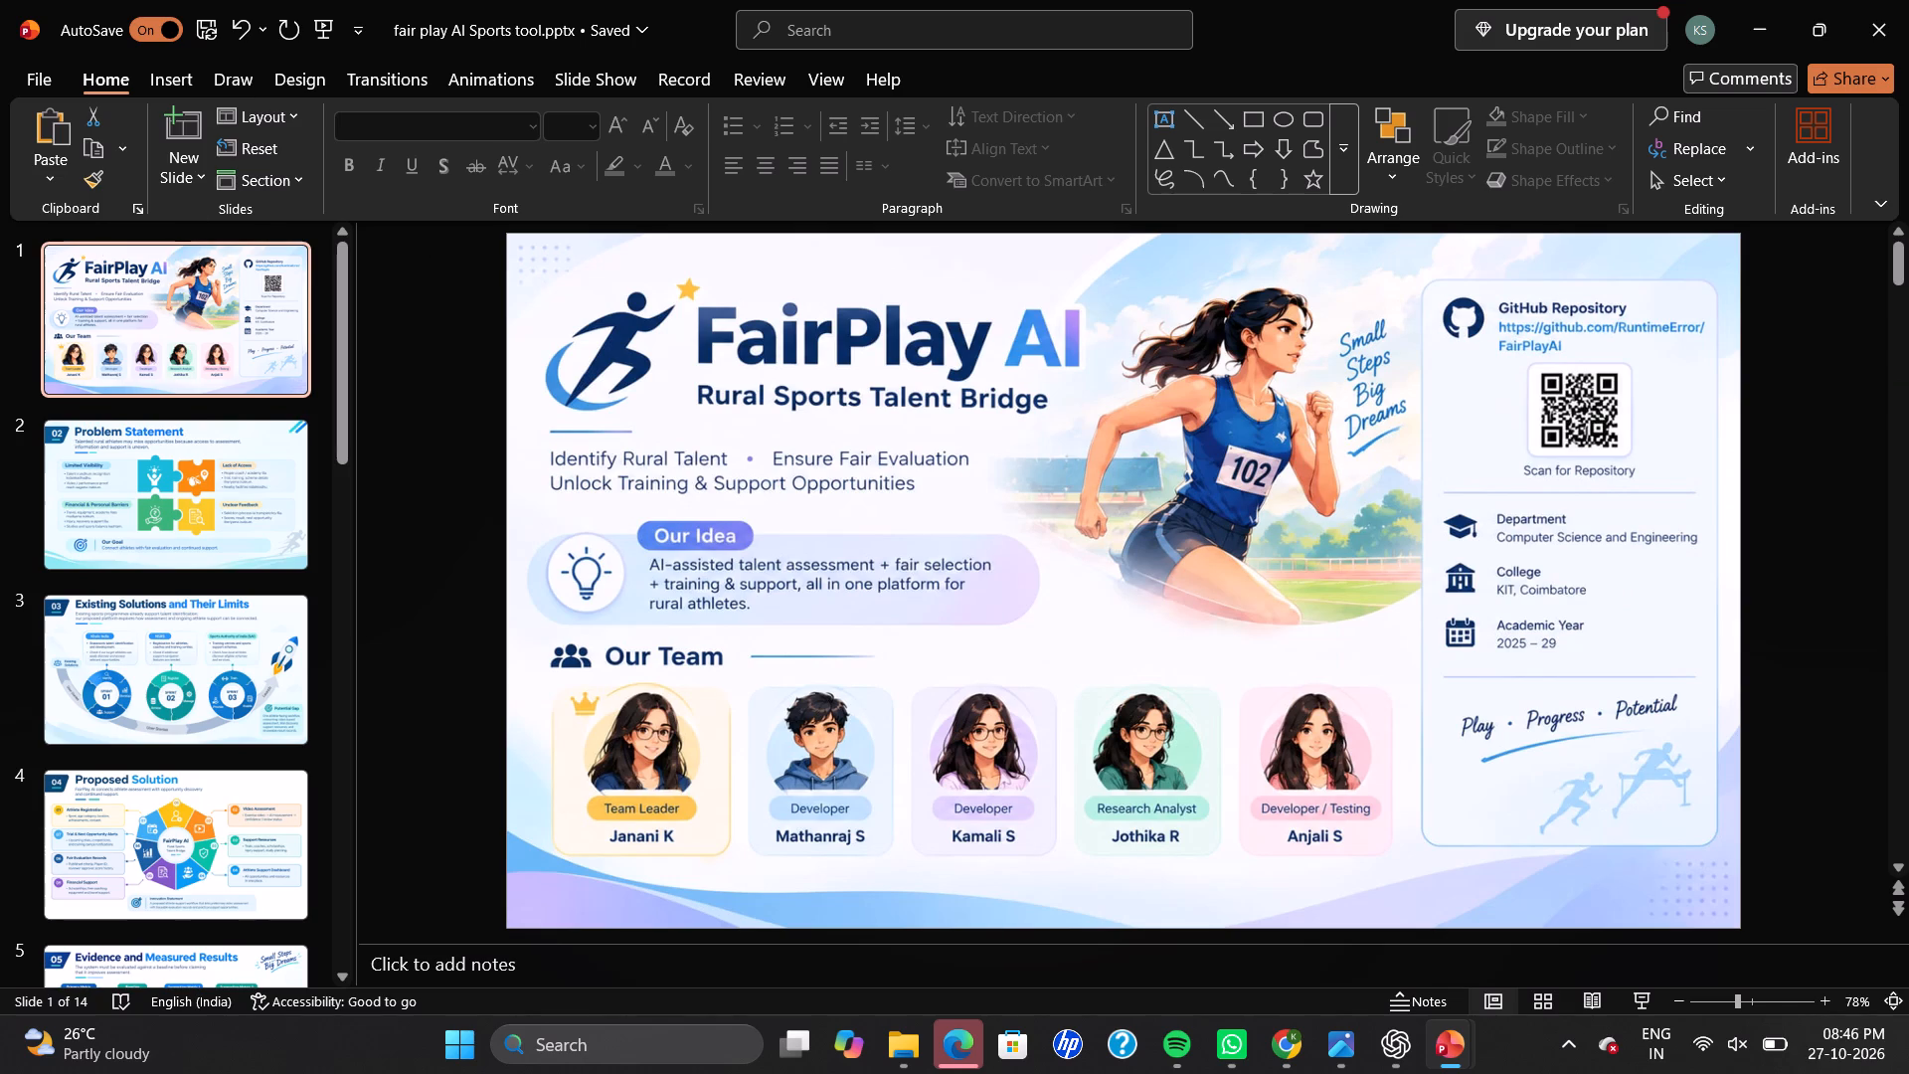
scroll(703, 568, "up", 1)
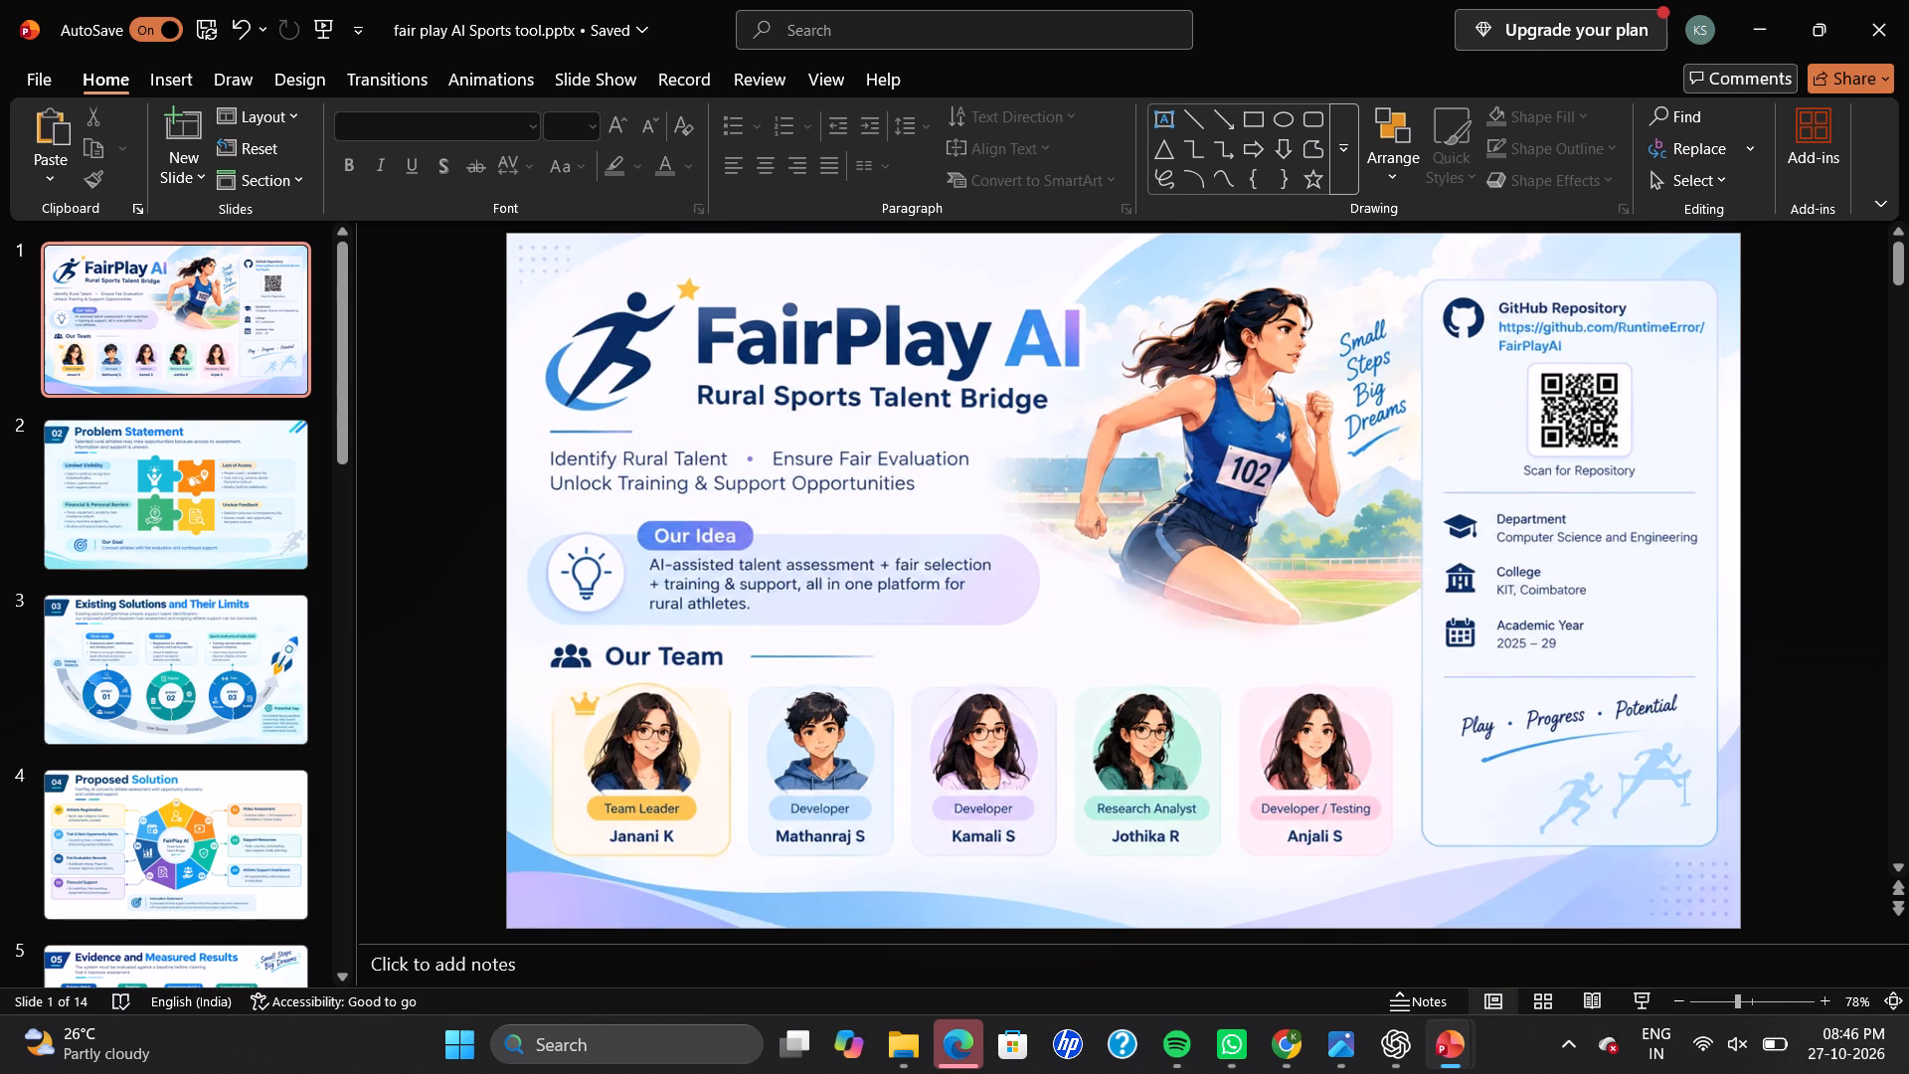
Open sharing for the presentation and copy its link for anyone to edit.
left_click(1839, 71)
left_click(1746, 117)
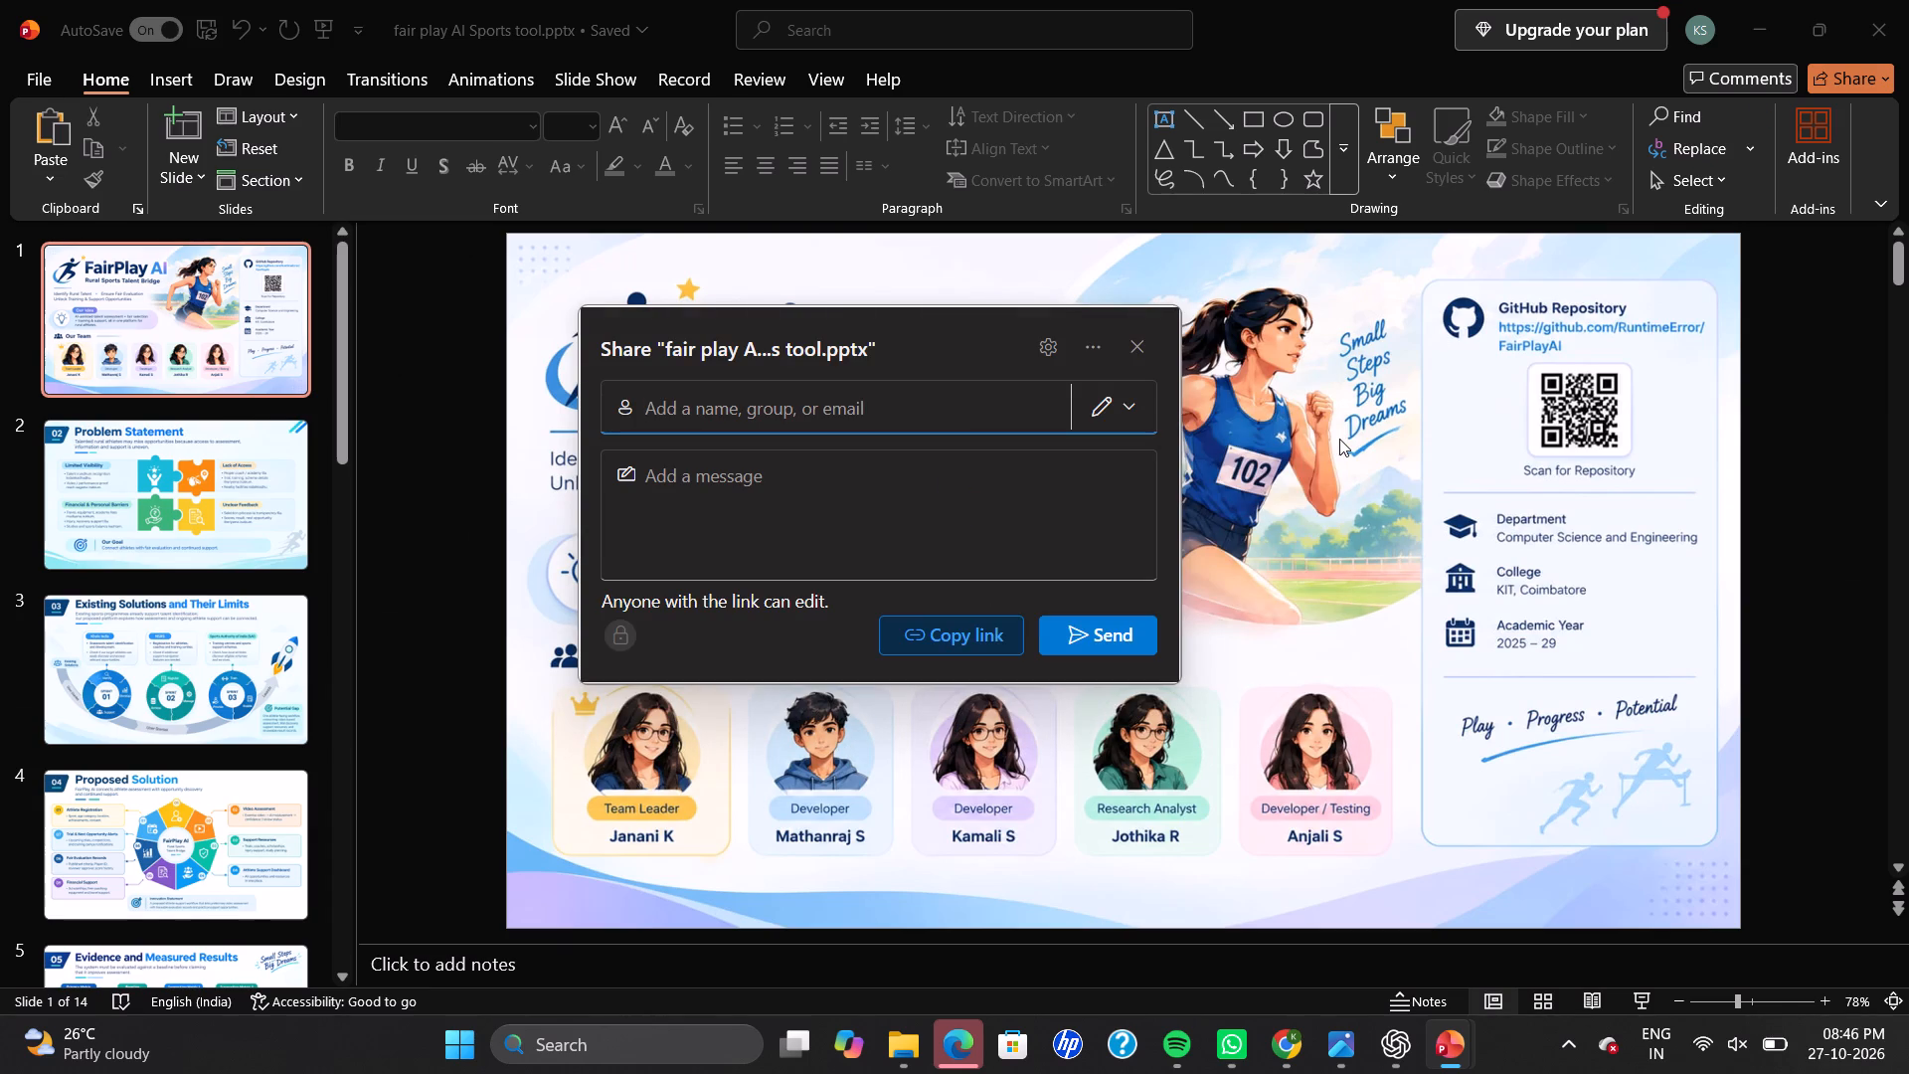
left_click(951, 619)
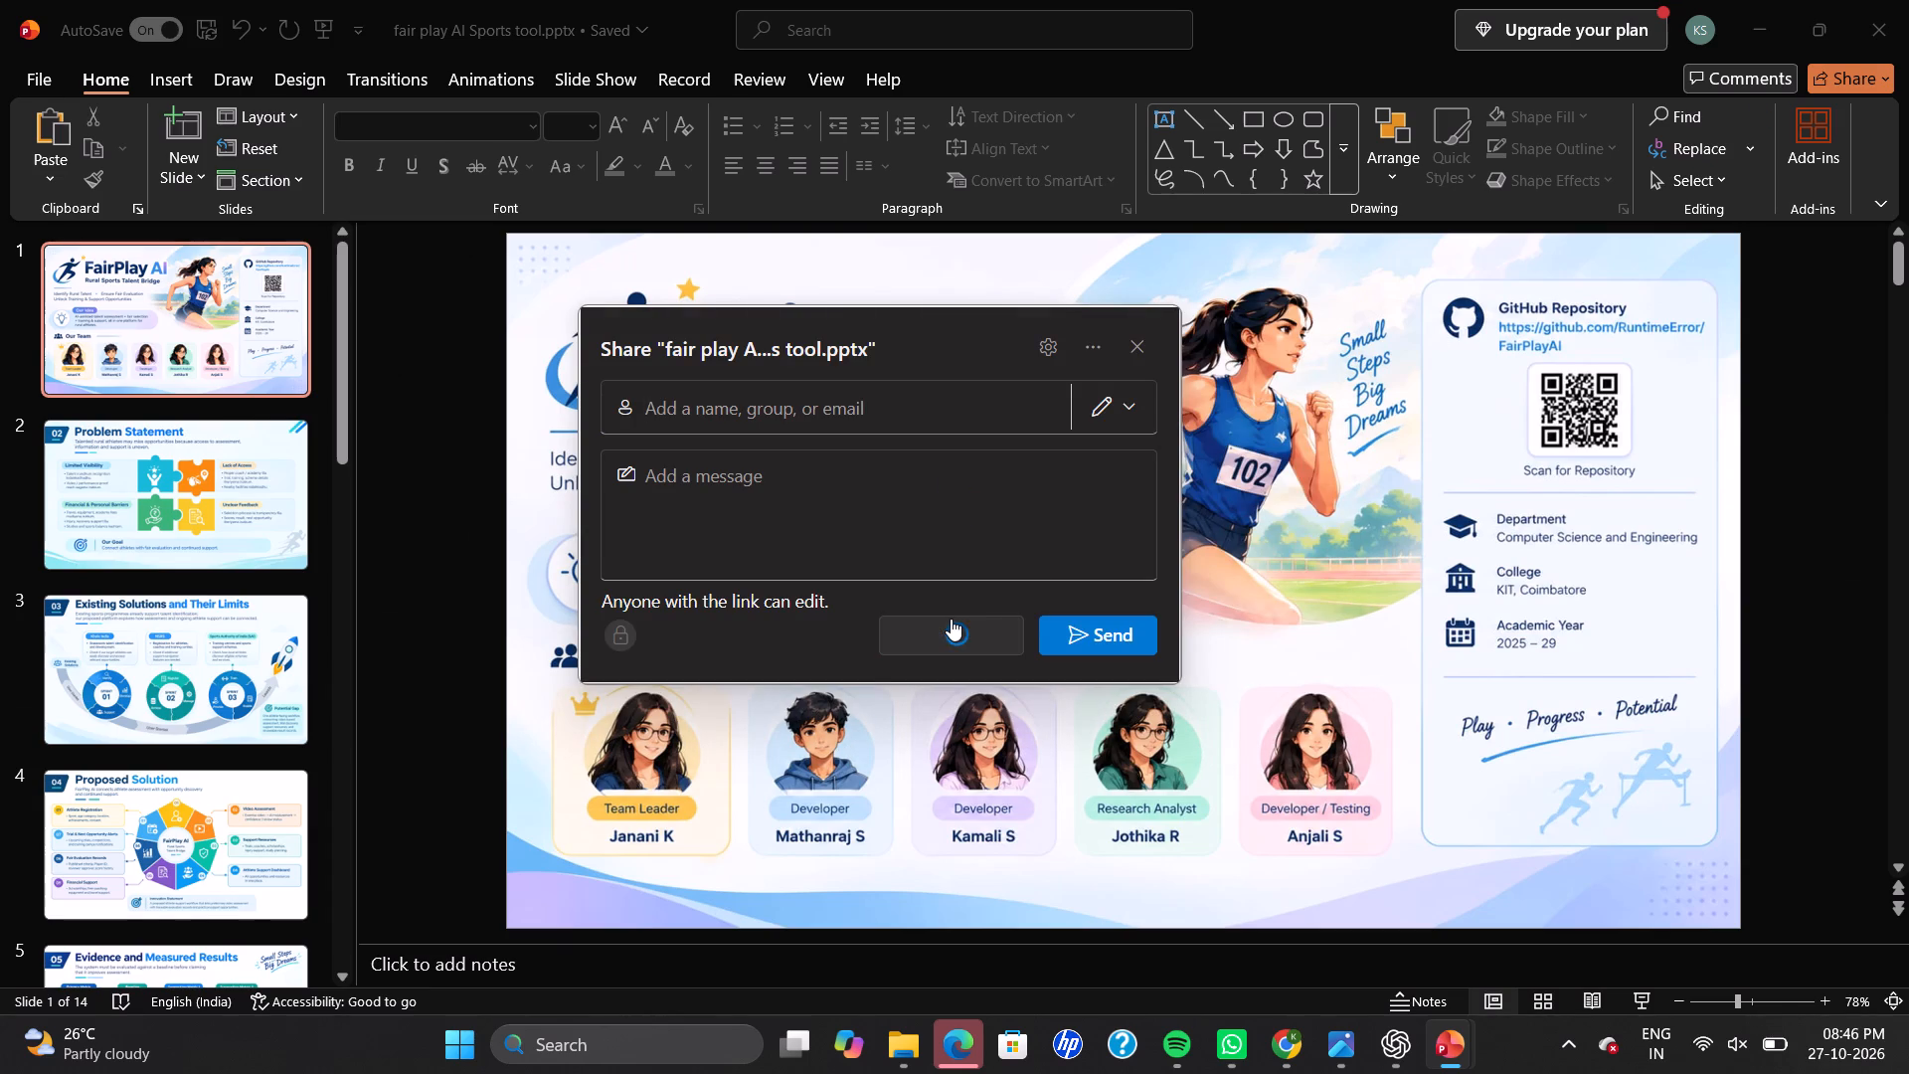
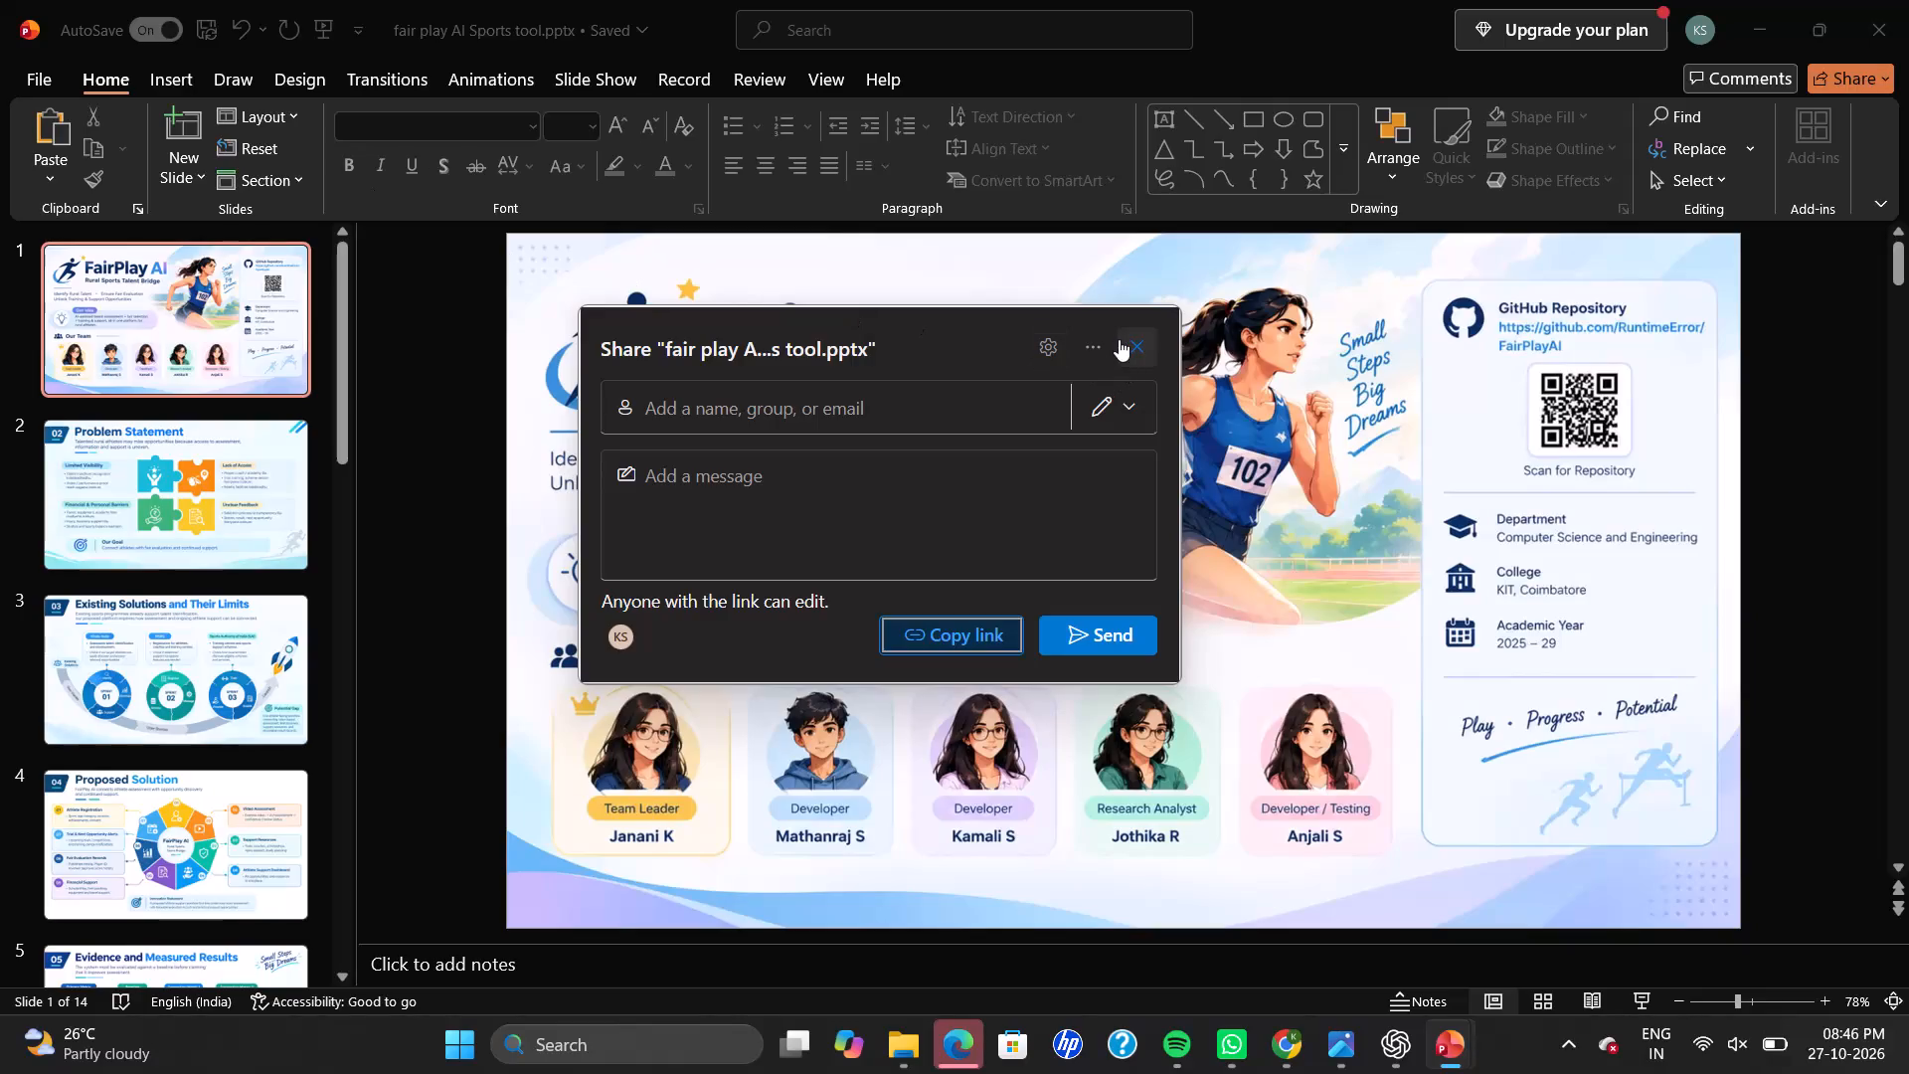
Close the sharing window and review every slide from the title slide through to the Research & References slide.
left_click(1133, 340)
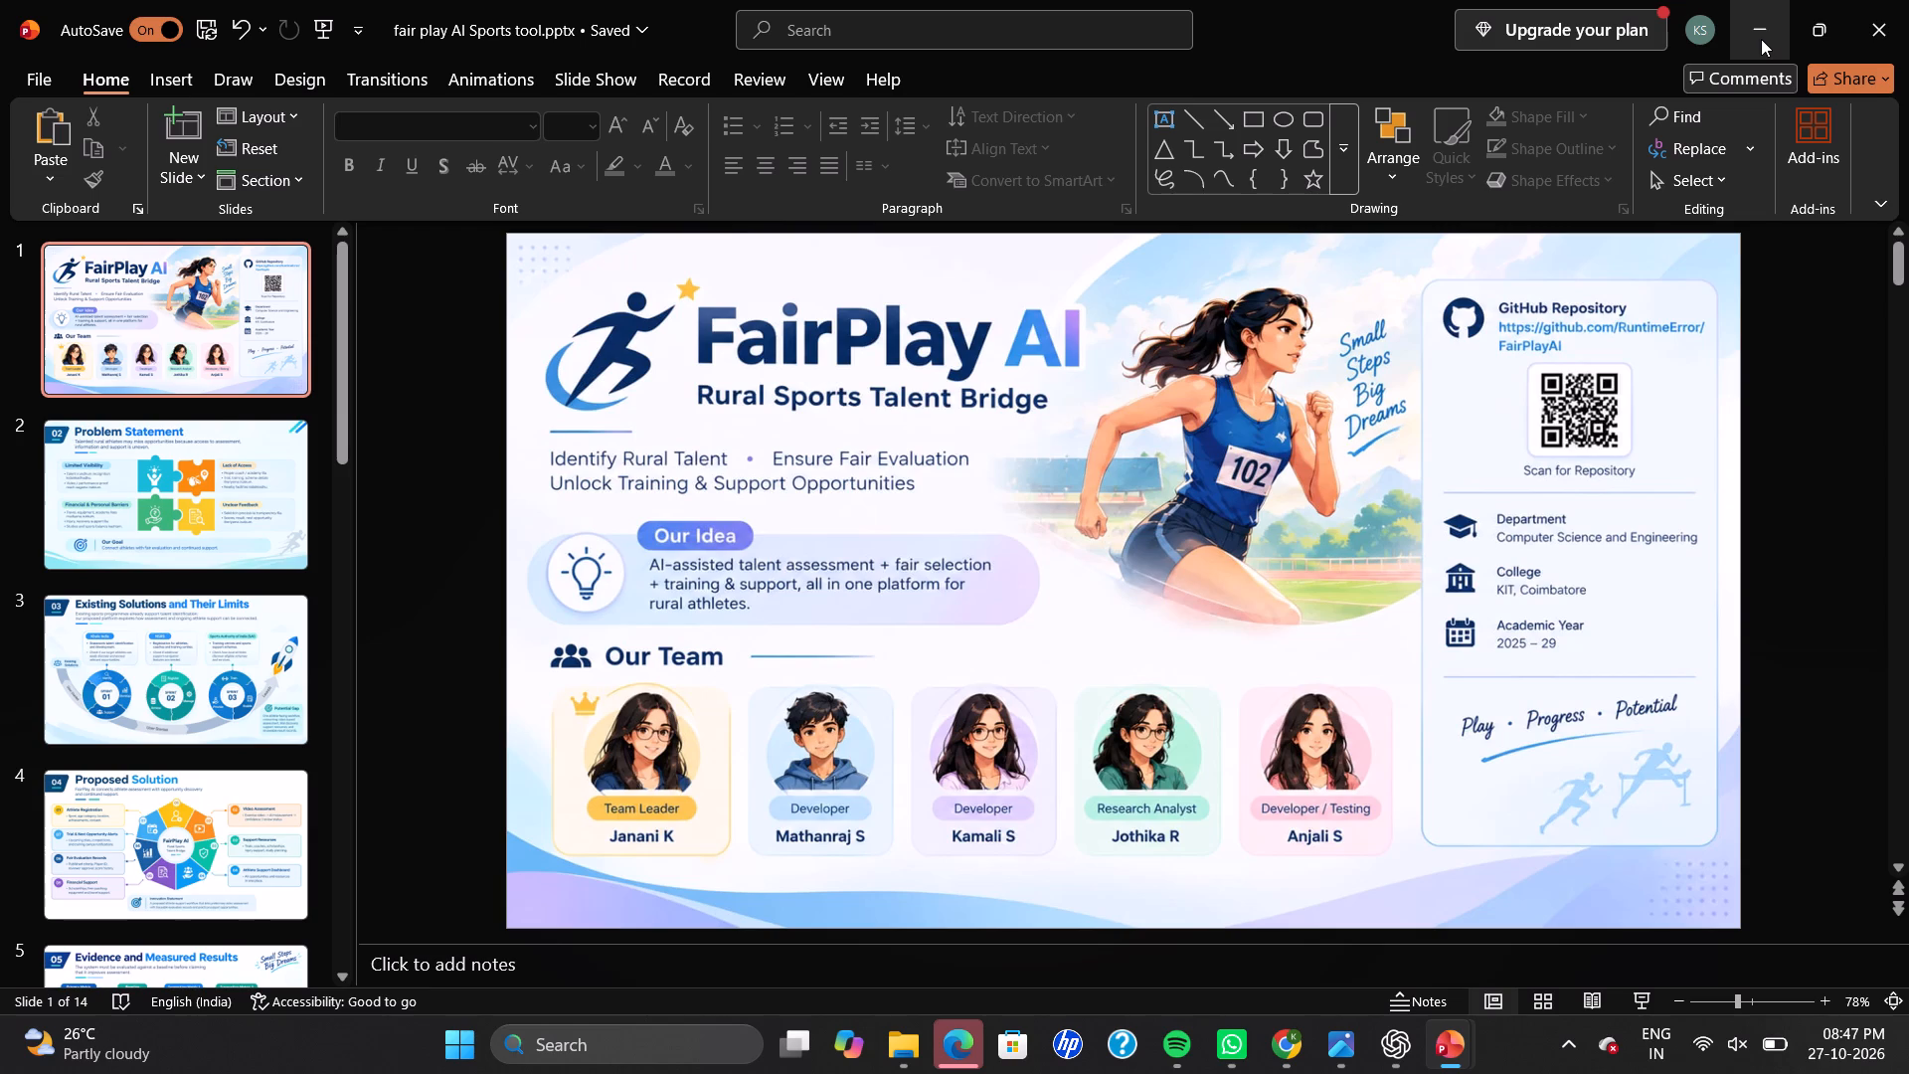
key("Down")
key("Down")
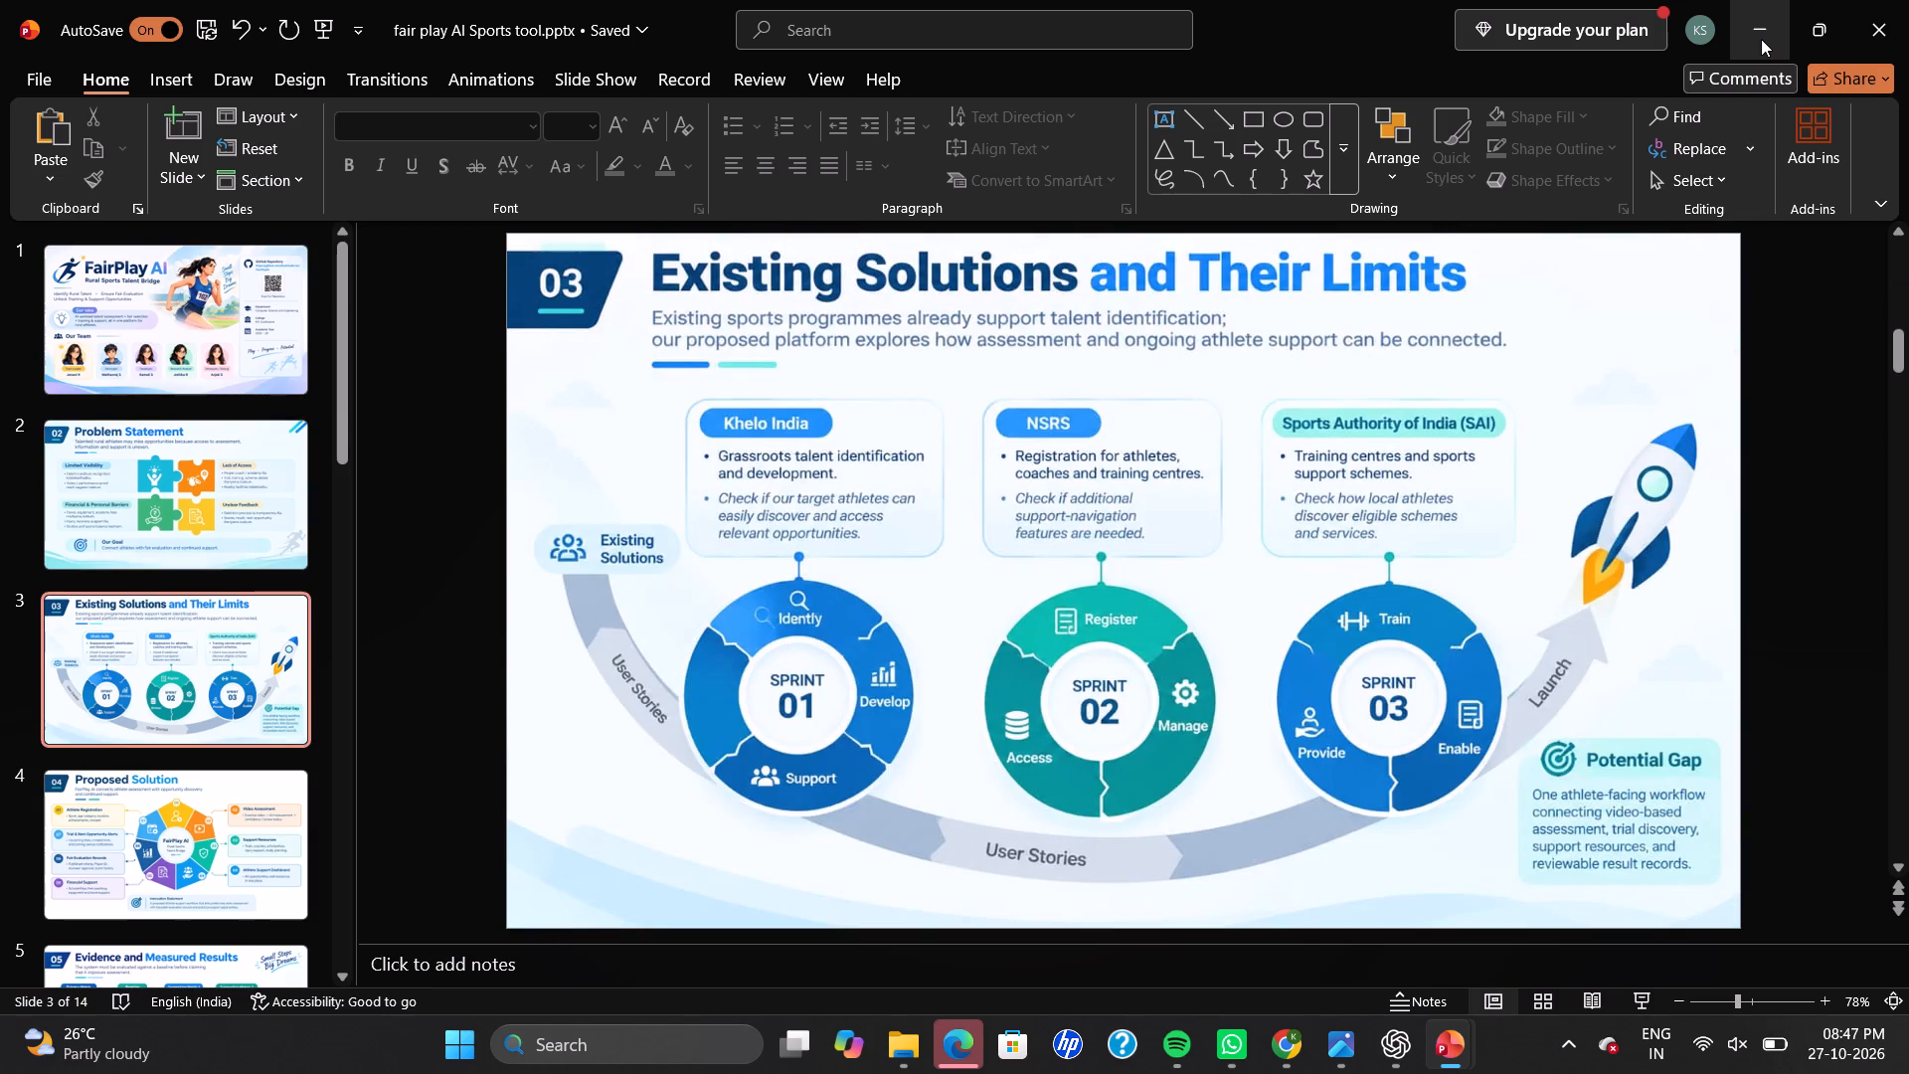
key("Up")
key("Down")
key("Down")
key("Down")
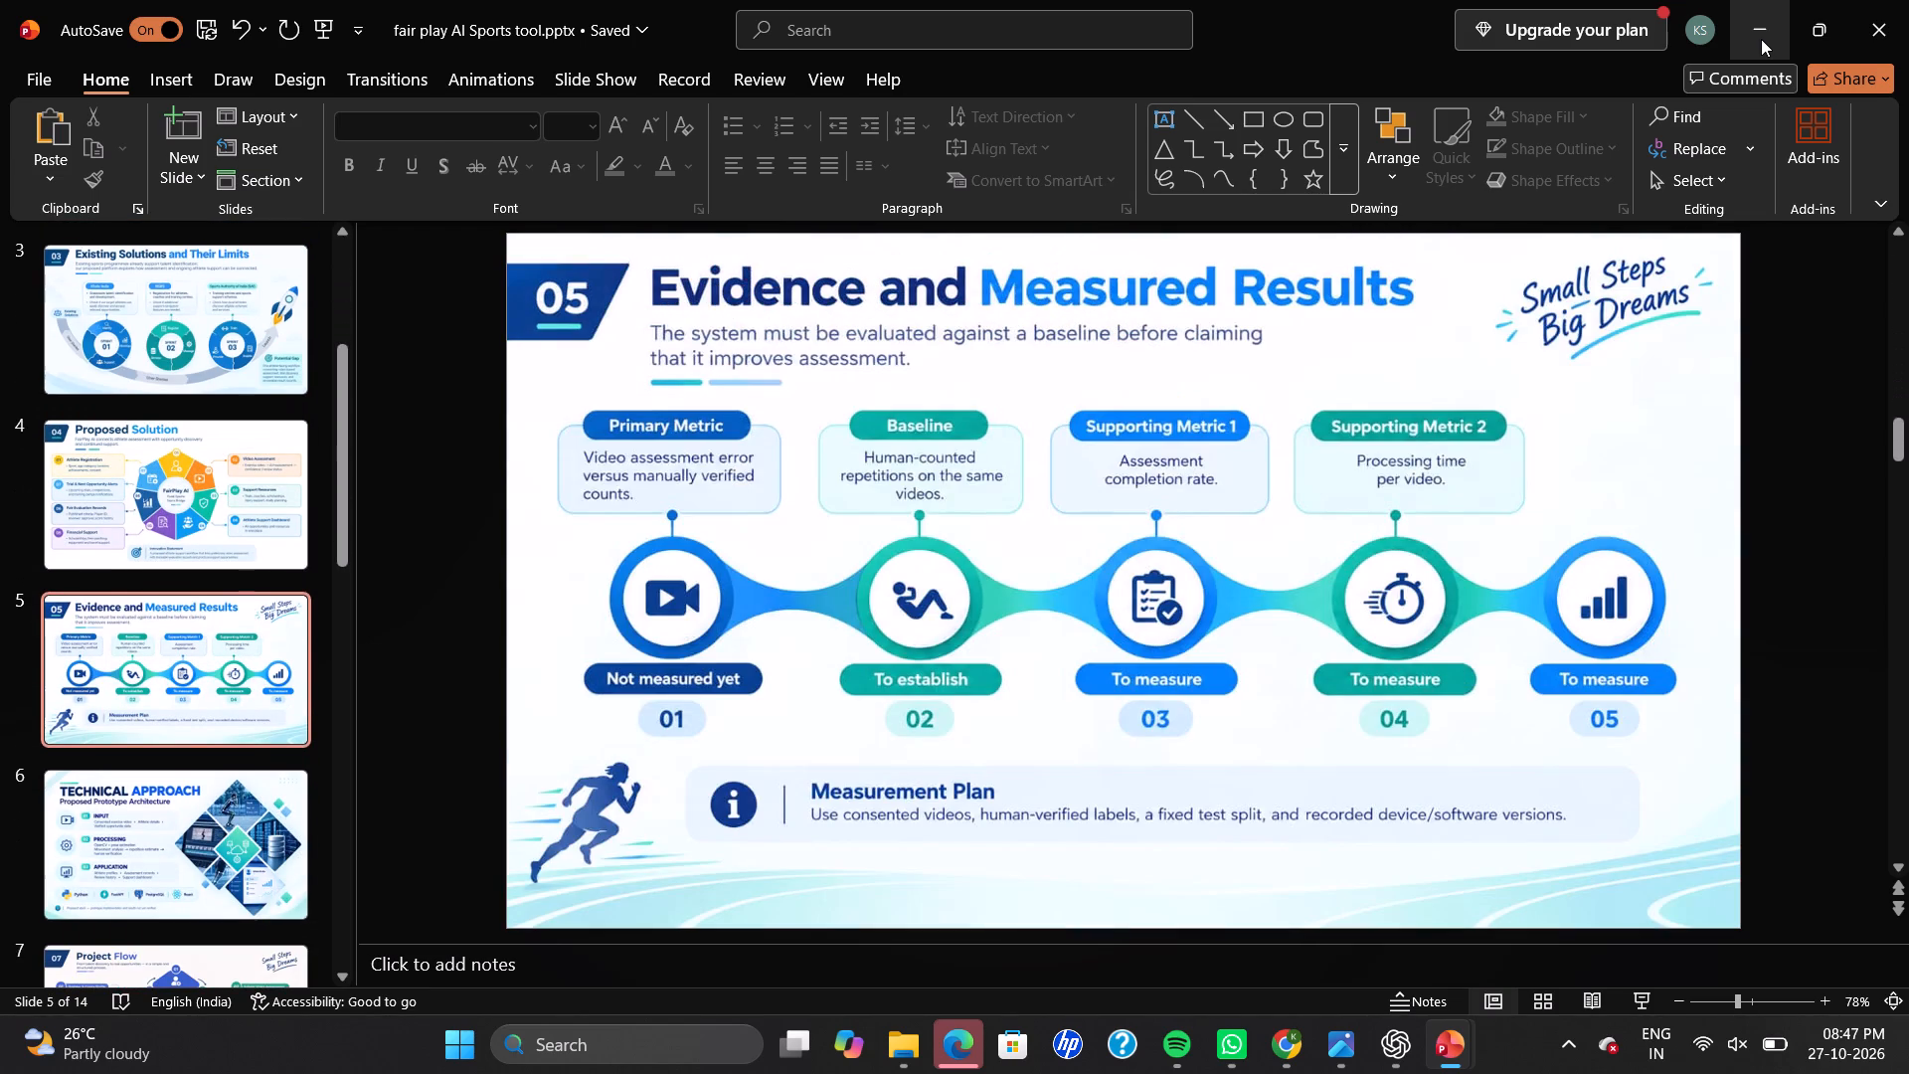
key("Down")
key("Down")
key("Down")
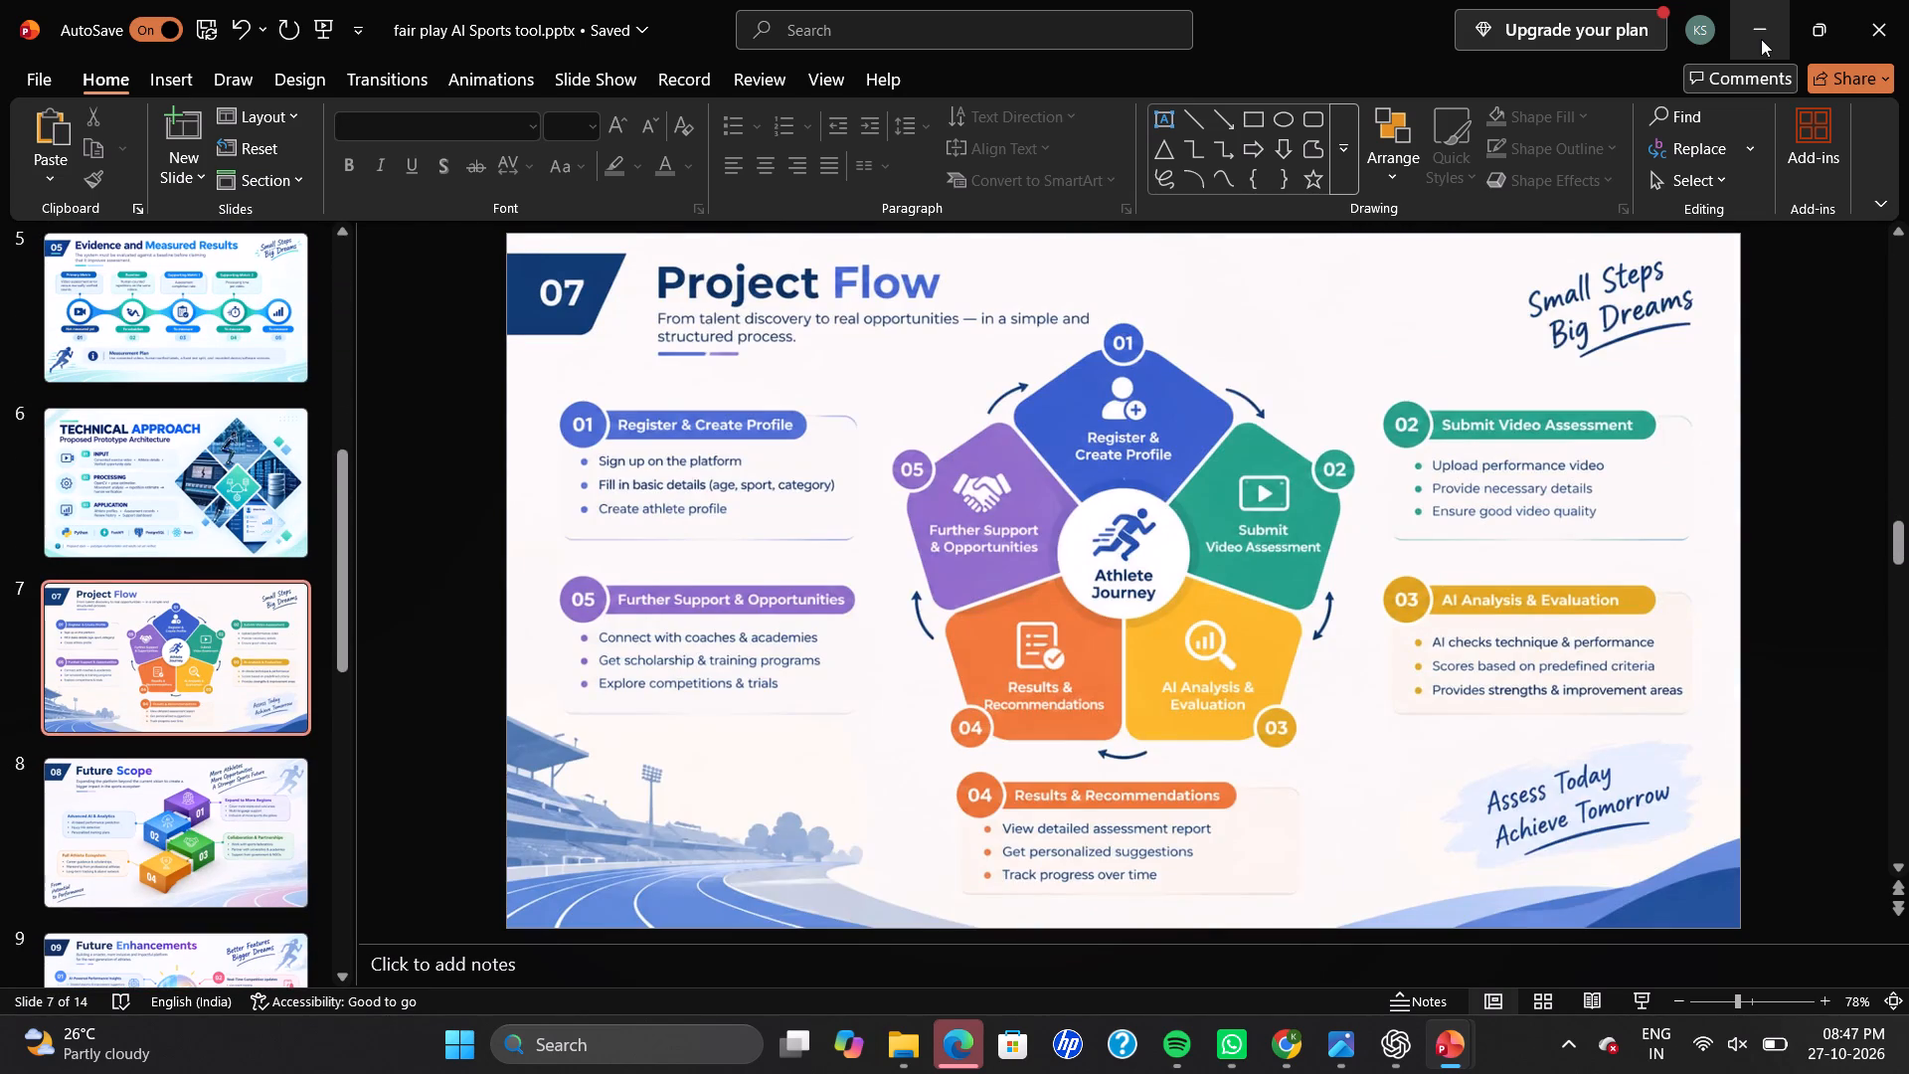
key("Down")
key("Down")
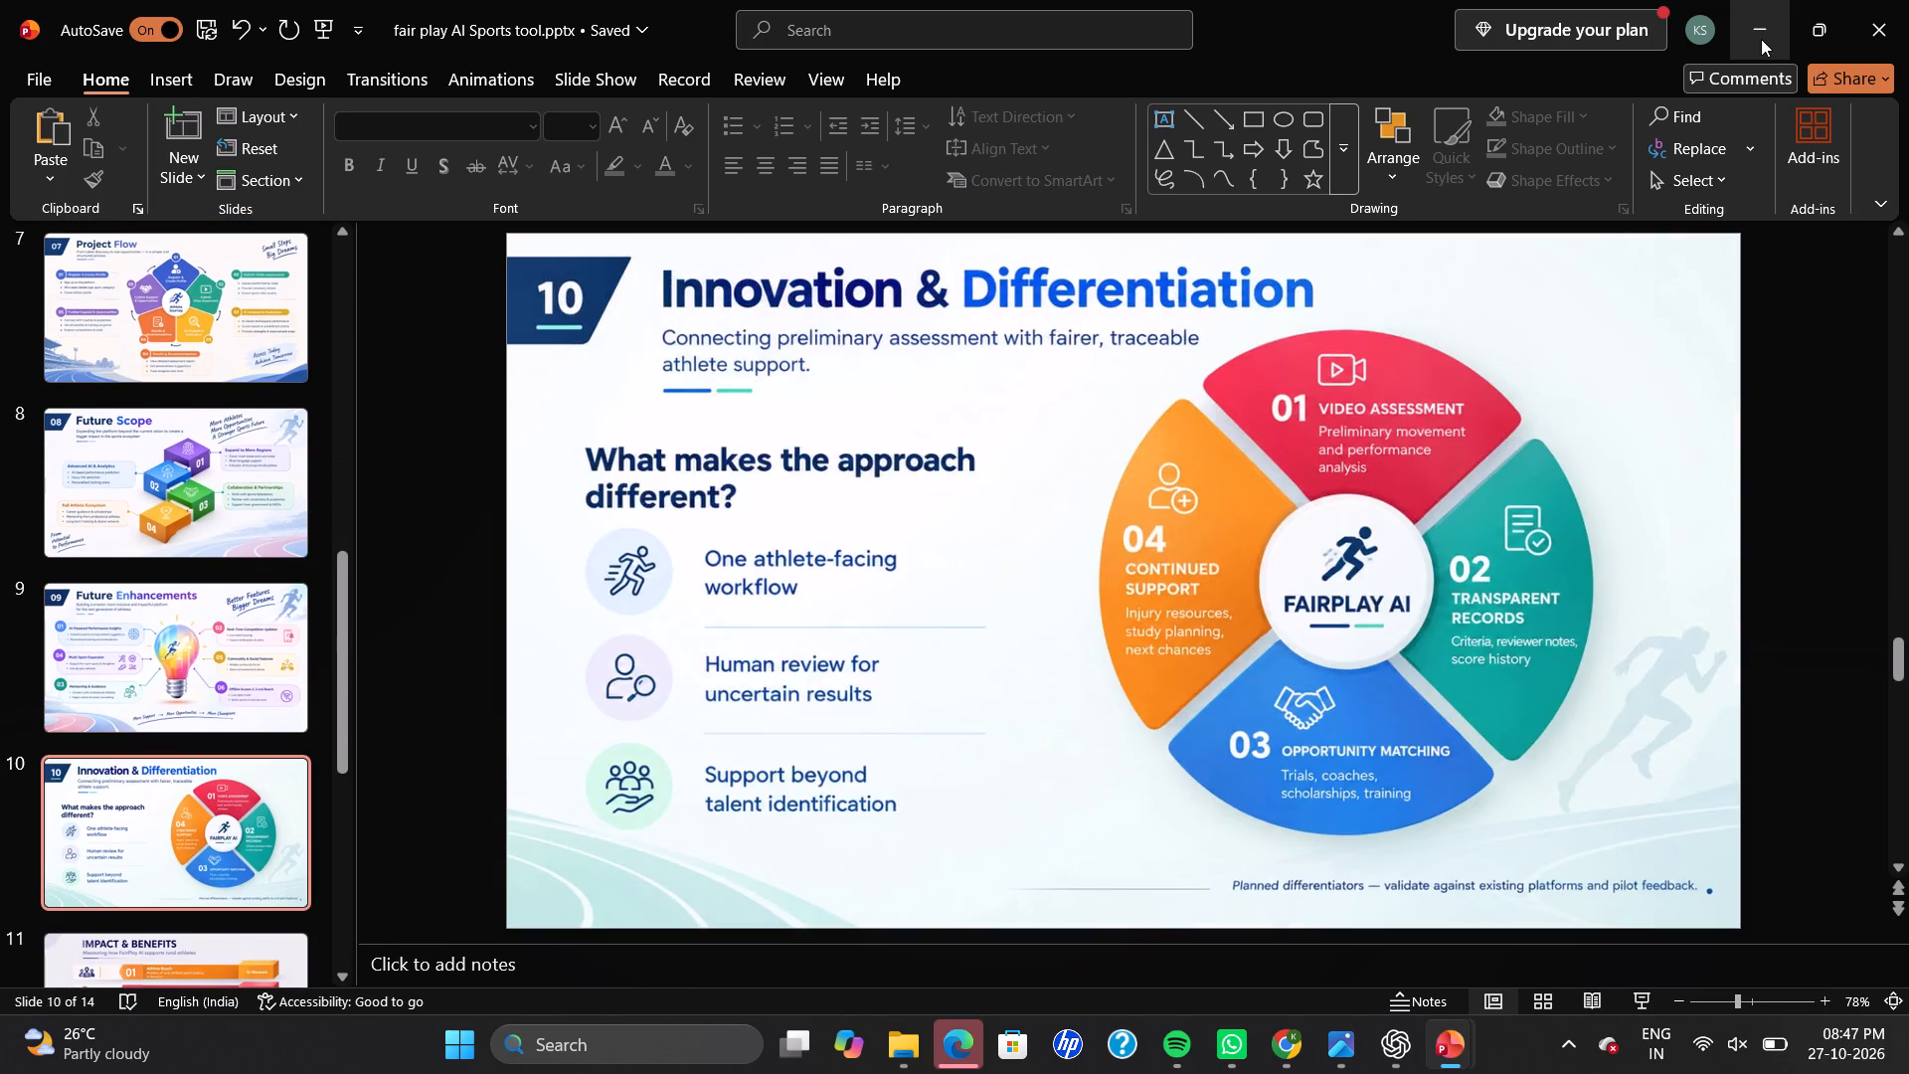
key("Down")
key("Down")
key("Down")
key("Down")
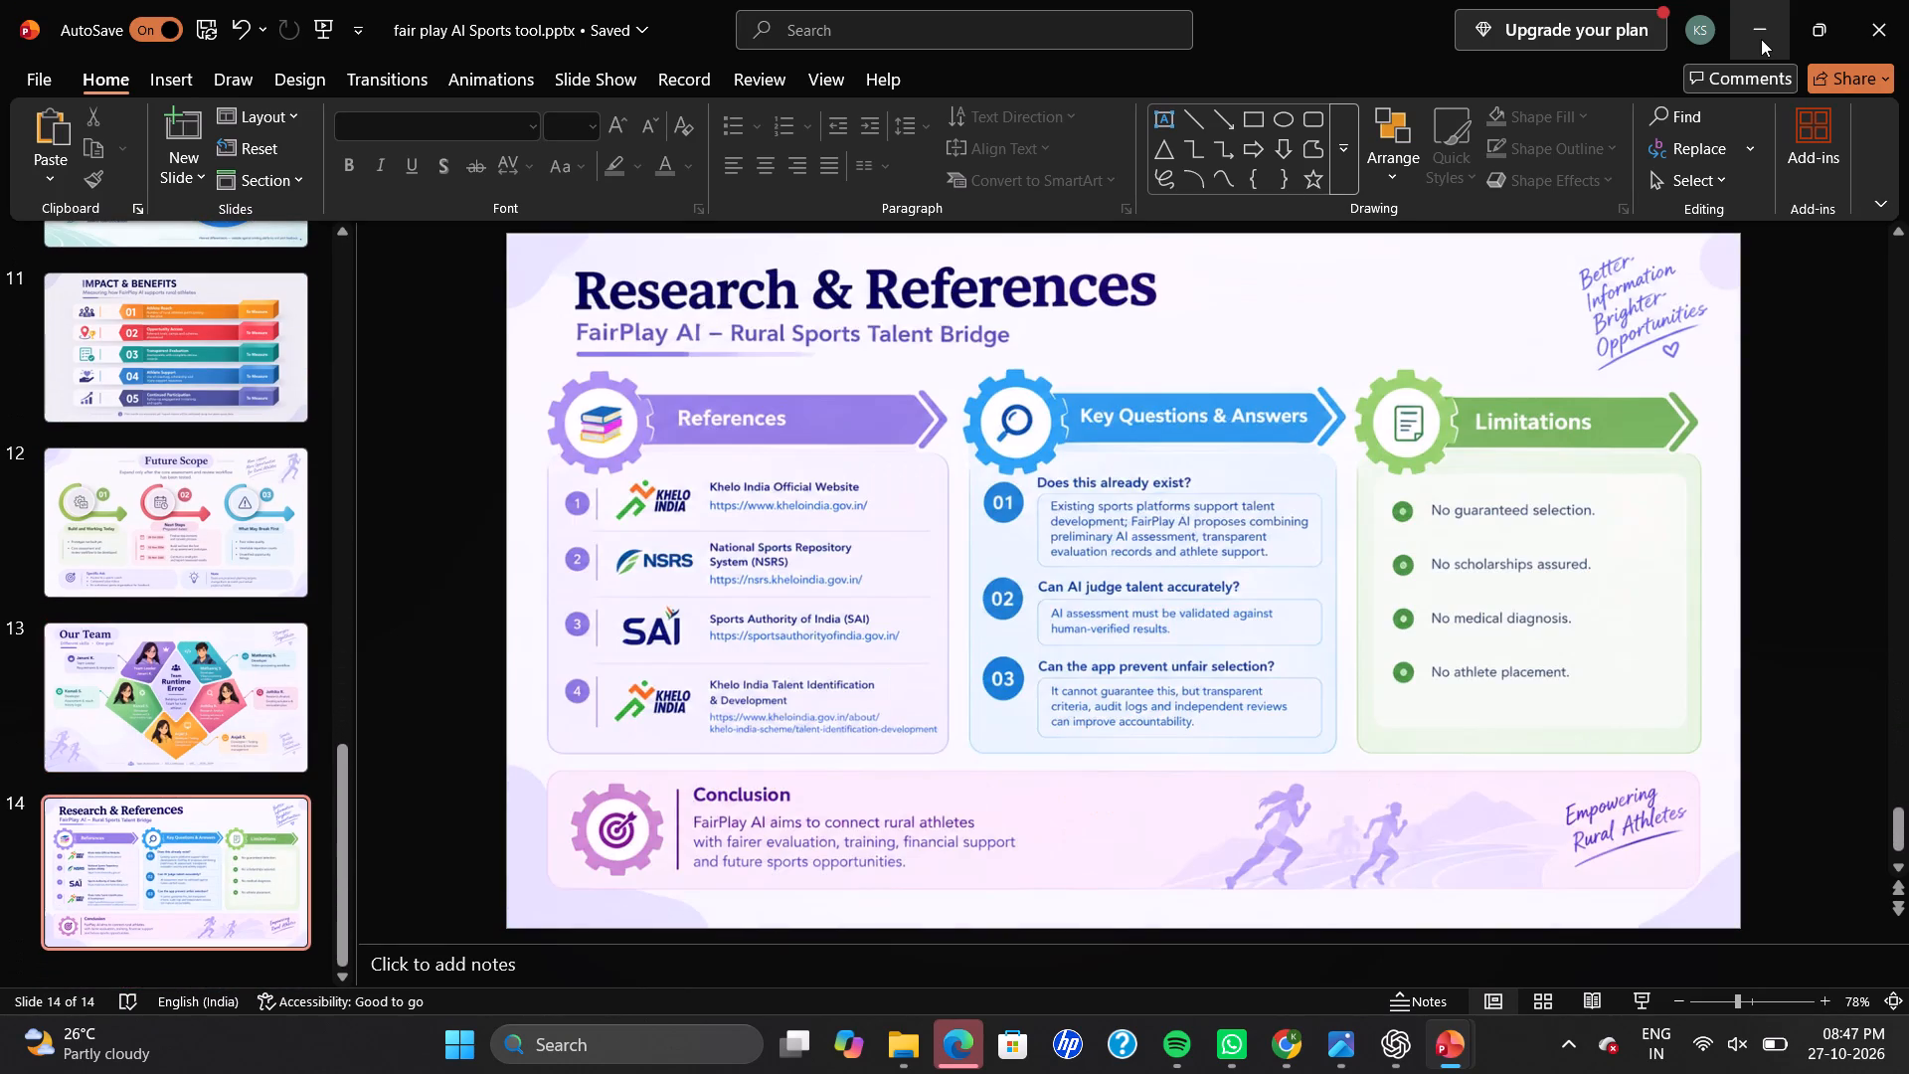
key("Down")
Close the presentation, the Documents folder window and the browser's Google sign-in window.
left_click(1879, 26)
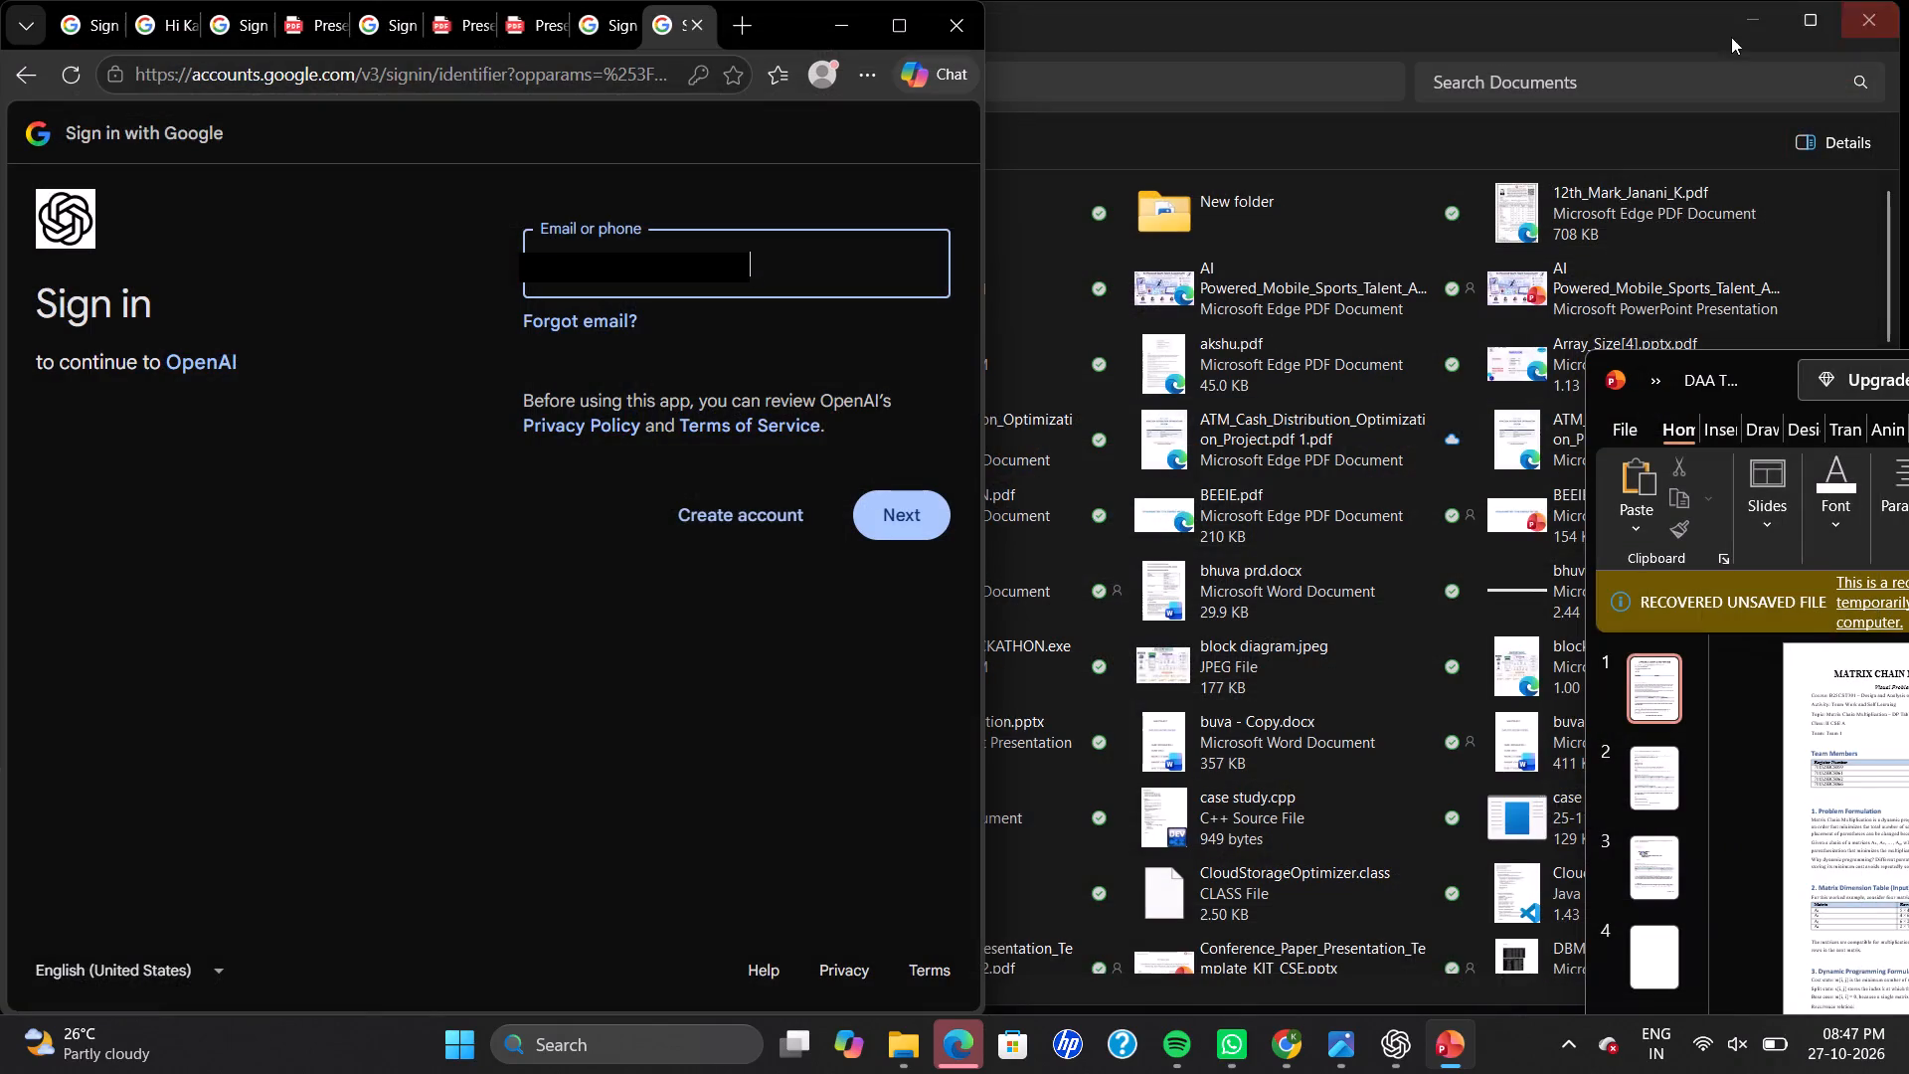
left_click(1871, 19)
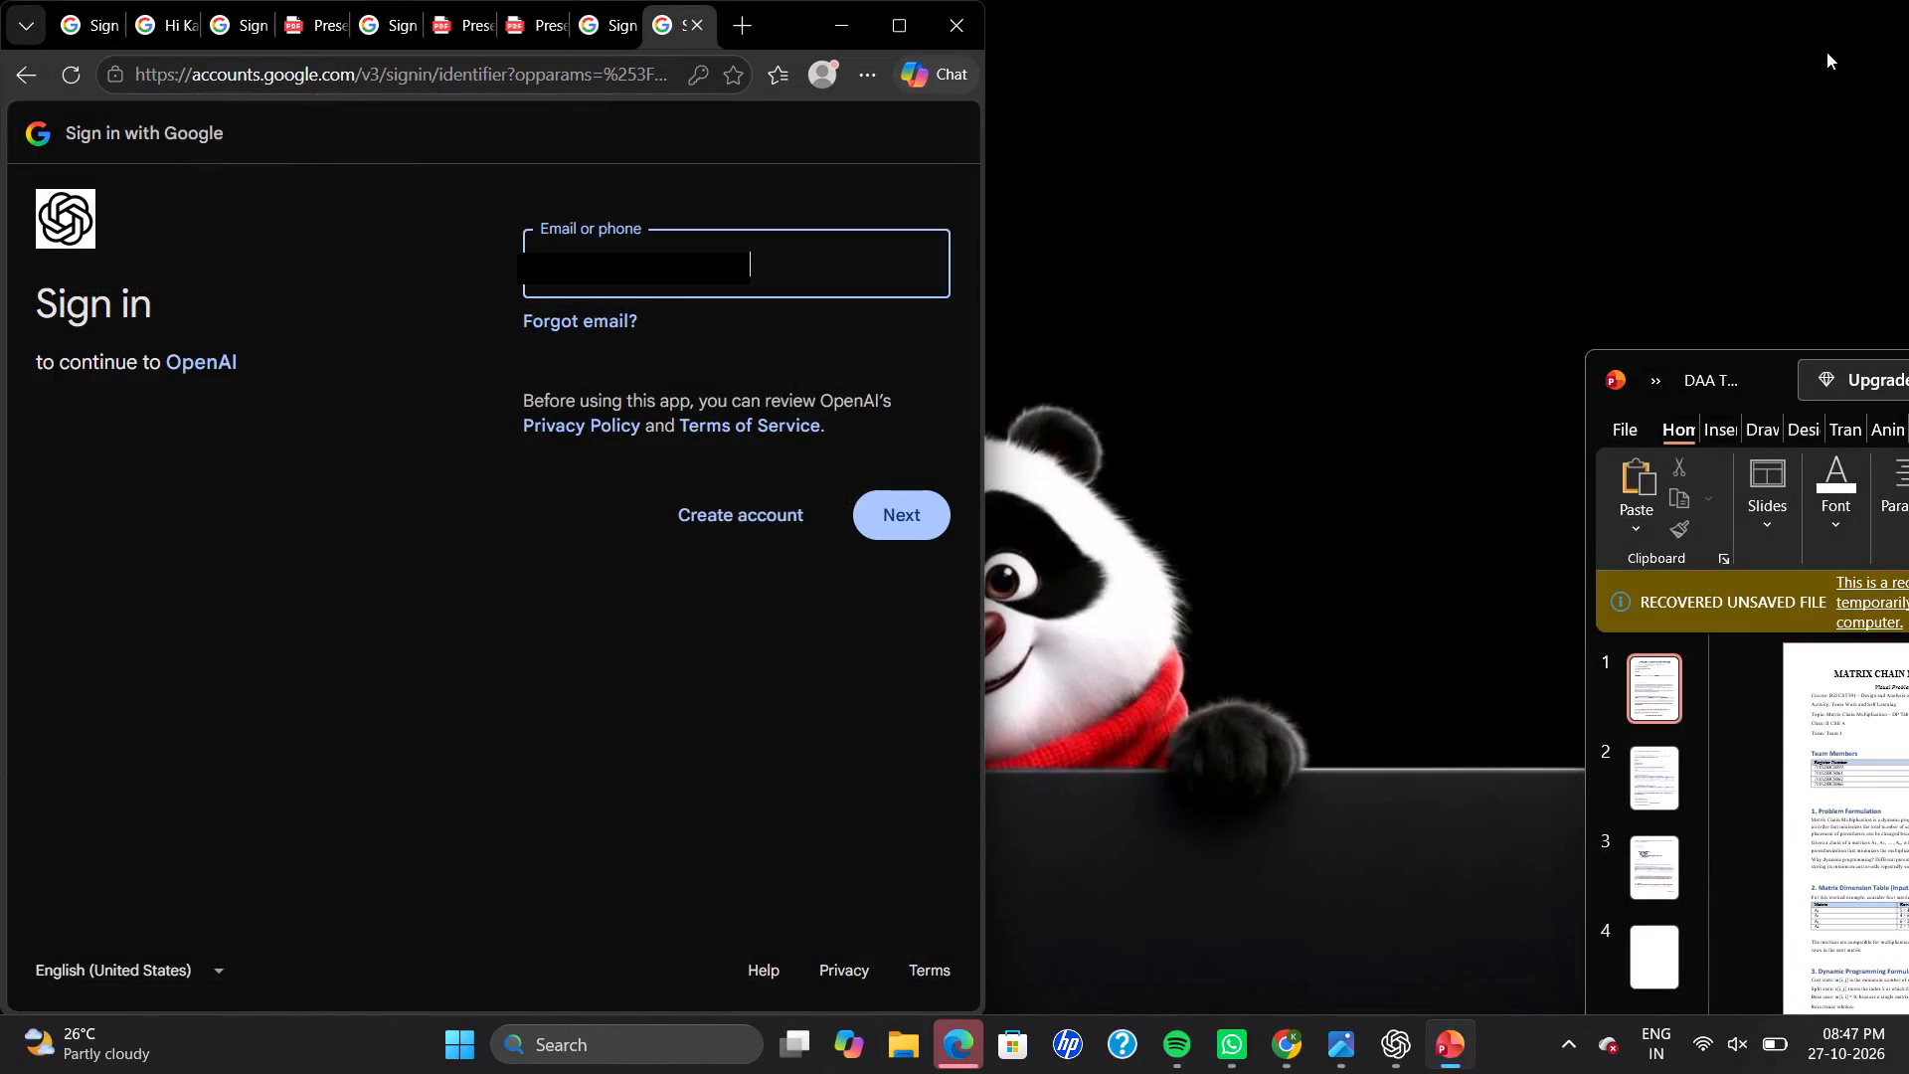
left_click(948, 33)
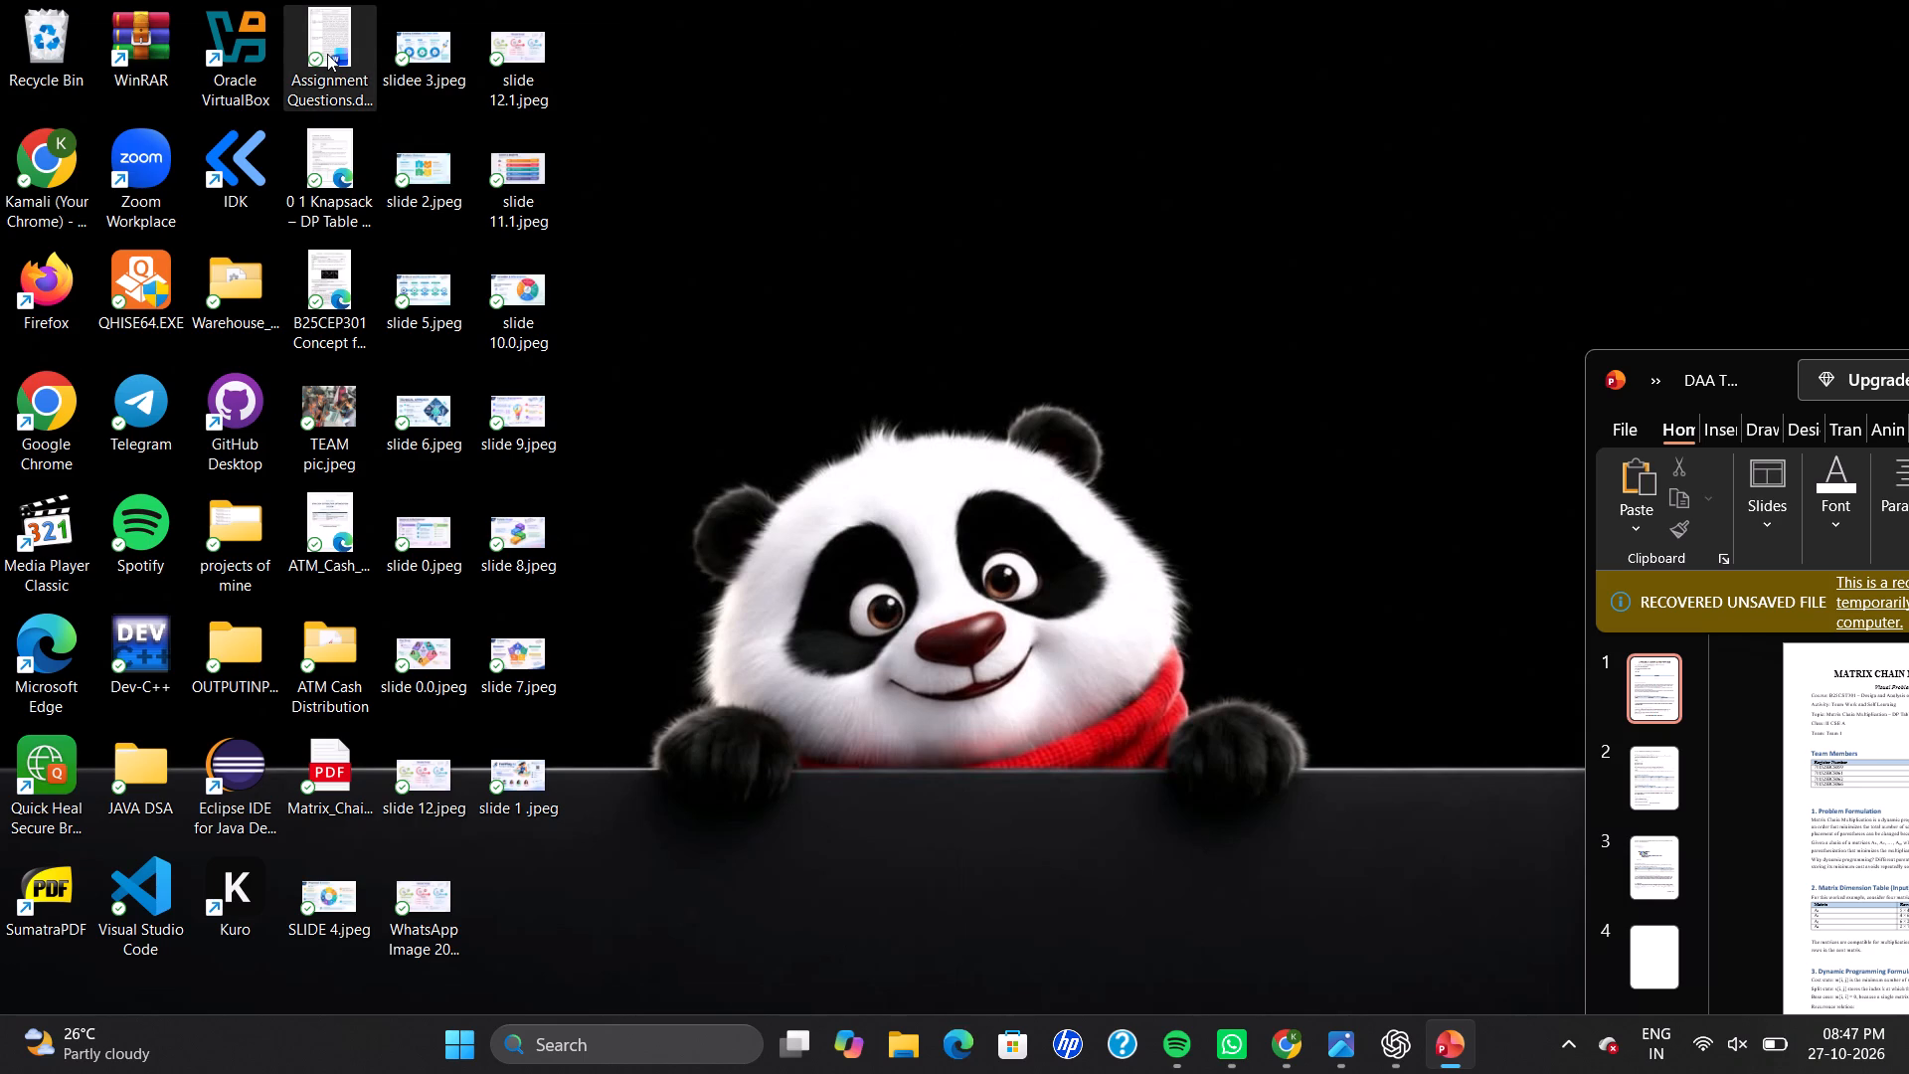
Move the Assignment Questions document on the desktop into the slot between slide 6.jpeg and slide 0.jpeg.
left_click(446, 913, "shift")
left_click(446, 913)
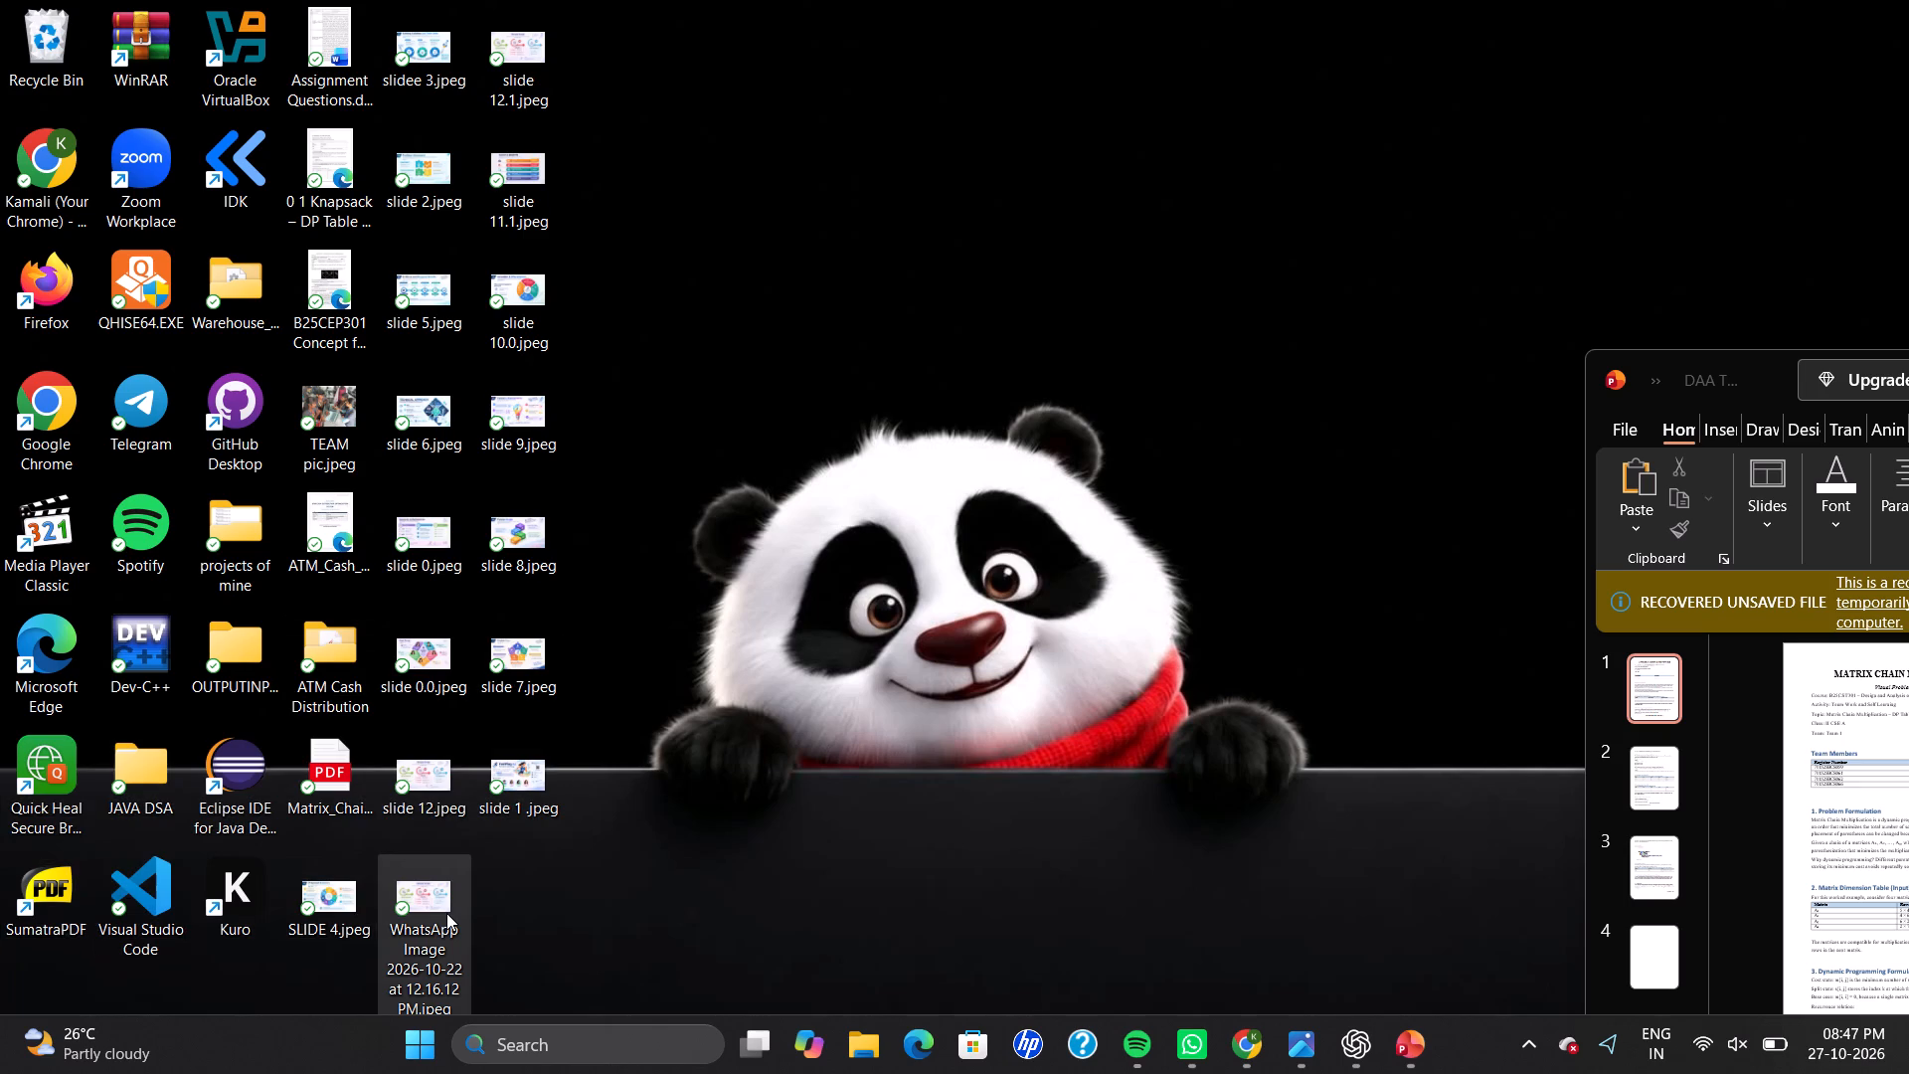
left_click_drag(320, 87, 350, 181)
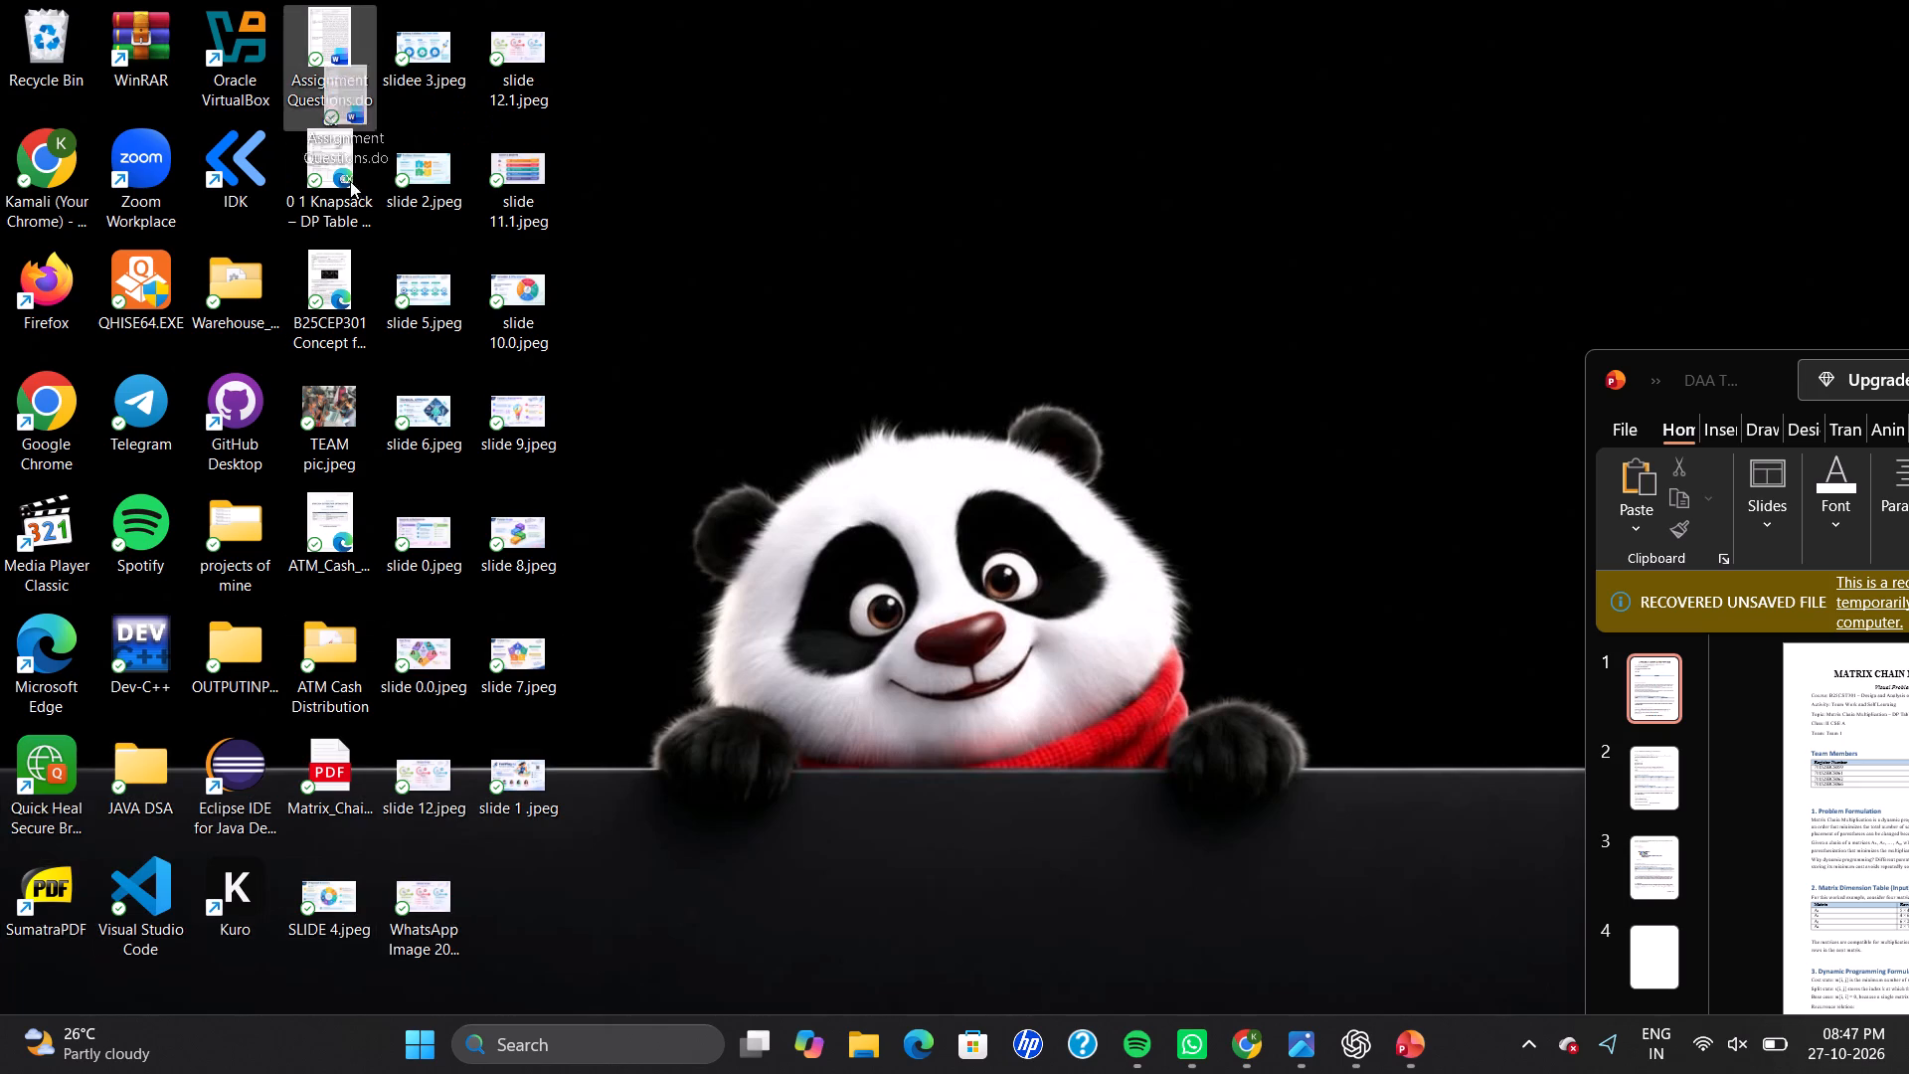
left_click_drag(350, 181, 423, 594)
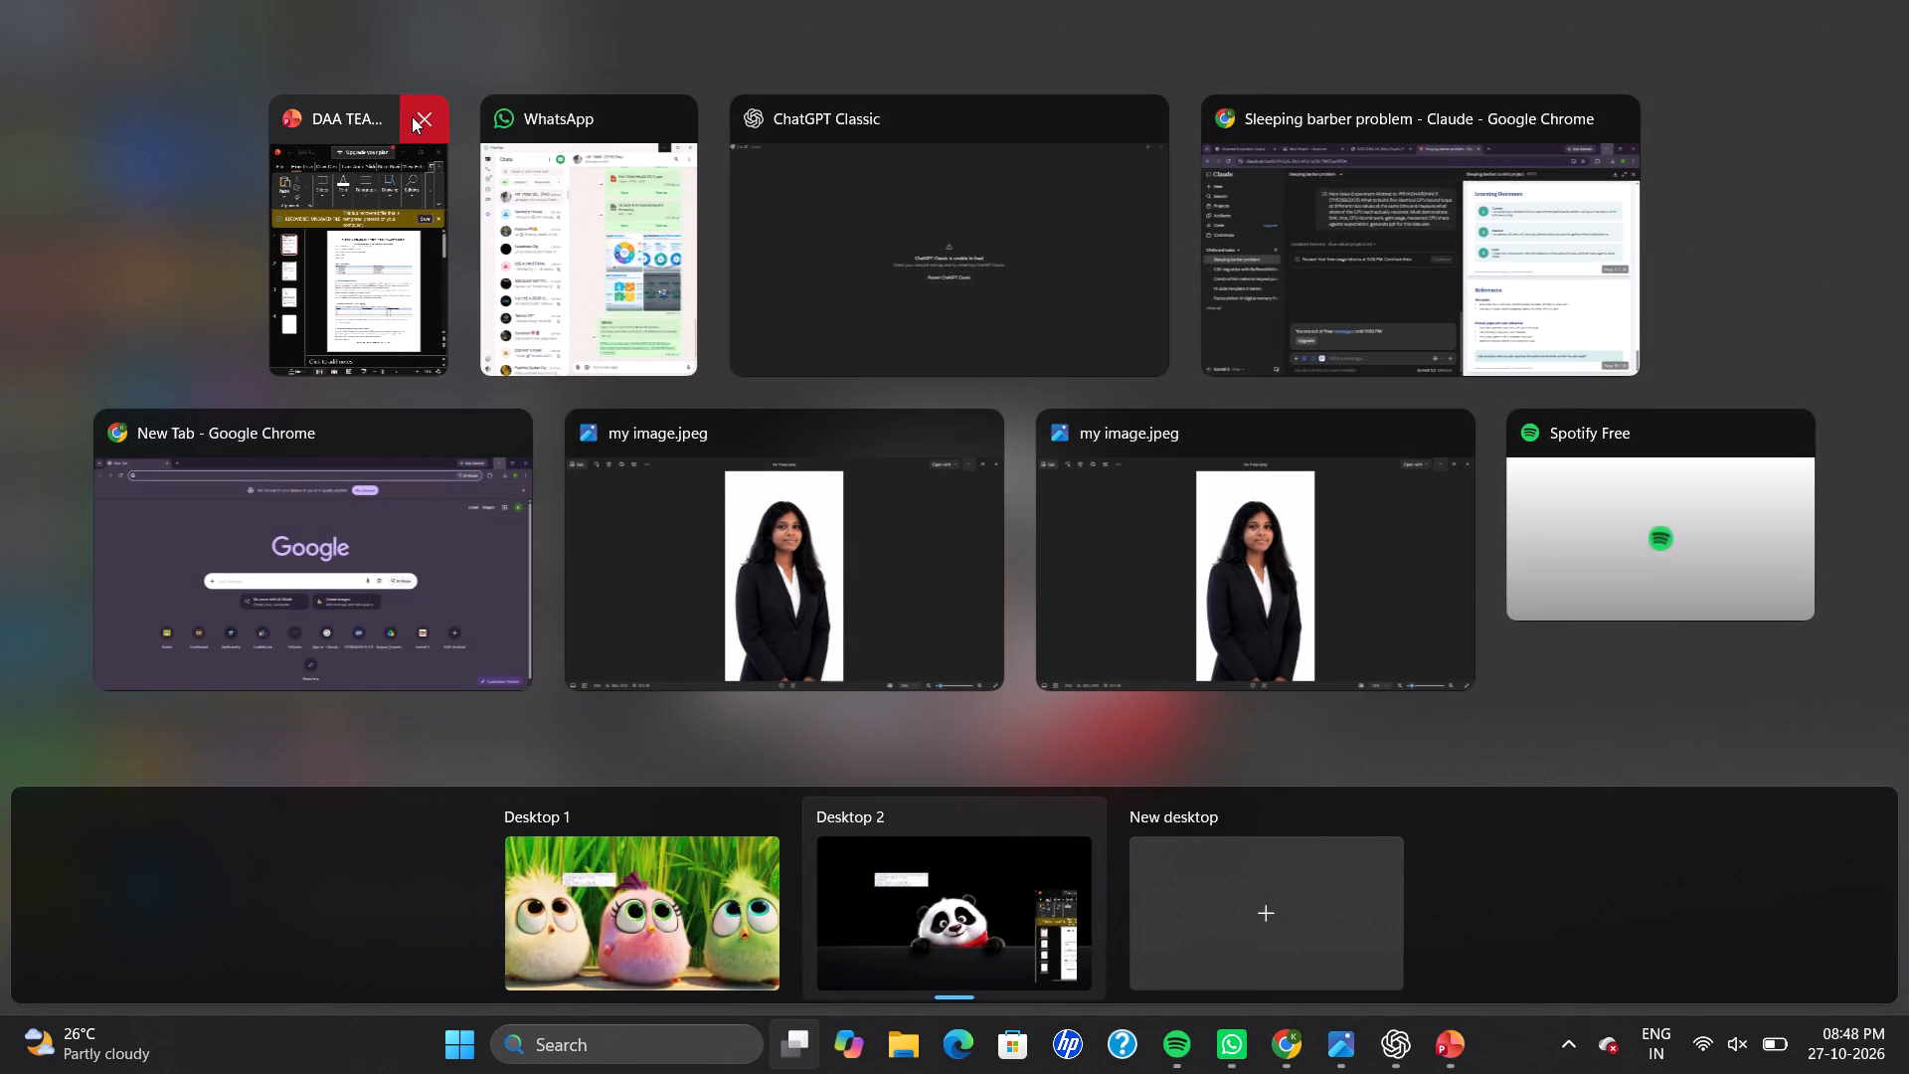
Close the open WhatsApp, ChatGPT Classic, Google Chrome, my image.jpeg and Spotify windows on Desktop 2.
left_click(415, 116)
left_click(432, 119)
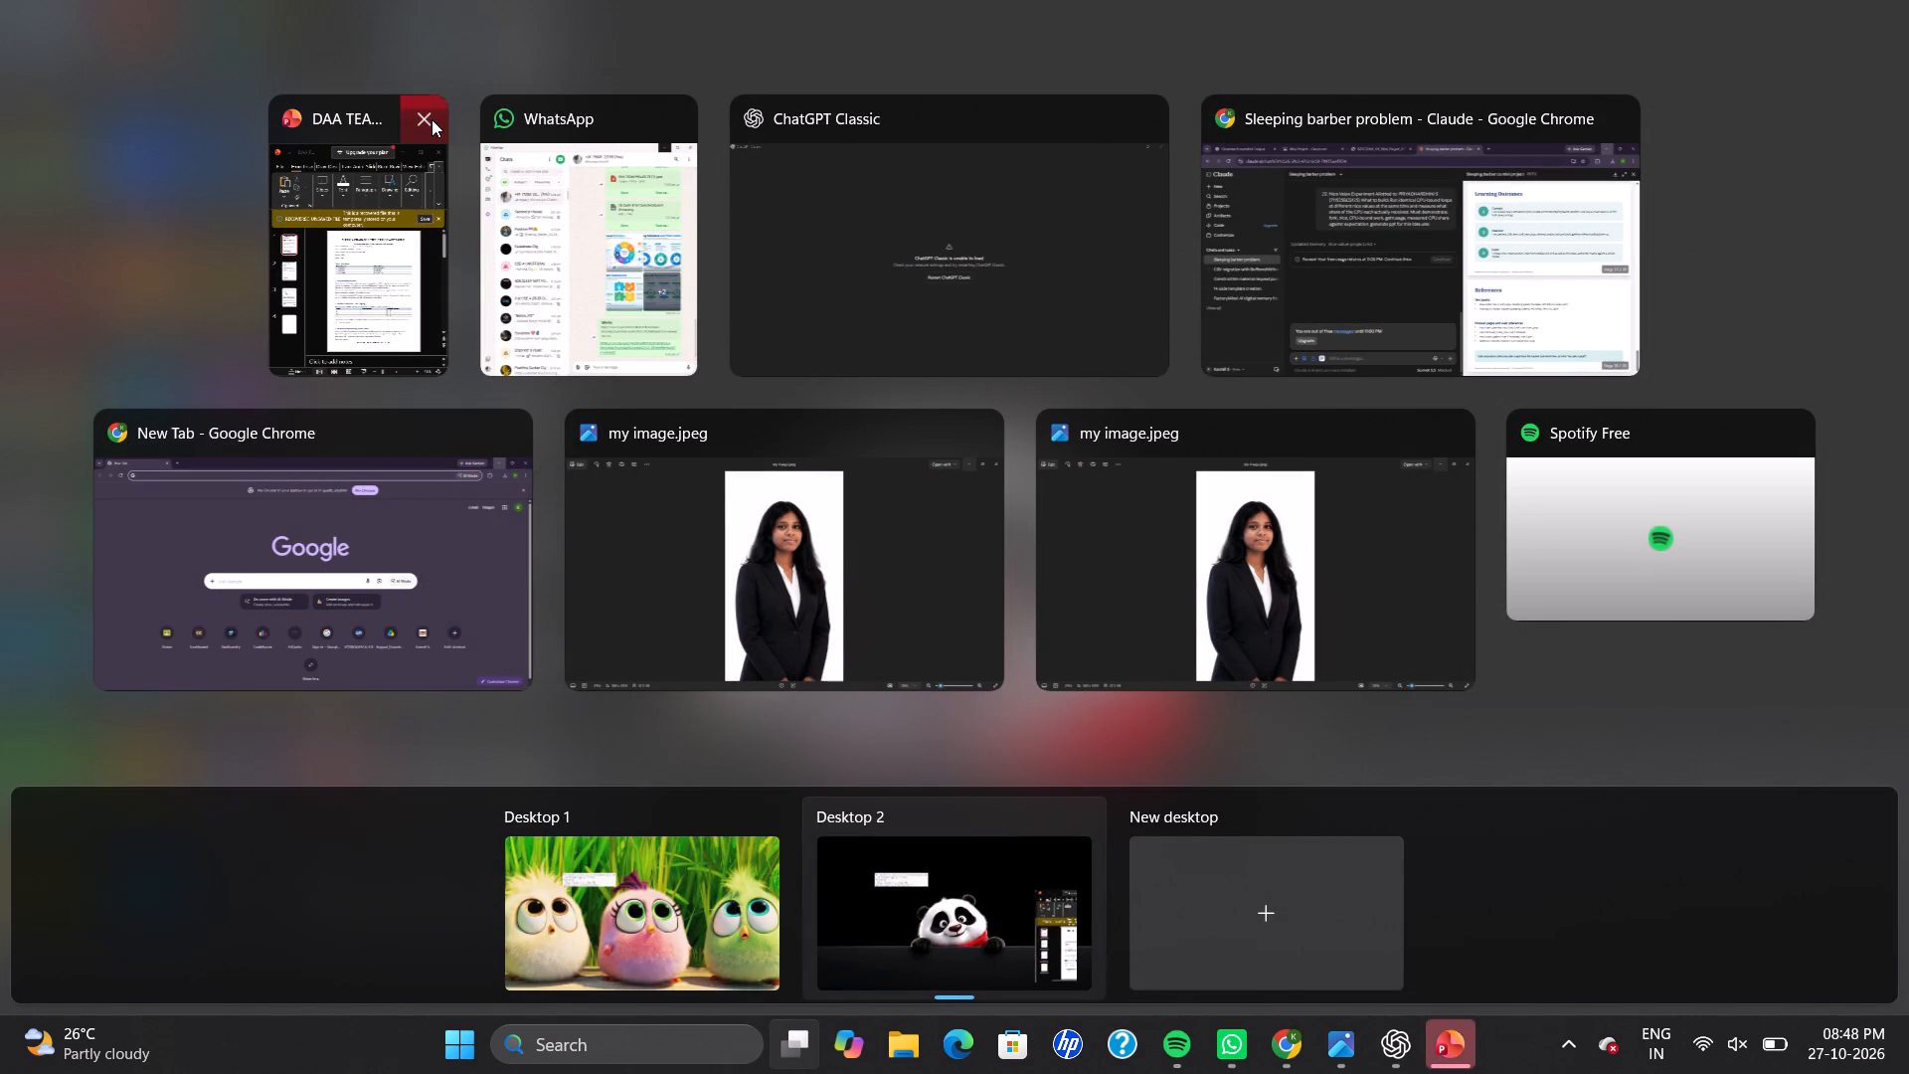
double_click(432, 119)
left_click(702, 124)
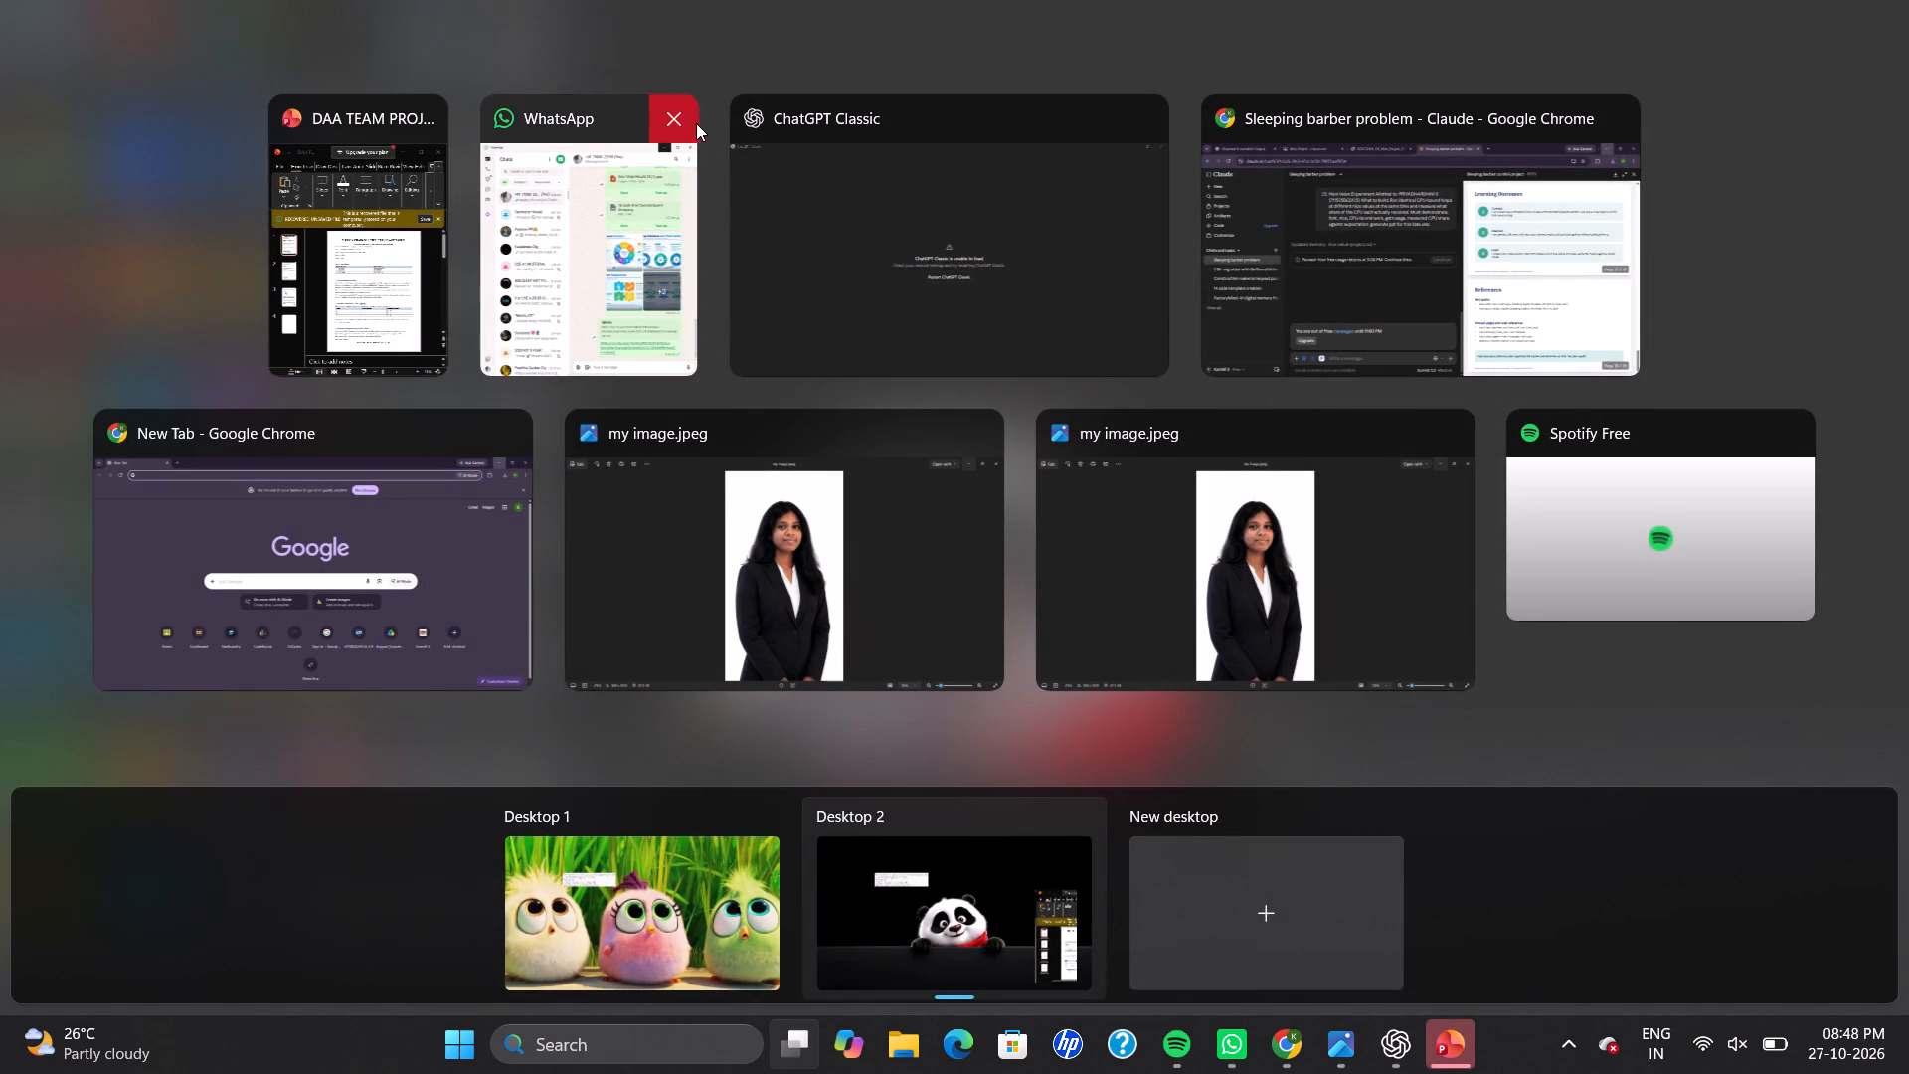
left_click(695, 122)
left_click(1006, 114)
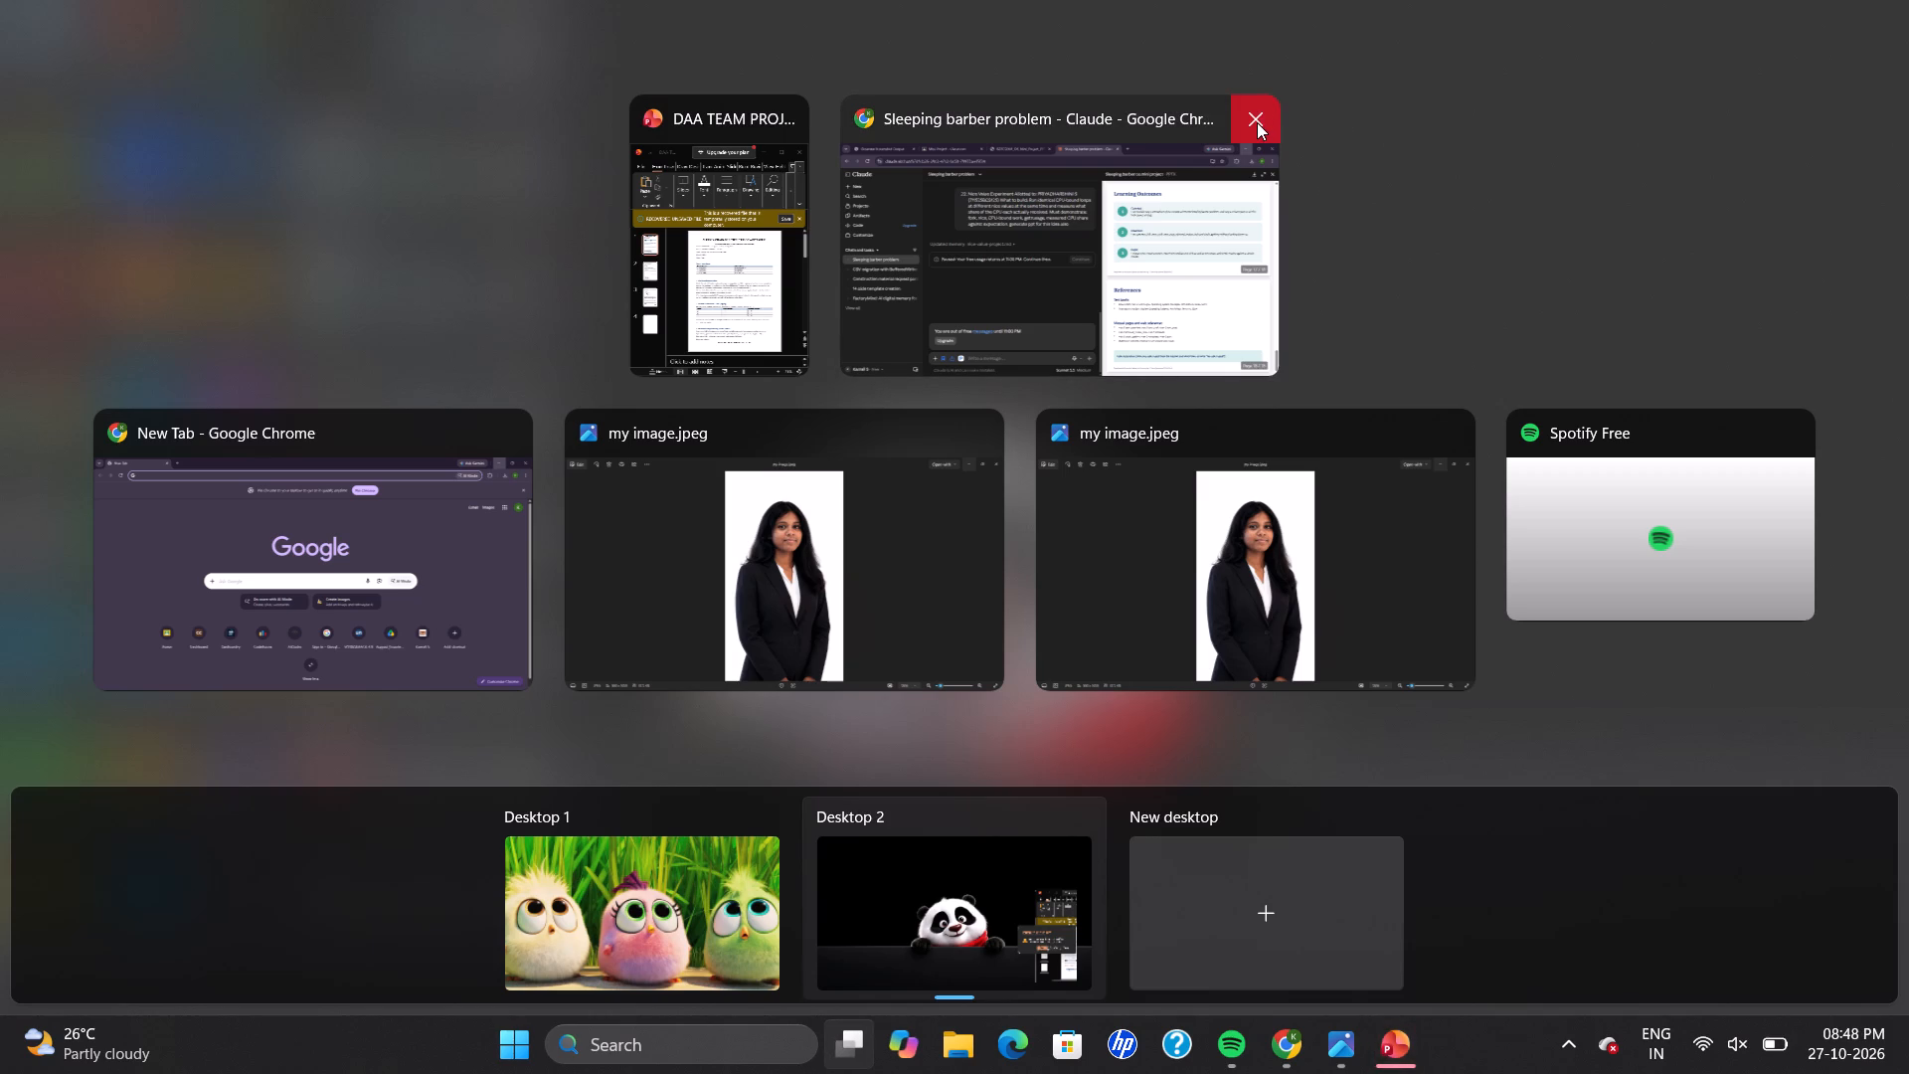
left_click(1257, 122)
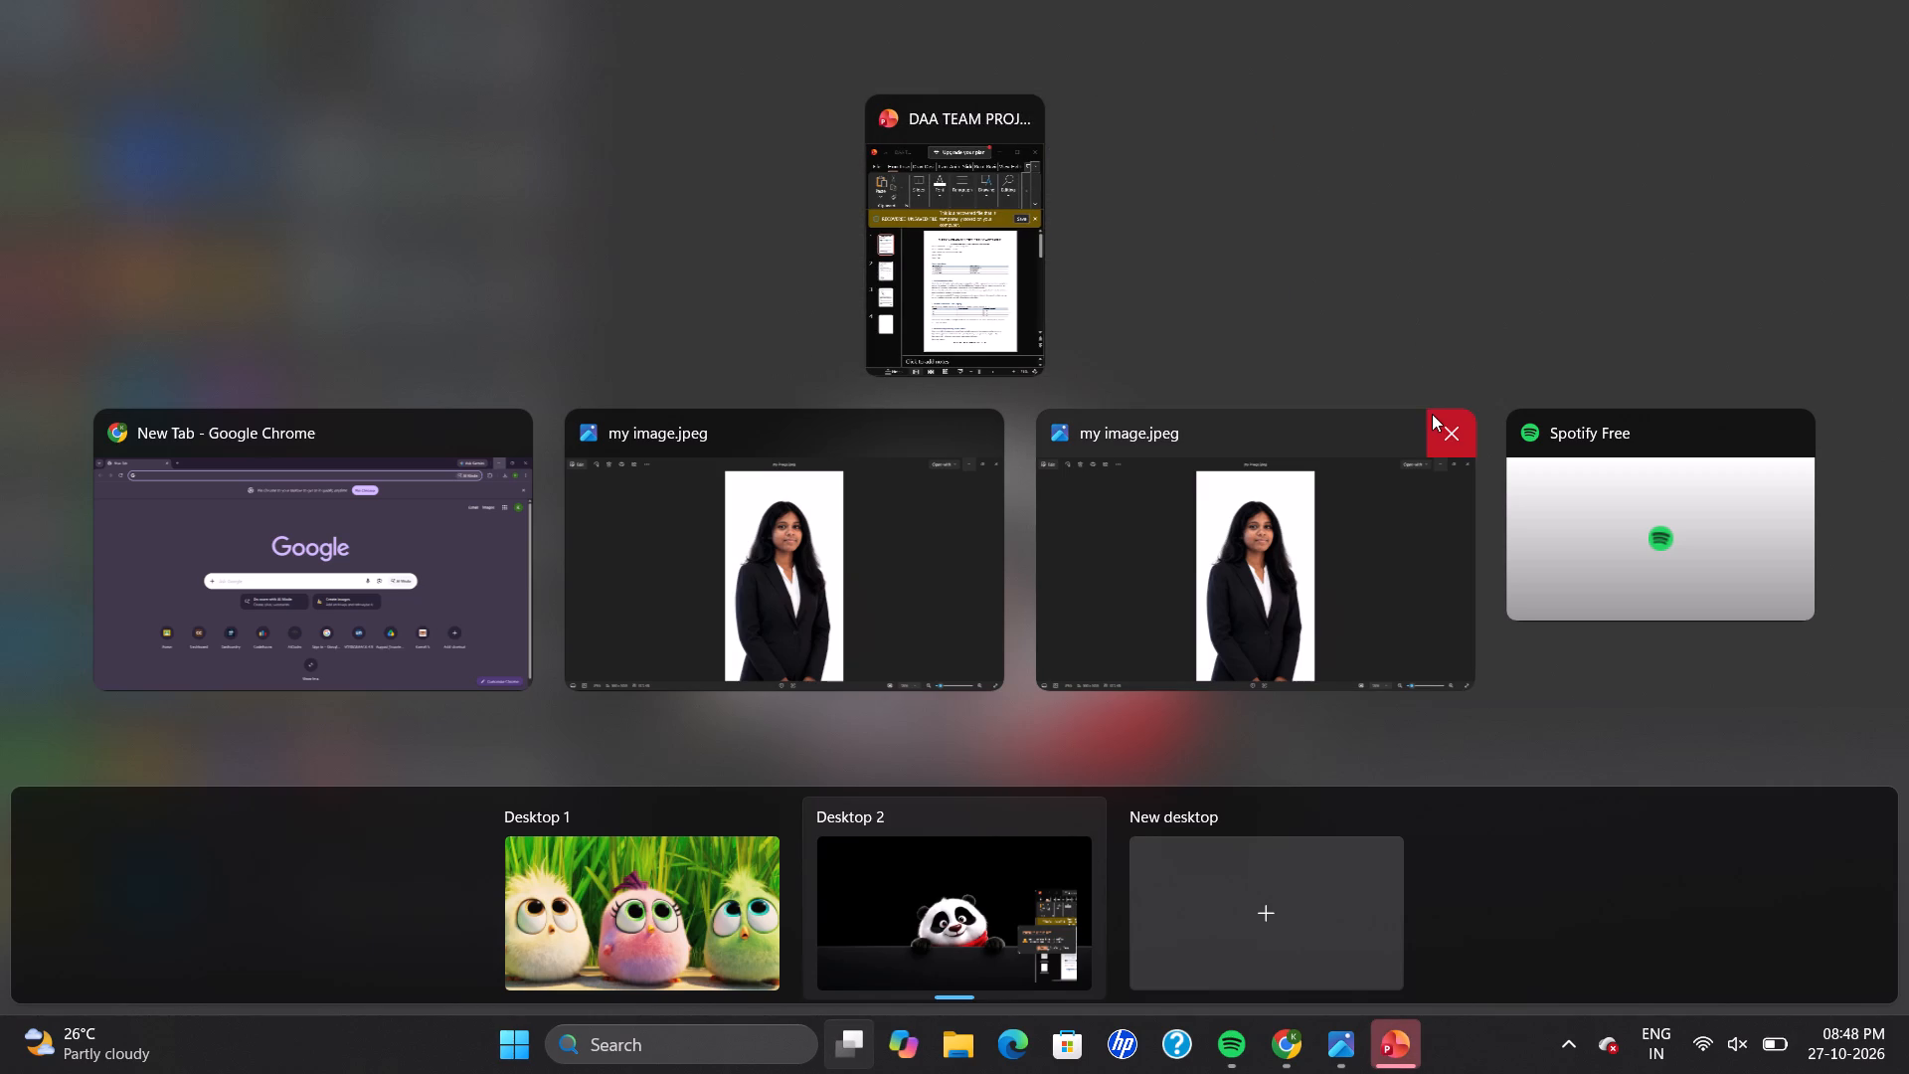
left_click(1432, 414)
left_click(1561, 443)
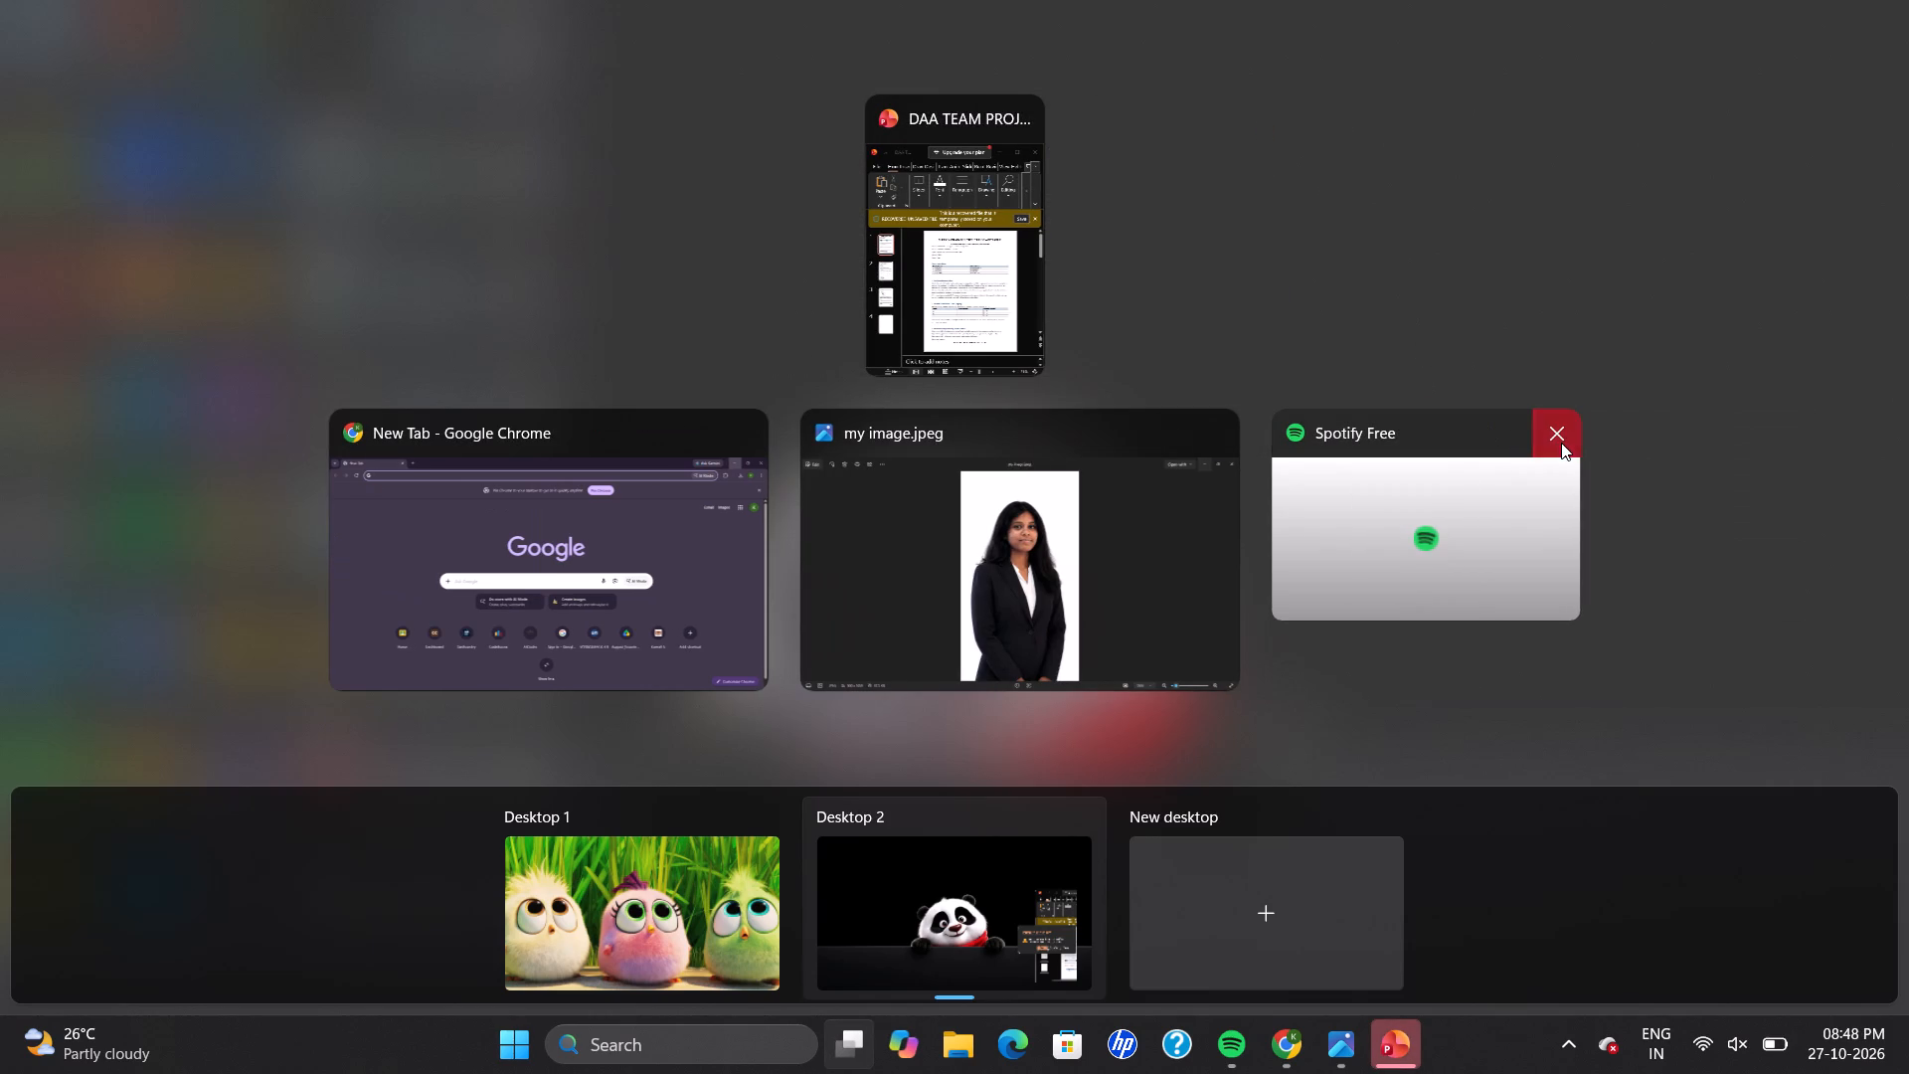
left_click(1391, 450)
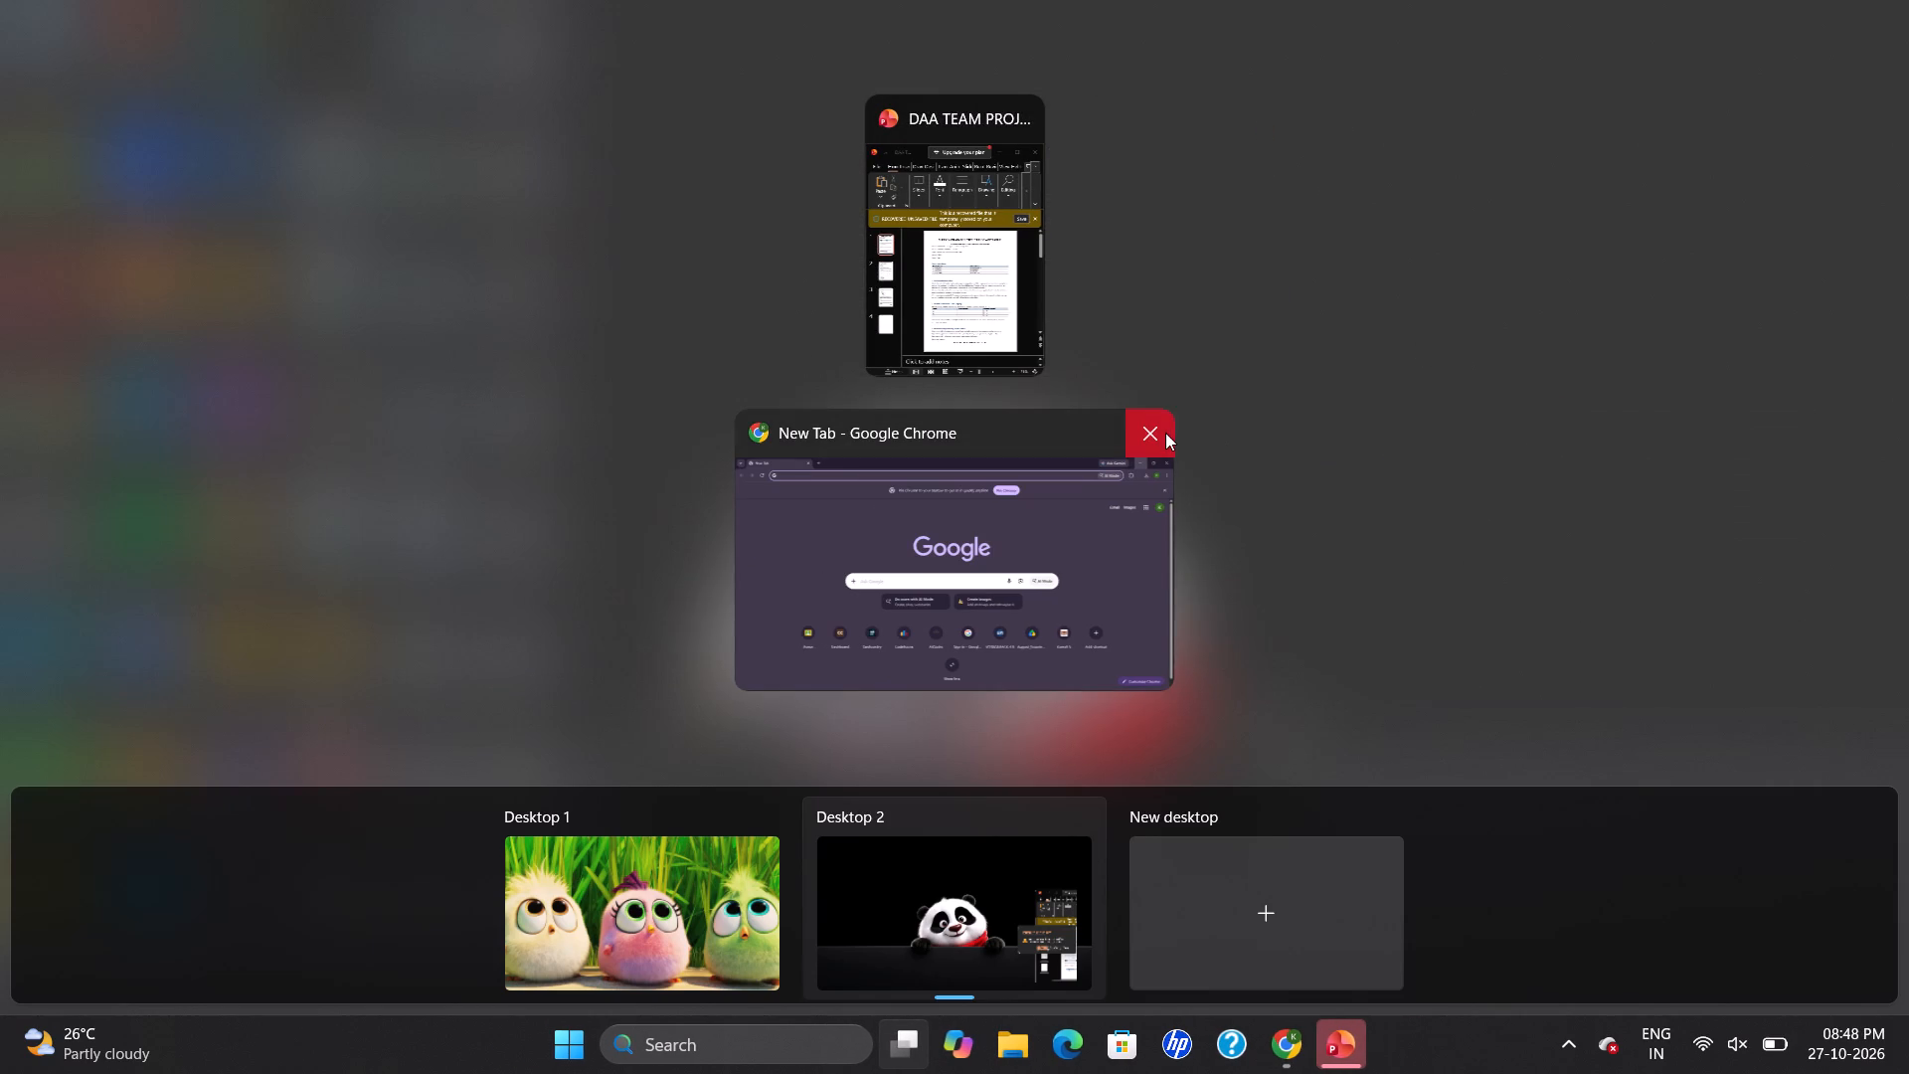
left_click(1164, 432)
Close the recovered DAA TEAM PROJECTS presentation, saving it as DAA TEAM PROJECTS (1) [Autosaved].pptx in the 2026-43 folder.
left_click(1011, 273)
left_click(1011, 273)
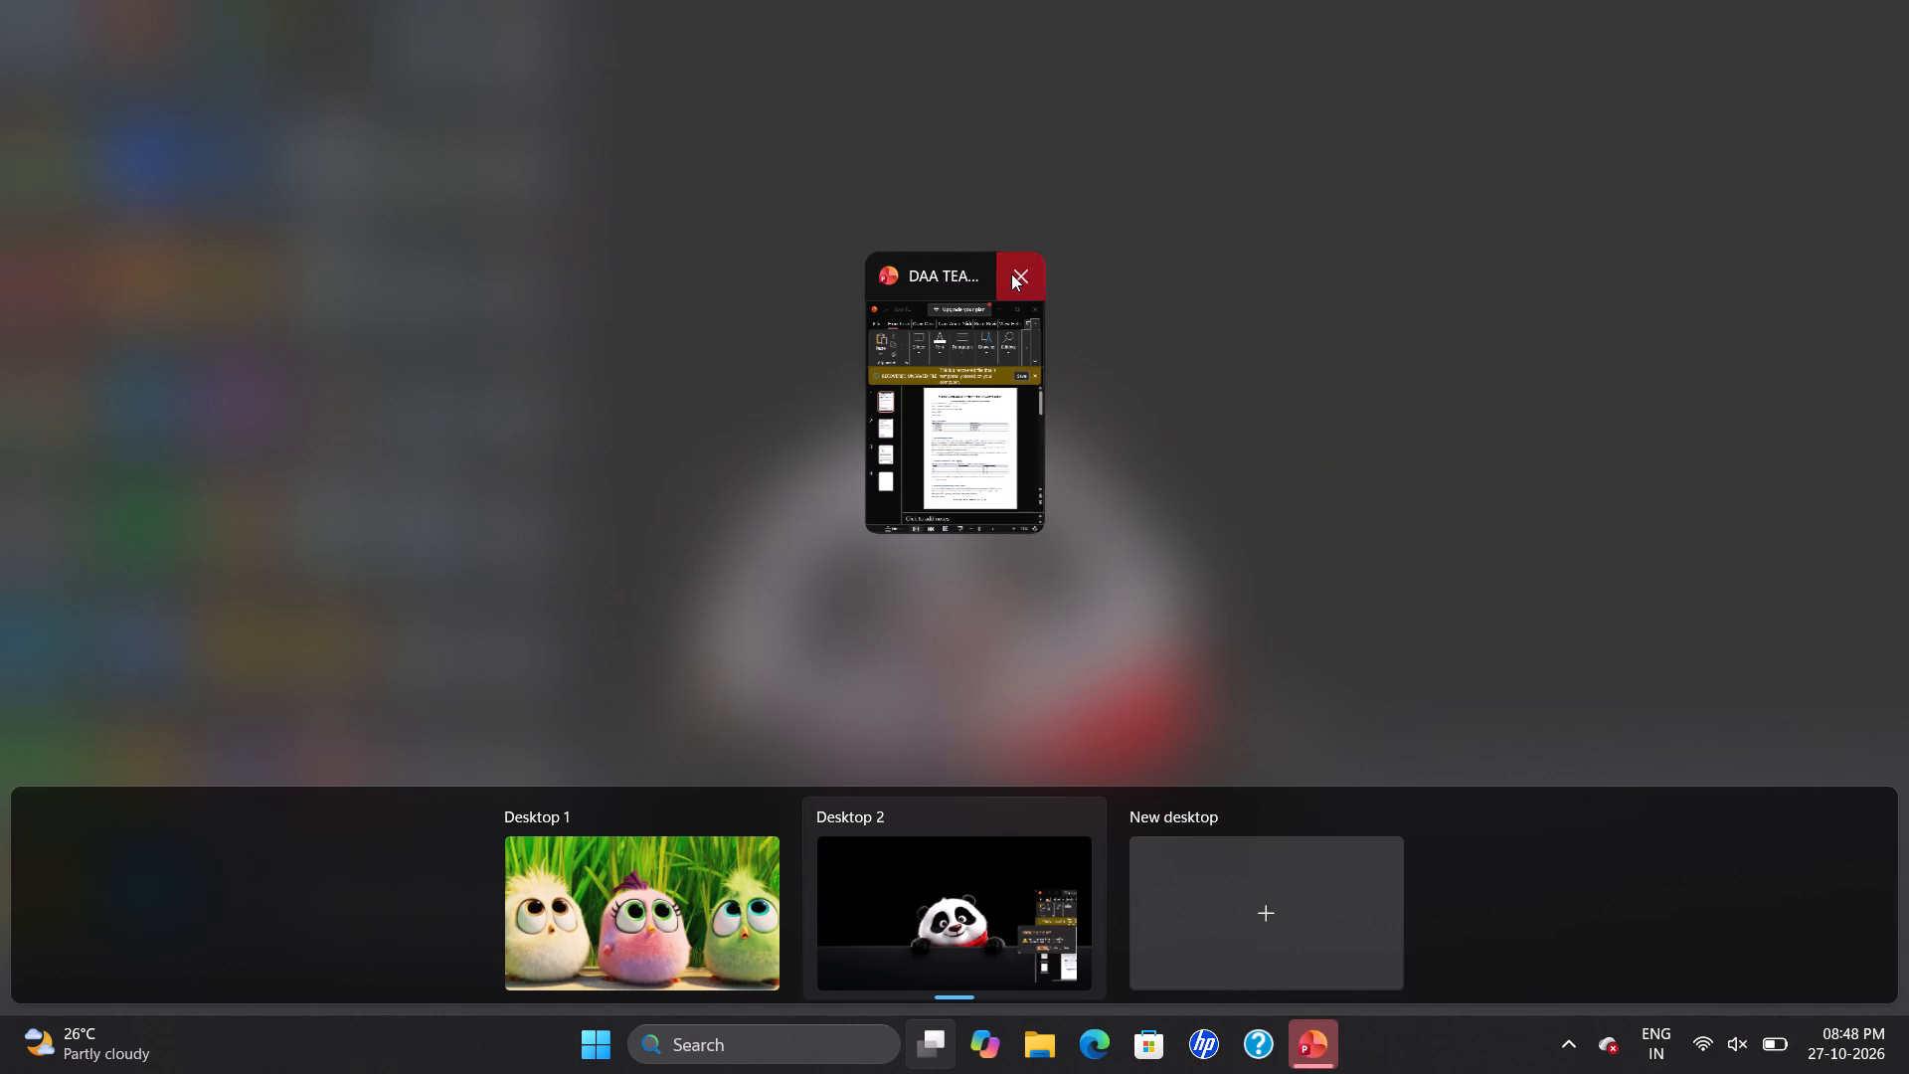
double_click(1304, 397)
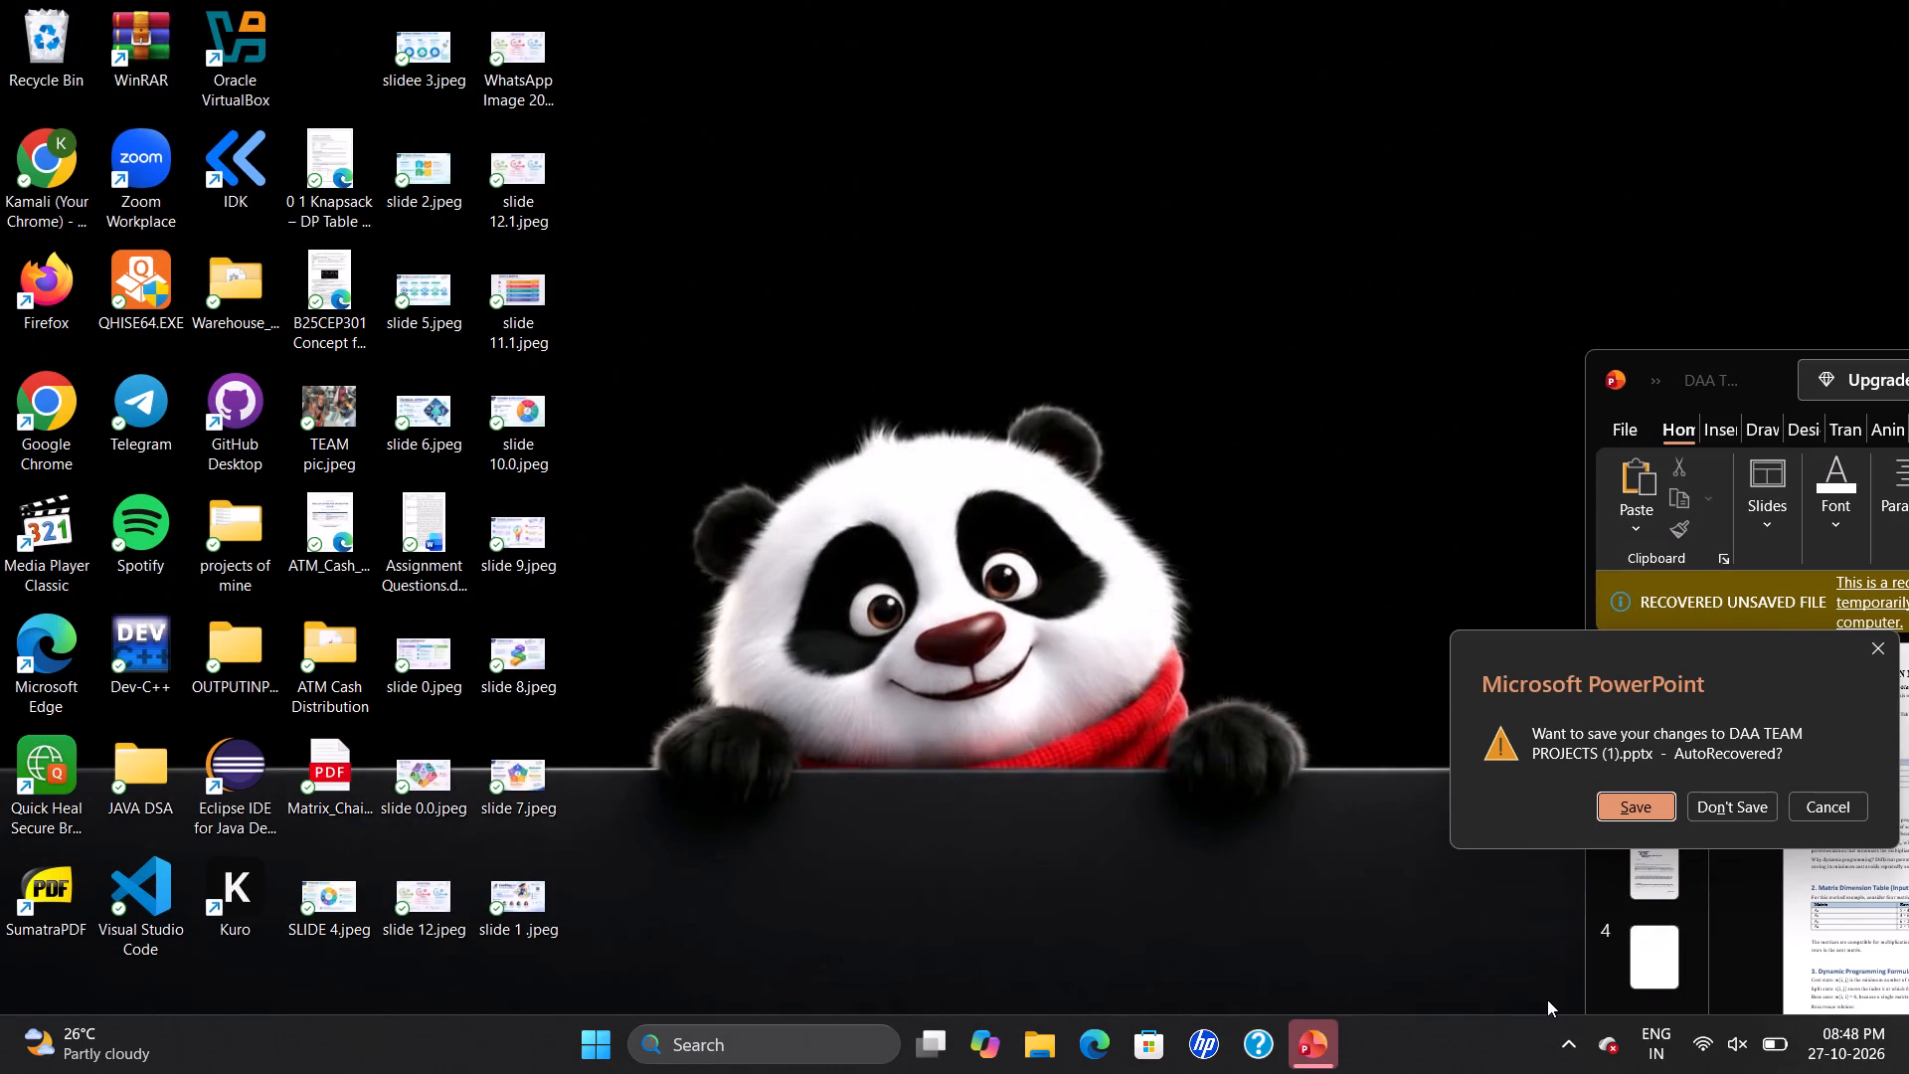
left_click(1654, 808)
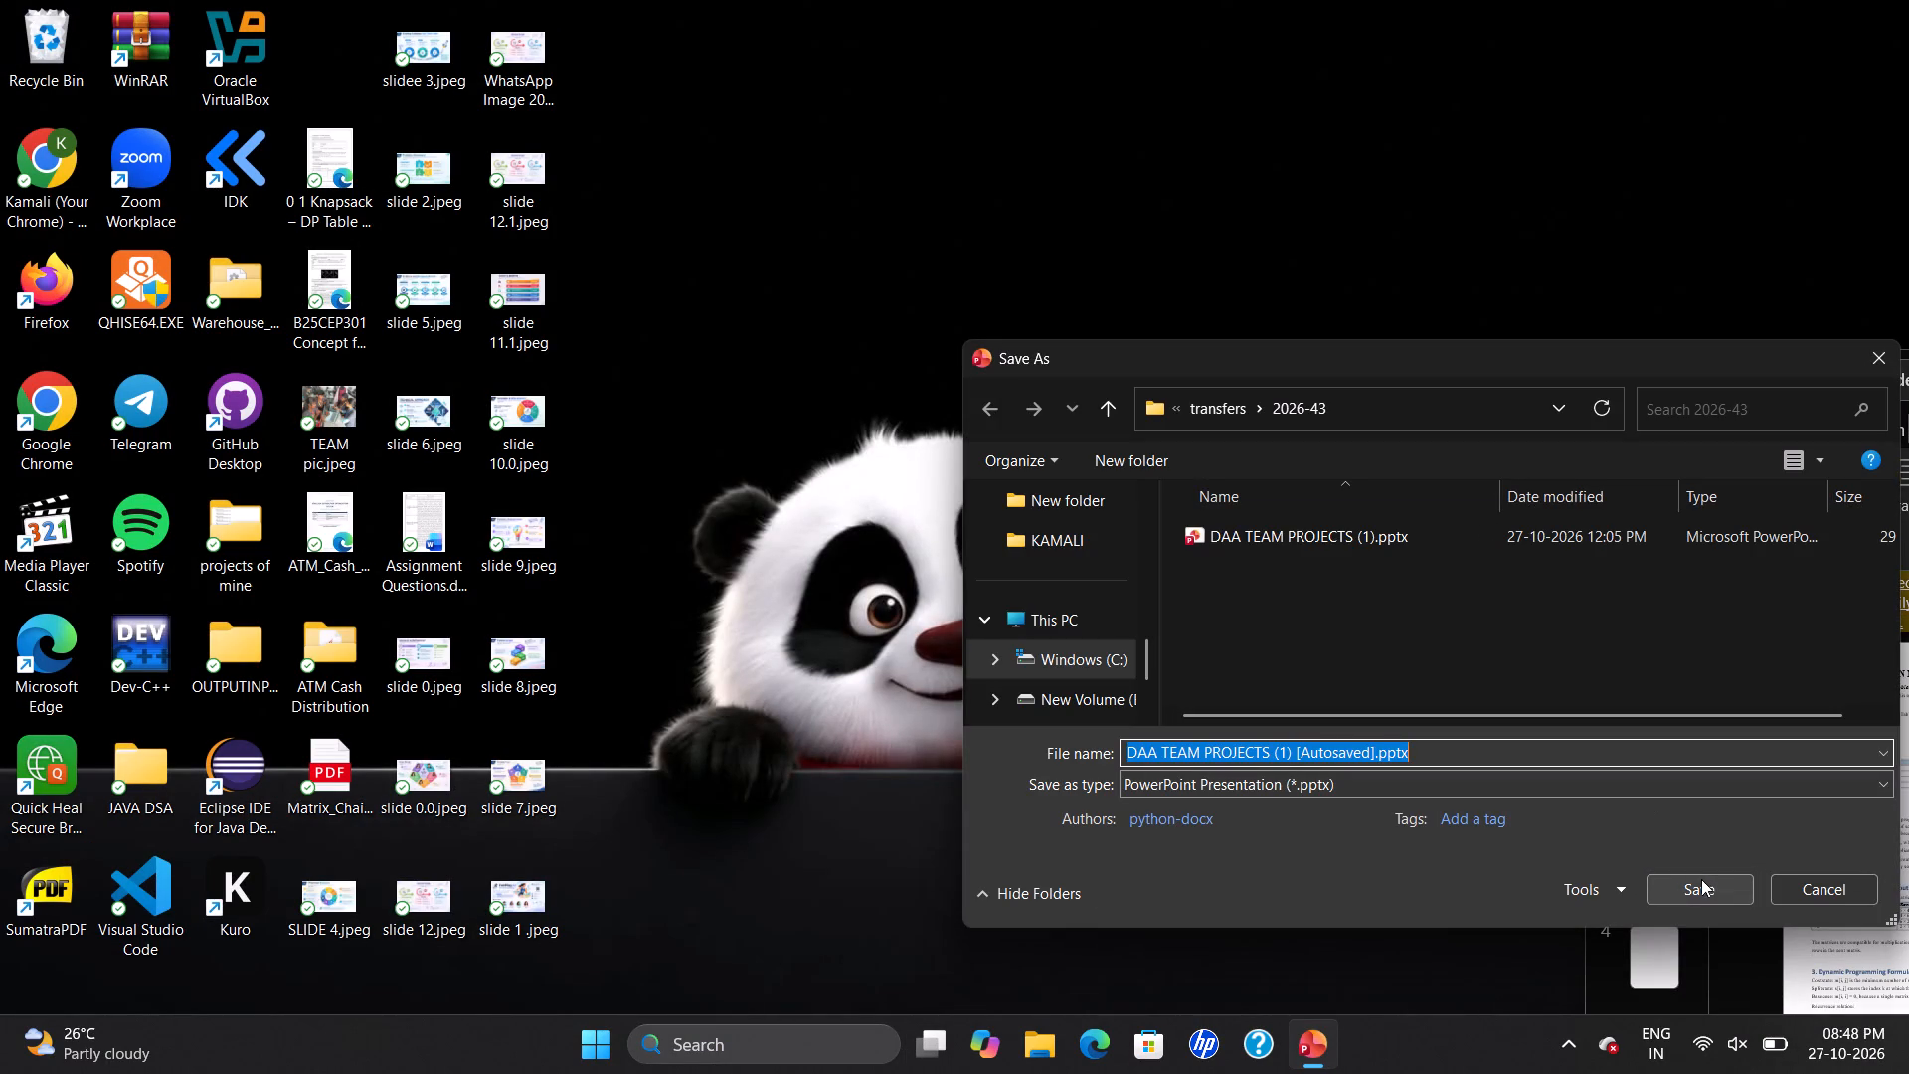
left_click(1698, 885)
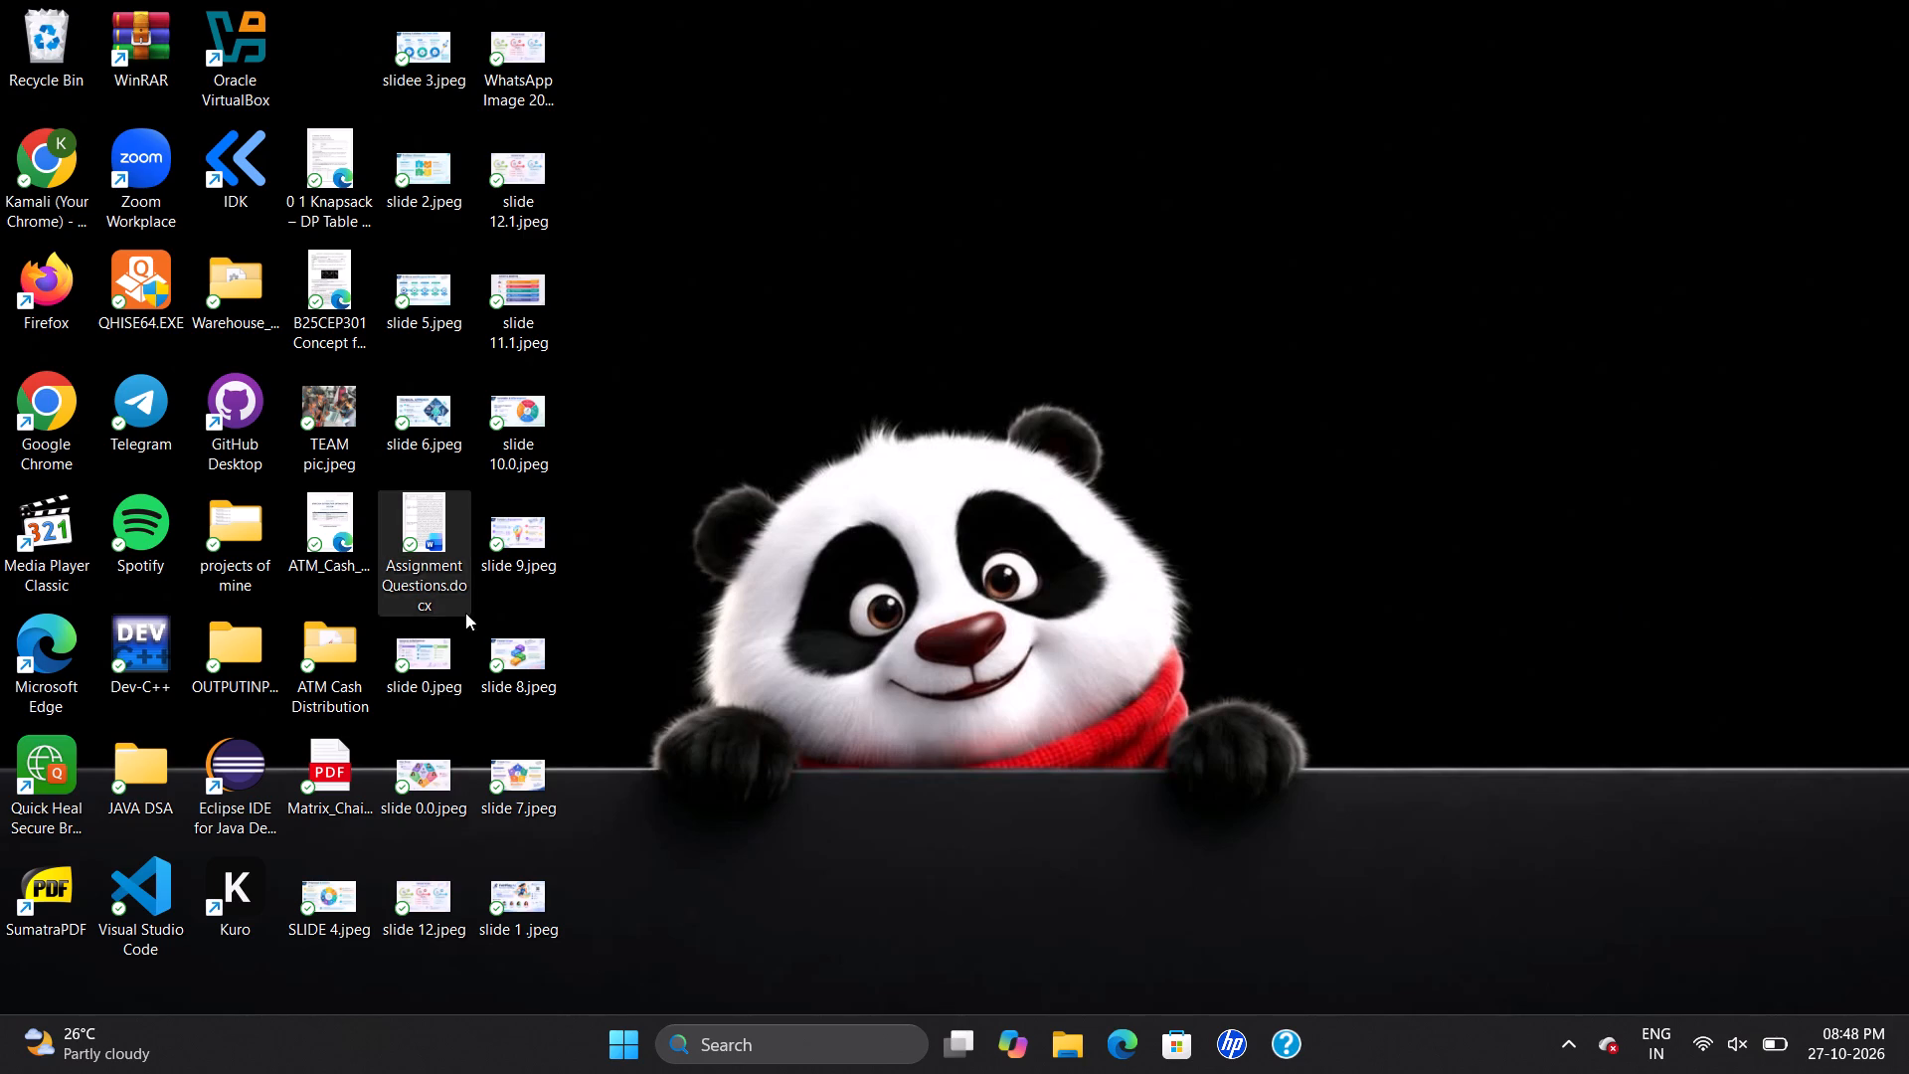
Move slide 0.jpeg to the empty desktop space beside slide 8.jpeg.
left_click(427, 703)
left_click(426, 686)
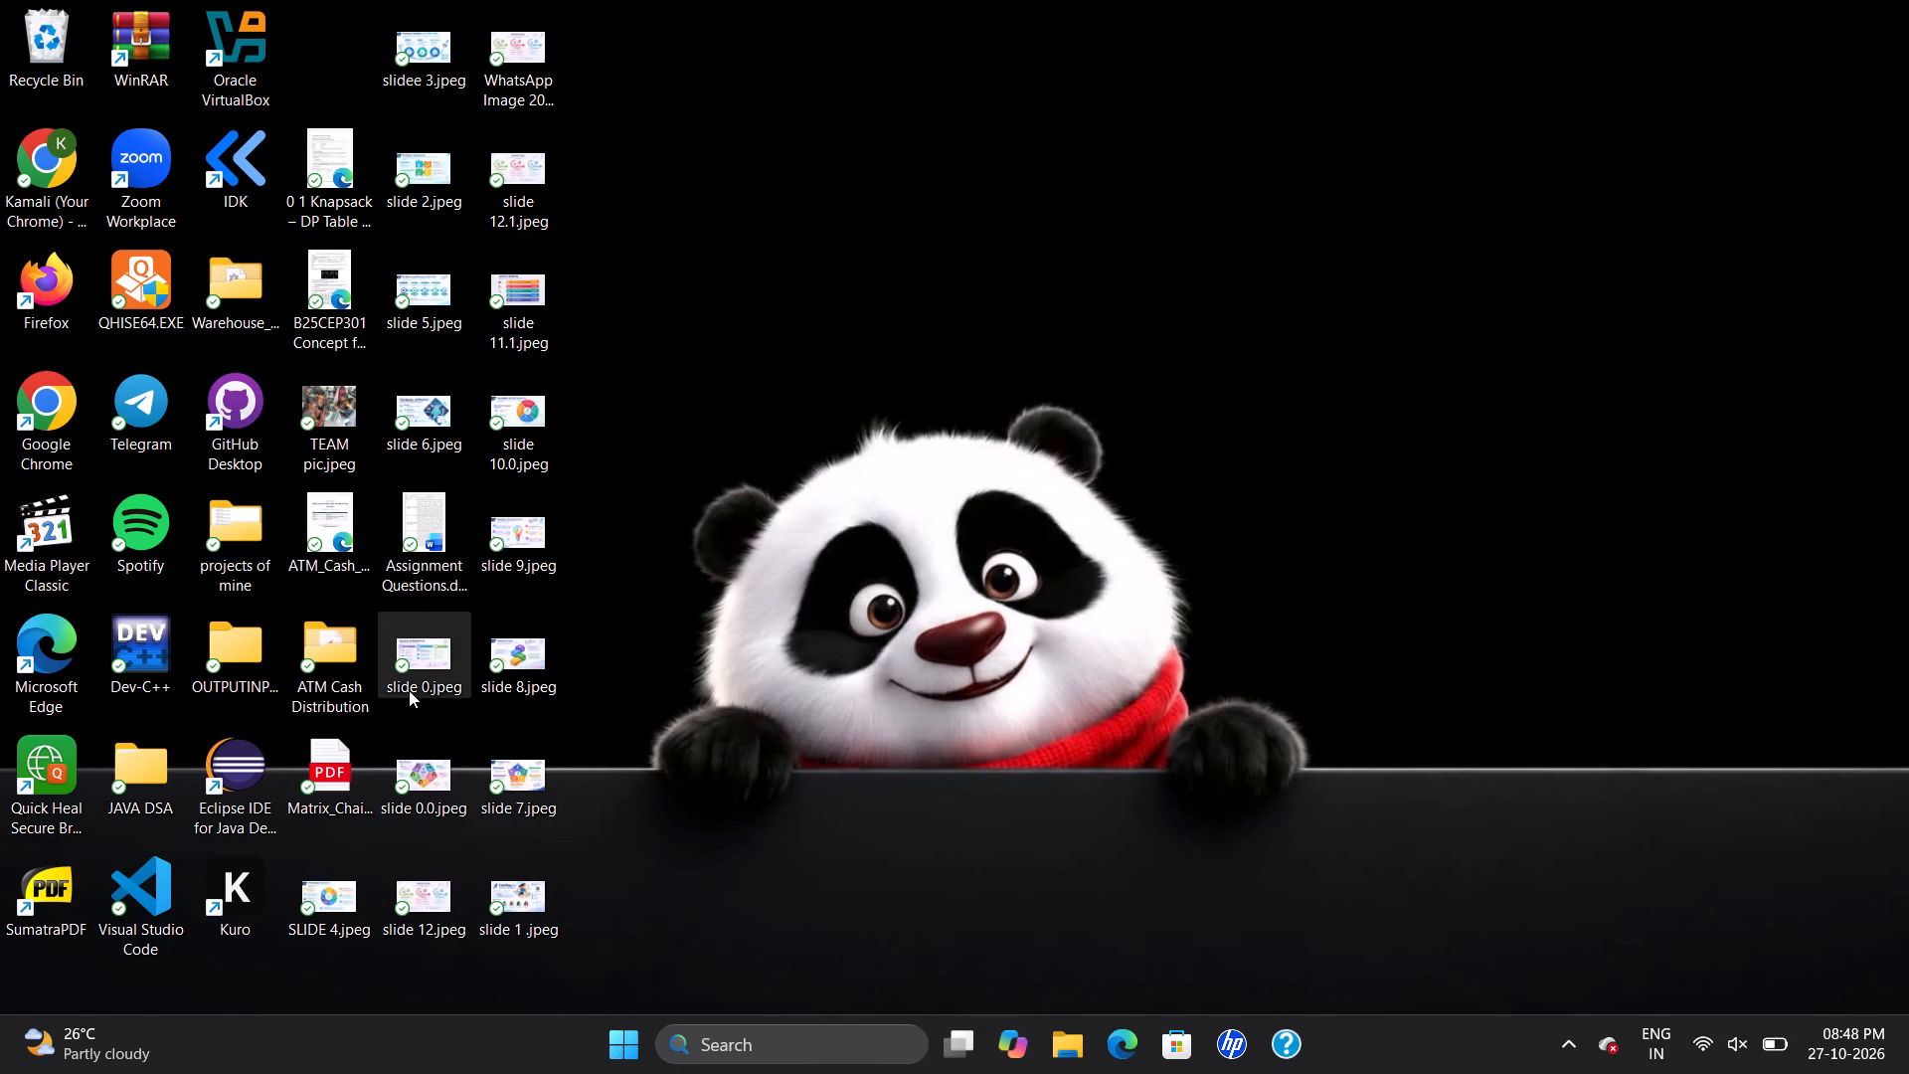
left_click(426, 668)
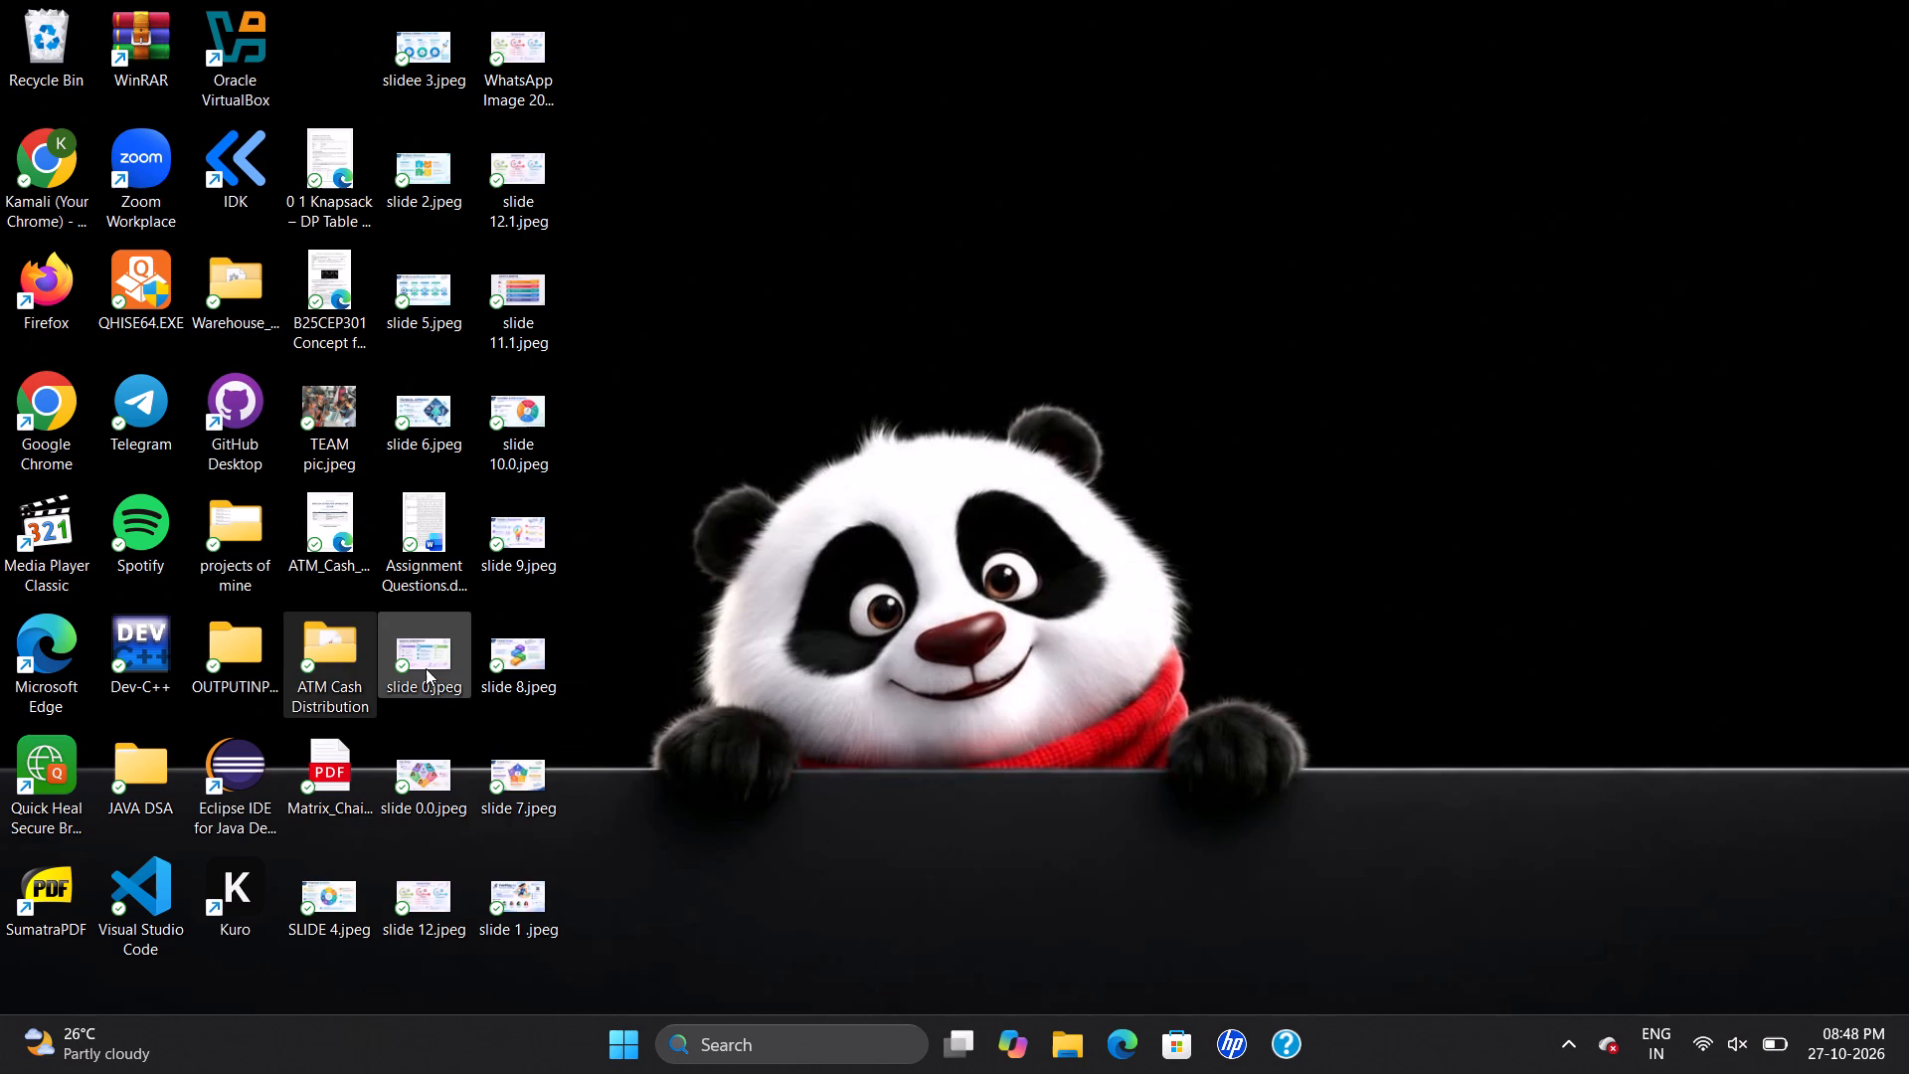
left_click_drag(426, 668, 291, 694)
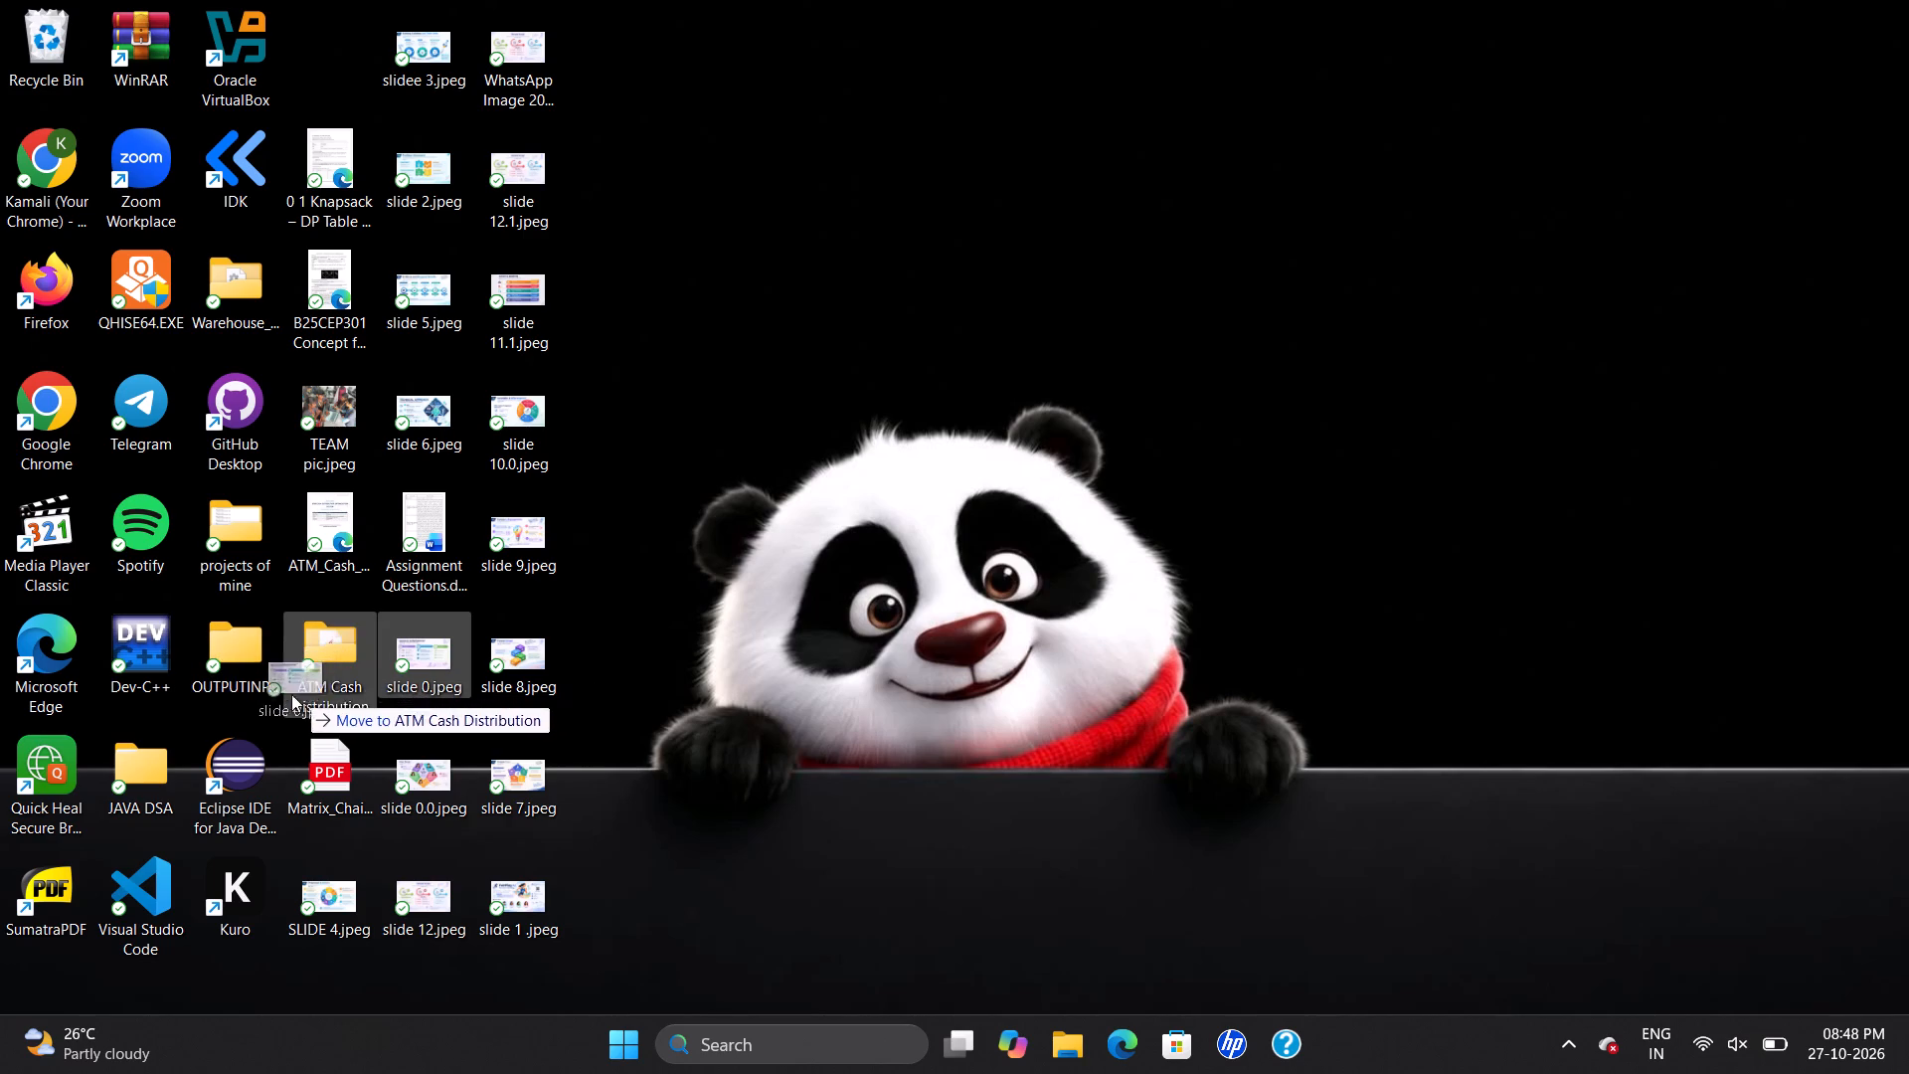
left_click_drag(291, 694, 616, 626)
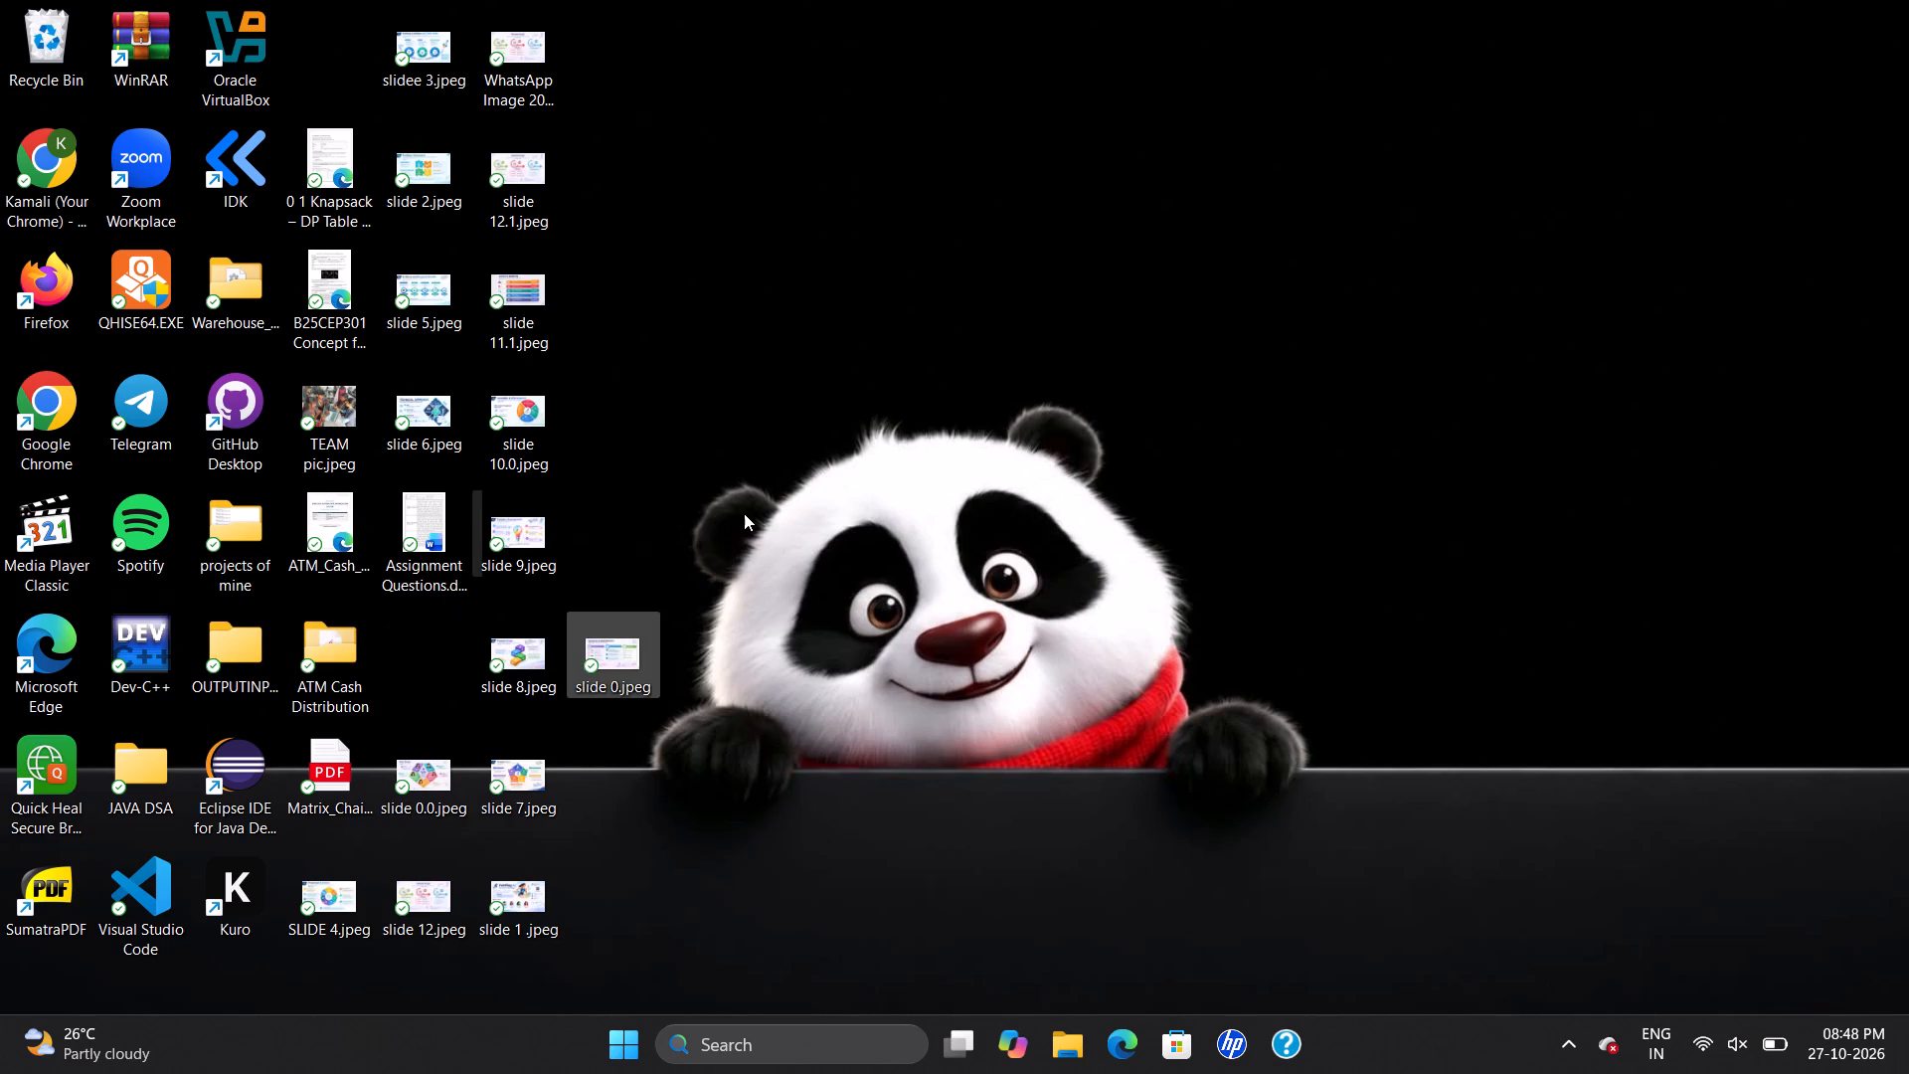
Create a desktop folder named "slide" and place it in the gap below the Assignment Questions document.
right_click(744, 513)
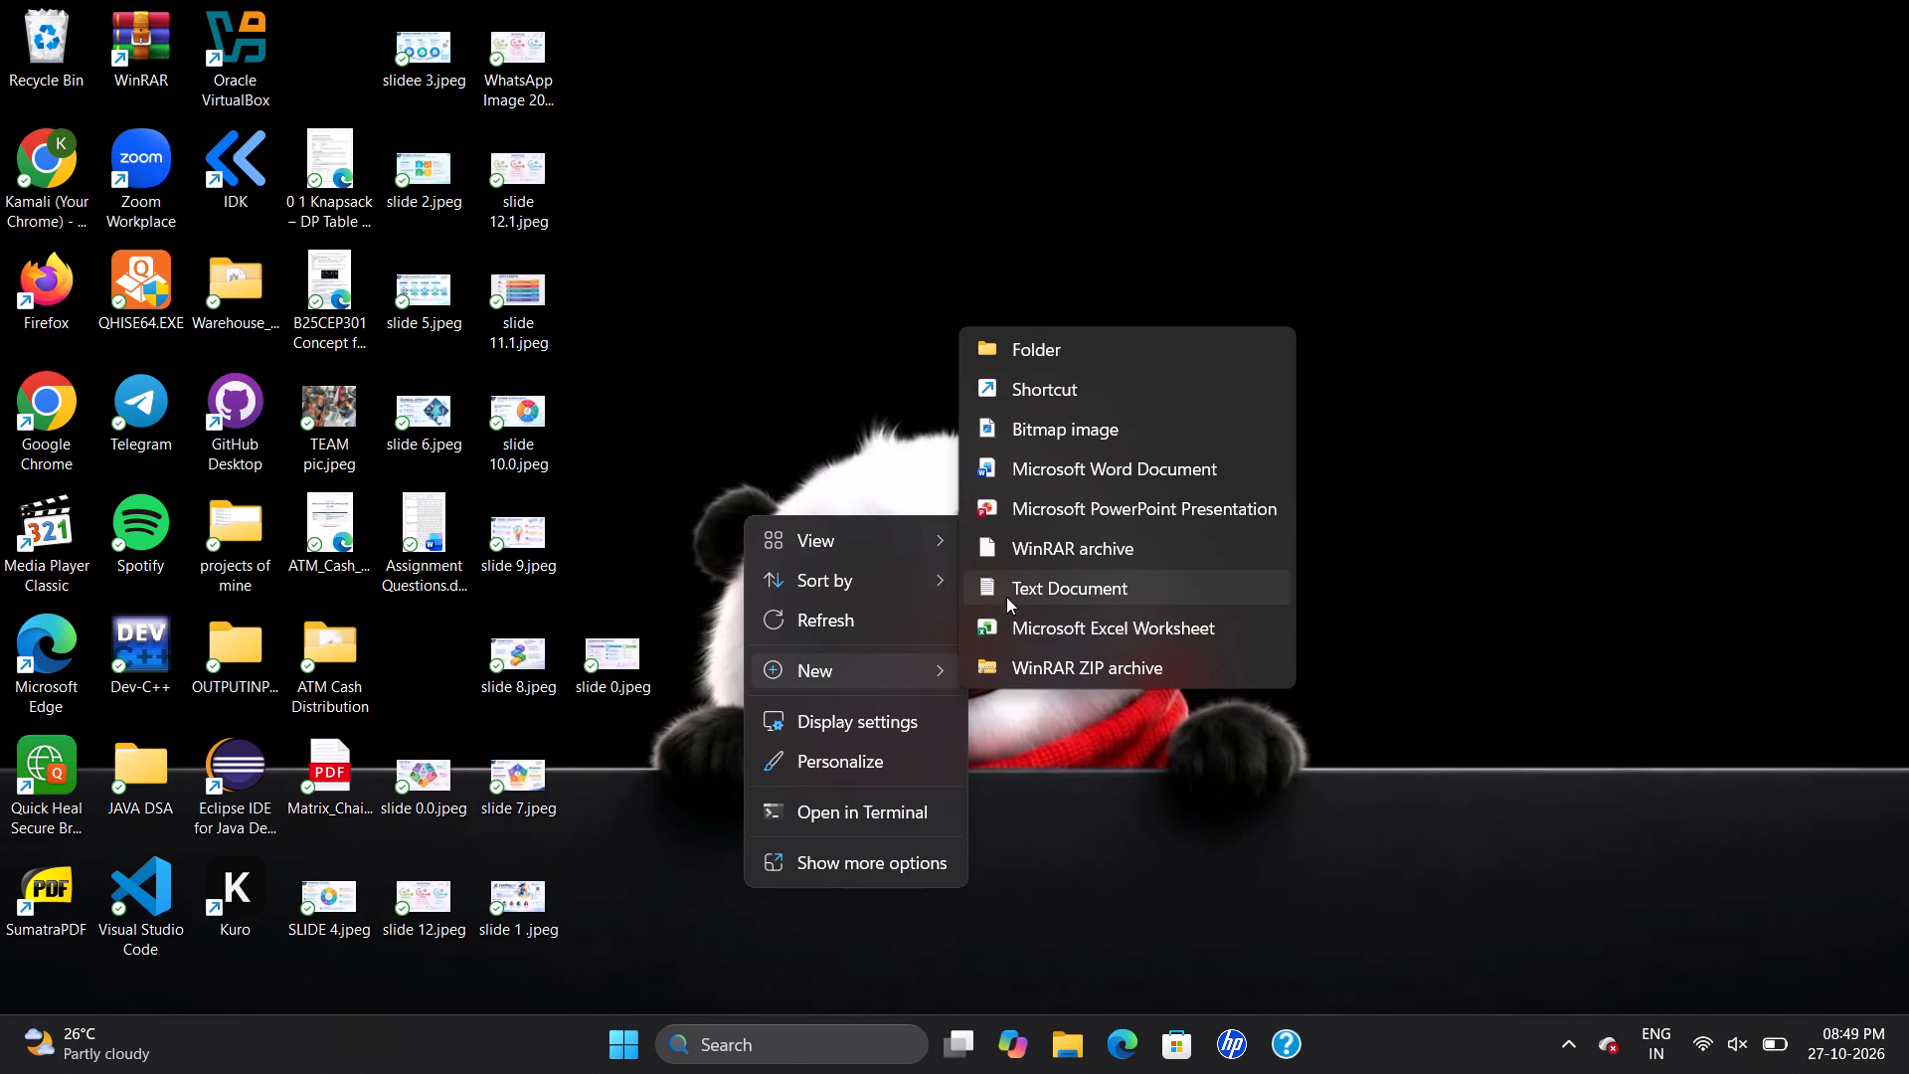
left_click(1056, 360)
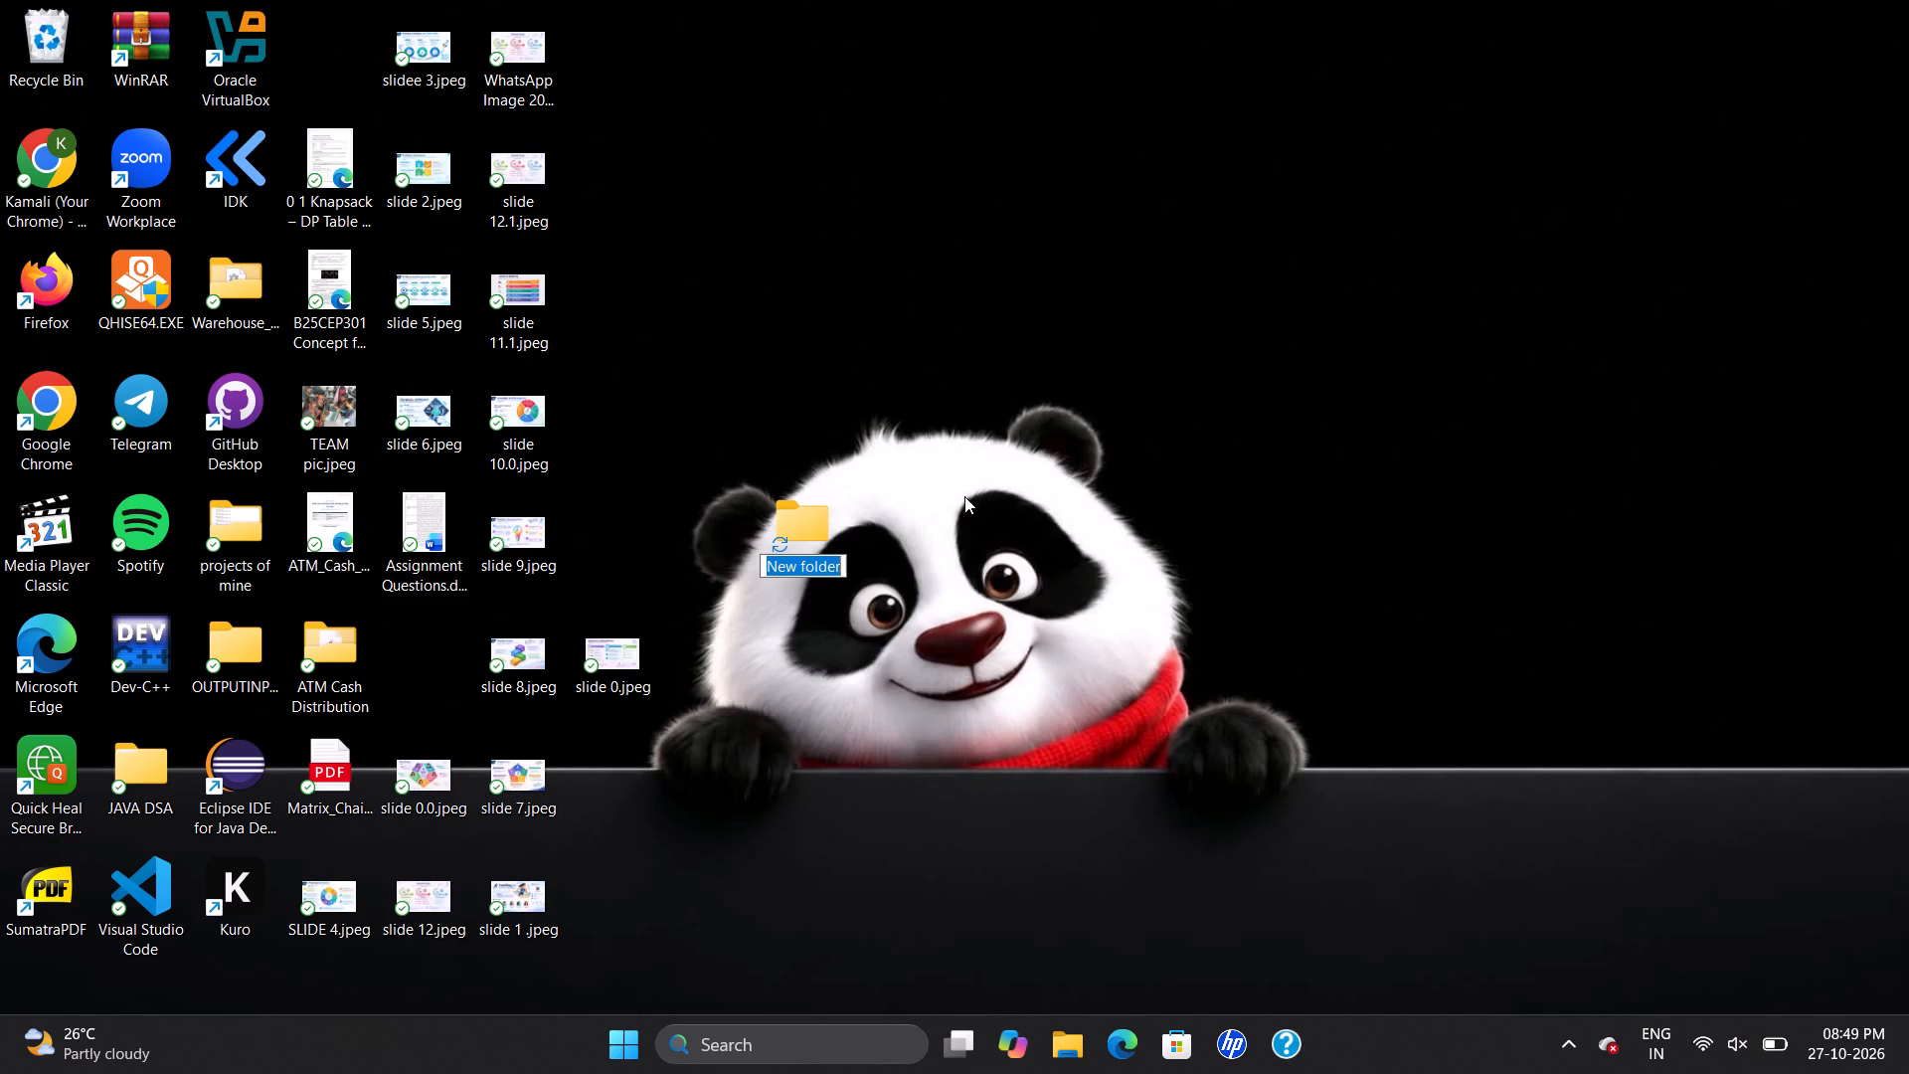
key("BackSpace")
type("slide")
key("Return")
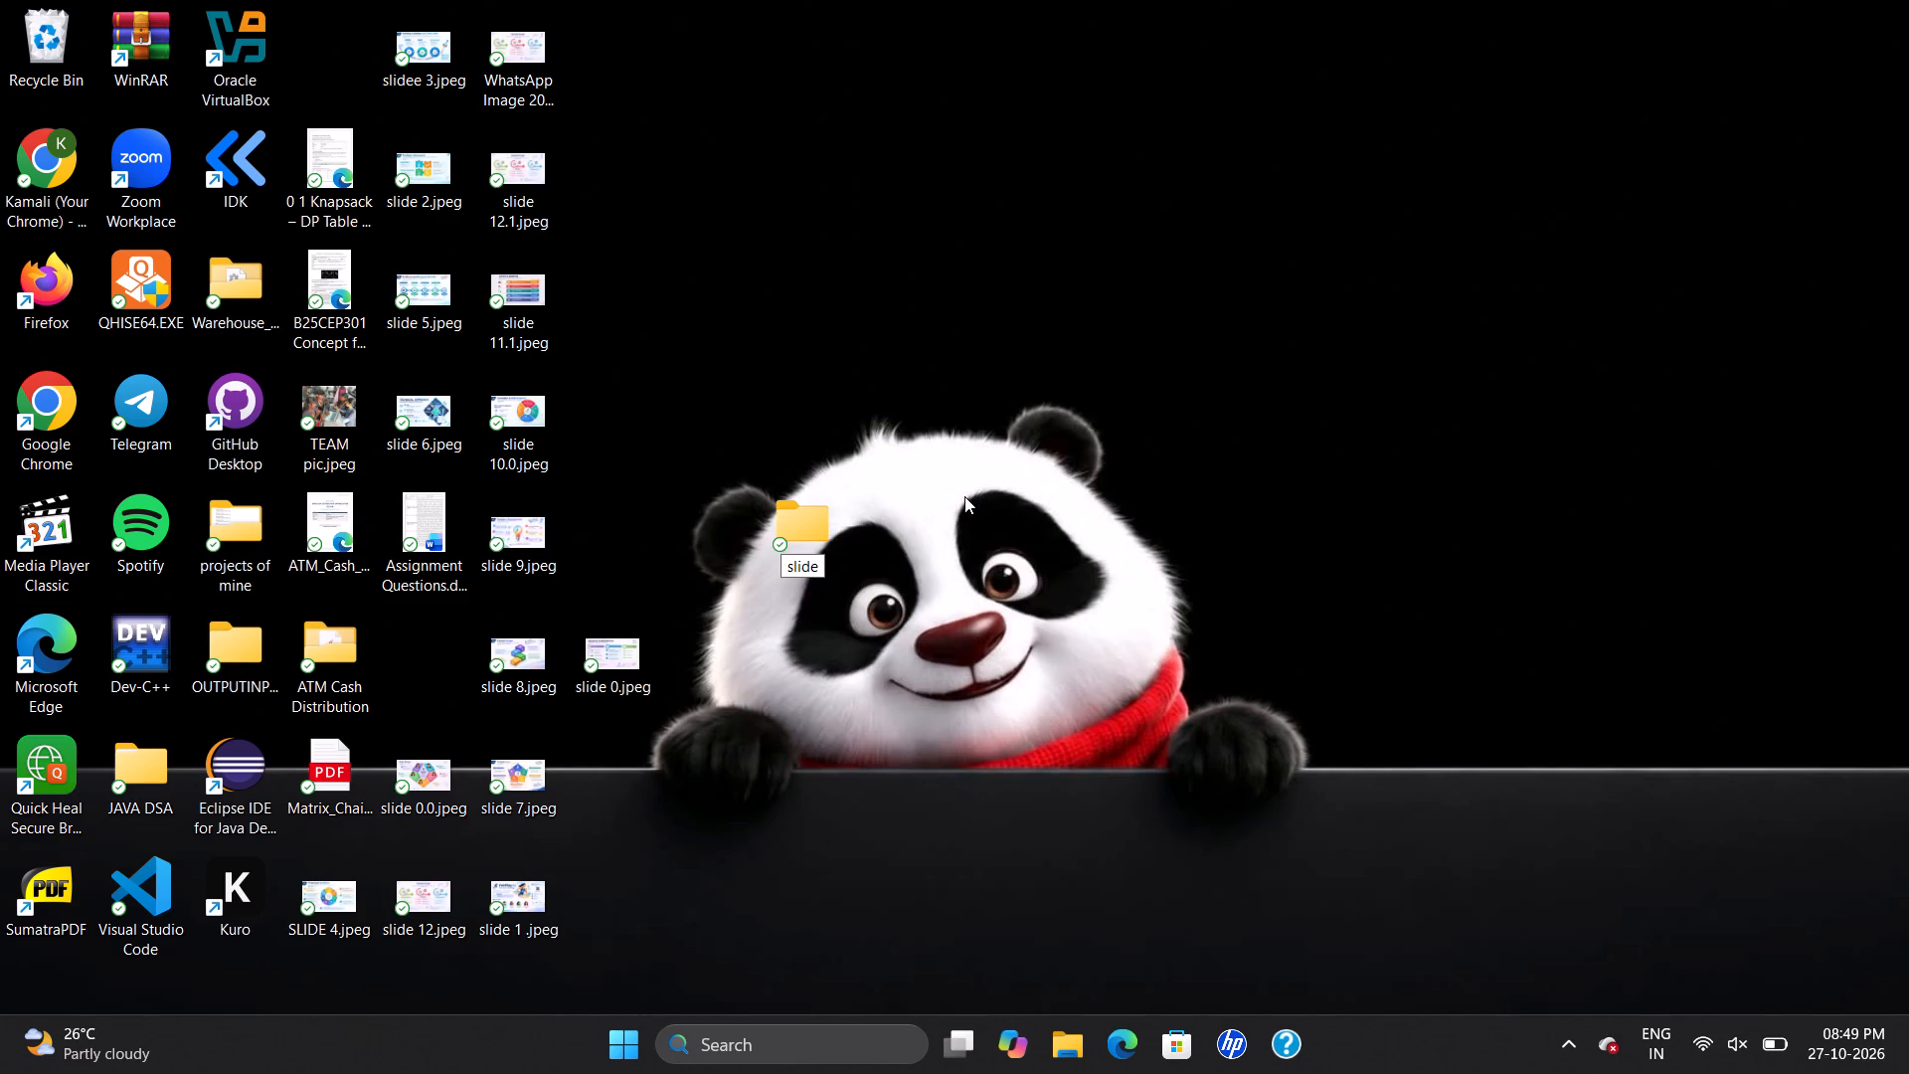
left_click_drag(786, 539, 534, 694)
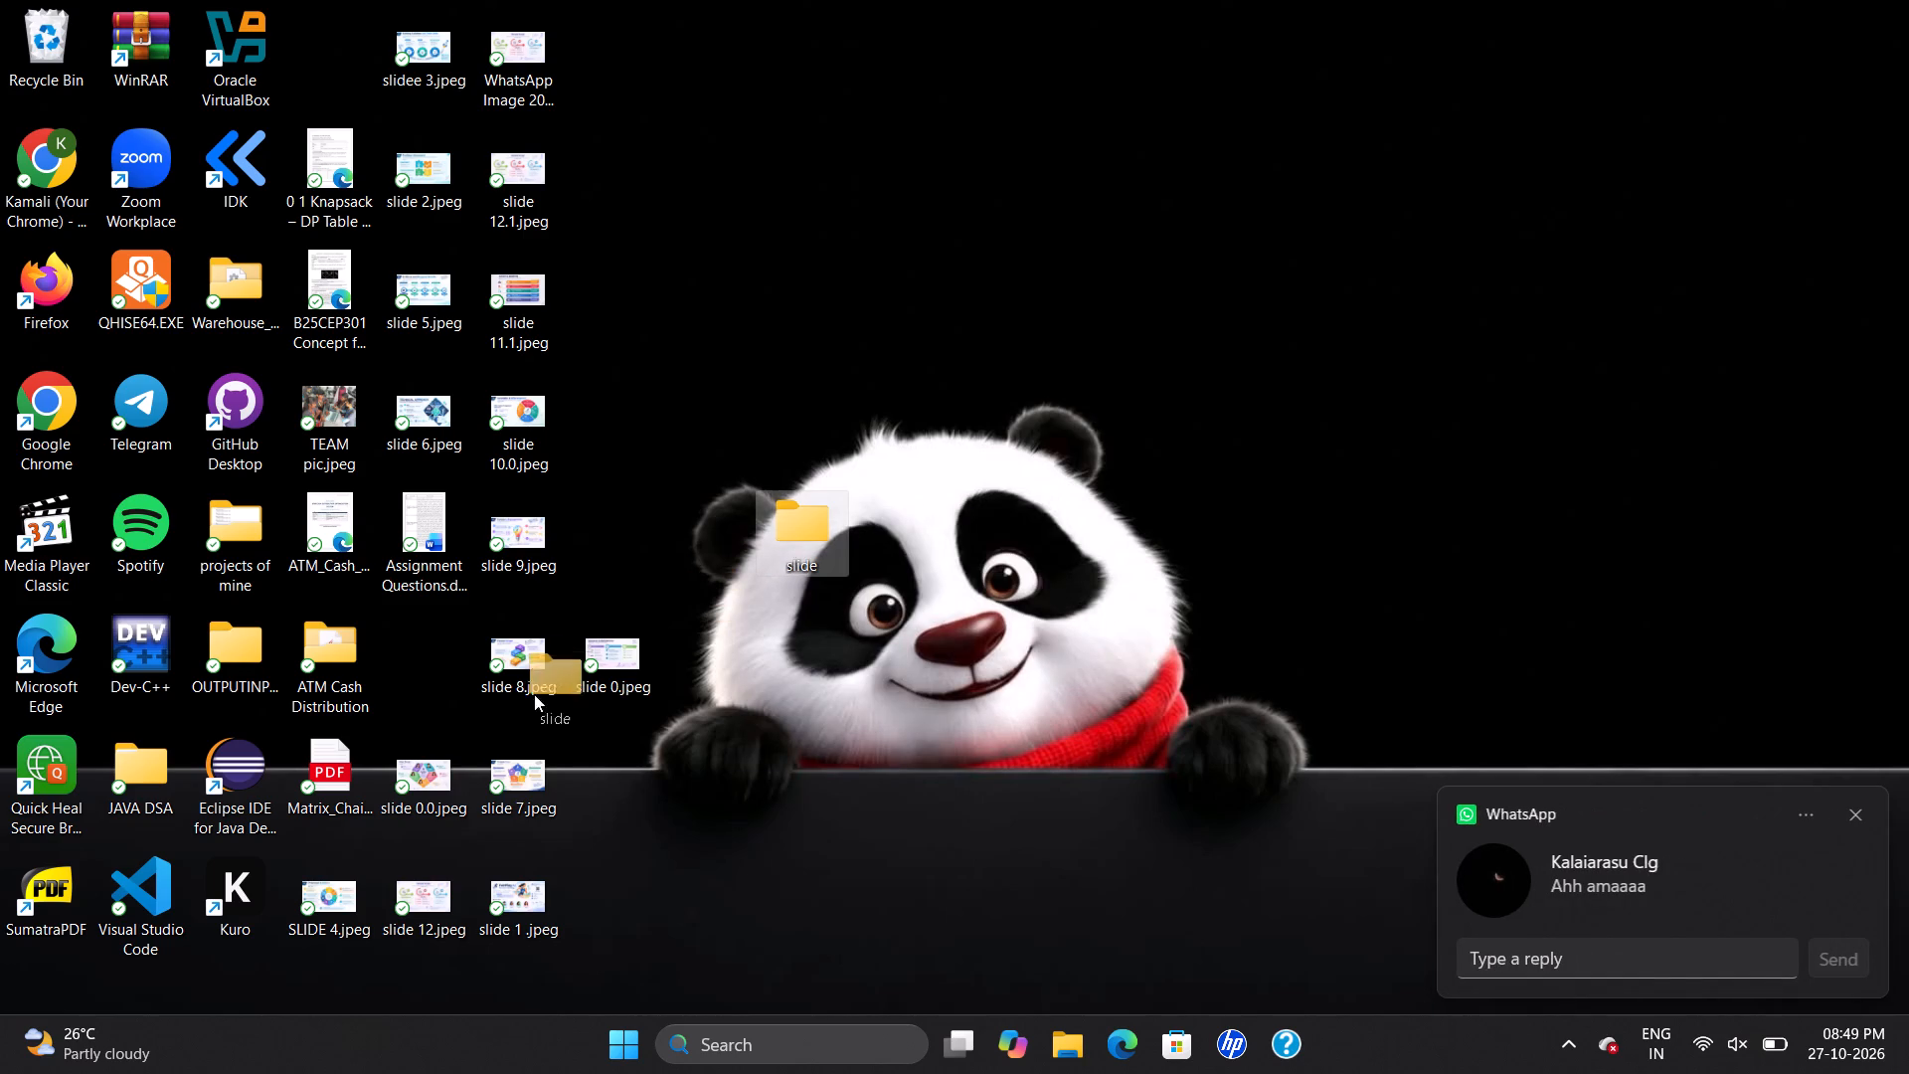
left_click_drag(534, 694, 423, 695)
Move the pictures slide 8, slide 0, slide 7, slide 0.0, slide 12 and slide 1 into the "slide" folder.
left_click_drag(519, 670, 443, 661)
left_click_drag(501, 659, 415, 594)
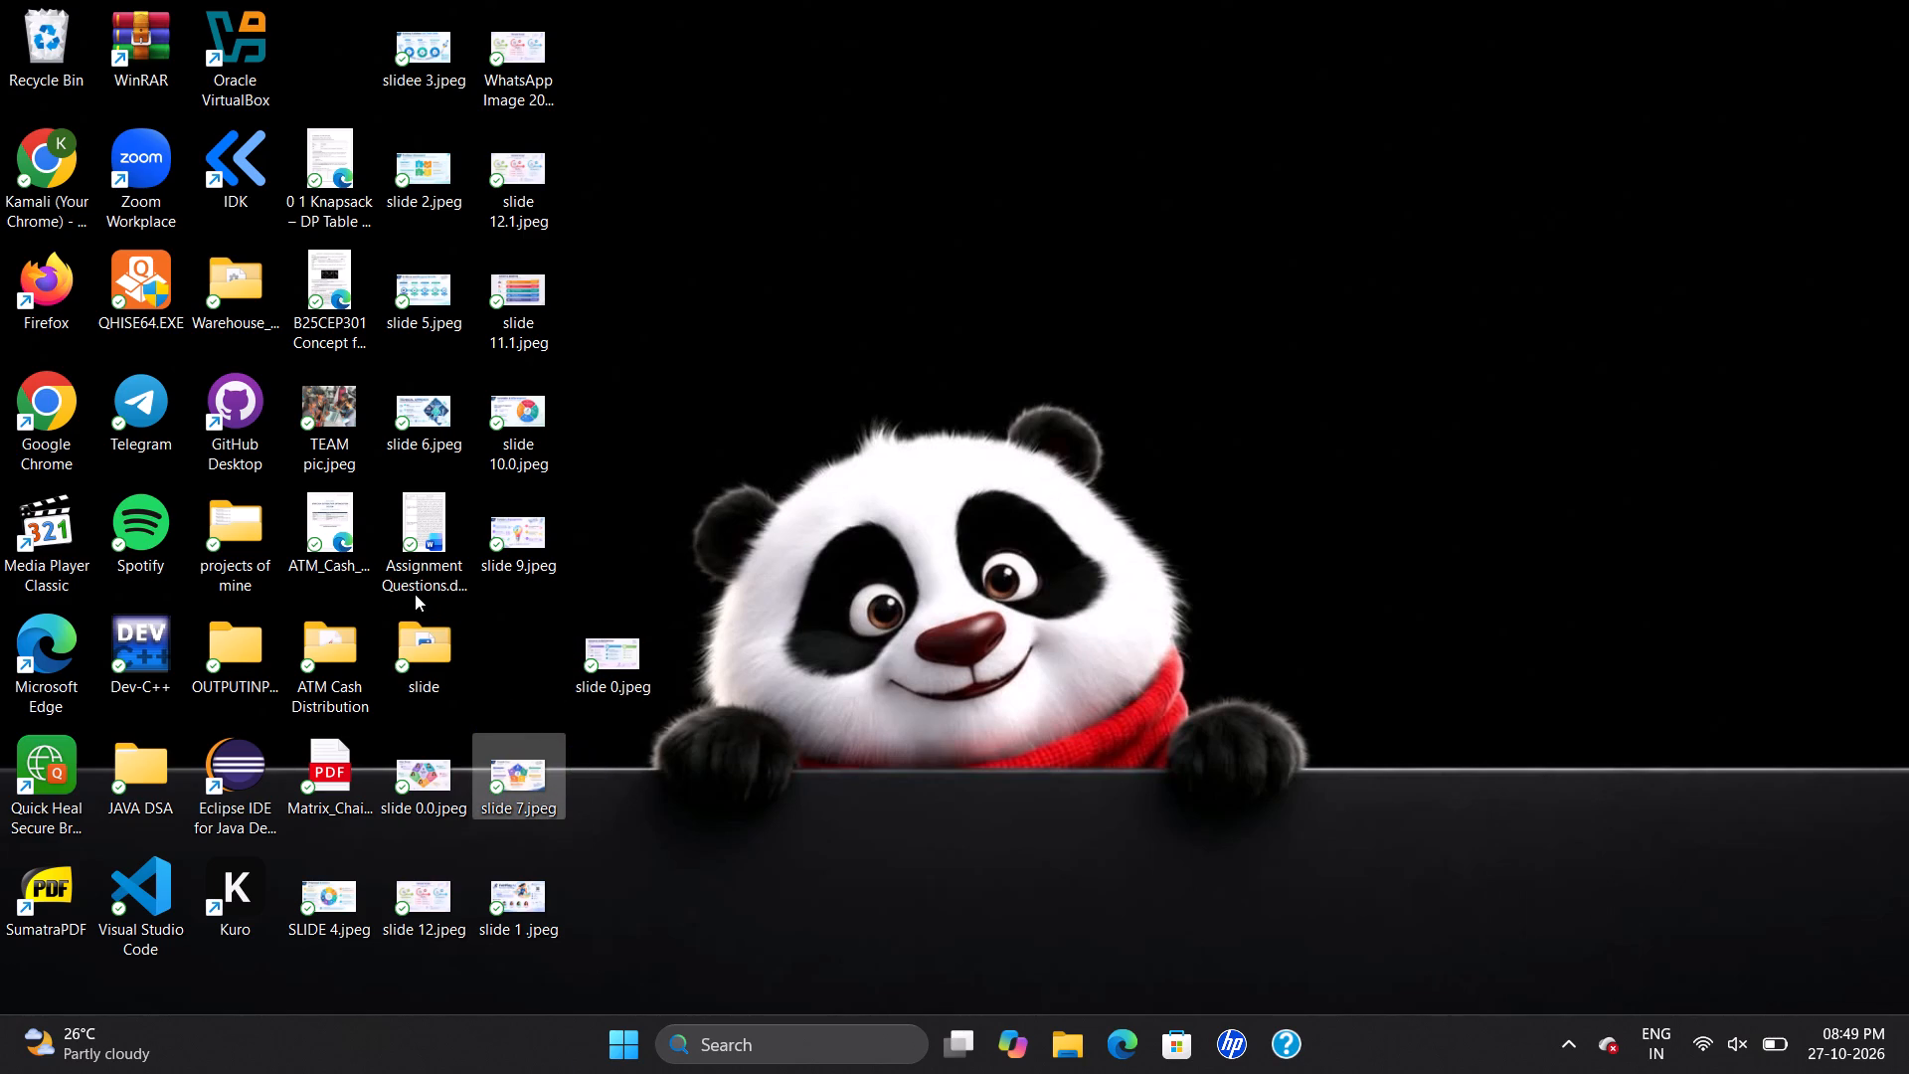
left_click_drag(415, 594, 589, 659)
left_click_drag(589, 659, 429, 655)
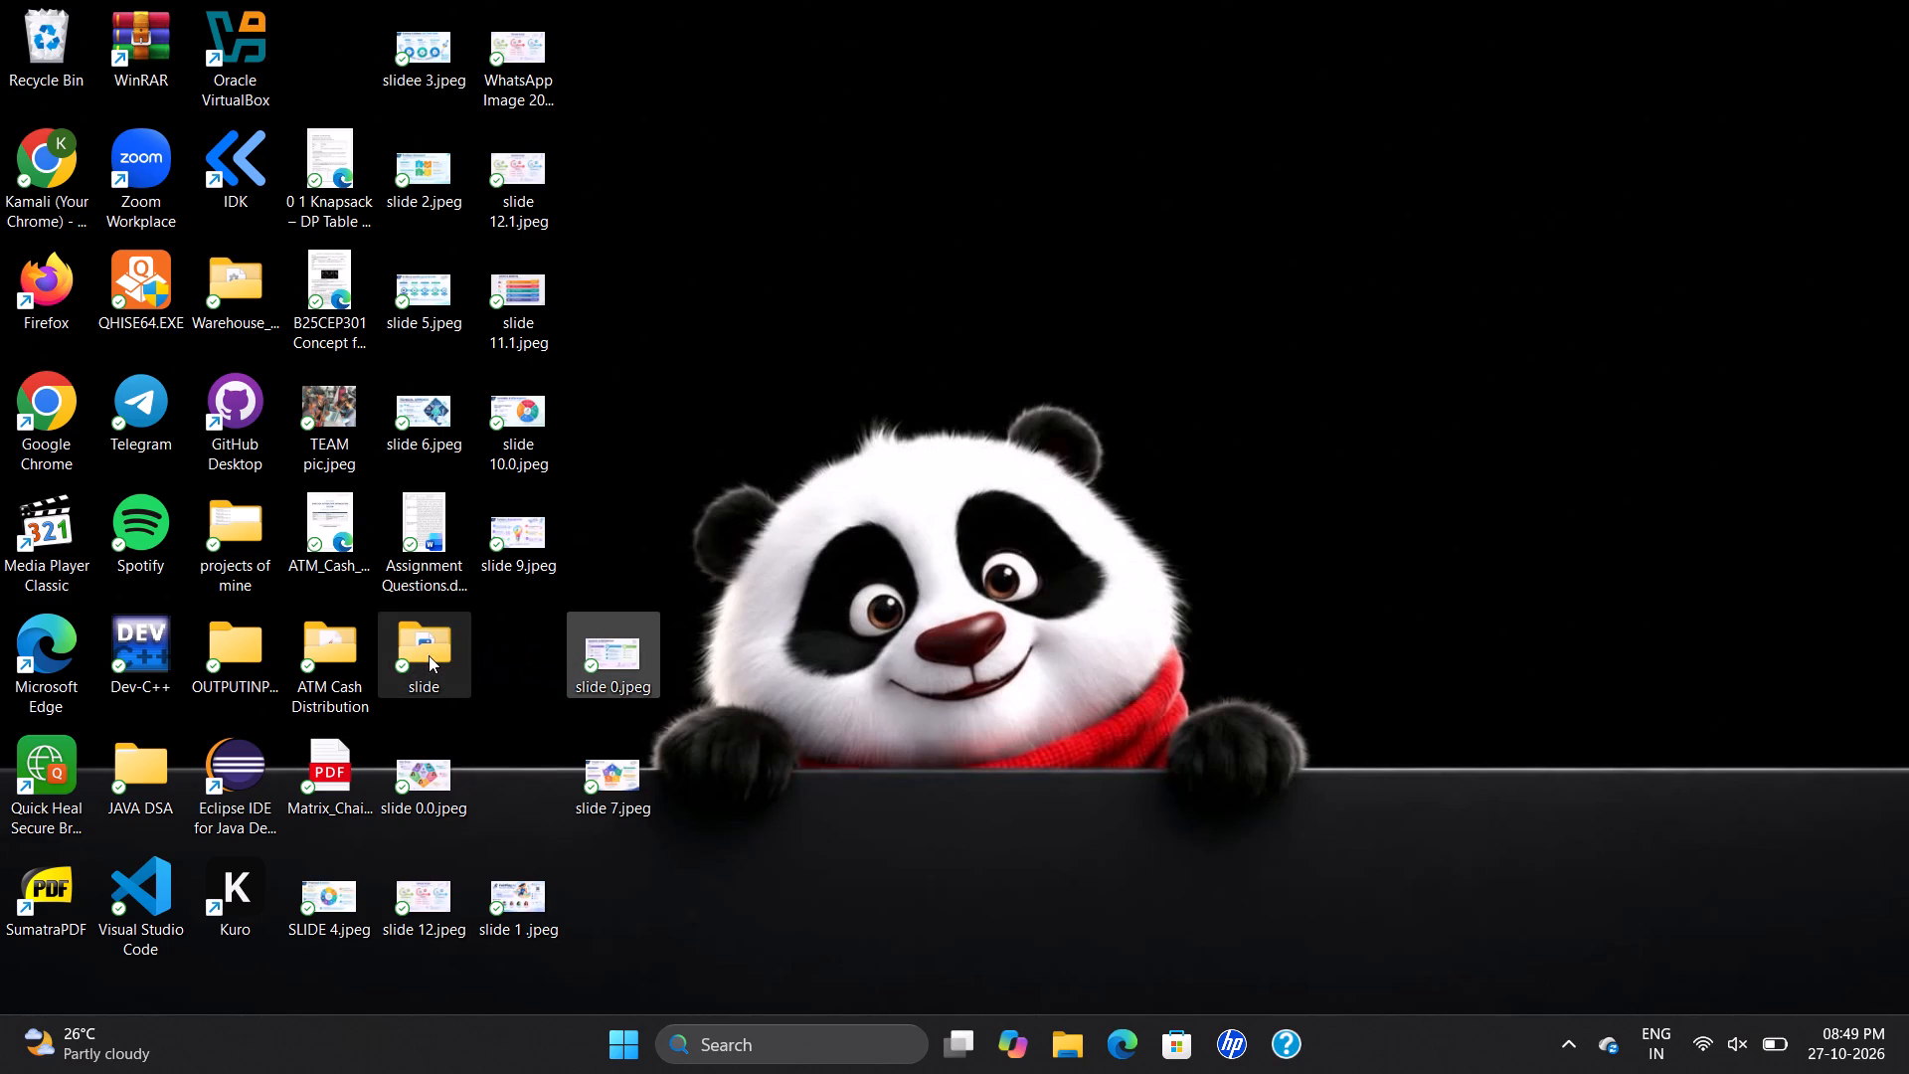
left_click_drag(598, 770, 429, 654)
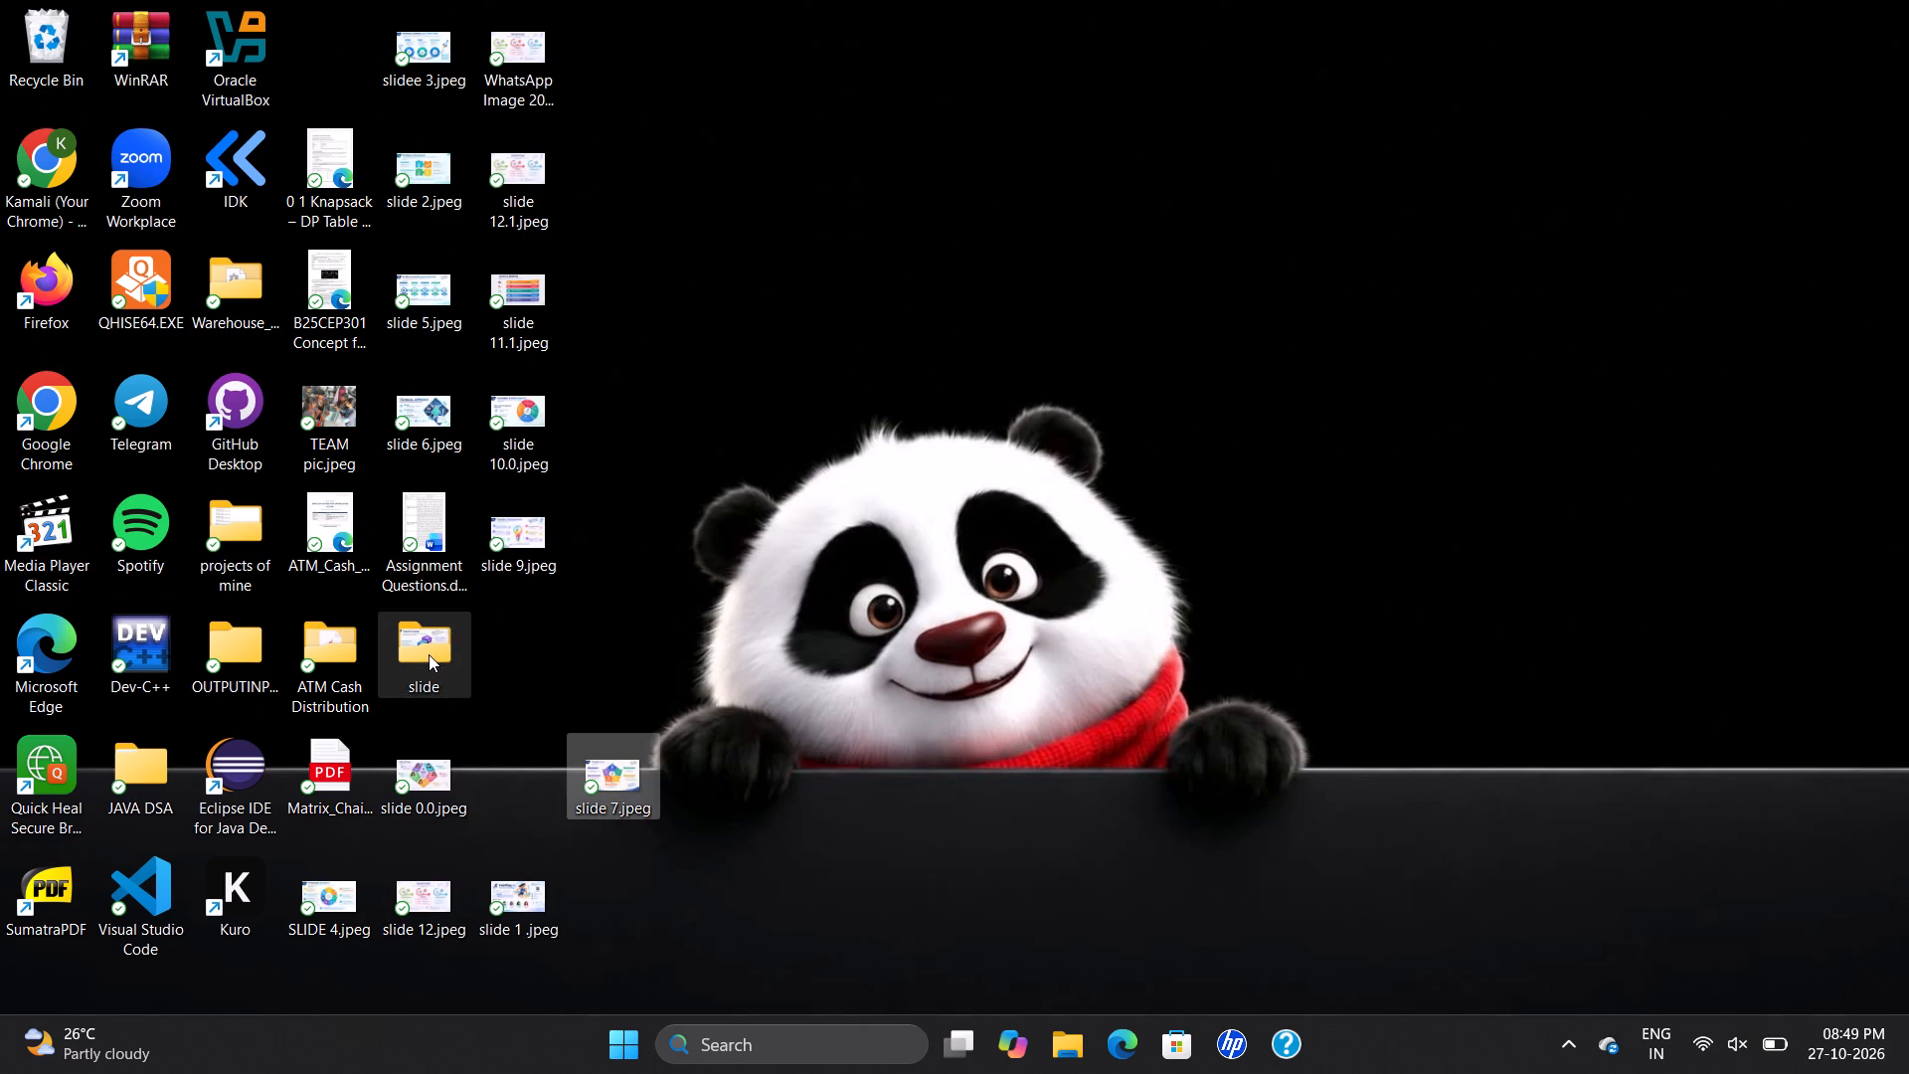
left_click_drag(426, 768, 439, 651)
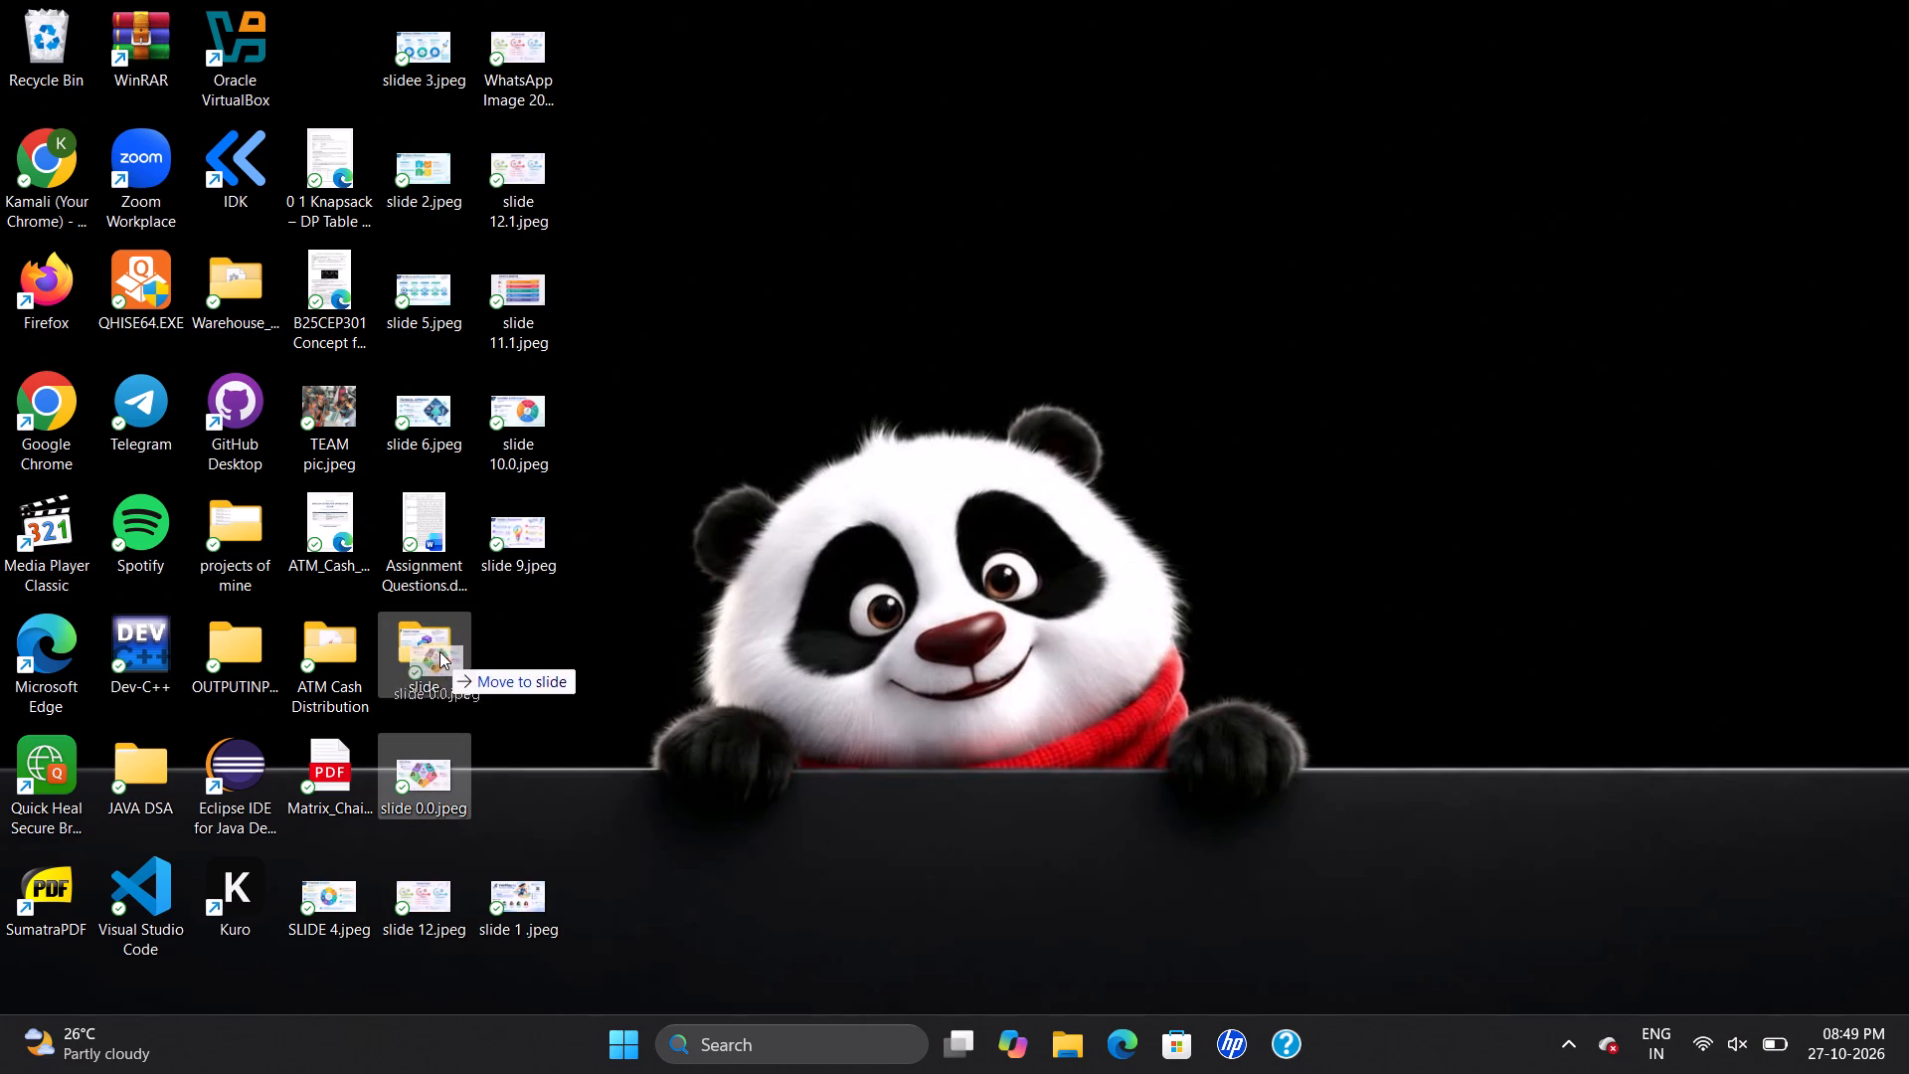
left_click_drag(439, 651, 438, 647)
left_click_drag(421, 898, 429, 736)
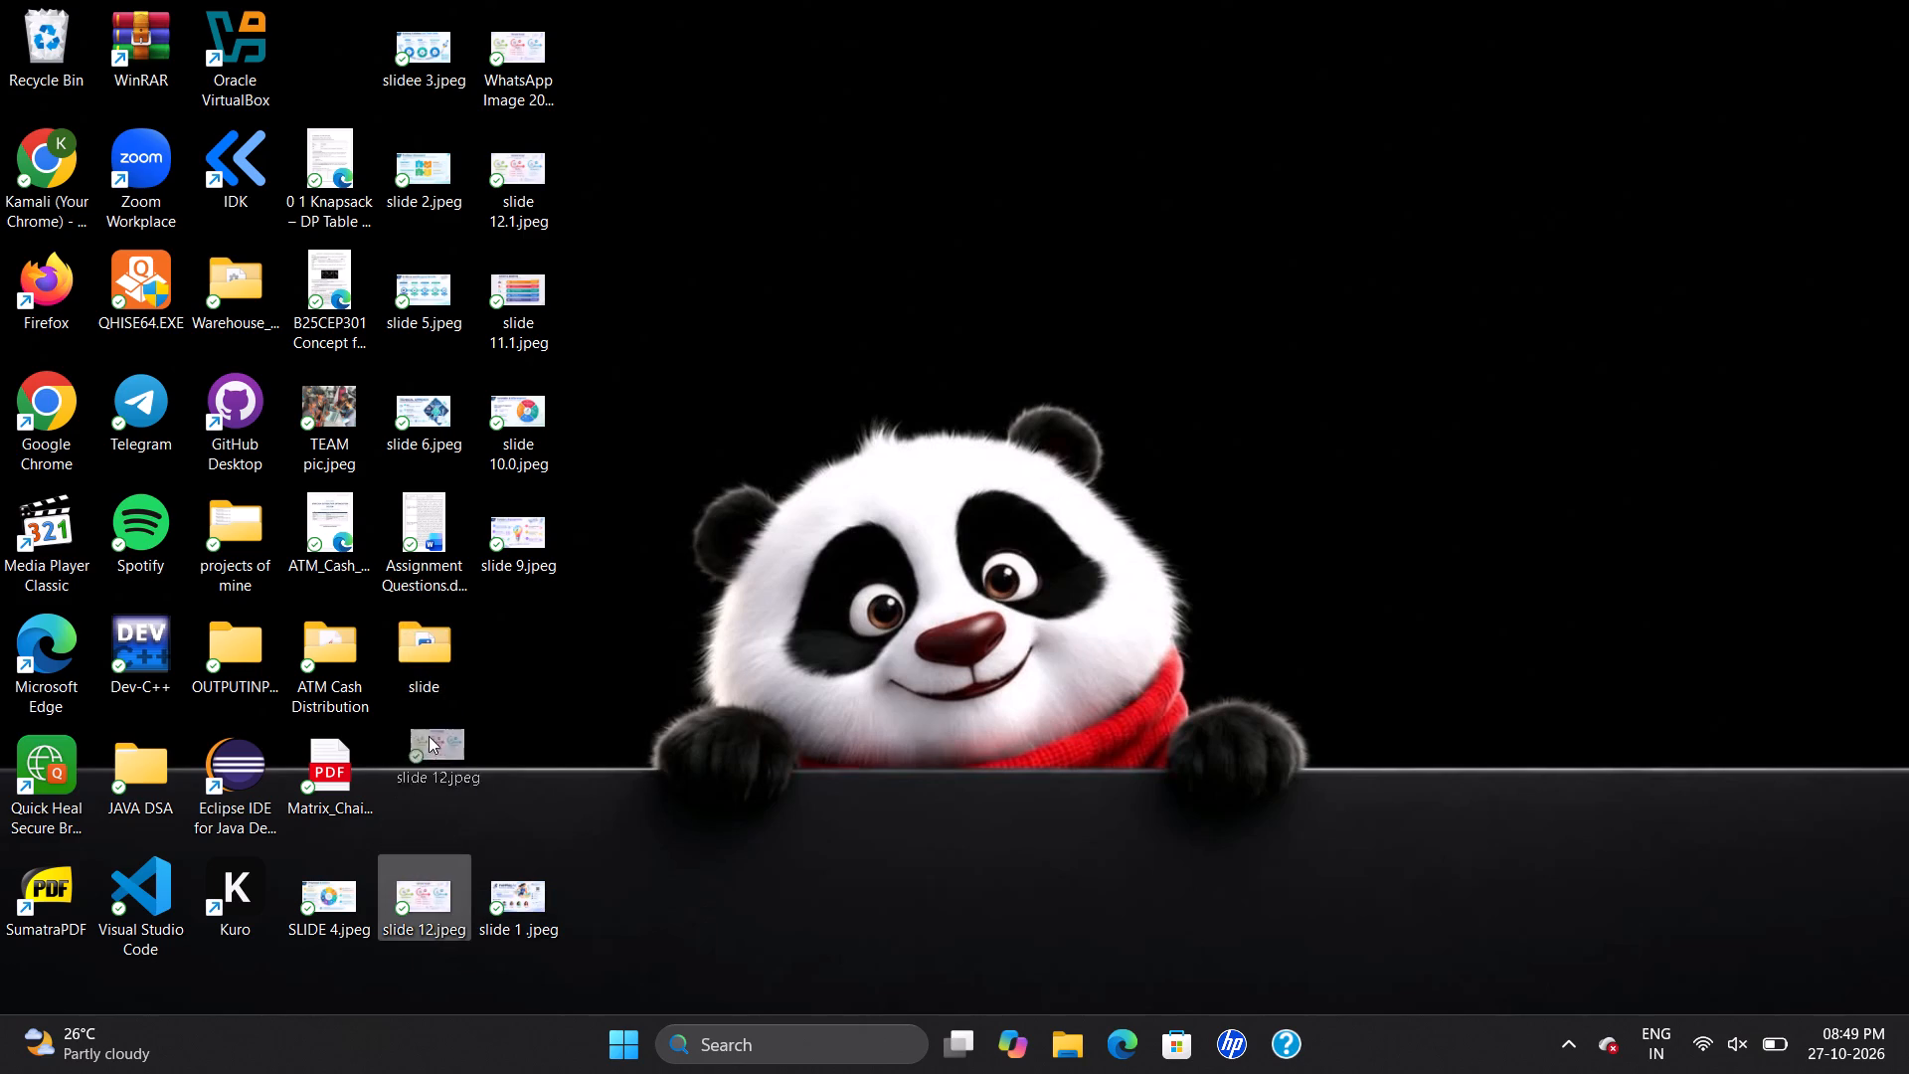
left_click_drag(429, 736, 421, 652)
left_click_drag(491, 889, 447, 709)
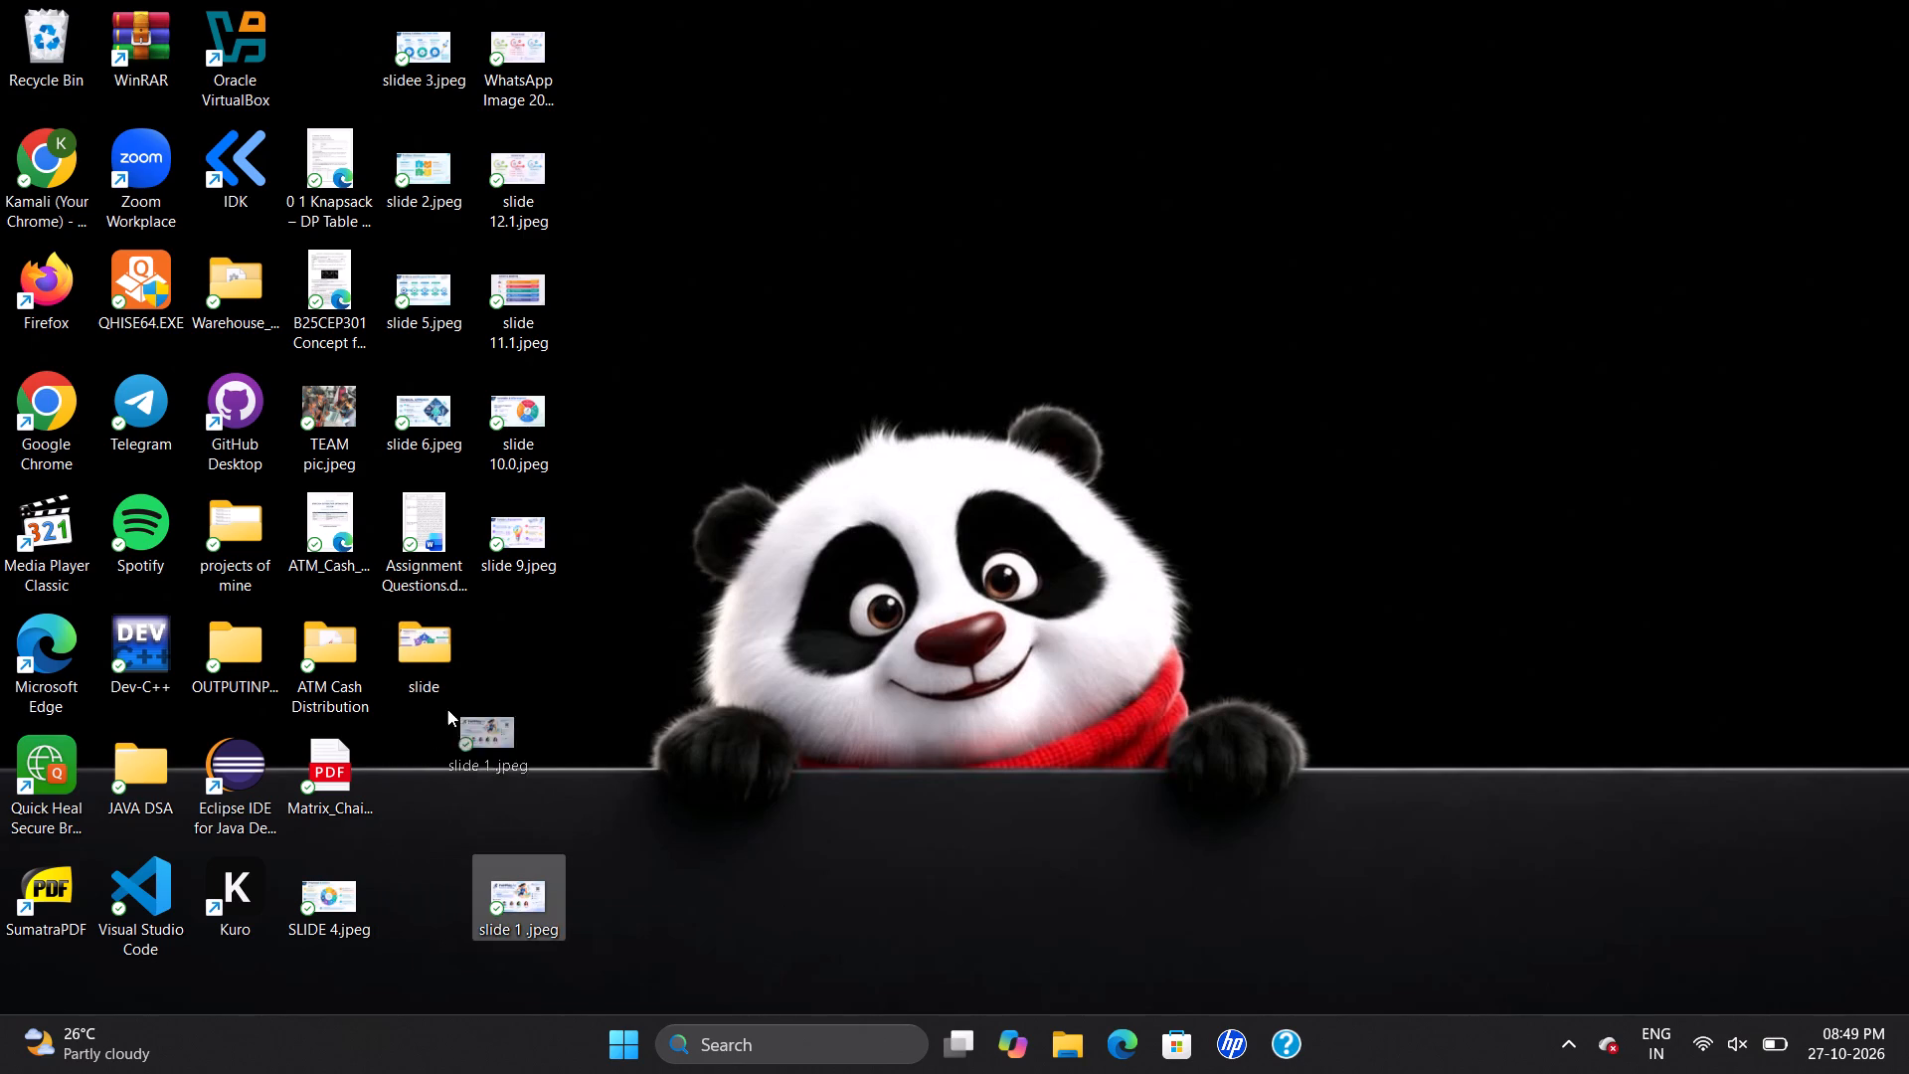
left_click_drag(447, 709, 403, 652)
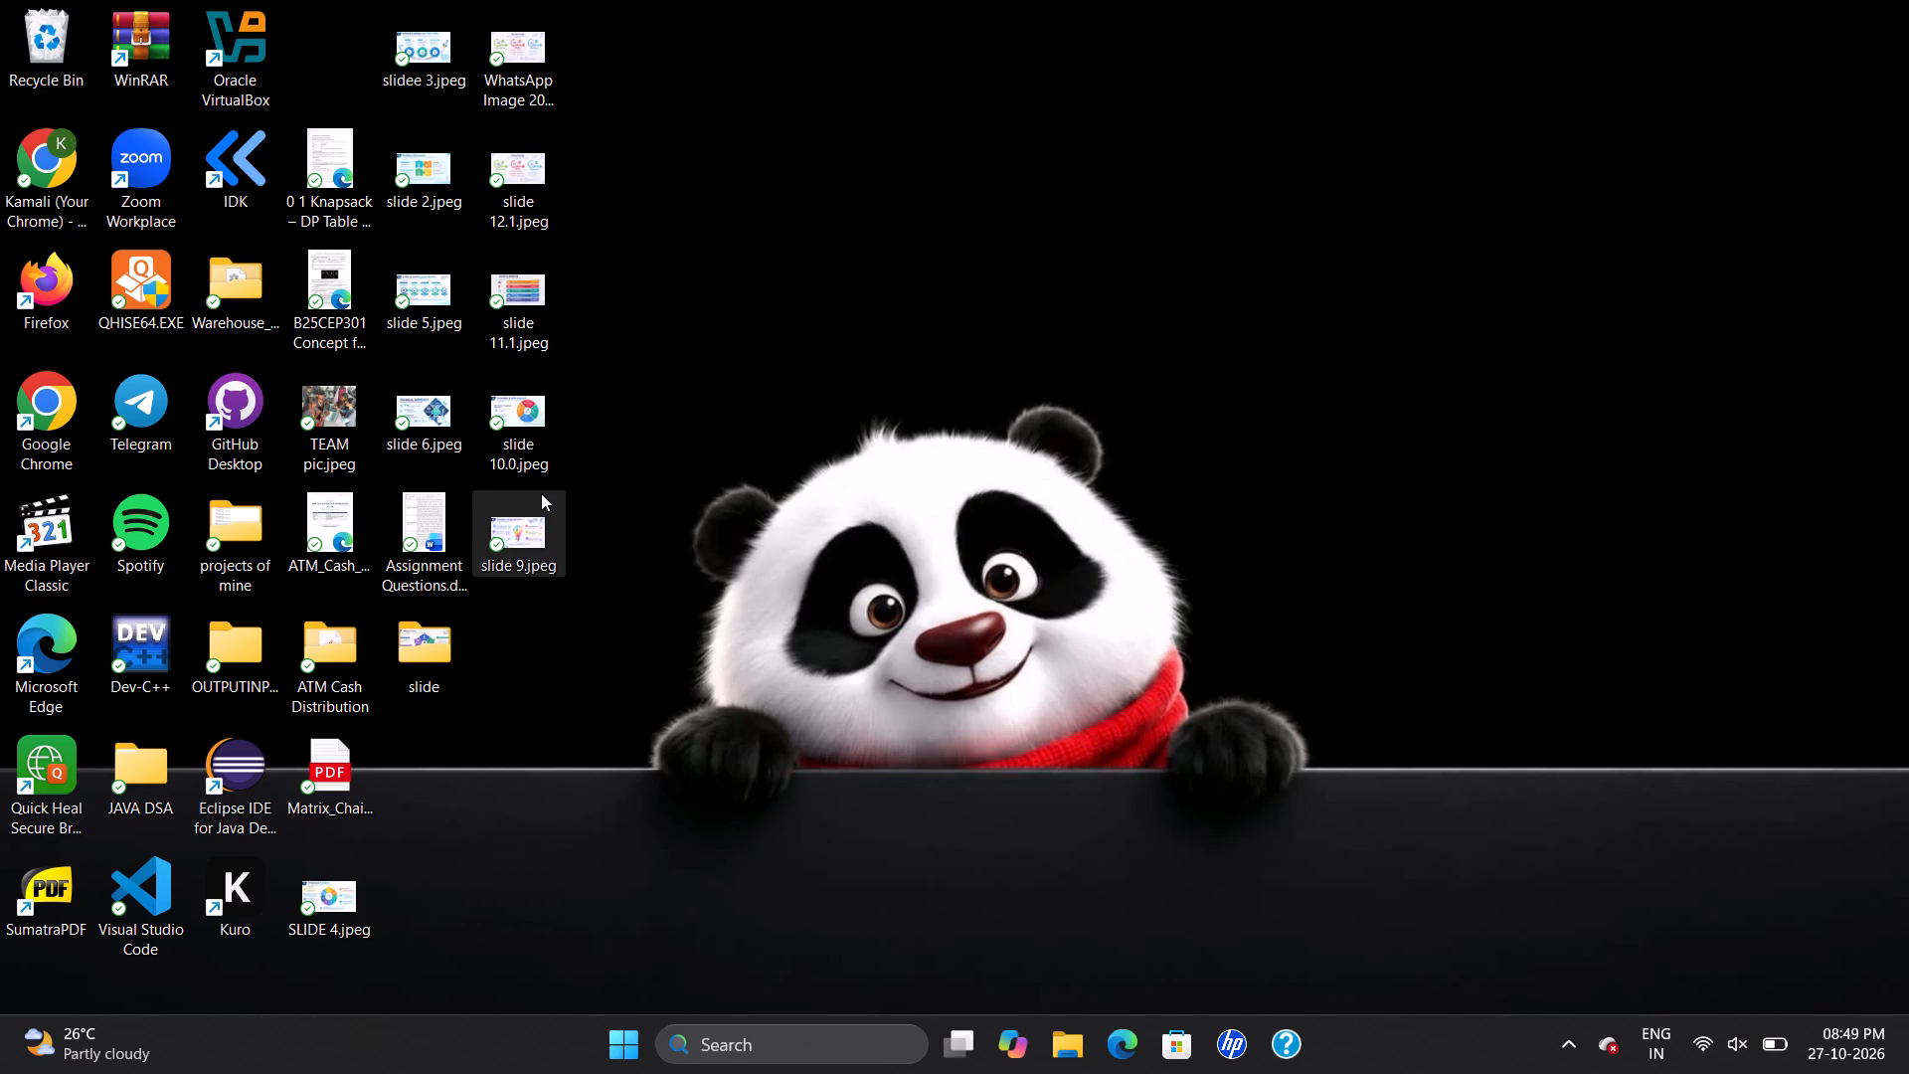
Move the pictures slide 9, slide 10.0, slide 11.1, slide 5 and slide 6 into the "slide" folder.
left_click_drag(527, 514, 434, 640)
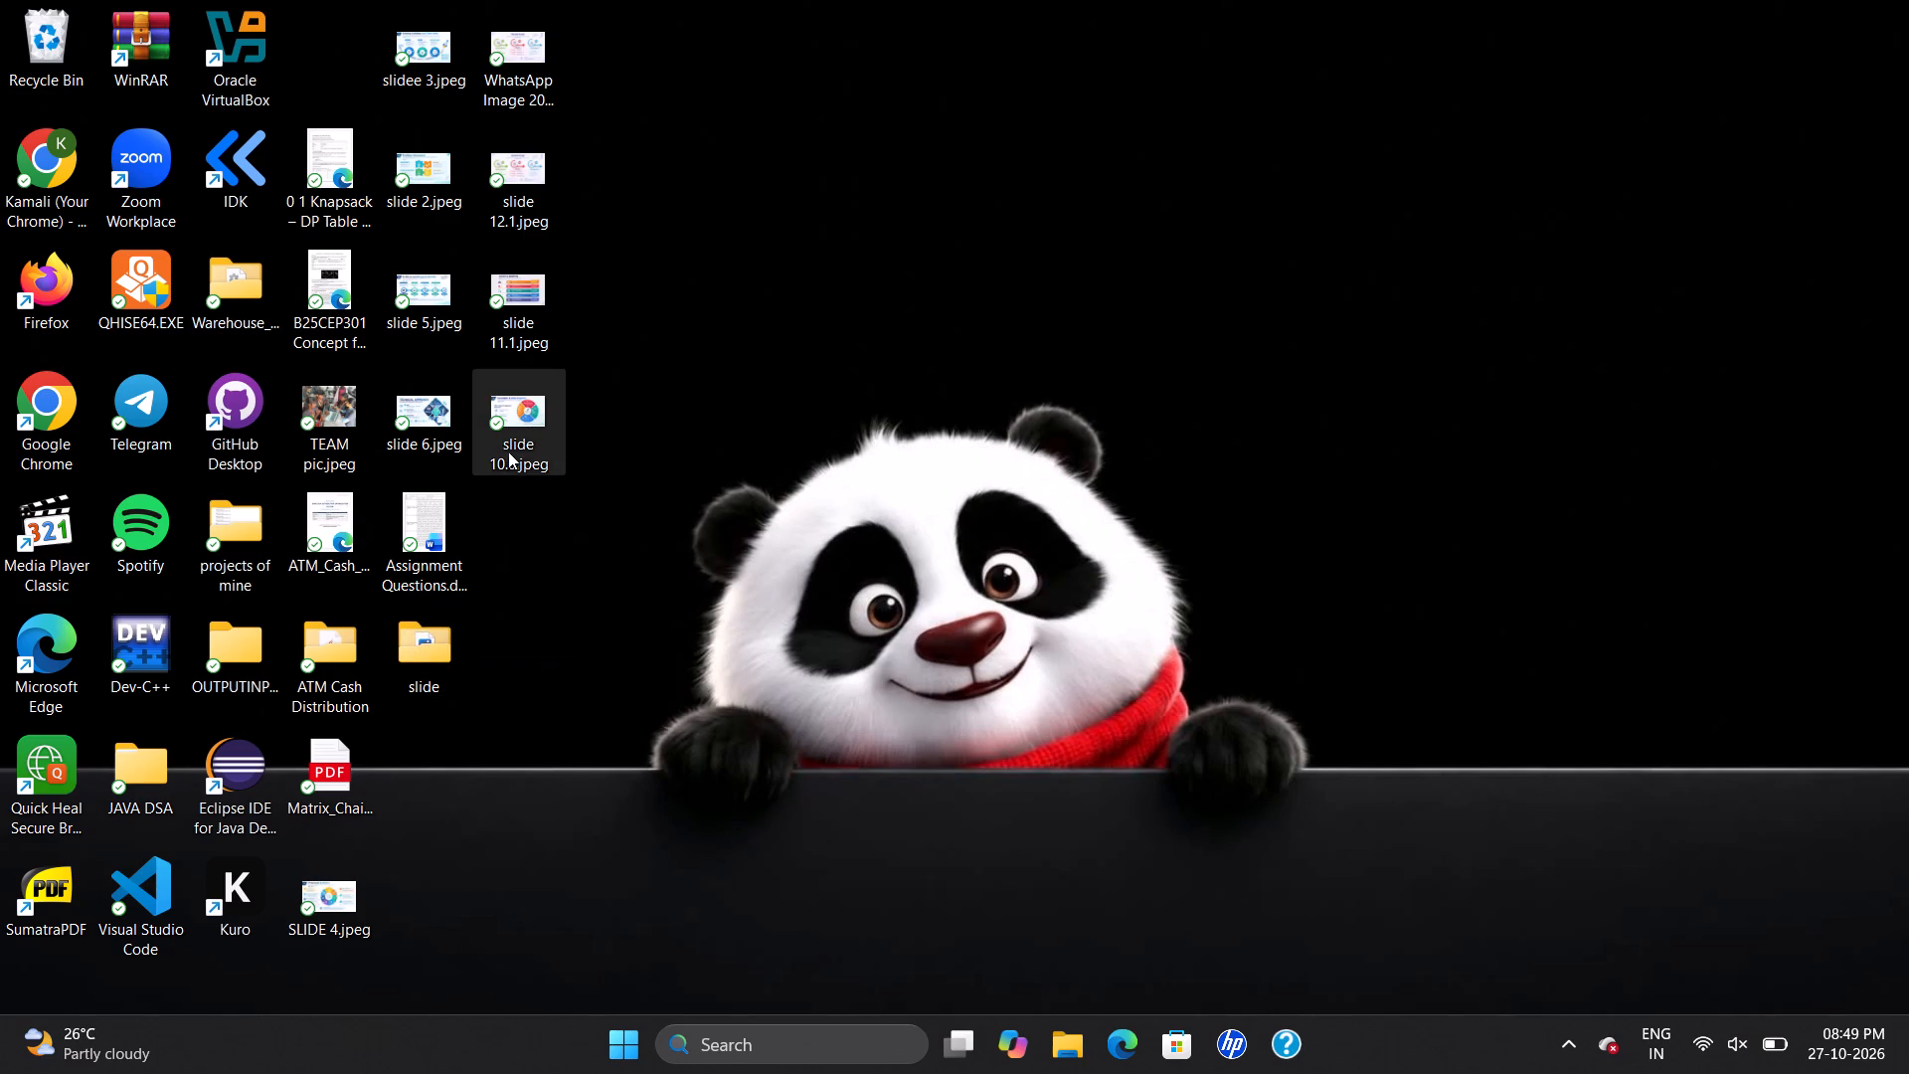
left_click_drag(509, 450, 395, 704)
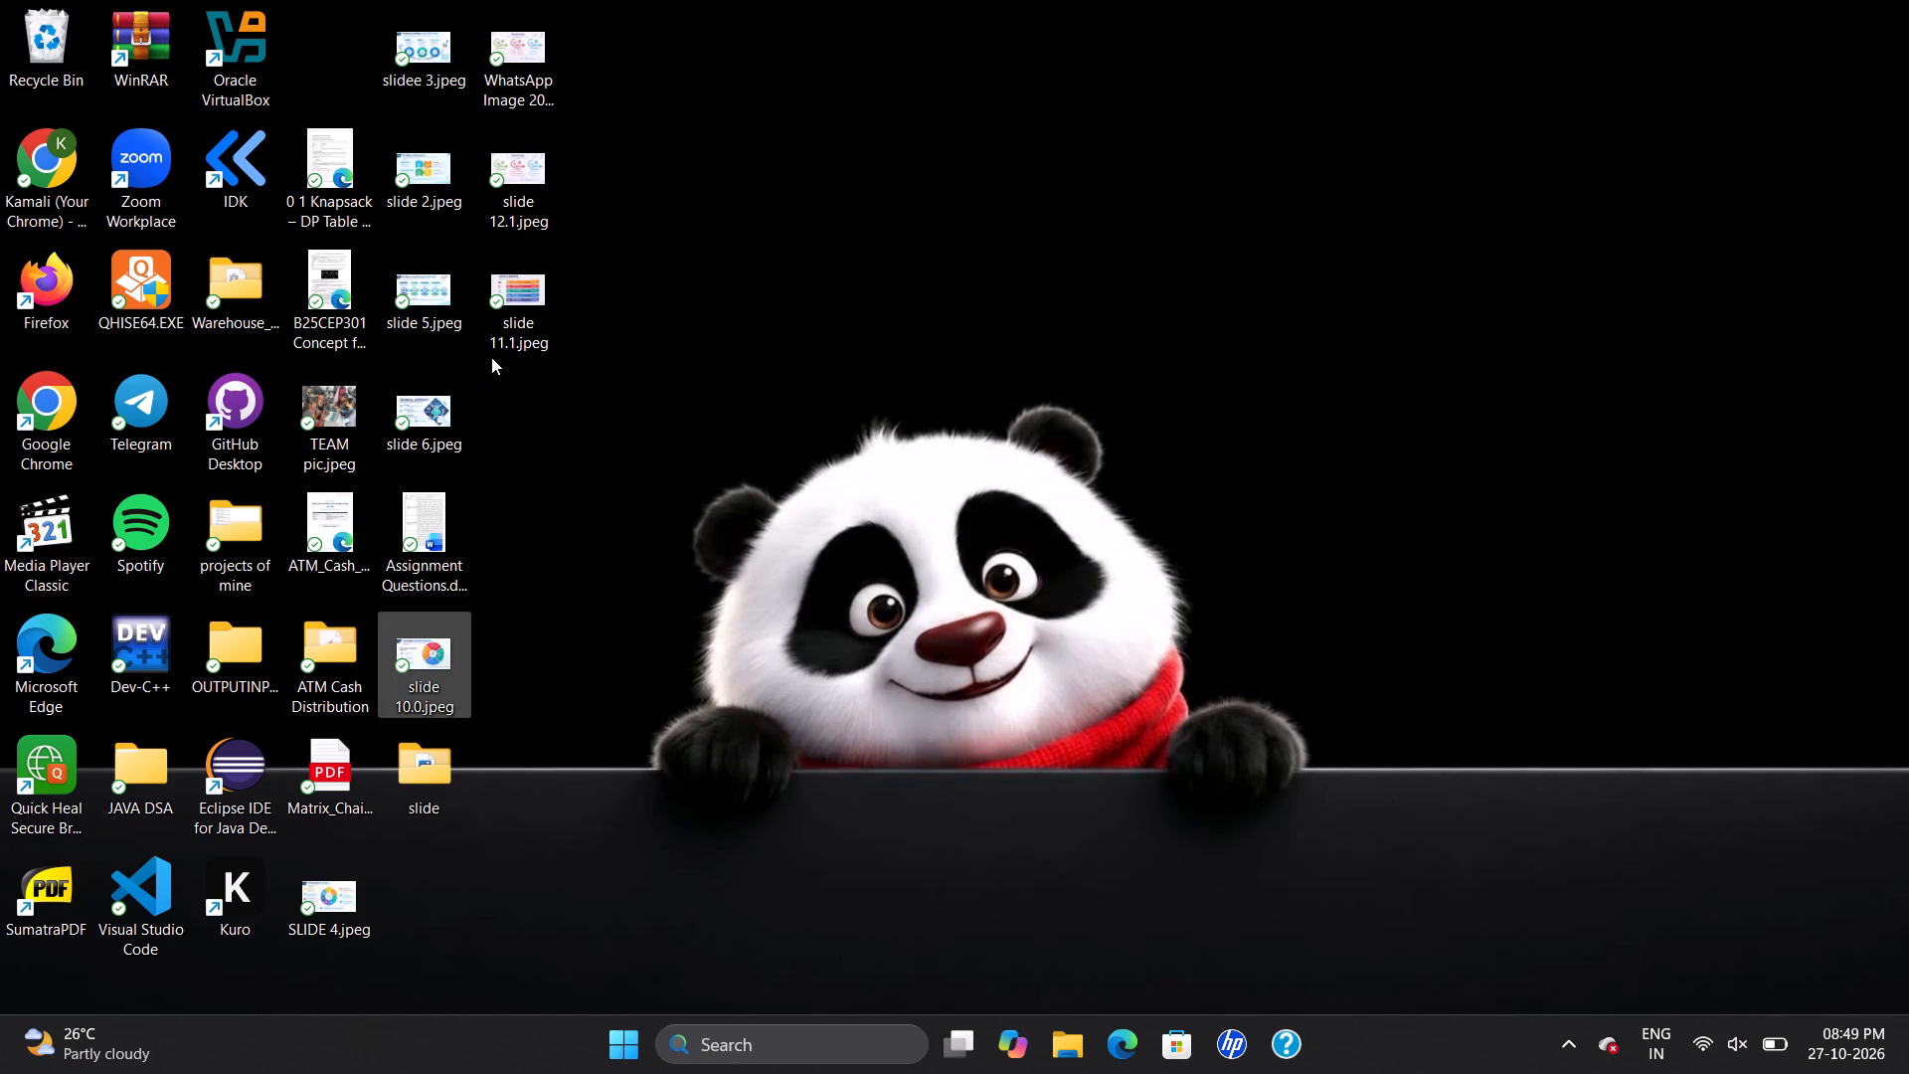
left_click_drag(420, 640, 427, 759)
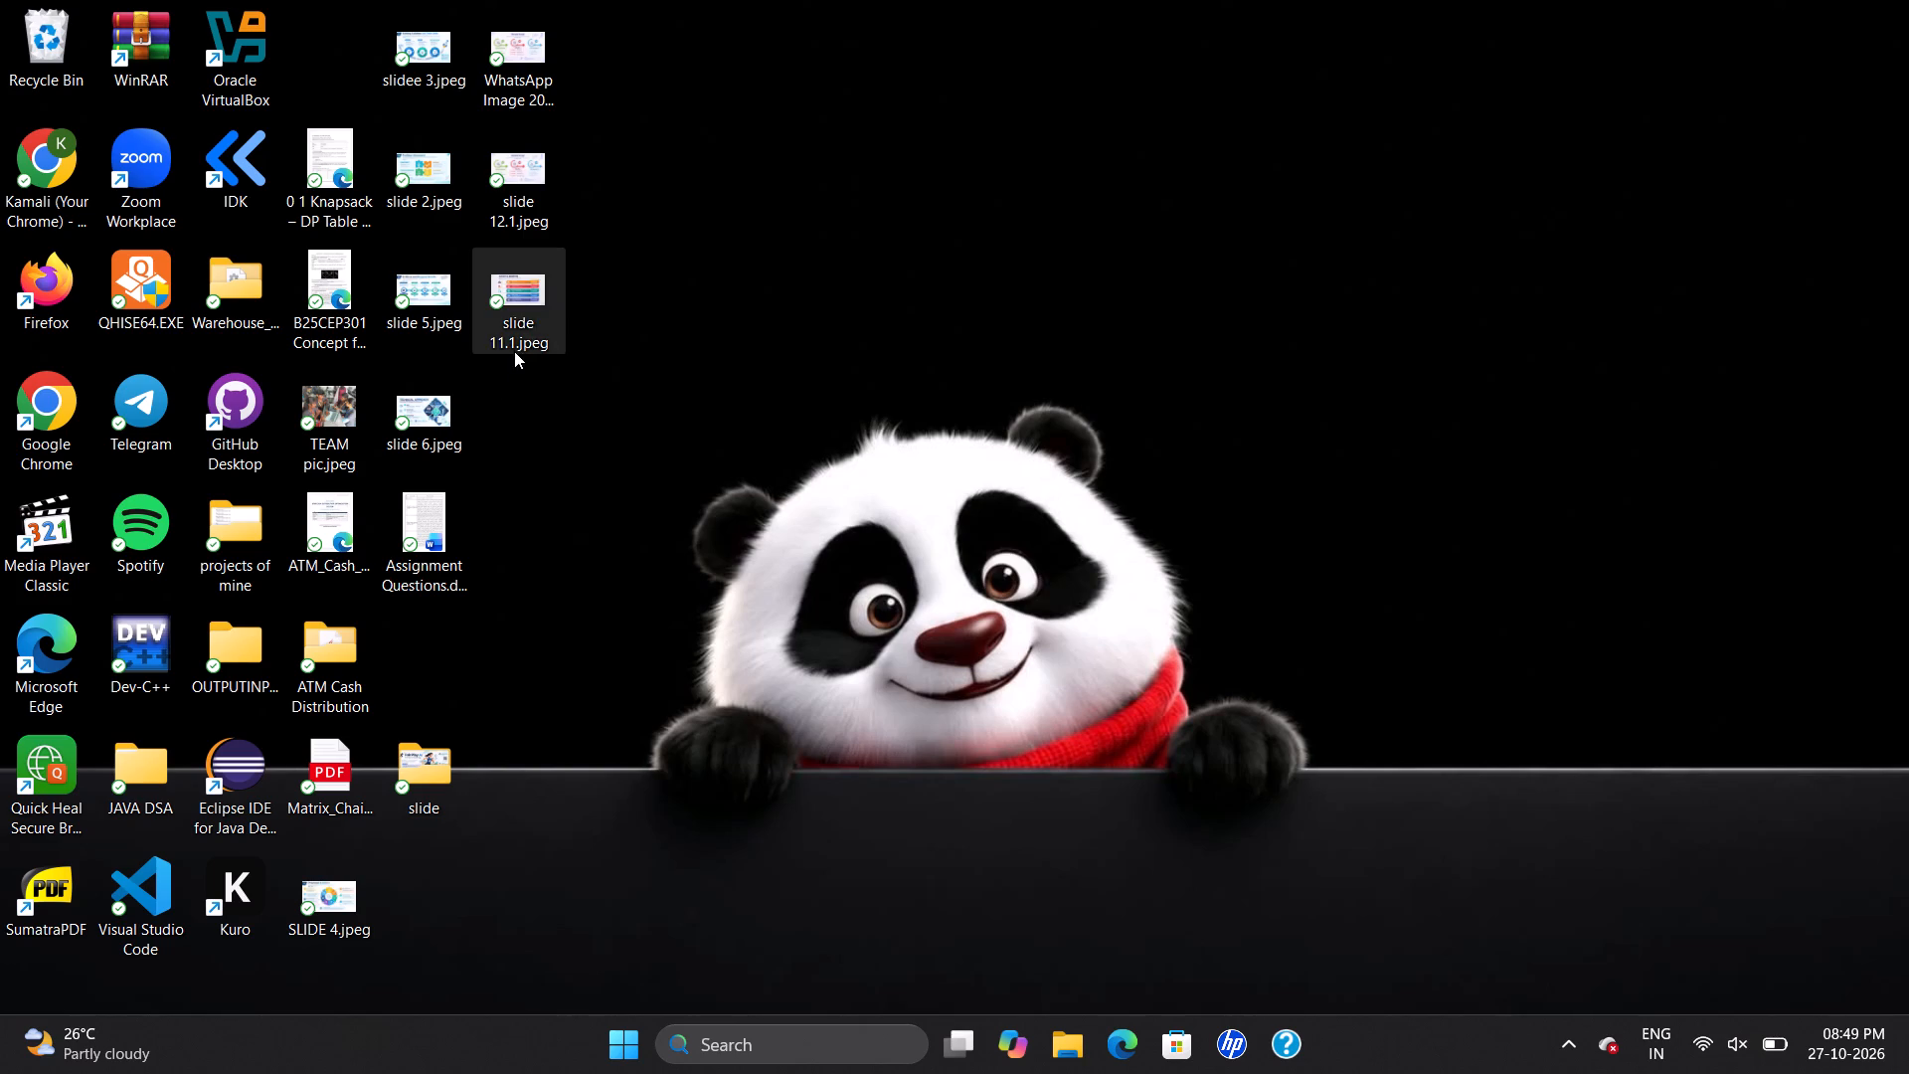
left_click_drag(515, 308, 426, 745)
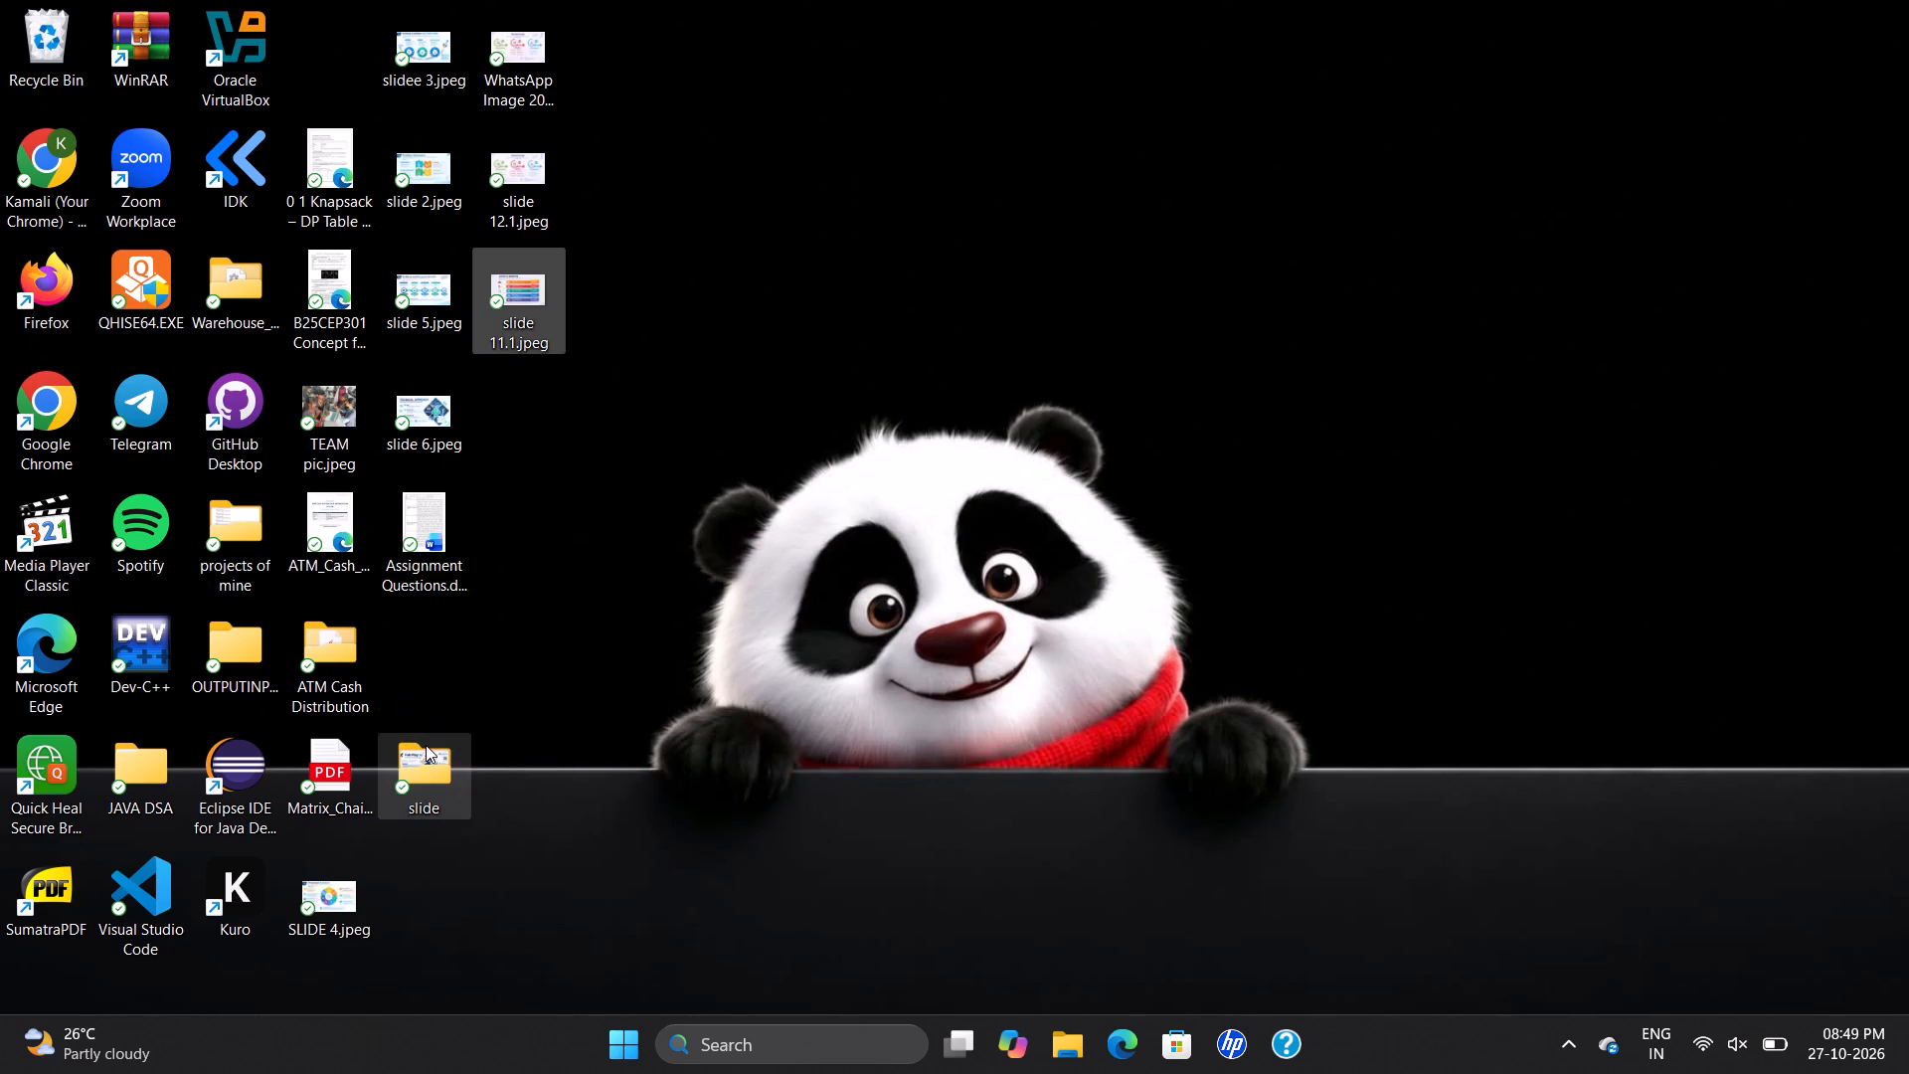
left_click_drag(427, 300, 421, 776)
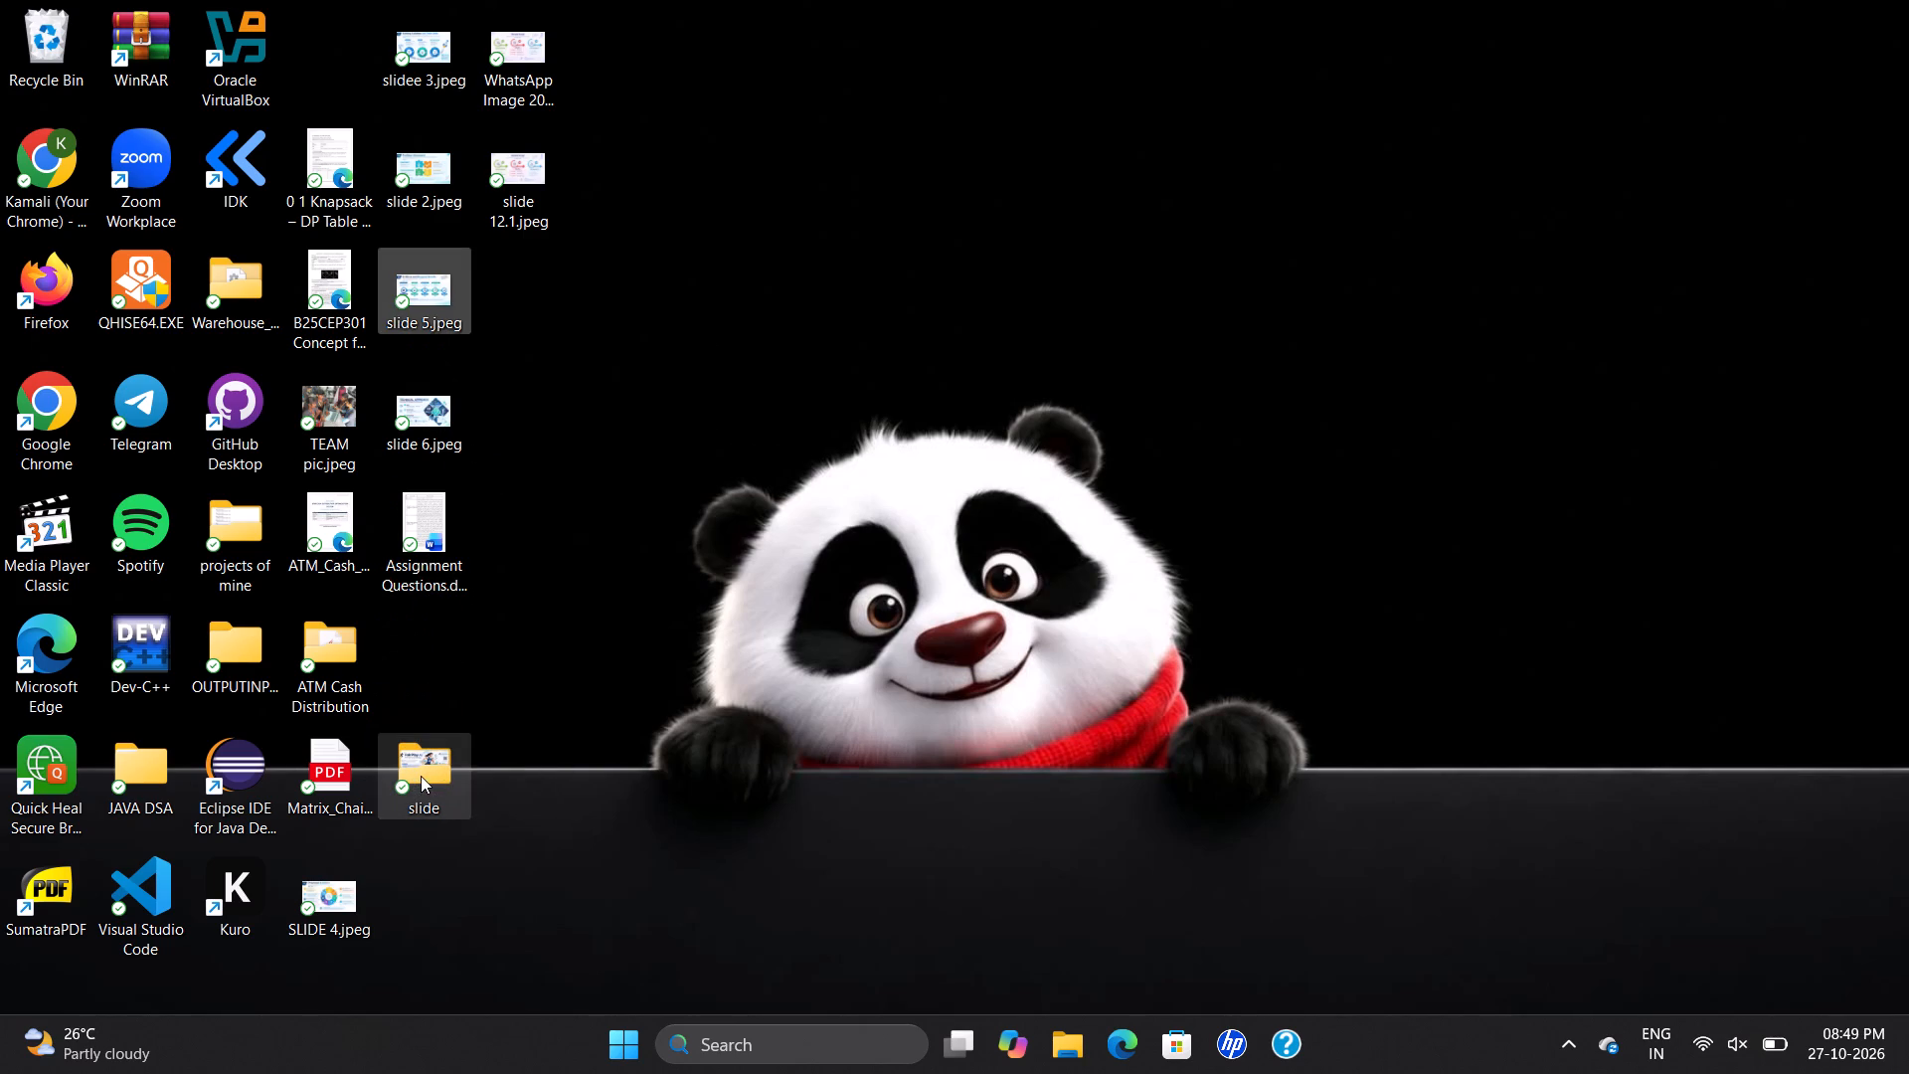
left_click_drag(421, 411, 412, 783)
Move the pictures slide 12.1, slide 2, slidee 3 and the WhatsApp Image into the "slide" folder.
left_click_drag(486, 187, 525, 460)
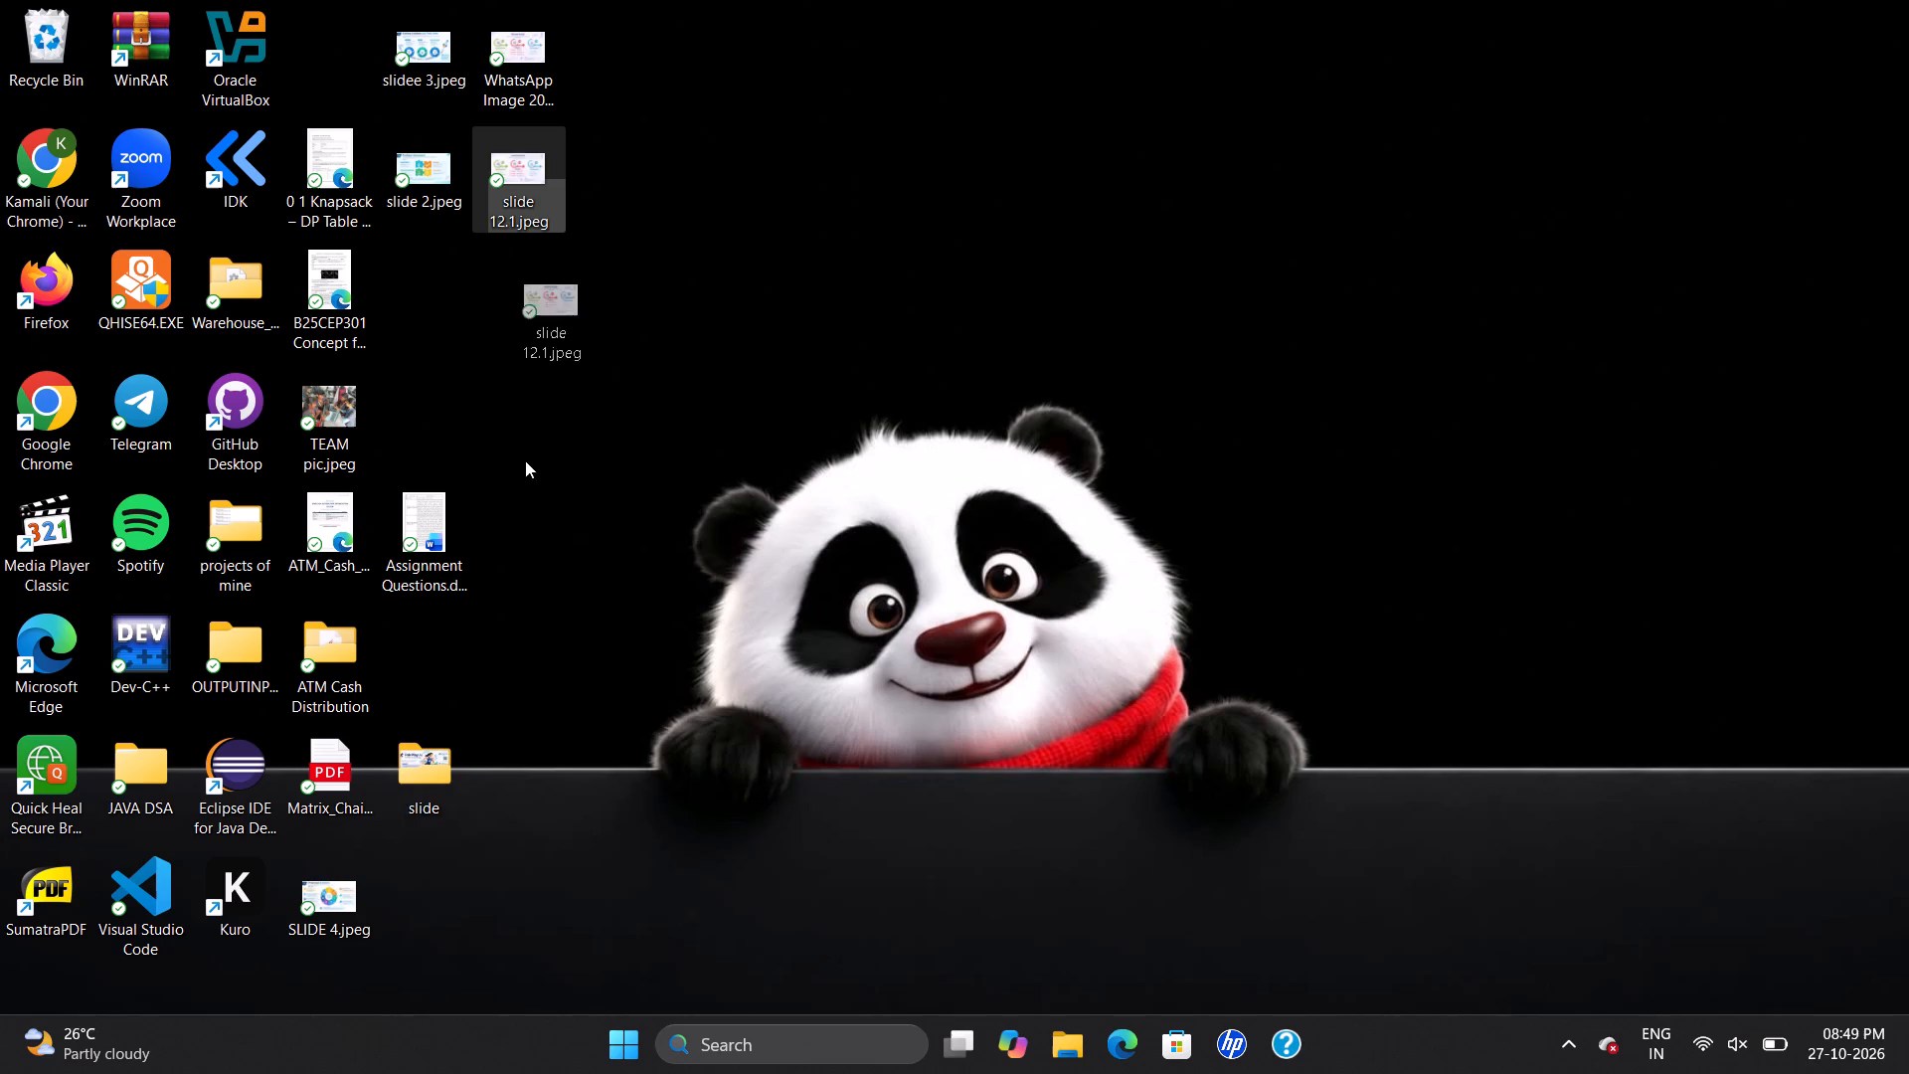
left_click_drag(525, 460, 408, 750)
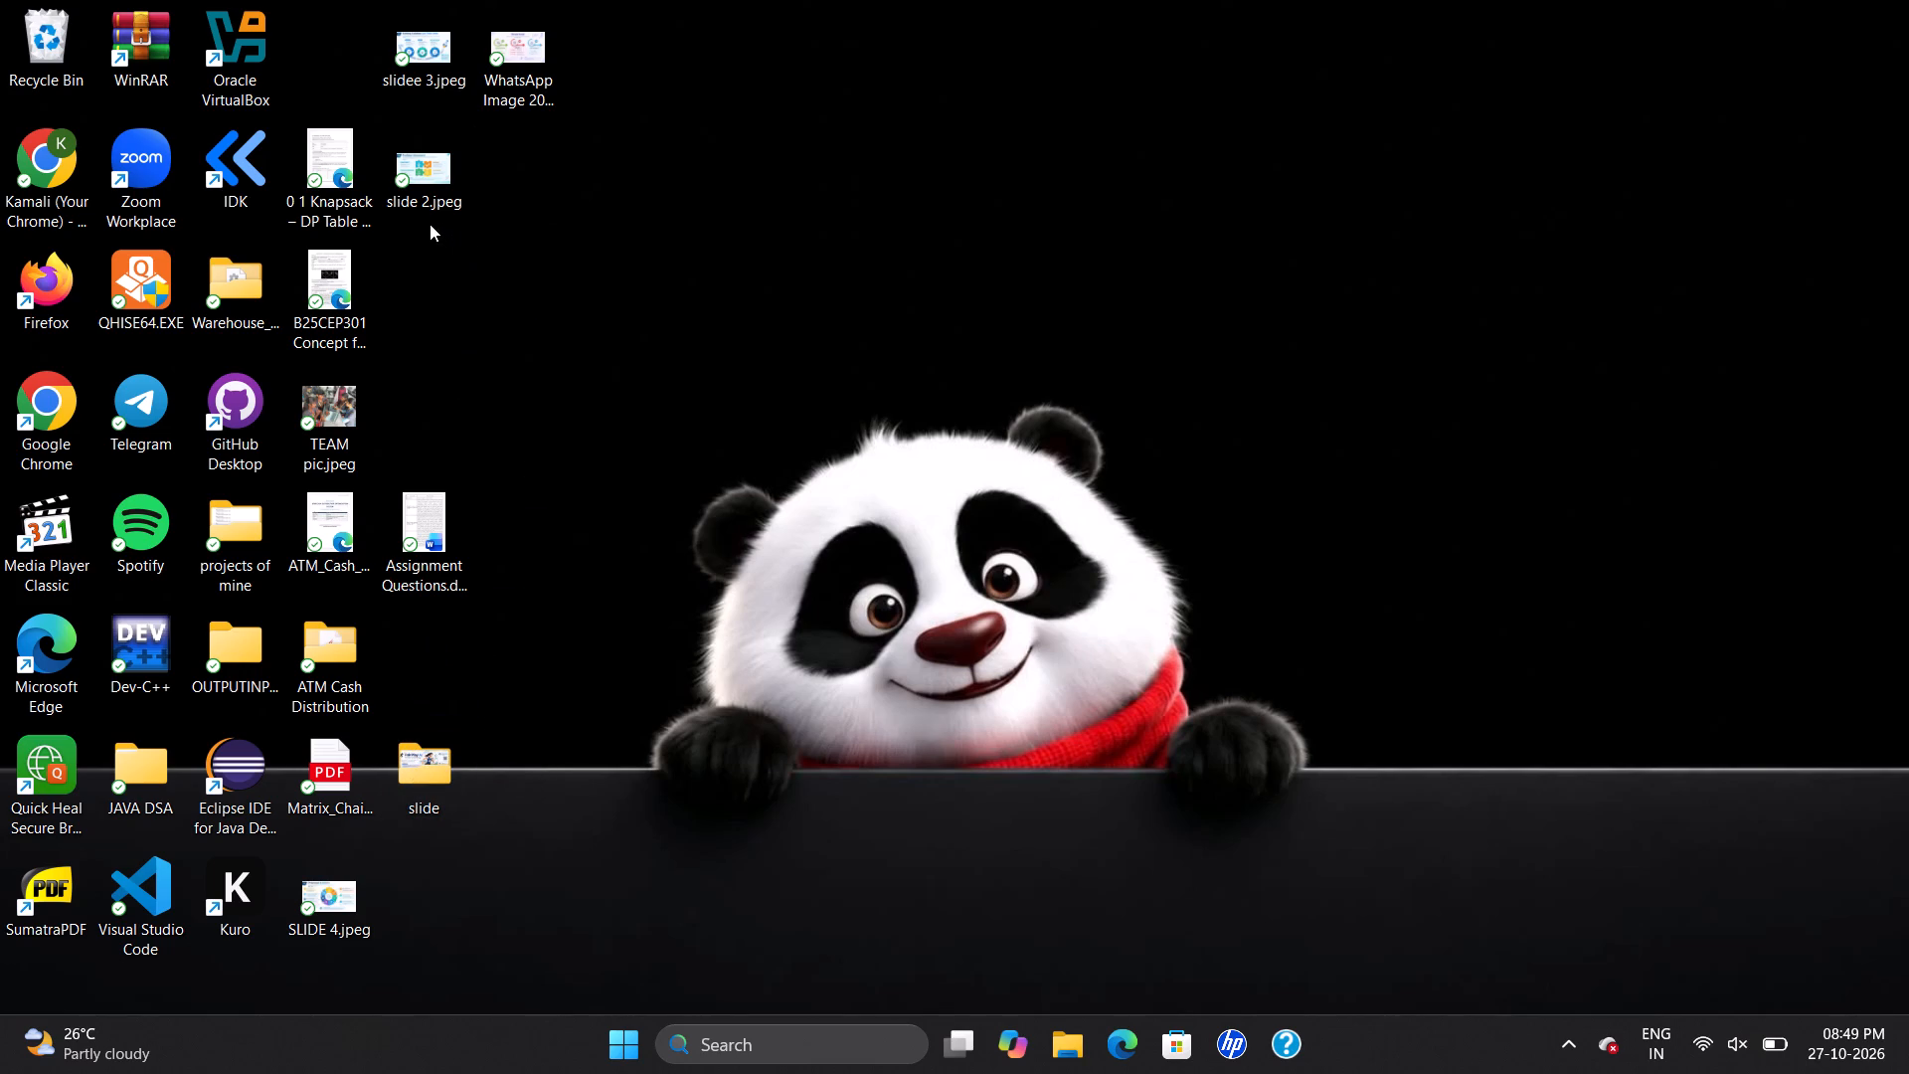
left_click_drag(423, 198, 416, 758)
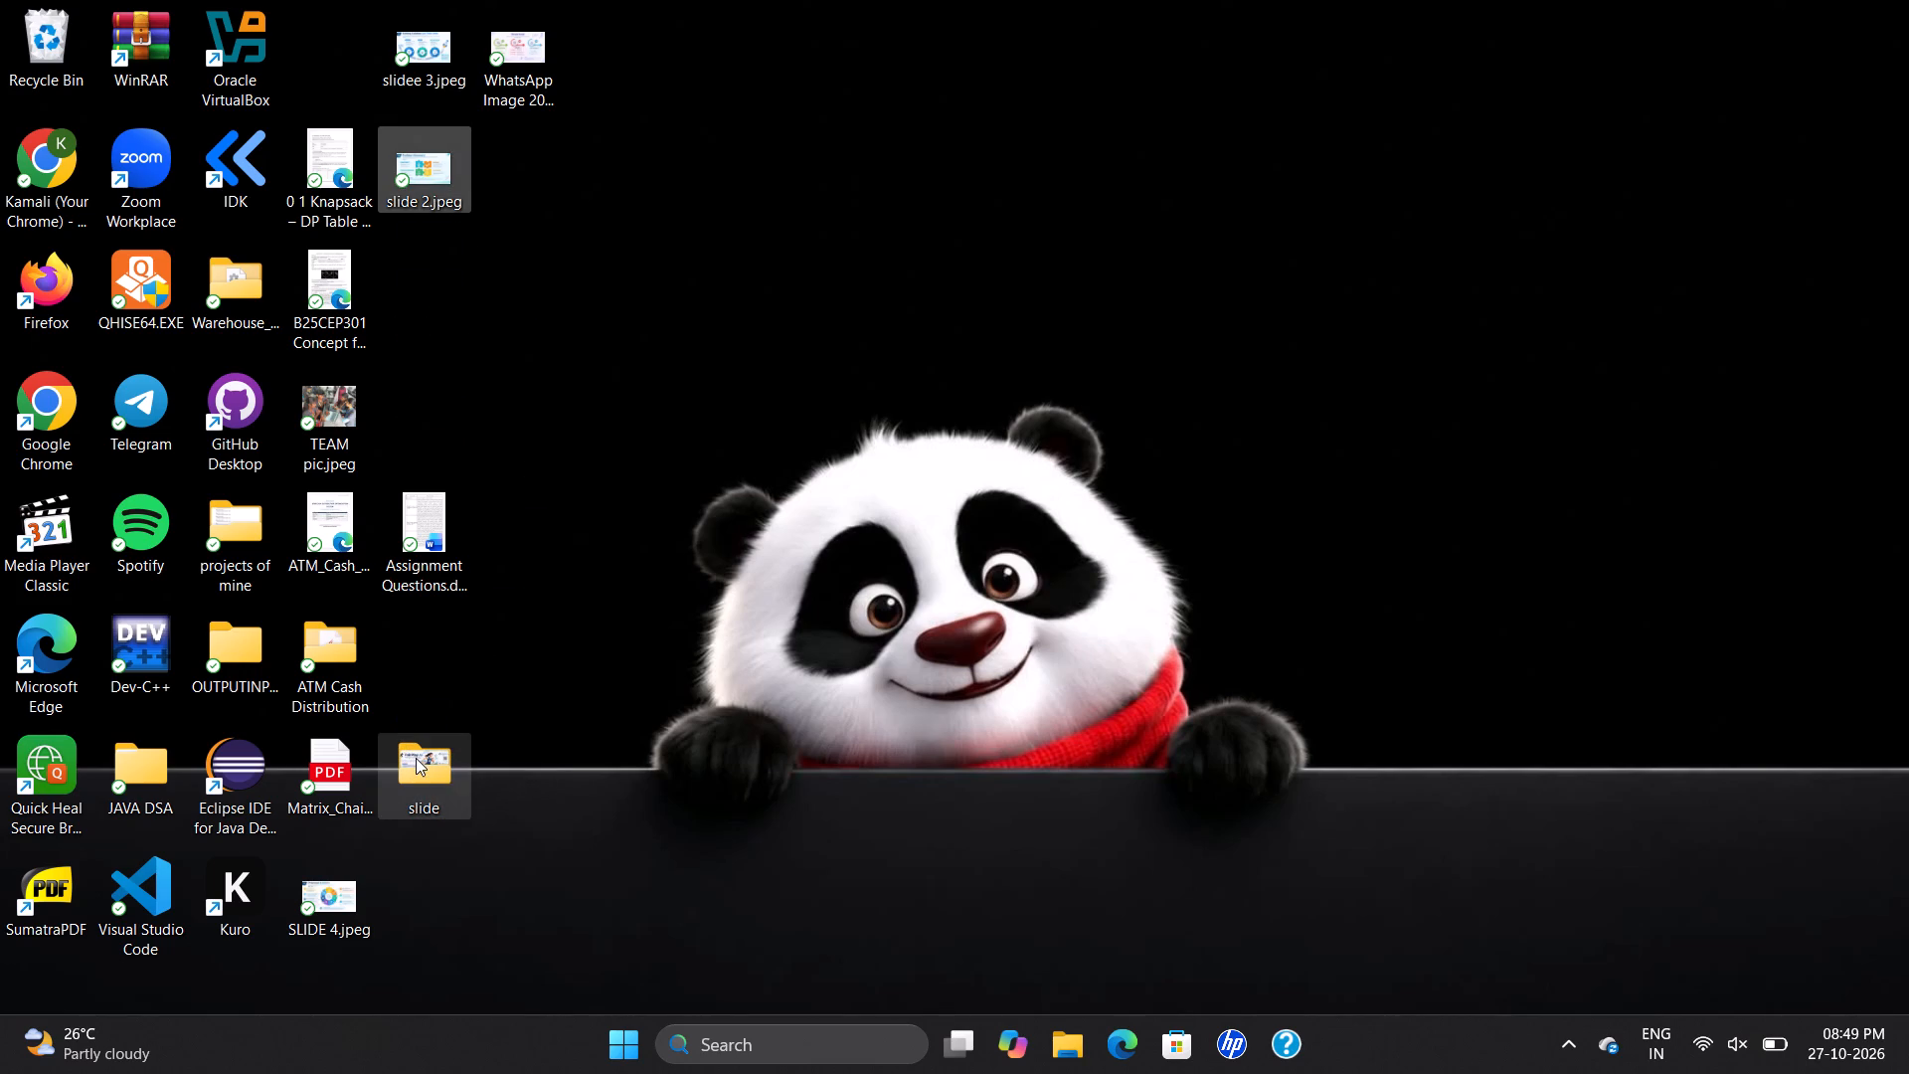
left_click_drag(414, 68, 441, 752)
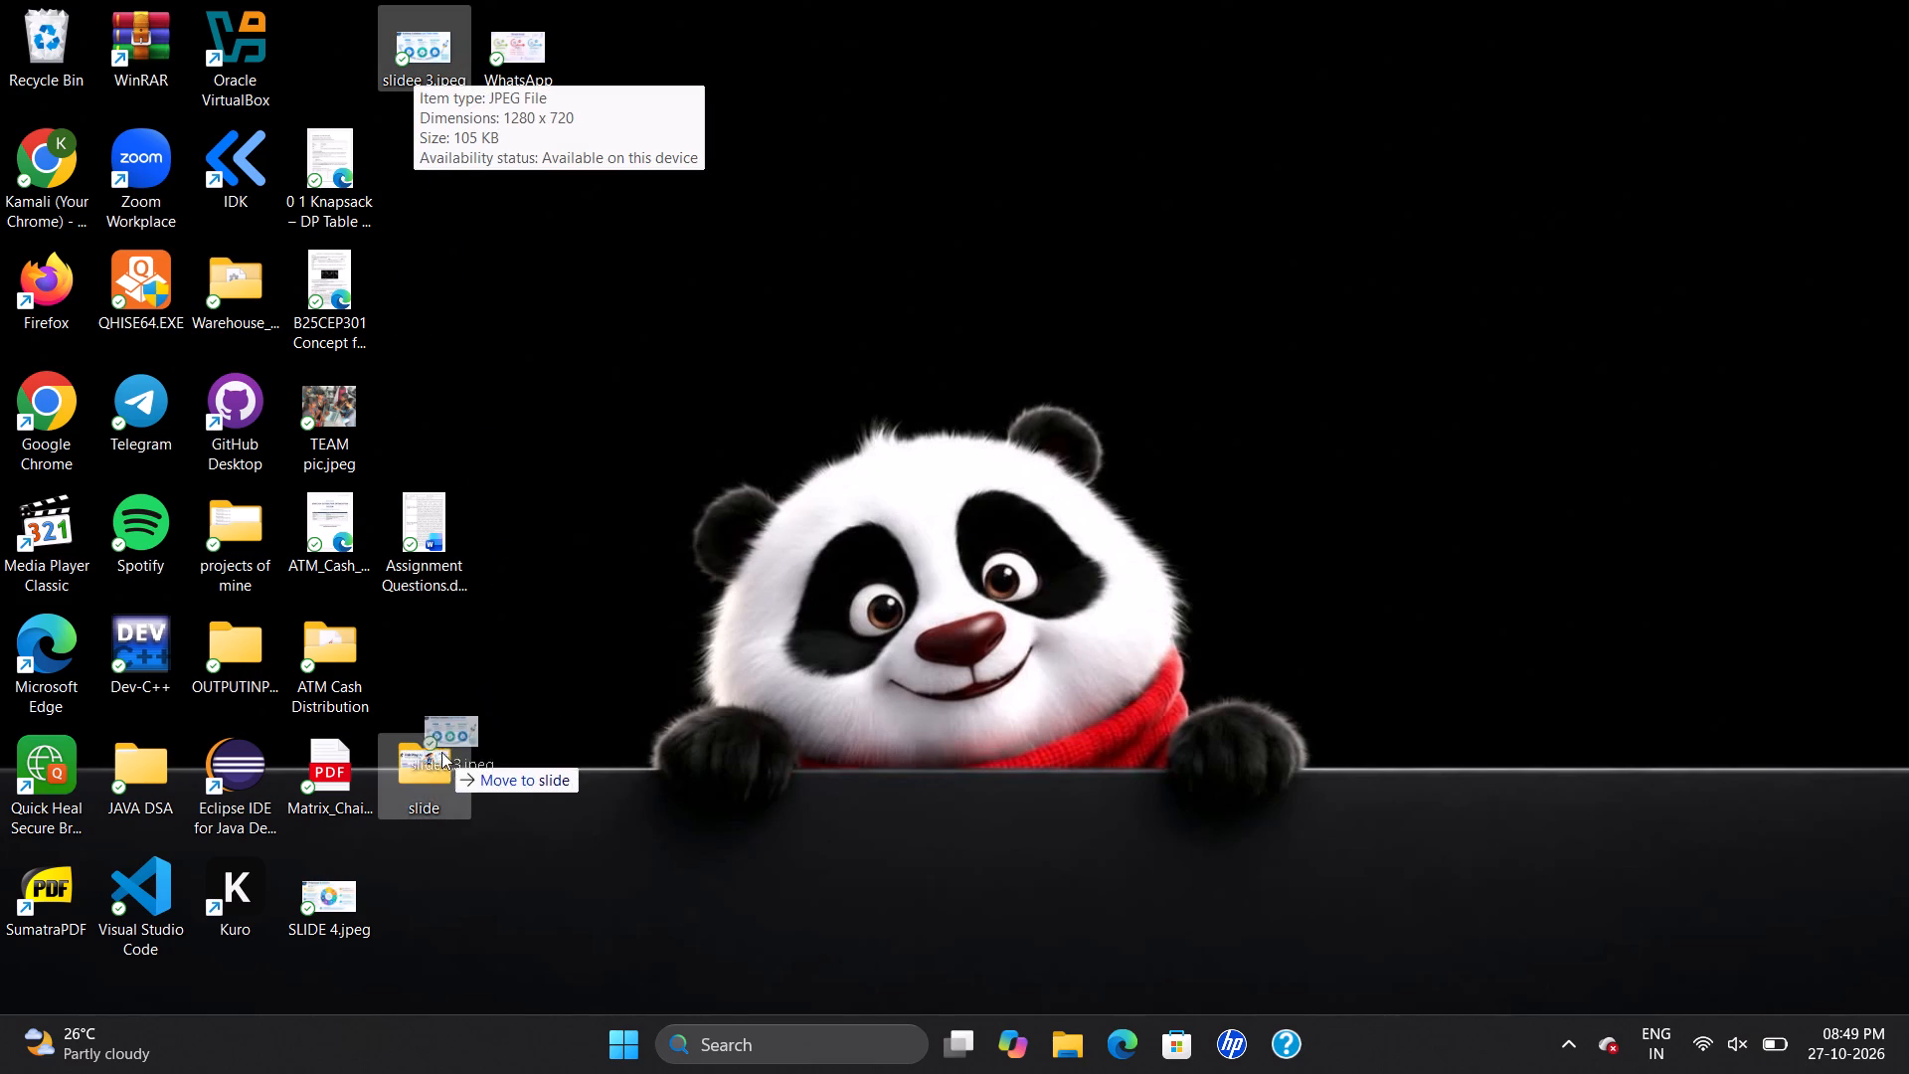
left_click_drag(441, 752, 441, 759)
left_click_drag(515, 74, 408, 744)
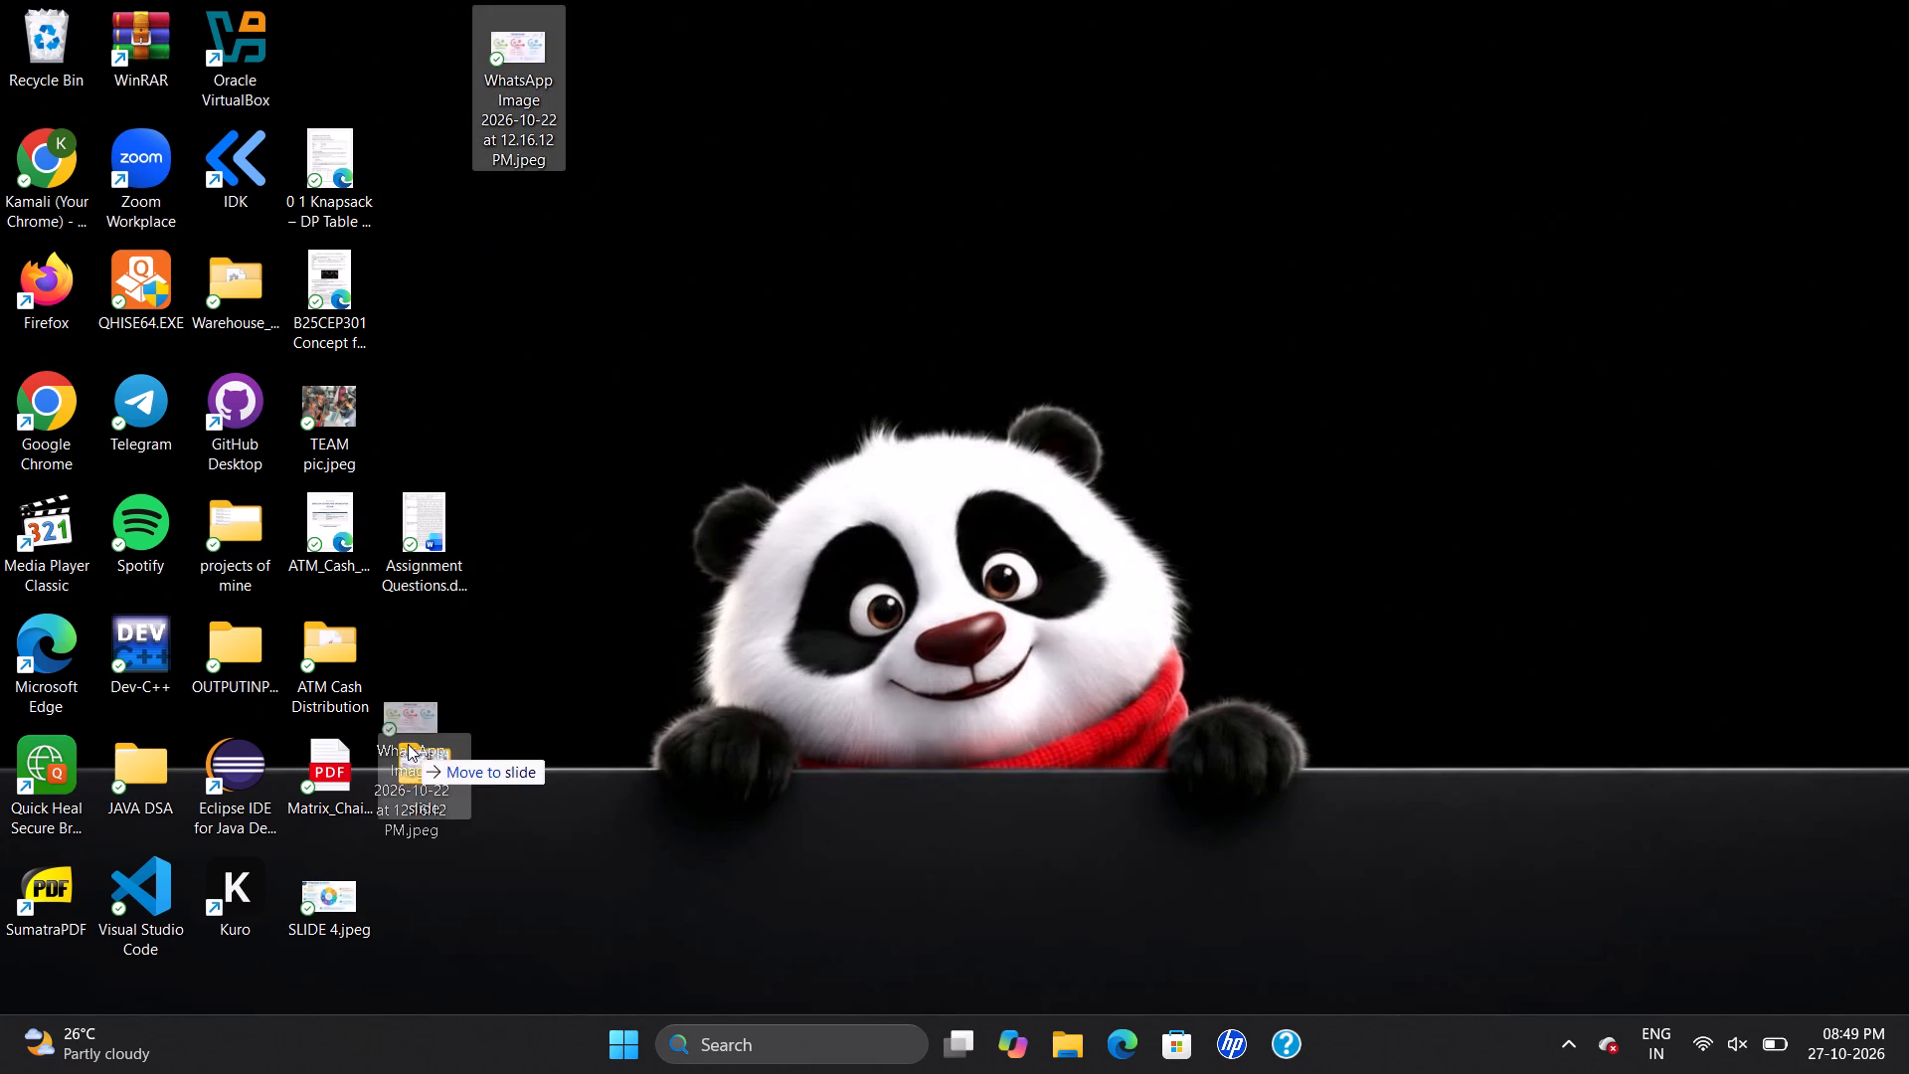
left_click_drag(408, 744, 410, 743)
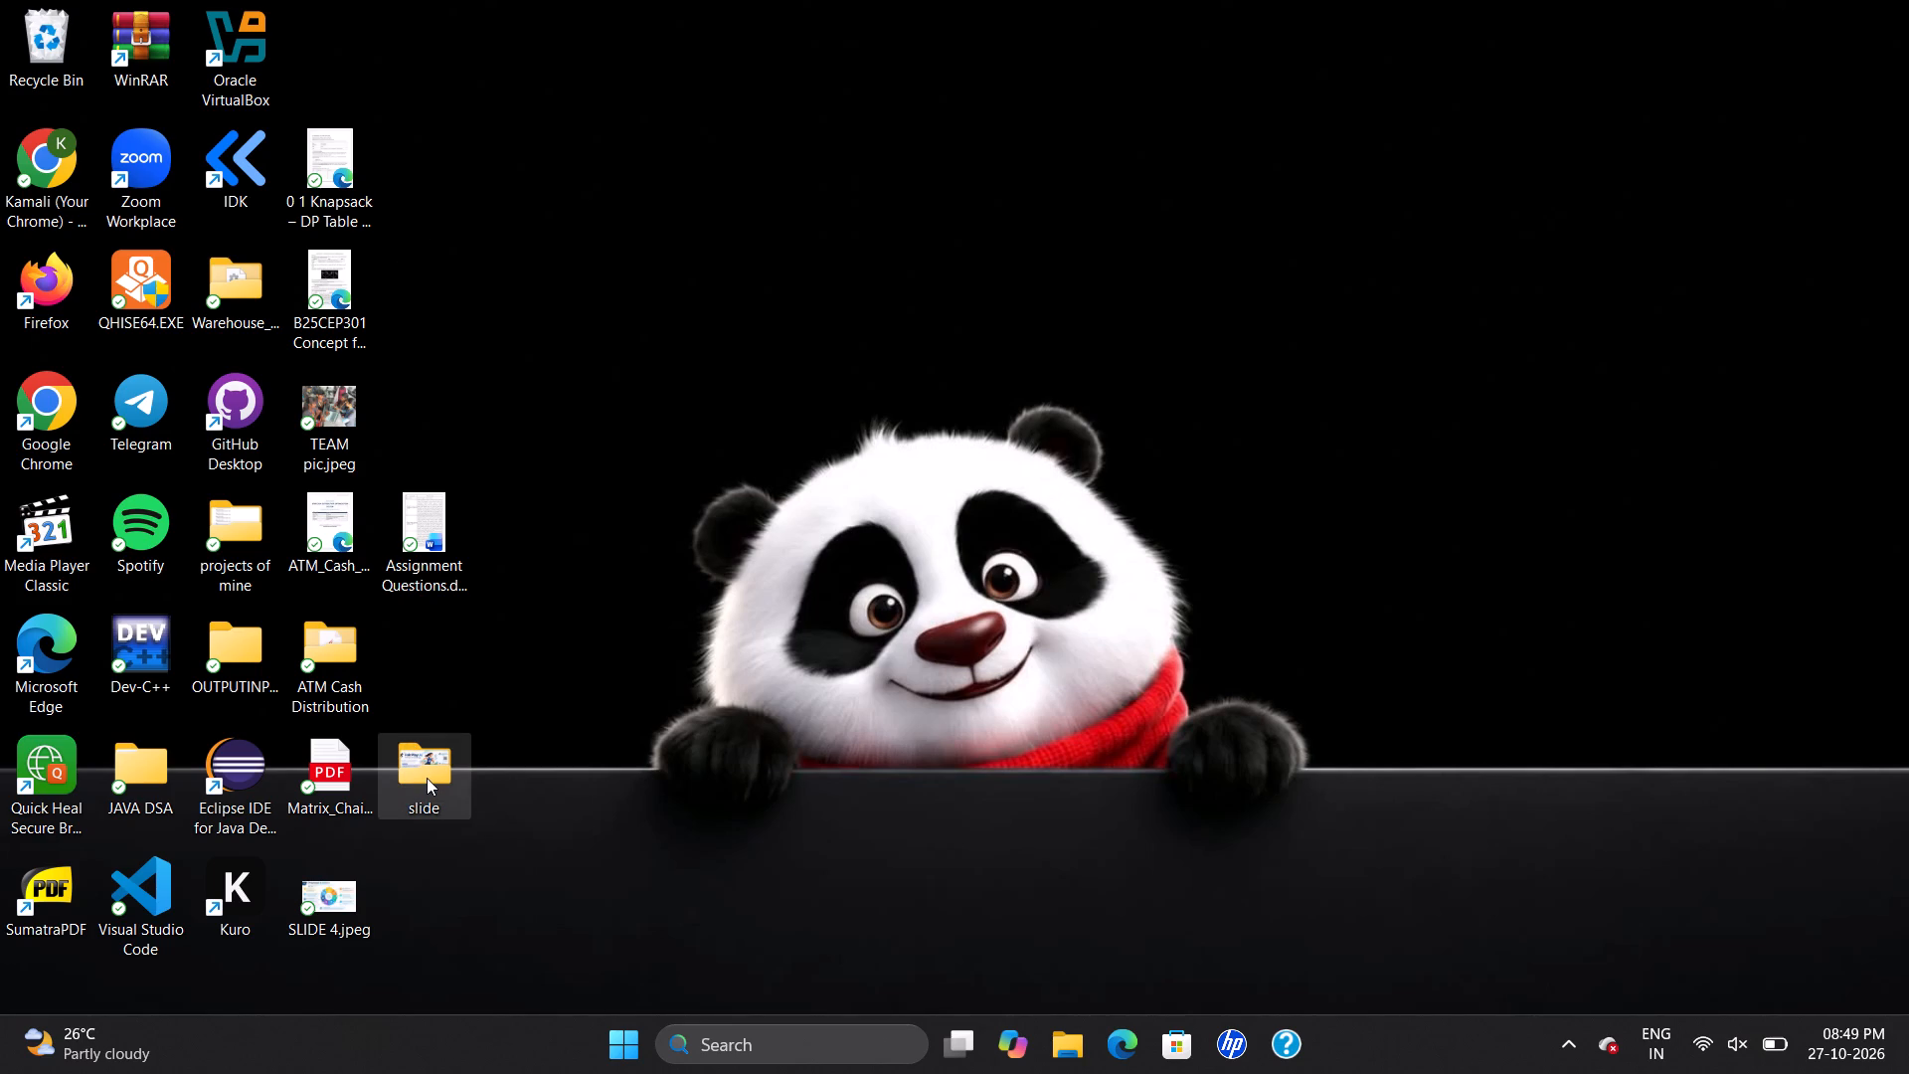
Reposition the "slide" folder directly above the Assignment Questions document and put SLIDE 4.jpeg into it.
left_click_drag(427, 778, 443, 382)
left_click_drag(312, 929, 407, 453)
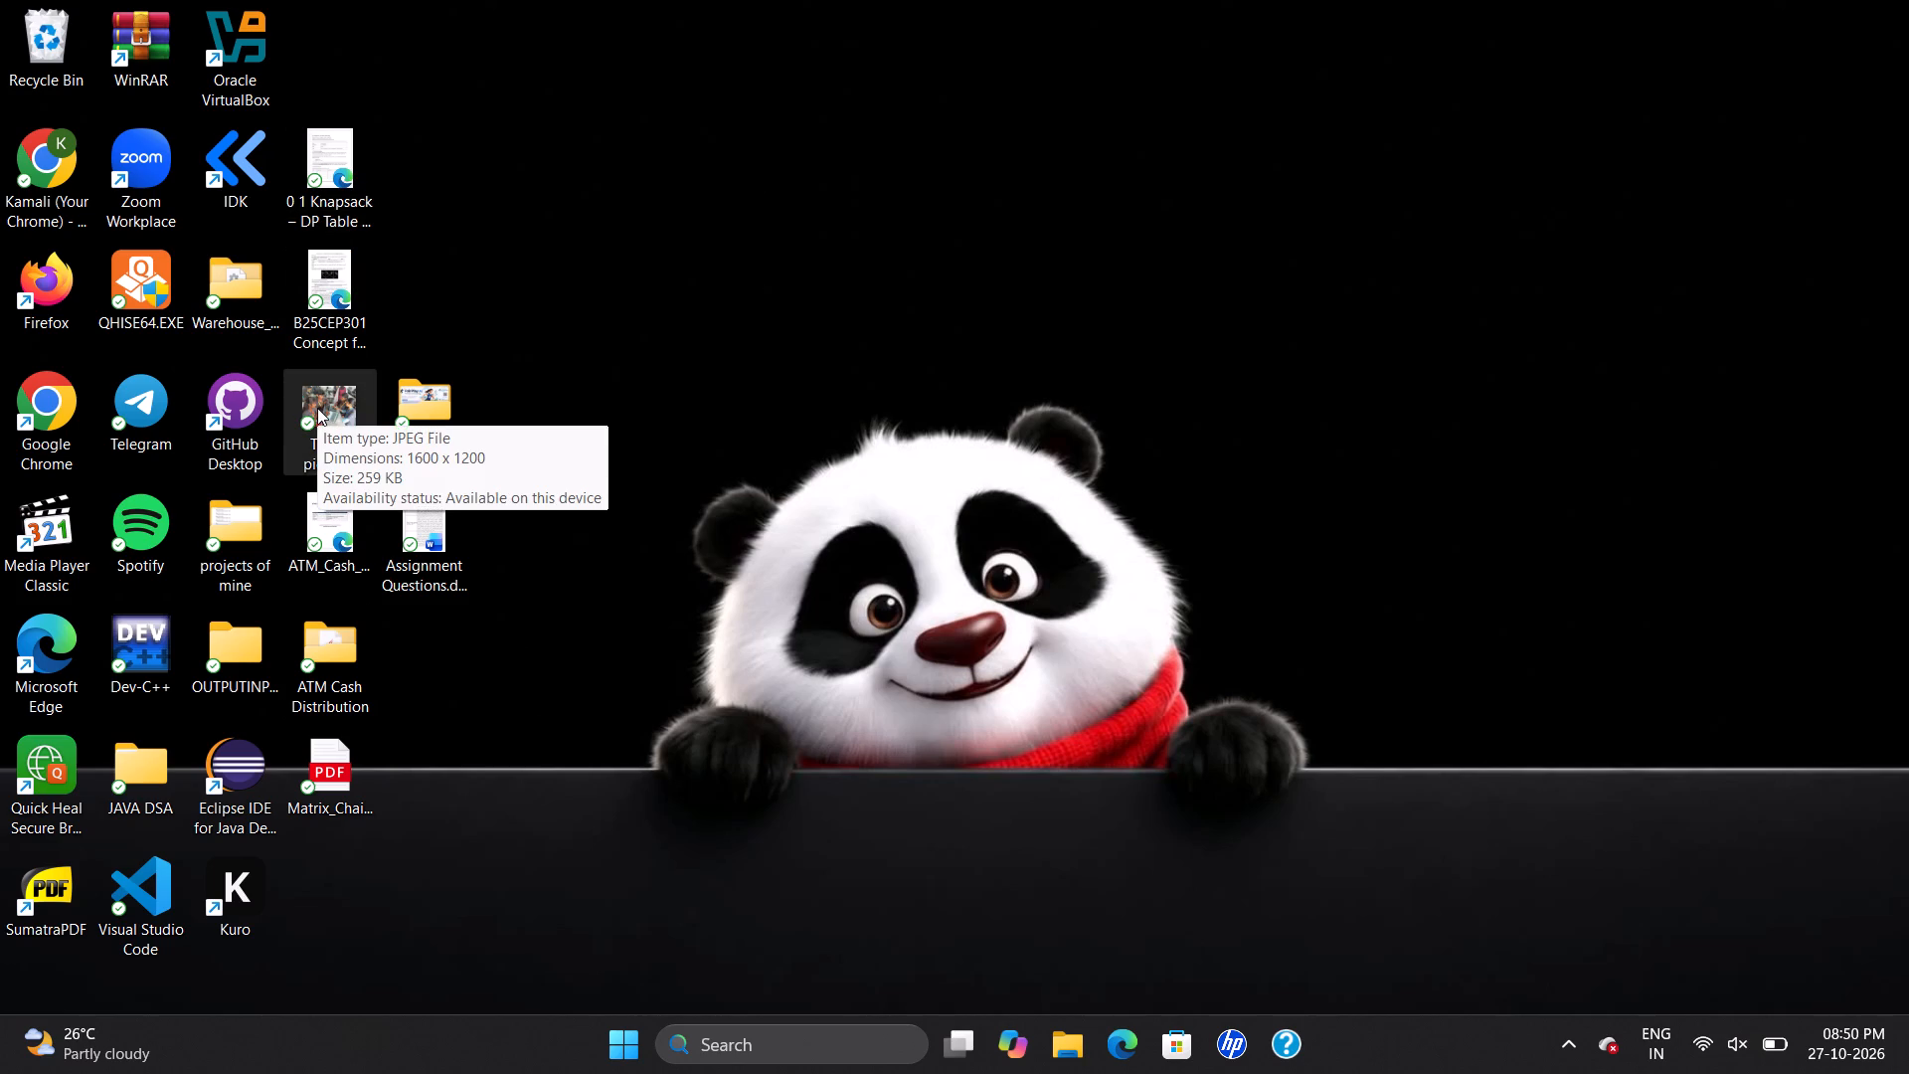
left_click_drag(317, 298, 319, 638)
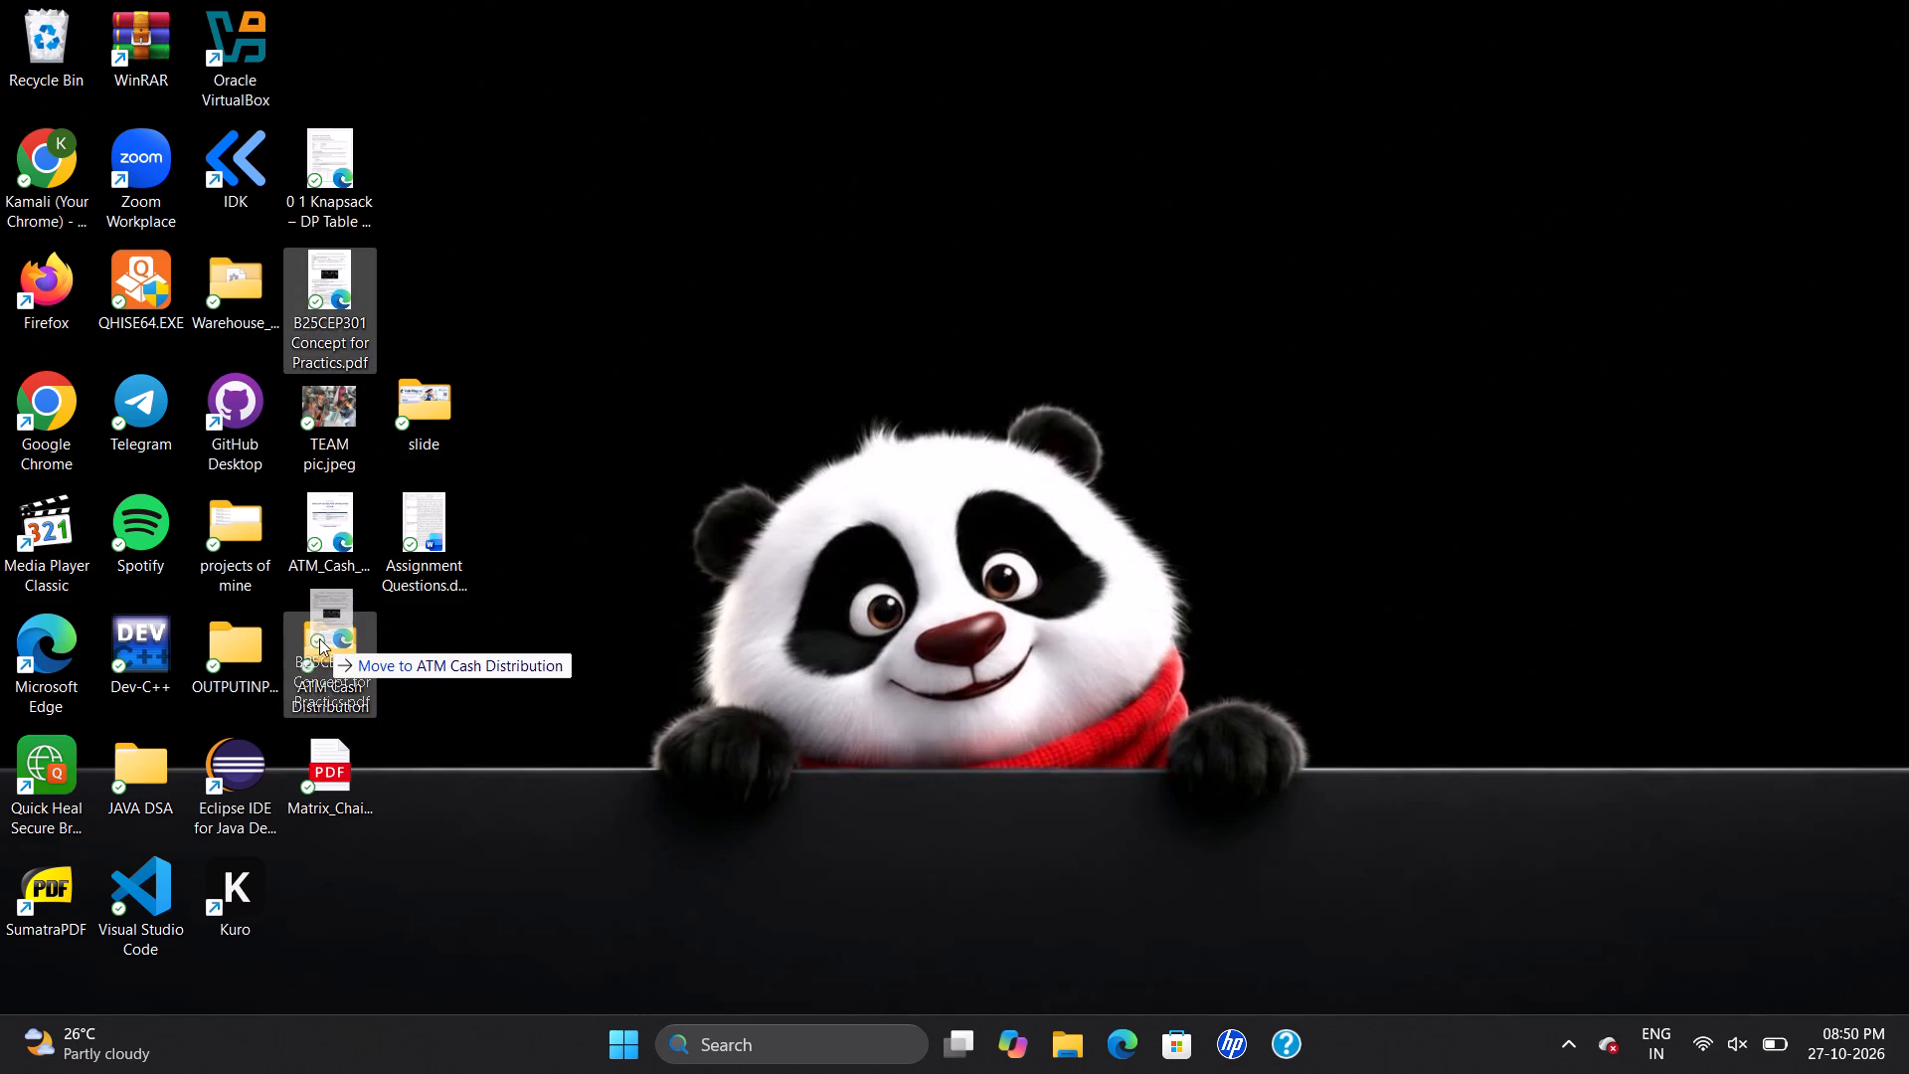
left_click_drag(319, 638, 407, 431)
left_click_drag(343, 198, 397, 299)
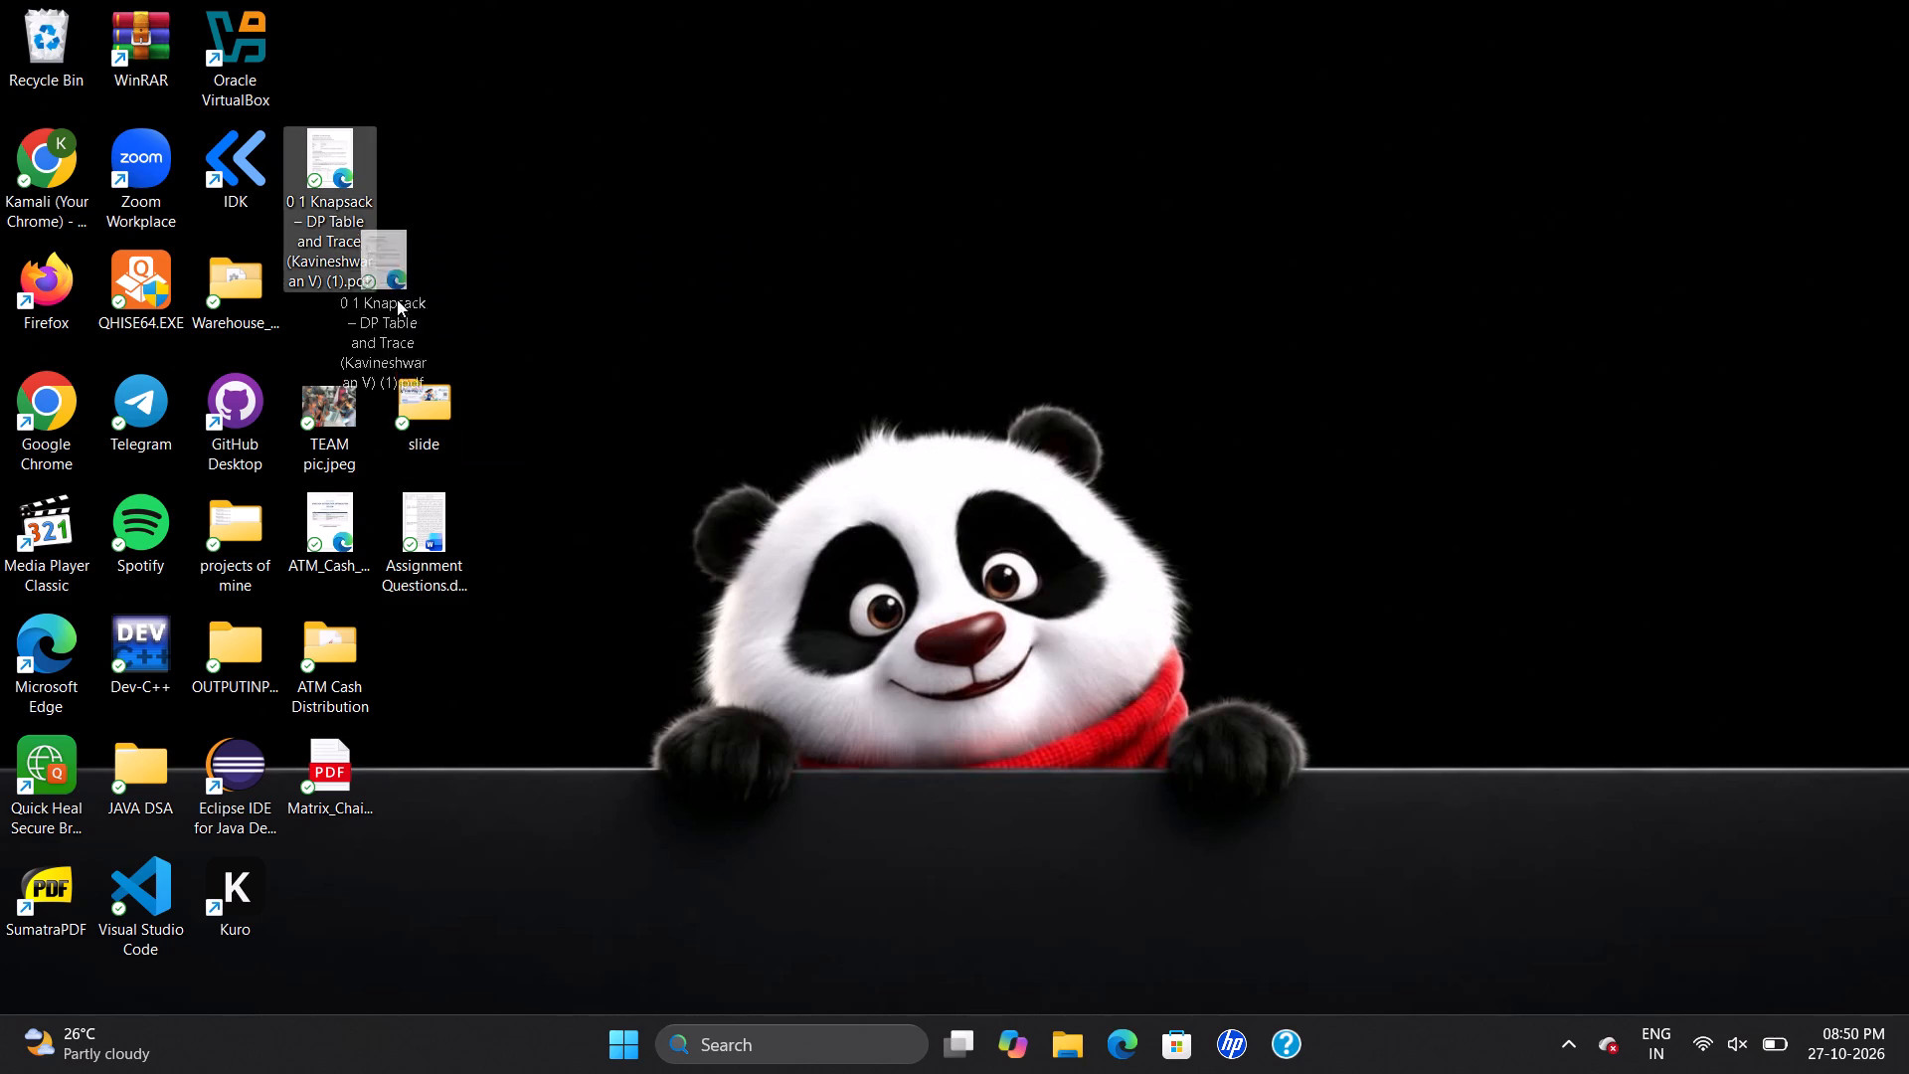
left_click_drag(397, 299, 441, 408)
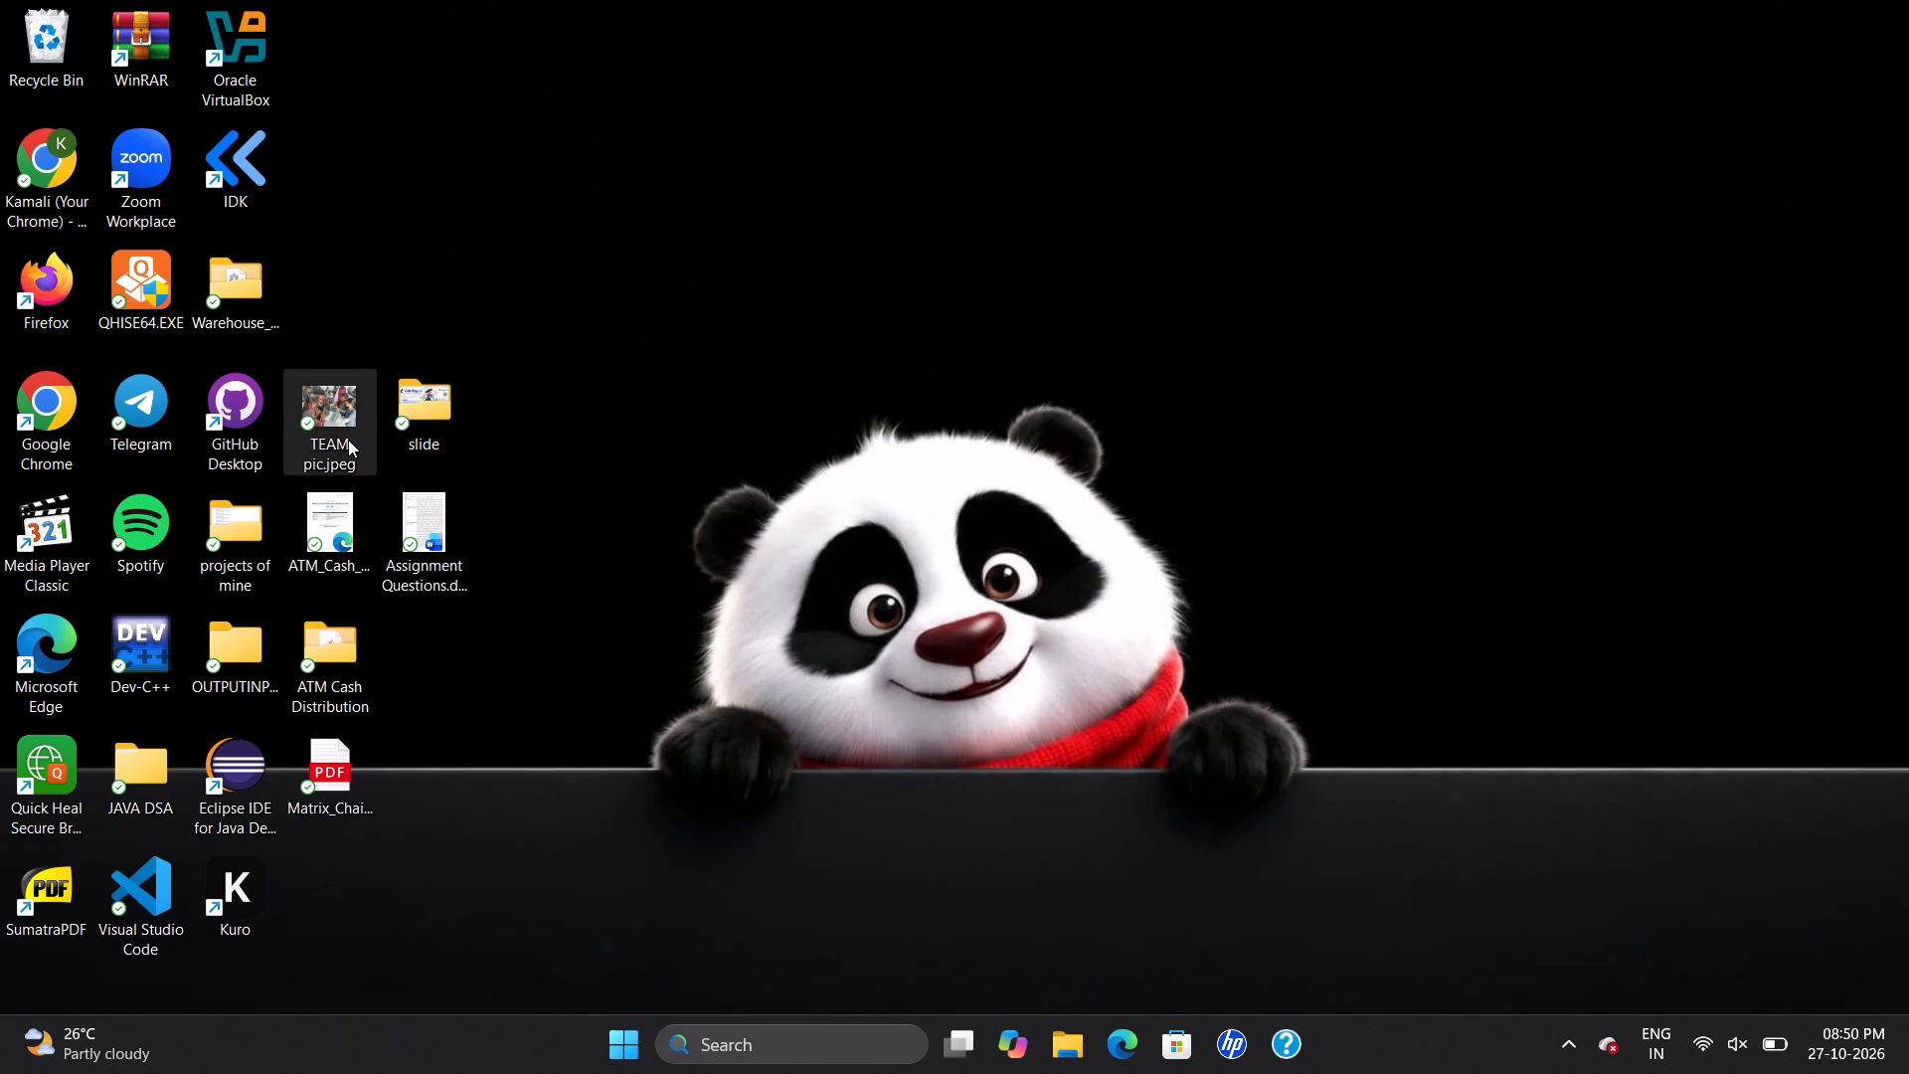
left_click_drag(348, 440, 417, 429)
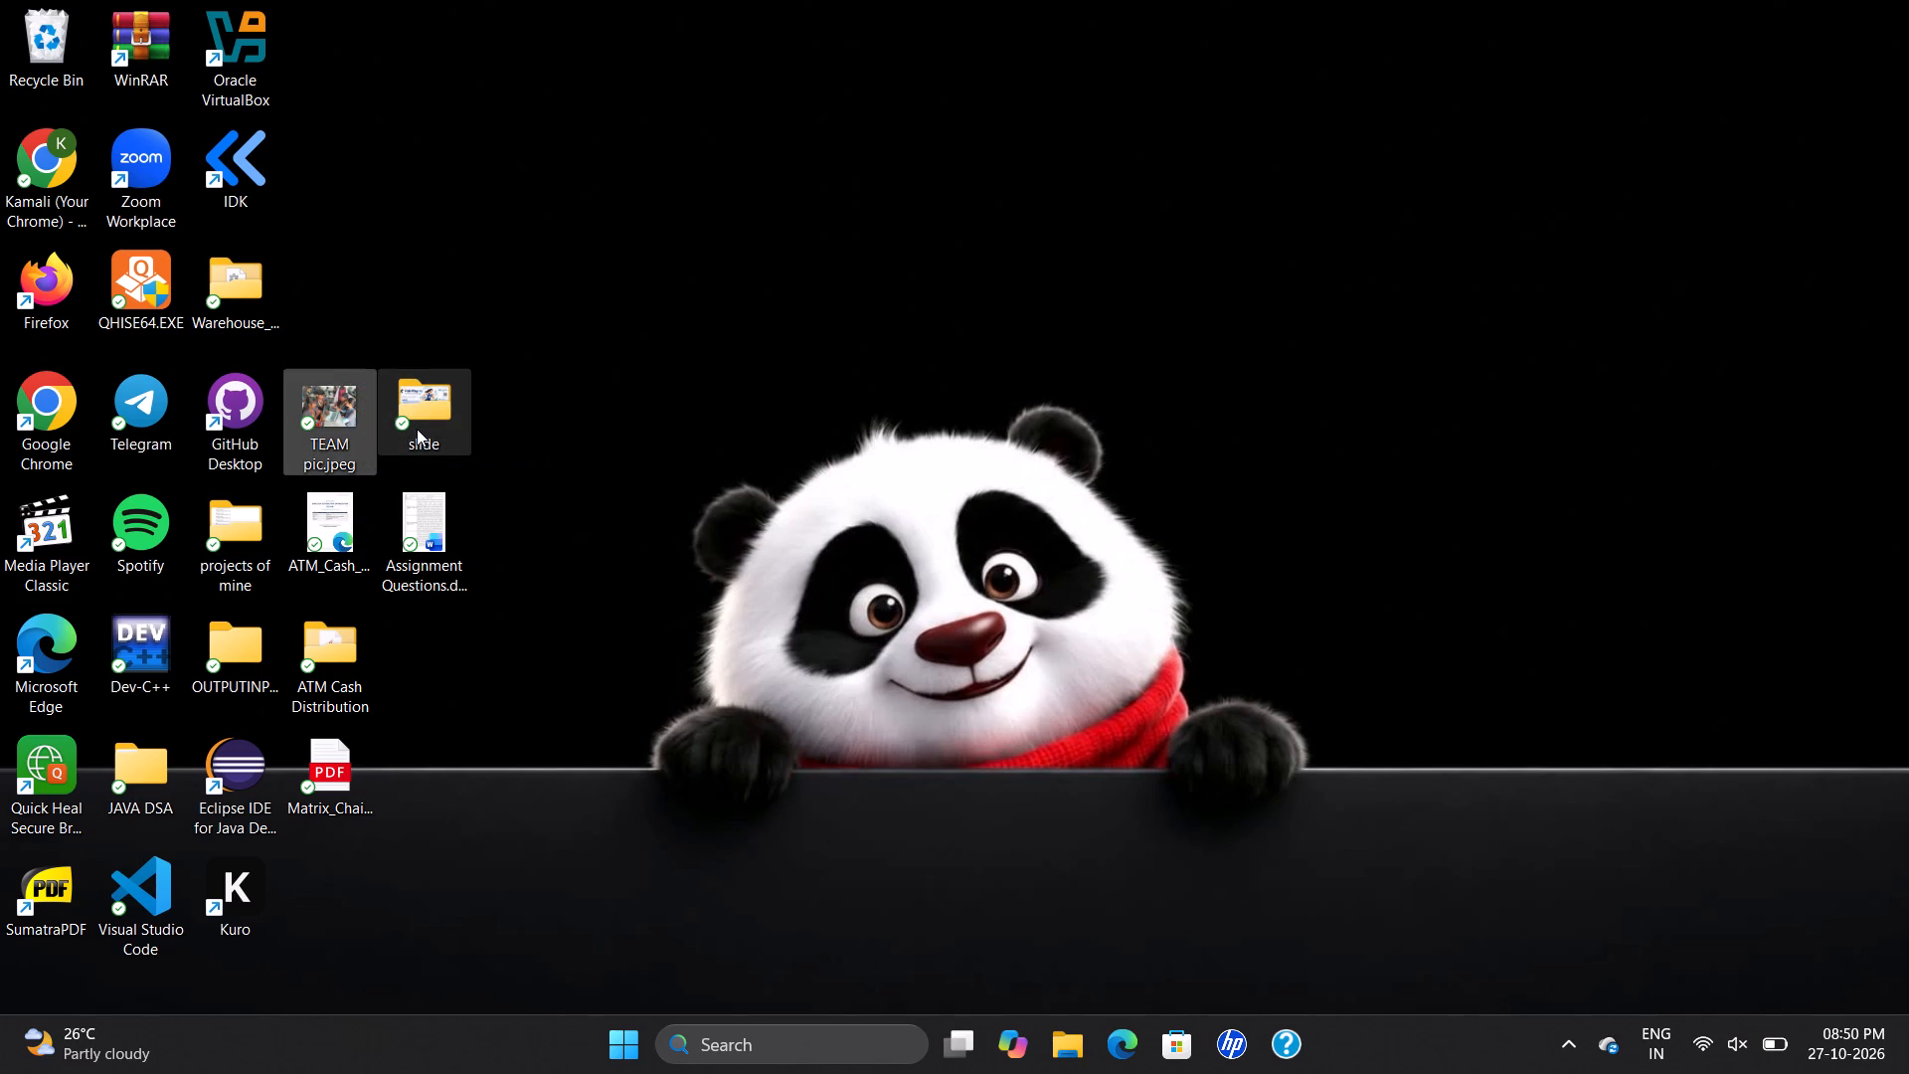
left_click_drag(348, 550, 424, 434)
Move Assignment Questions.docx, the ATM Cash Distribution folder and the Matrix_Chain_Multiplication report PDF into the "slide" folder.
left_click_drag(415, 506, 421, 397)
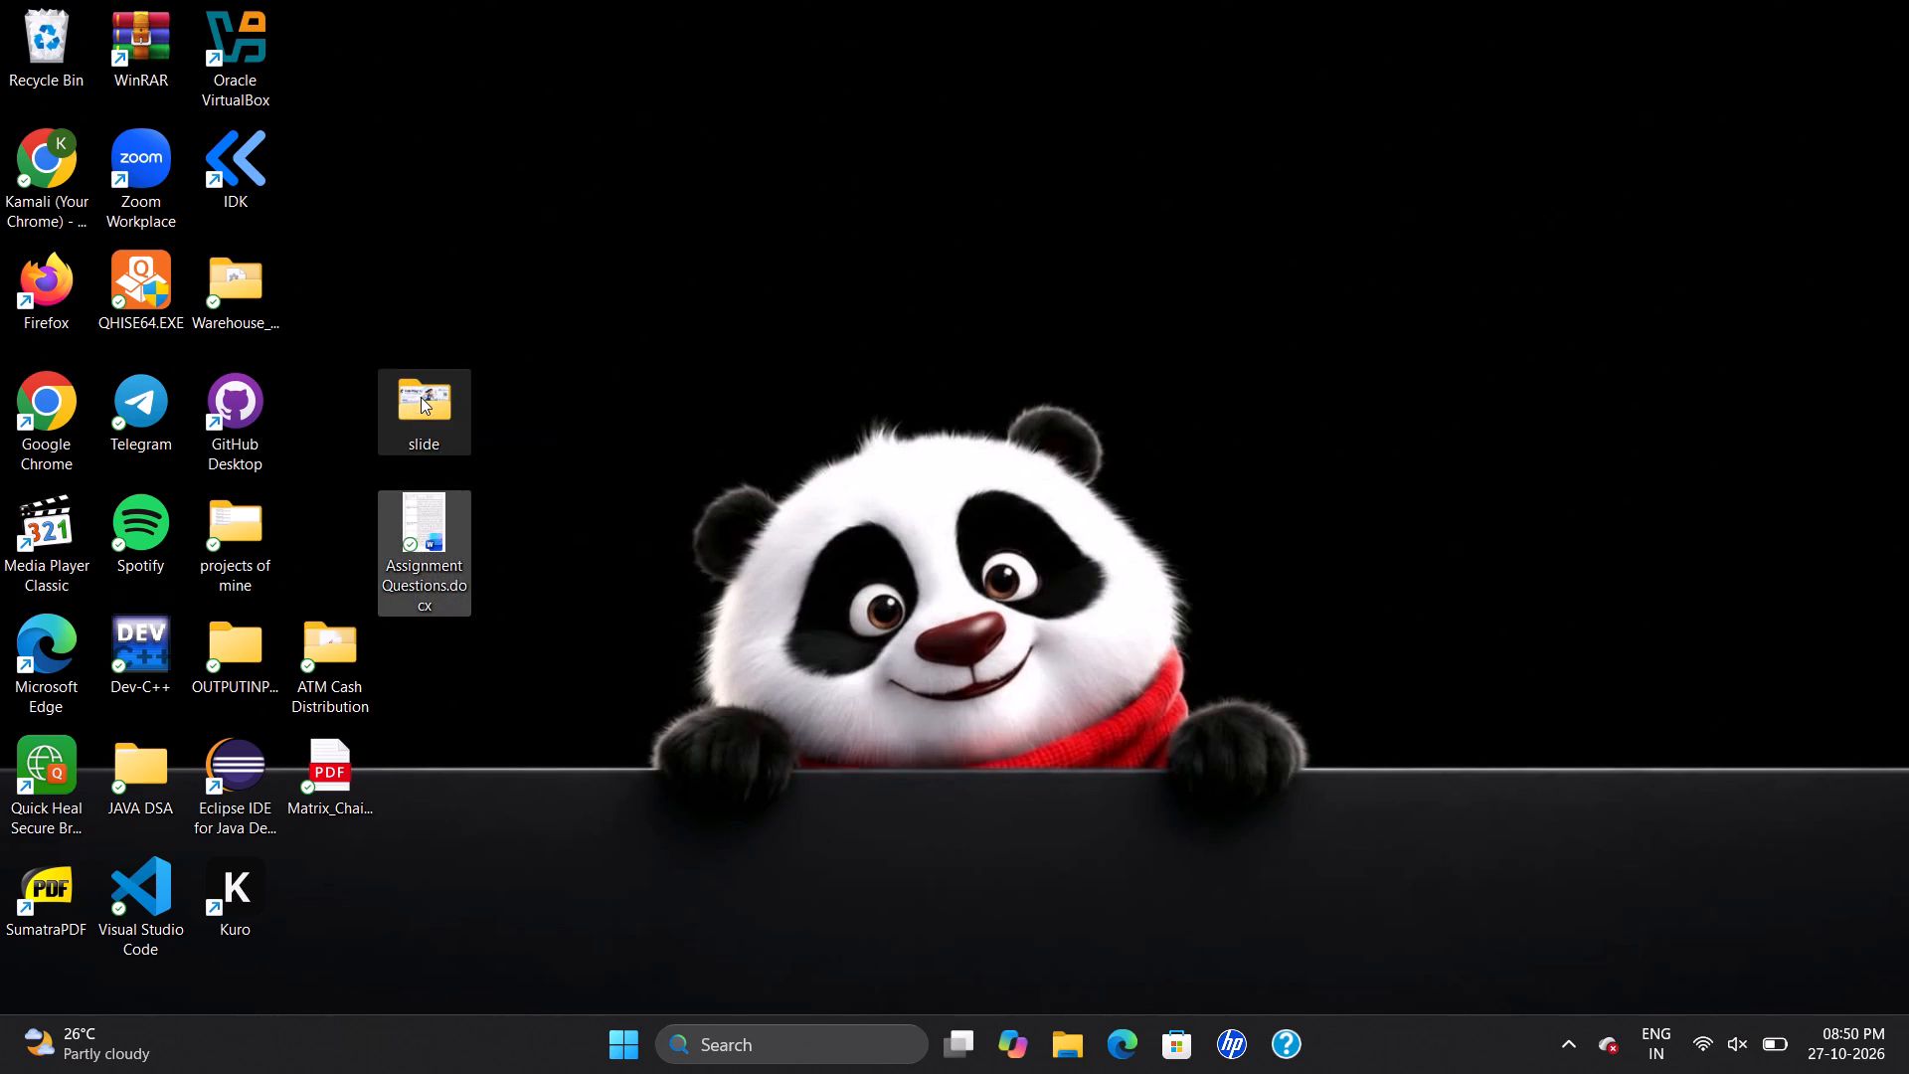
left_click_drag(331, 674, 420, 435)
left_click_drag(332, 771, 407, 487)
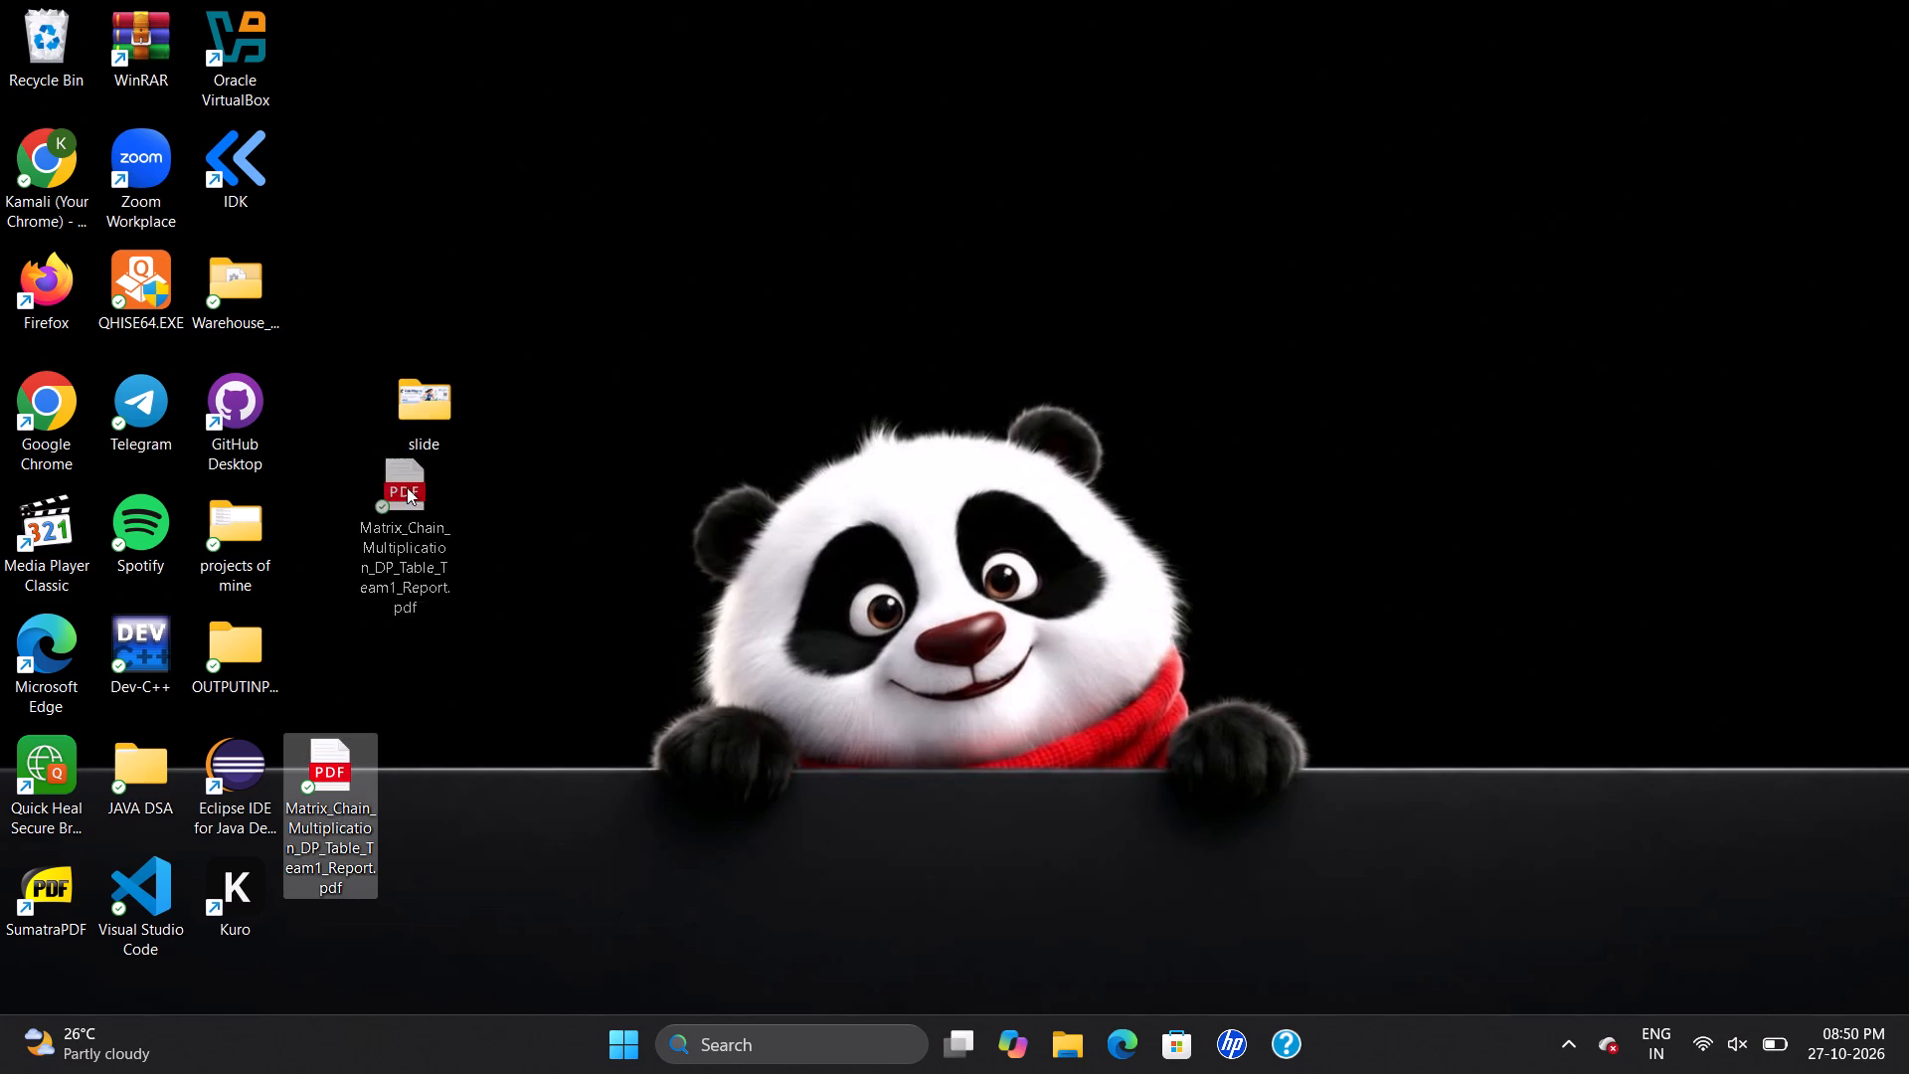
left_click_drag(407, 487, 422, 407)
Move the "slide" folder into the desktop folder whose name starts with Warehouse_.
left_click_drag(422, 407, 240, 926)
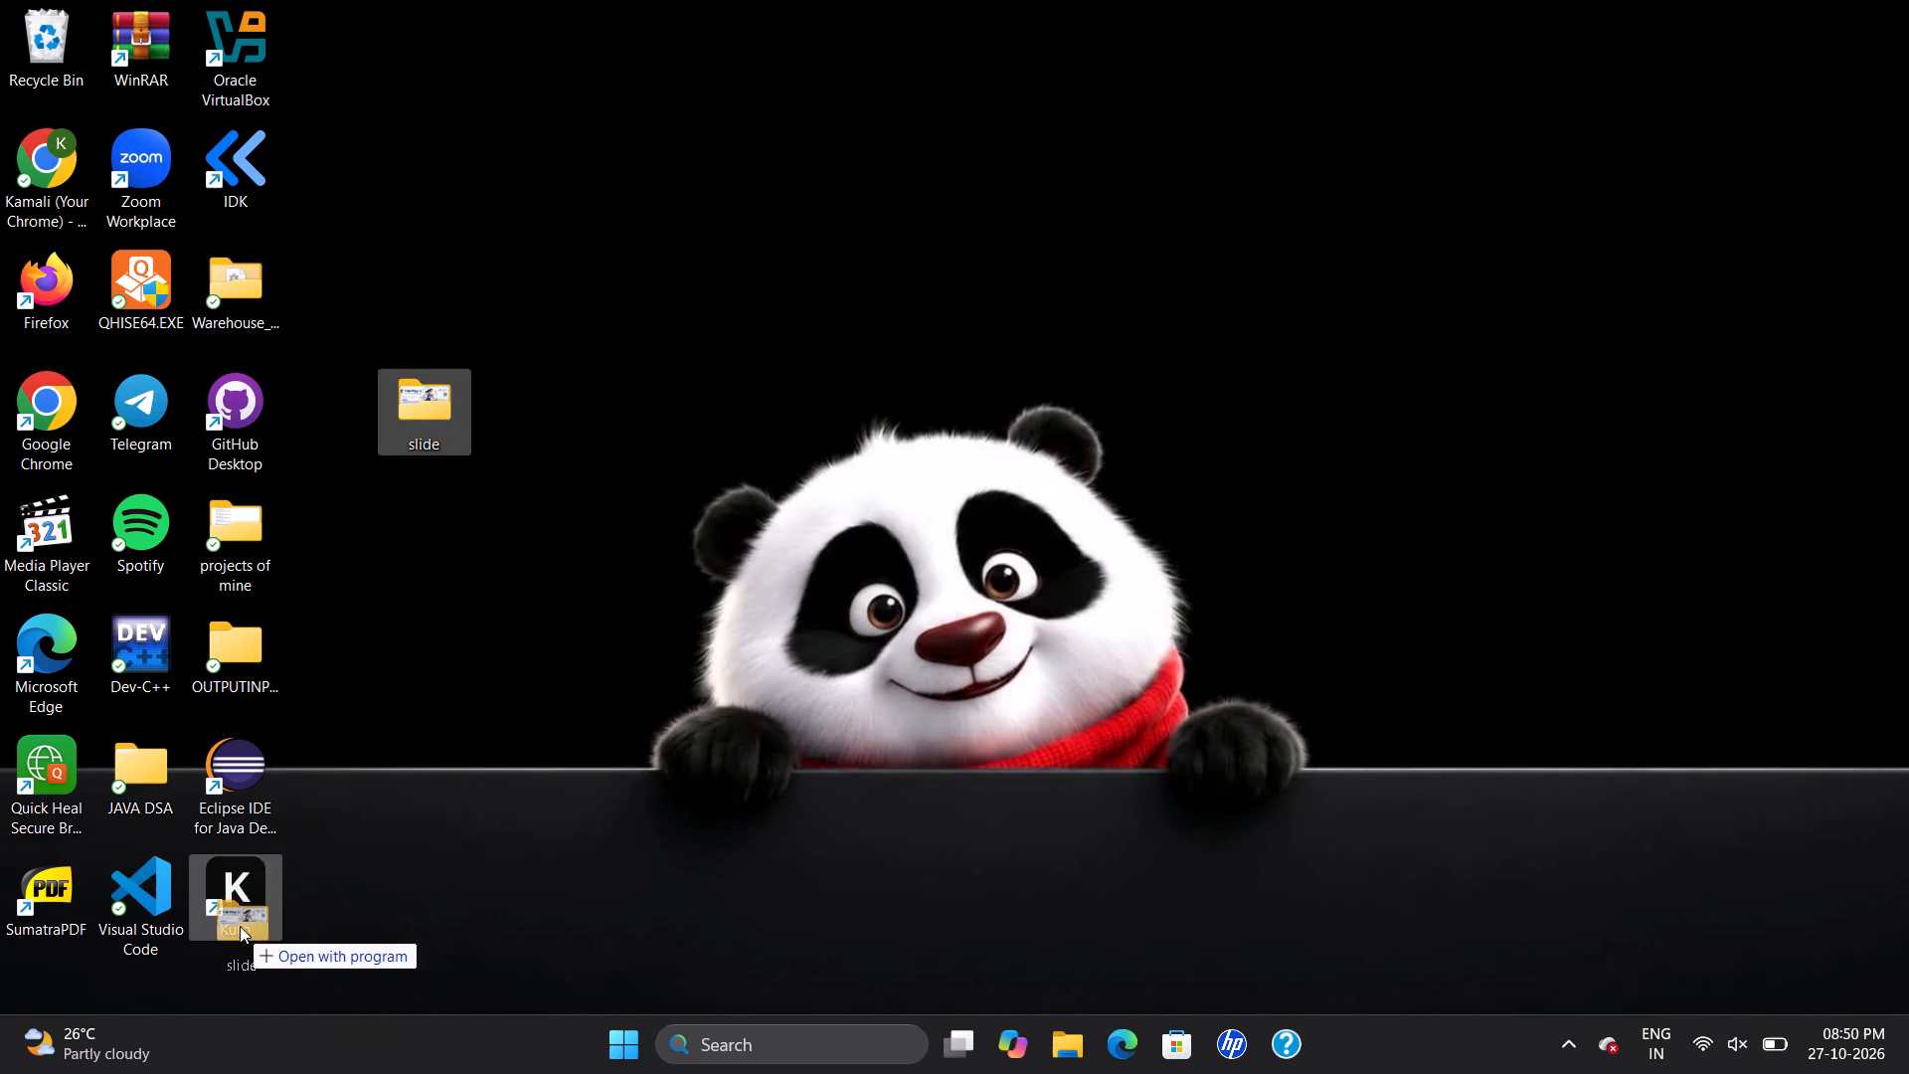
left_click_drag(240, 926, 246, 274)
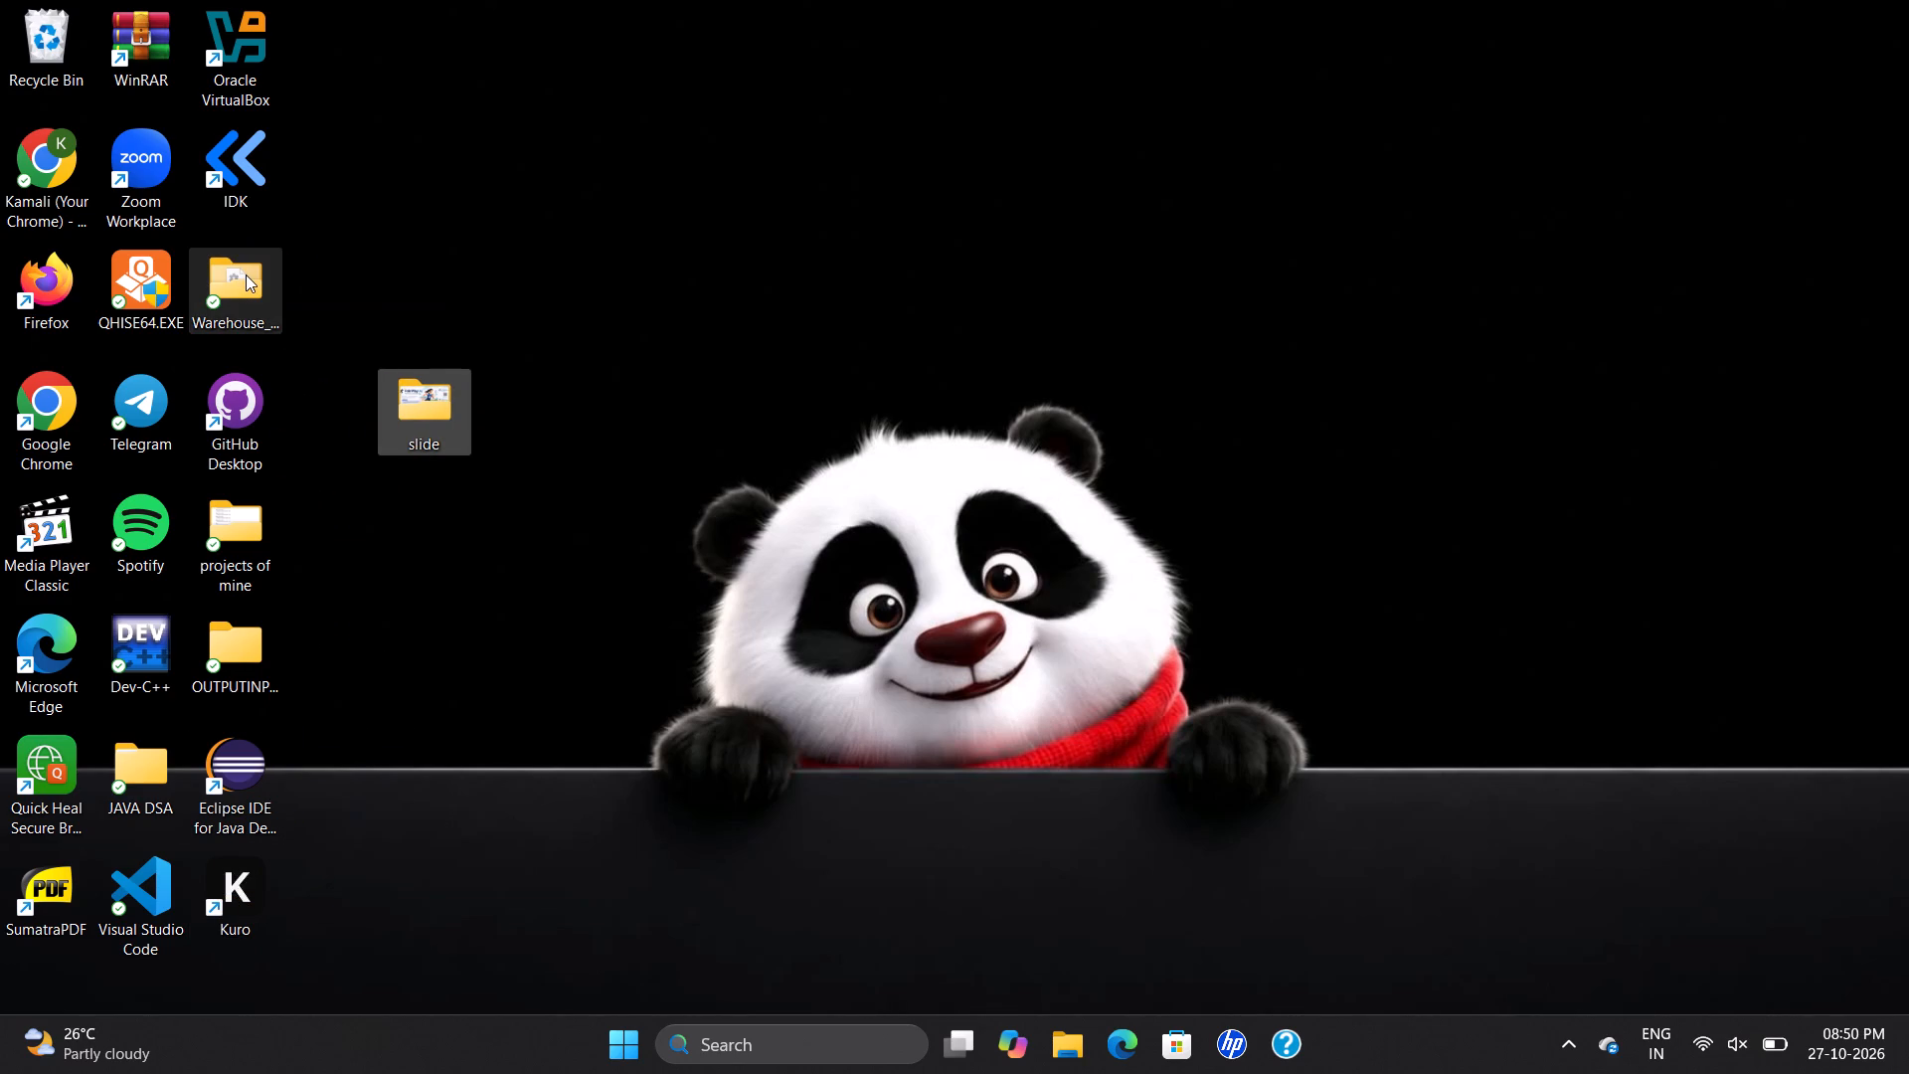